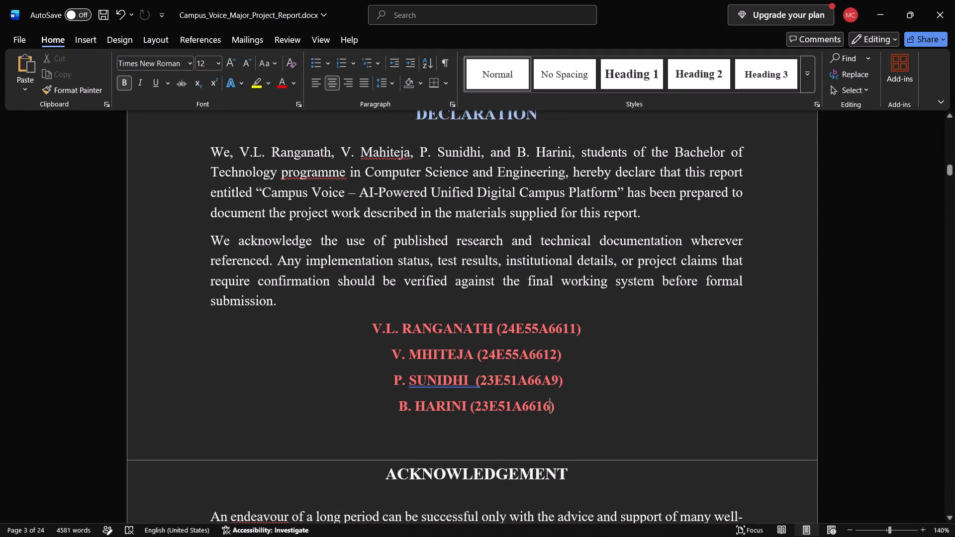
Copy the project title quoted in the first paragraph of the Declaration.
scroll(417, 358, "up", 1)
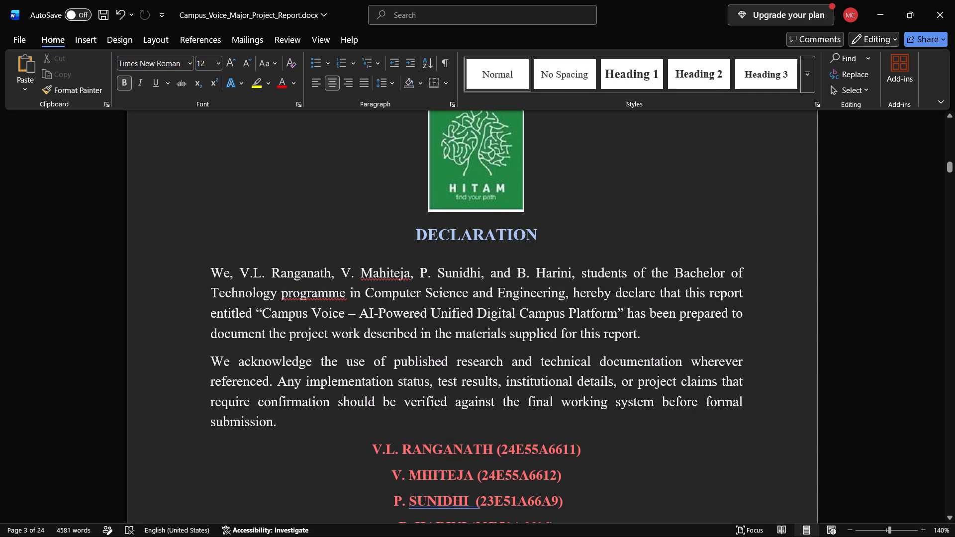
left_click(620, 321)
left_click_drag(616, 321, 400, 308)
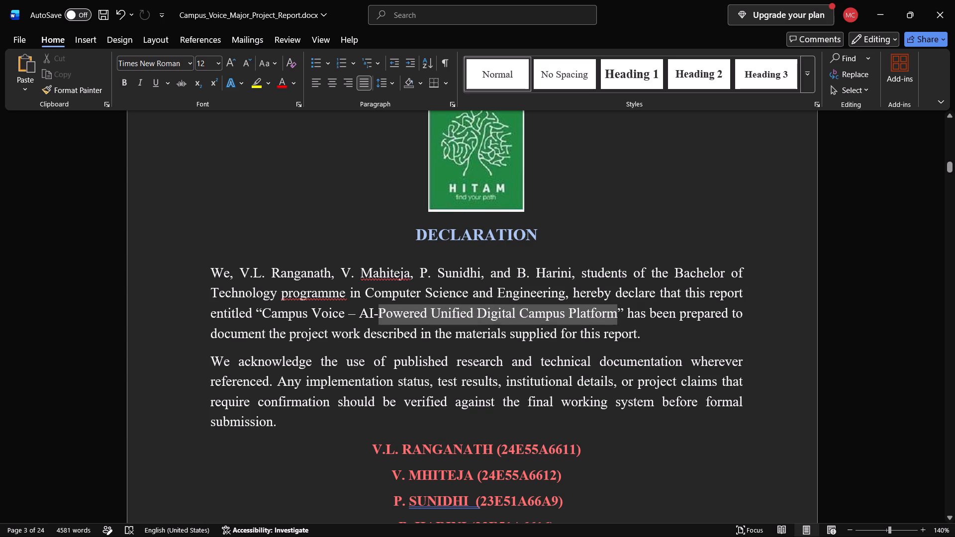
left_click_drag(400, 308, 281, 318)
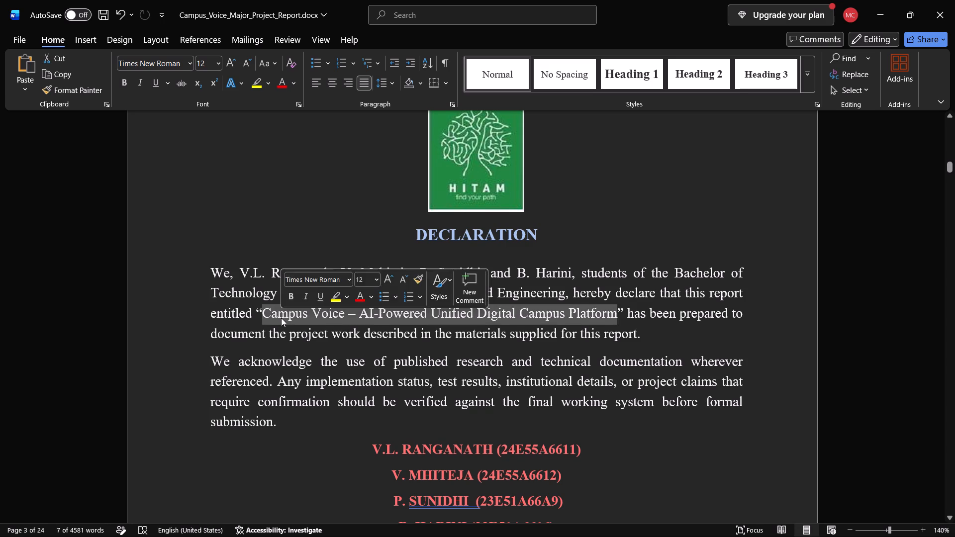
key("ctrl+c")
Switch to the ChatGPT conversation in Chrome and request the suggested follow-up "Add a one-line project purpose".
key("alt+Tab")
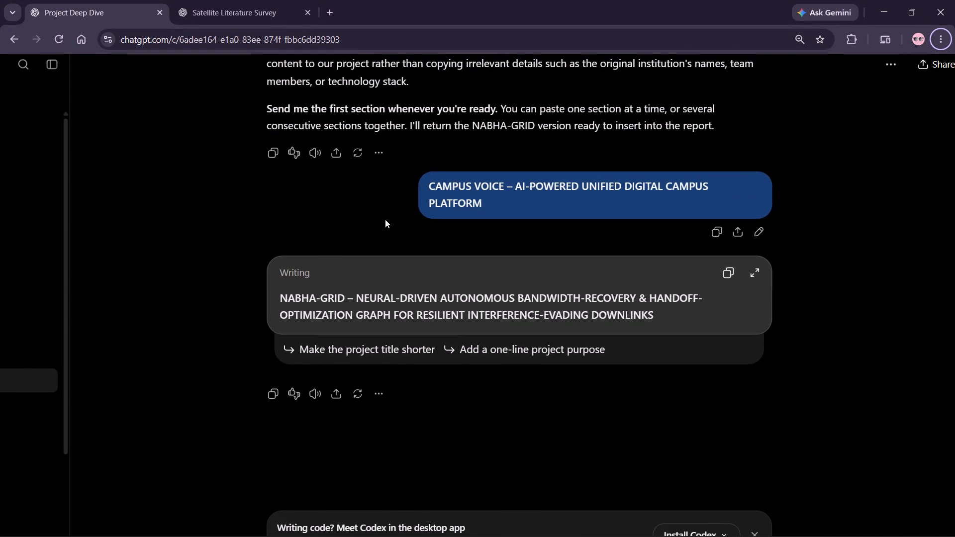
left_click(489, 353)
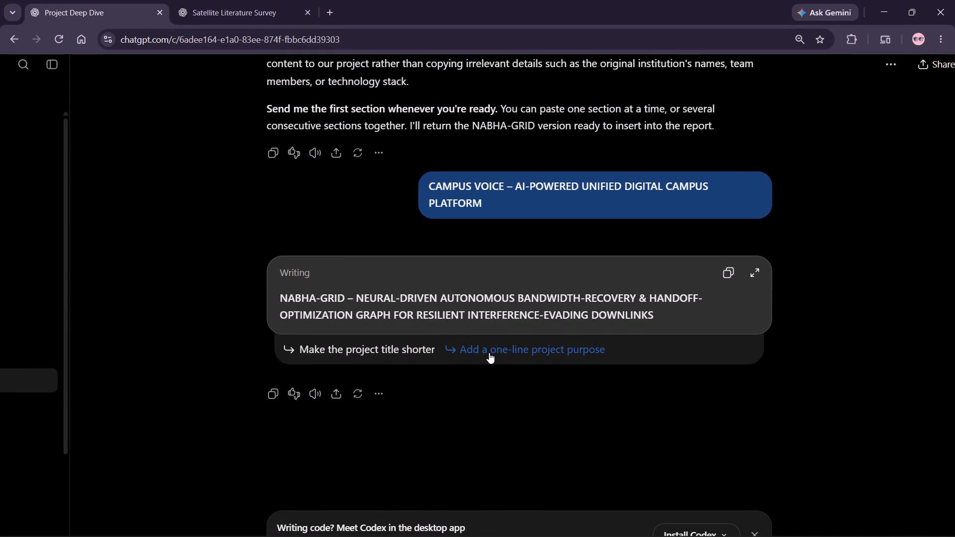
scroll(489, 353, "down", 2)
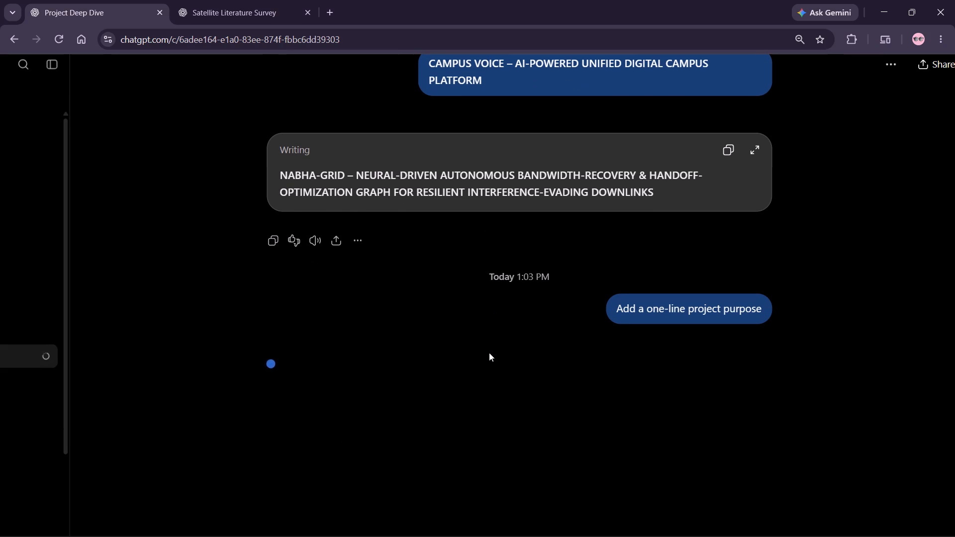
scroll(489, 353, "down", 1)
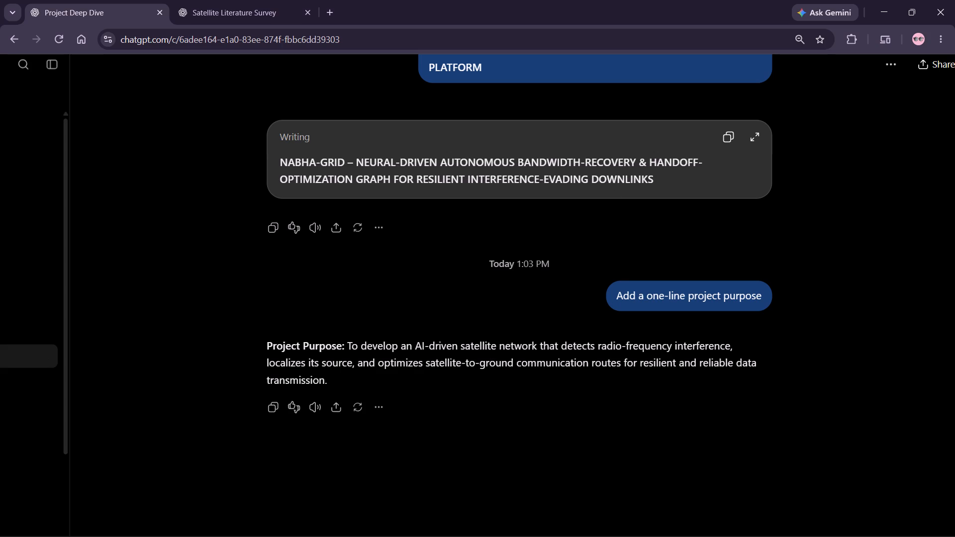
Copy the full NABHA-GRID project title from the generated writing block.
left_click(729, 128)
Back in the Word report, delete the quoted Campus Voice title in the Declaration down to its initial "C".
key("alt+Tab")
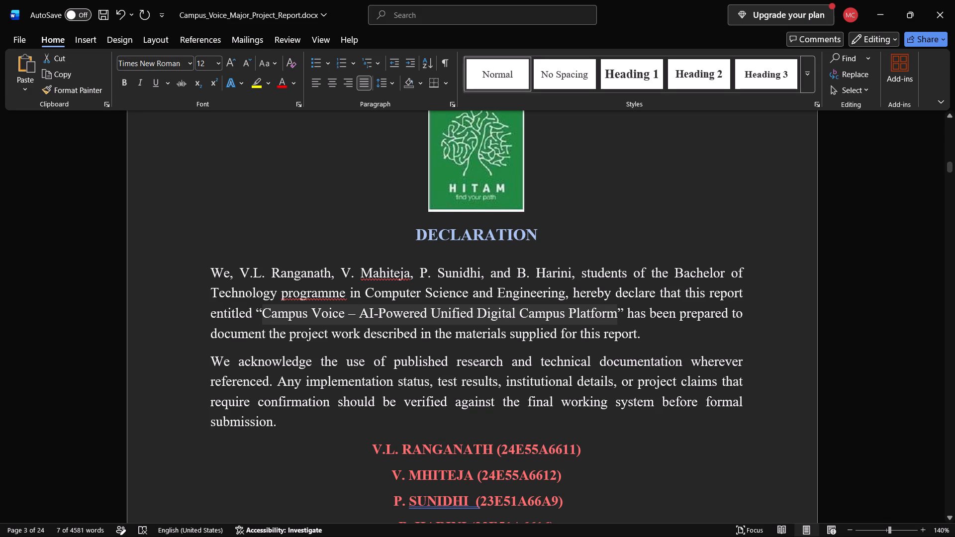
left_click(278, 319)
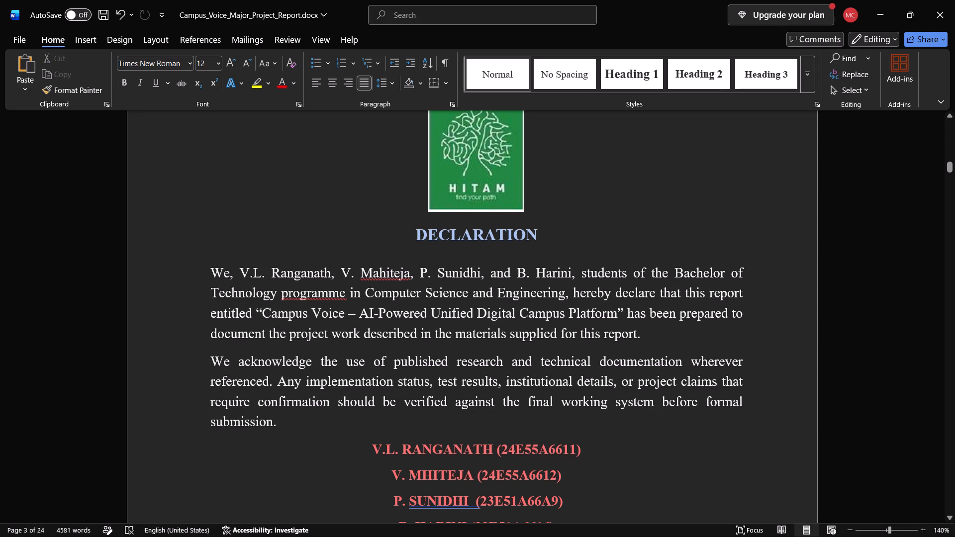
left_click(611, 315)
key("Right")
key("Right")
key("Left")
key("BackSpace")
key("BackSpace")
key("BackSpace")
key("BackSpace")
key("BackSpace")
key("BackSpace")
key("BackSpace")
key("BackSpace")
key("BackSpace")
key("BackSpace")
key("BackSpace")
key("BackSpace")
key("BackSpace")
key("BackSpace")
key("BackSpace")
key("BackSpace")
key("BackSpace")
key("BackSpace")
key("BackSpace")
key("BackSpace")
key("BackSpace")
key("BackSpace")
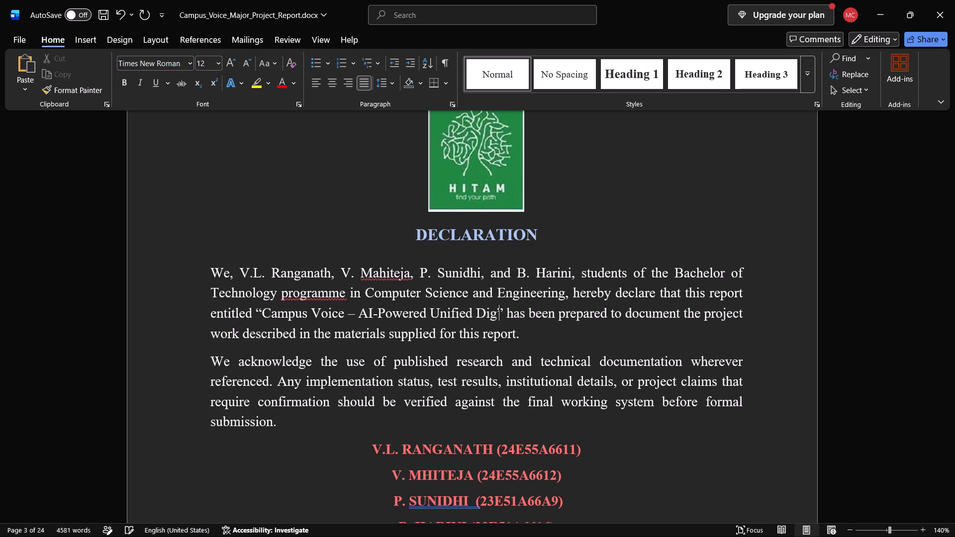
key("BackSpace")
key("BackSpace")
key("BackSpace")
key("BackSpace")
key("BackSpace")
key("BackSpace")
key("BackSpace")
key("BackSpace")
key("BackSpace")
key("BackSpace")
key("BackSpace")
key("BackSpace")
key("BackSpace")
key("BackSpace")
key("BackSpace")
key("BackSpace")
key("BackSpace")
key("BackSpace")
key("BackSpace")
key("BackSpace")
key("BackSpace")
key("BackSpace")
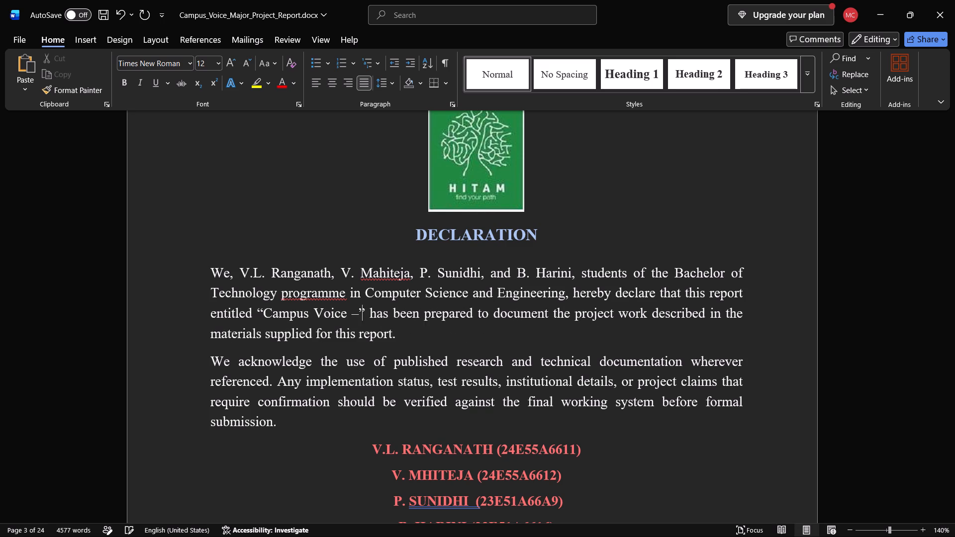
key("BackSpace")
key("BackSpace")
key("BackSpace")
key("BackSpace")
key("BackSpace")
key("BackSpace")
key("BackSpace")
key("BackSpace")
key("BackSpace")
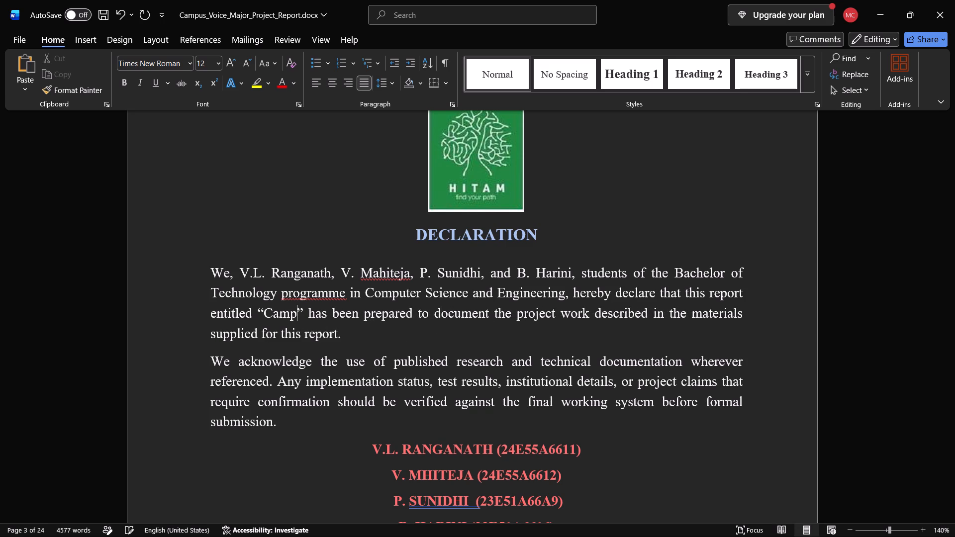
key("BackSpace")
key("BackSpace")
key("BackSpace")
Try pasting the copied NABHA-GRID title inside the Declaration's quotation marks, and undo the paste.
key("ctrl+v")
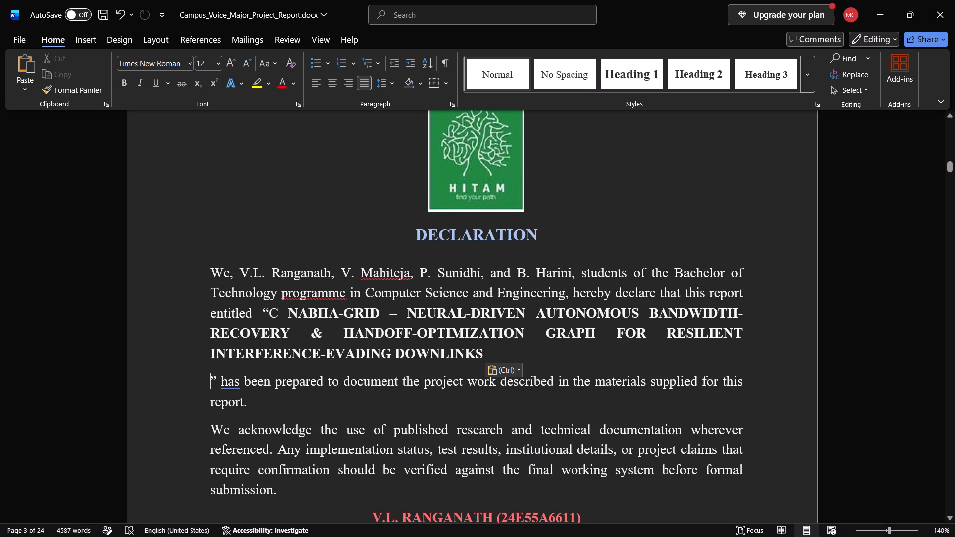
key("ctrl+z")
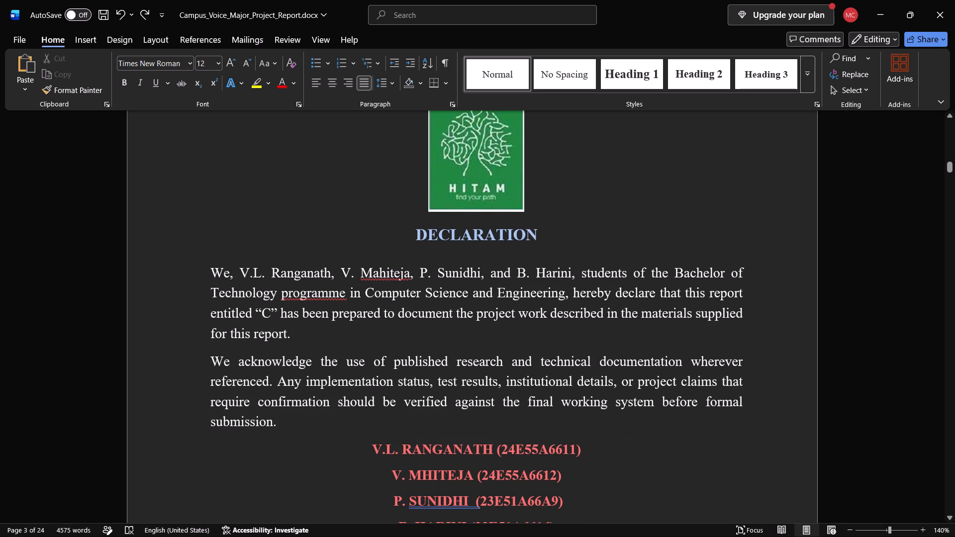
Replace the leftover "C" between the Declaration's quotation marks with the project title "Nabha".
key("BackSpace")
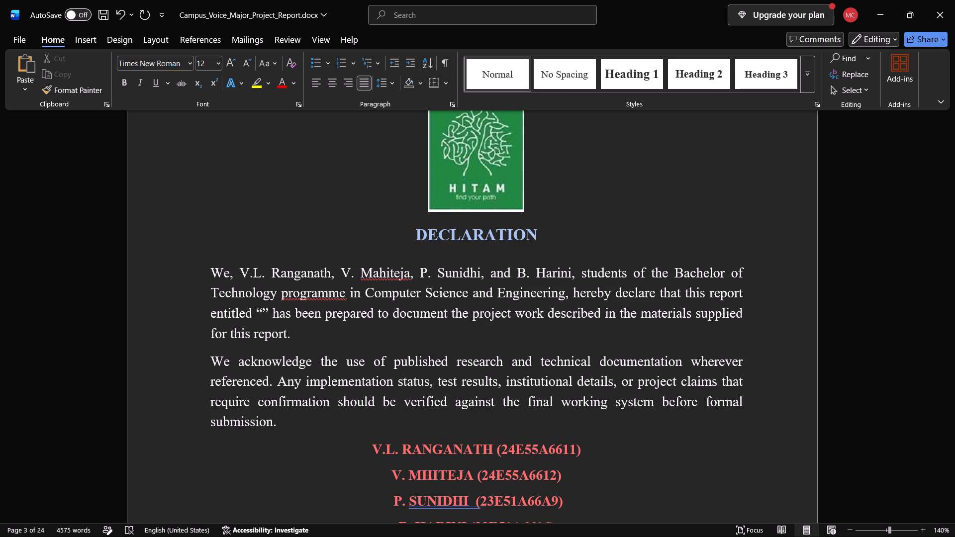
type("NABHA")
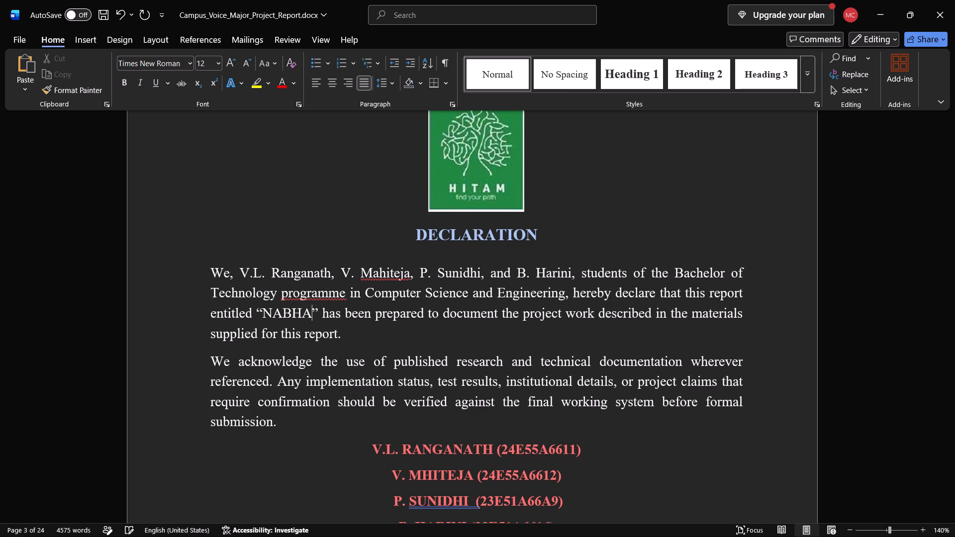
key("BackSpace")
key("BackSpace")
key("BackSpace")
key("BackSpace")
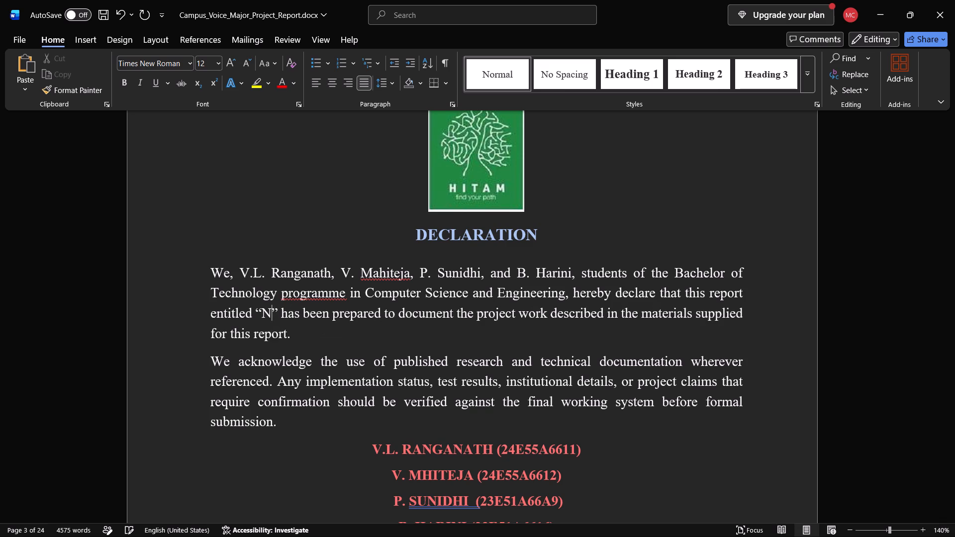
type("abha")
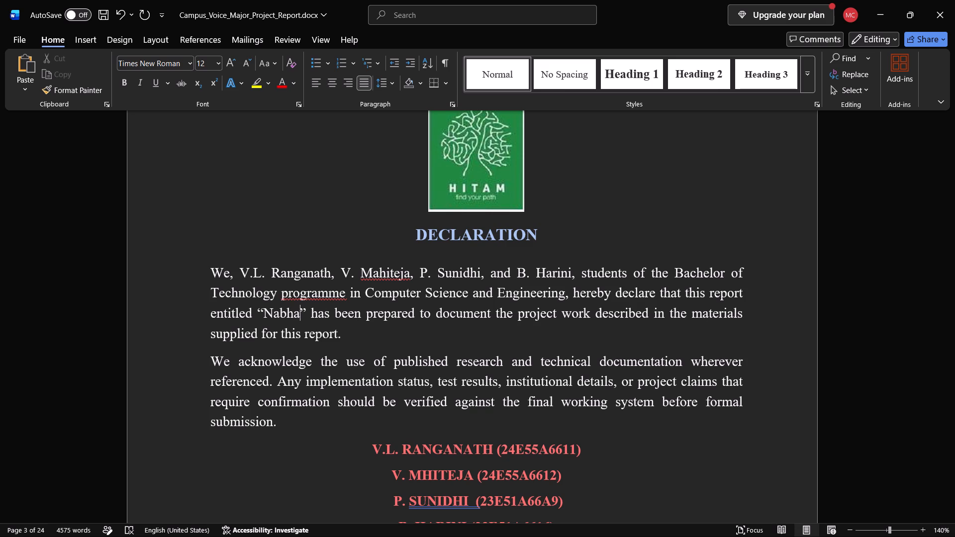
Look through the Declaration and Acknowledgement pages, checking the project references and the team member lists.
scroll(611, 315, "down", 3)
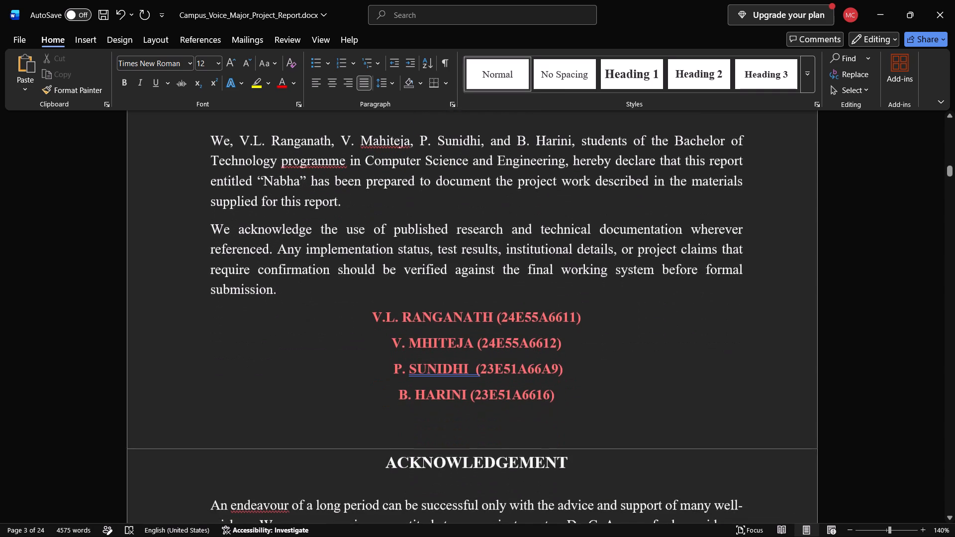
scroll(611, 315, "down", 4)
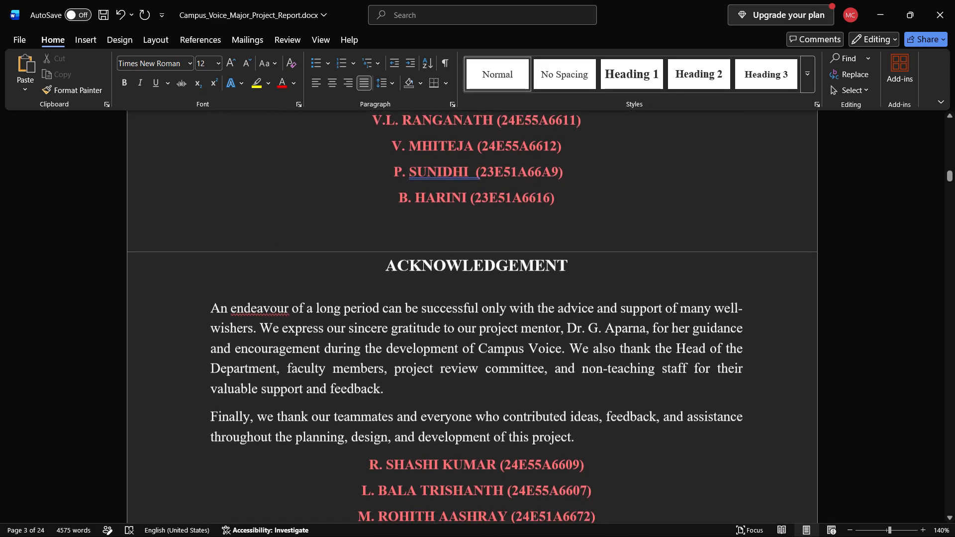
scroll(611, 315, "down", 1)
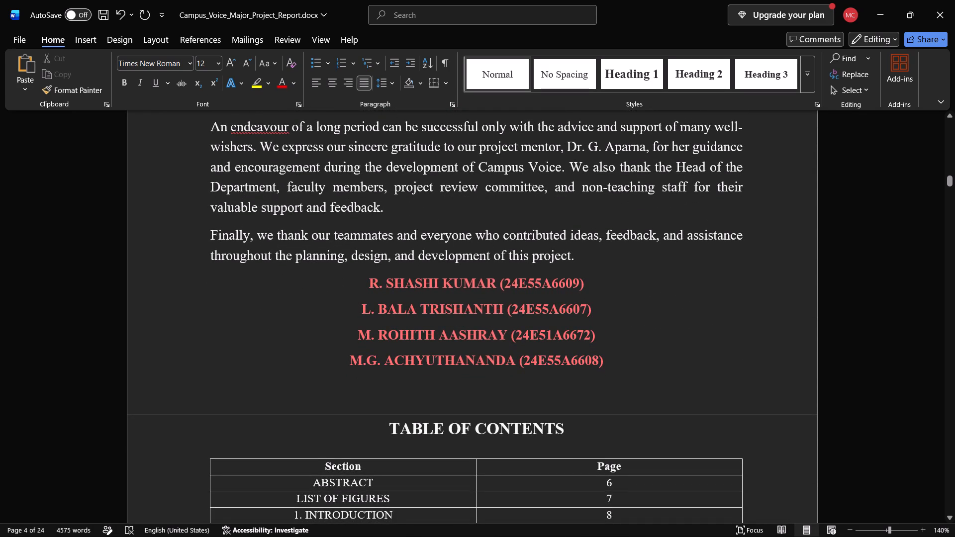
scroll(482, 280, "up", 1)
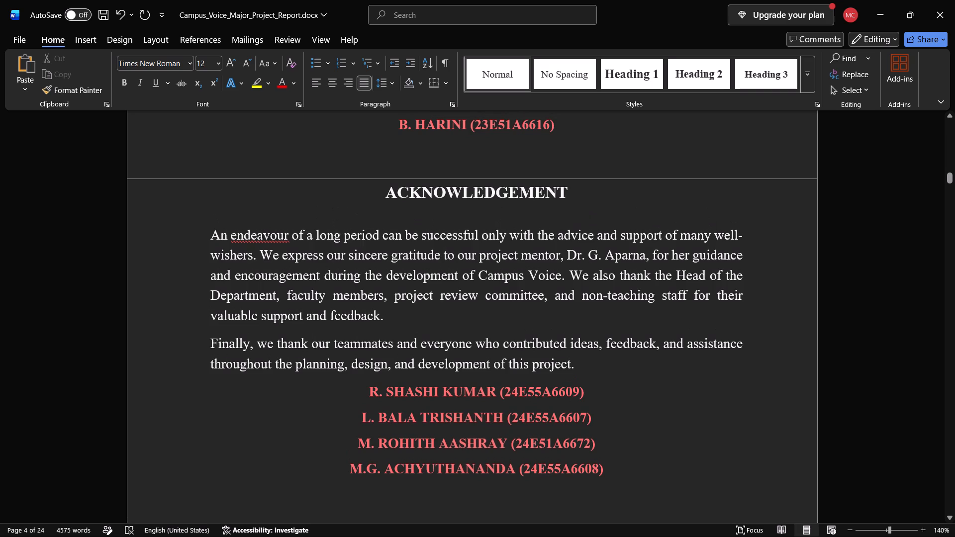
scroll(482, 280, "down", 1)
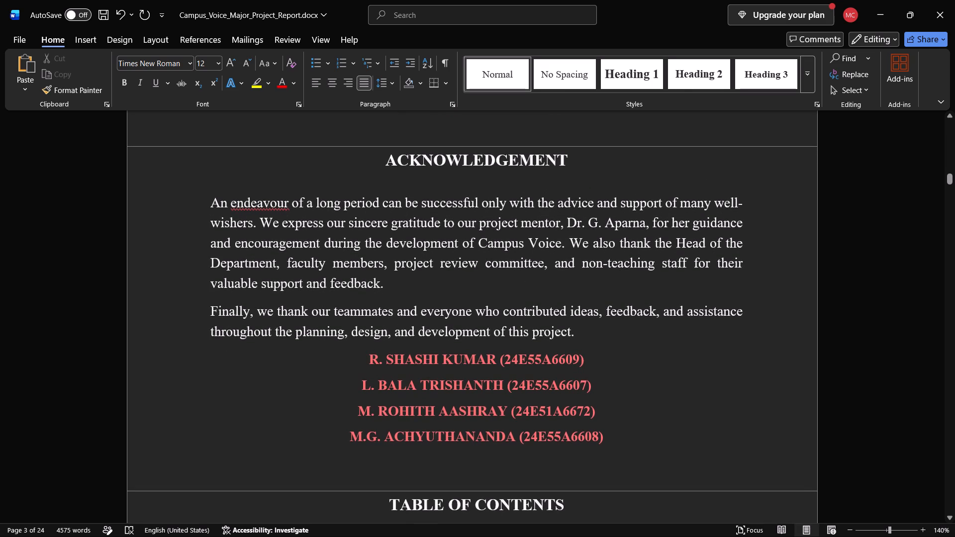
scroll(531, 244, "up", 3)
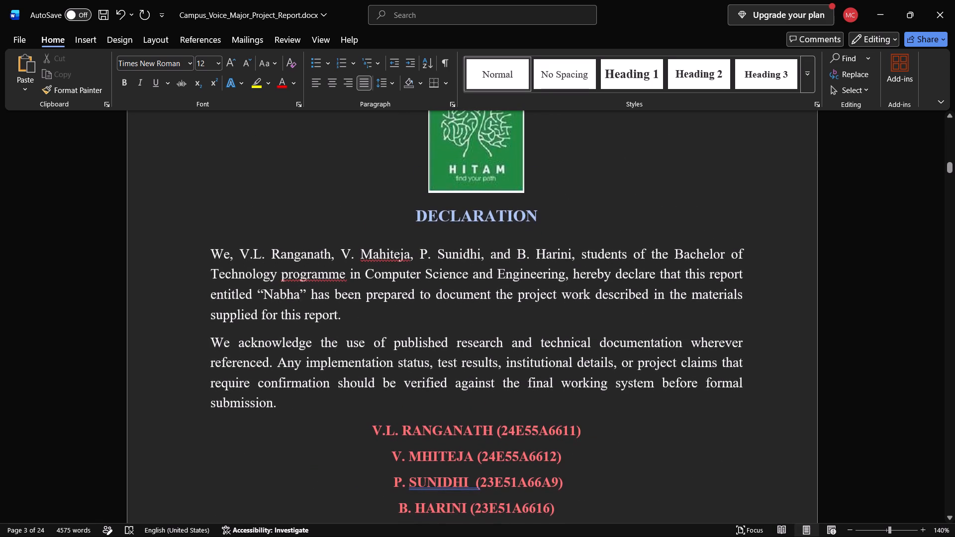
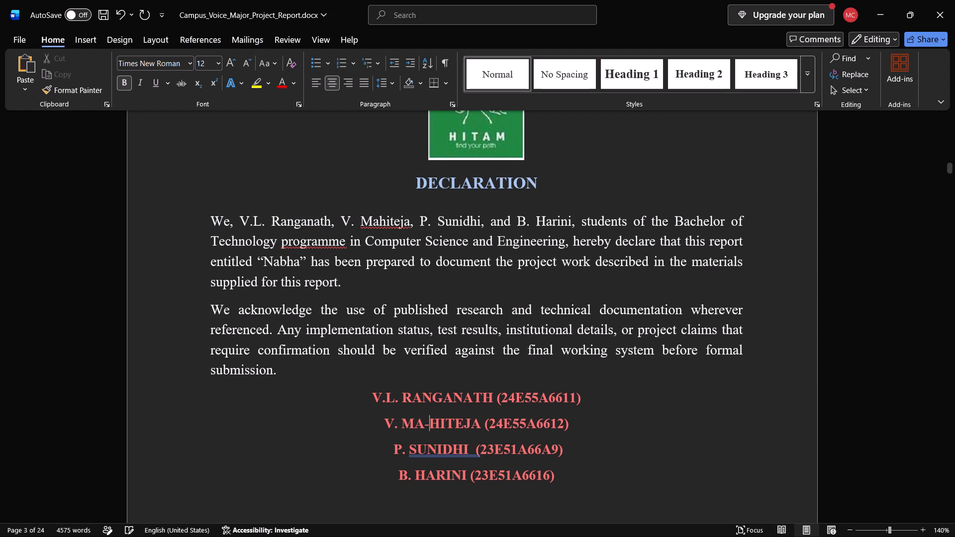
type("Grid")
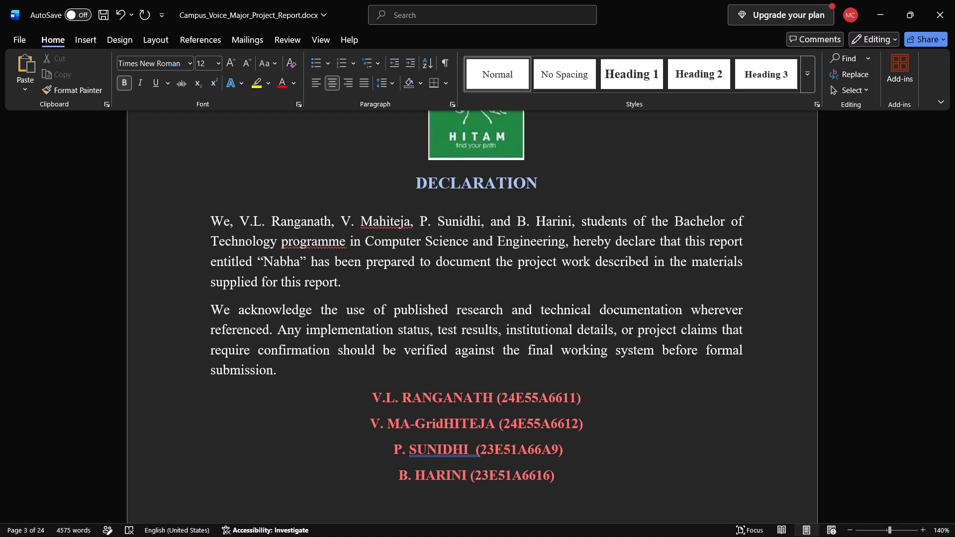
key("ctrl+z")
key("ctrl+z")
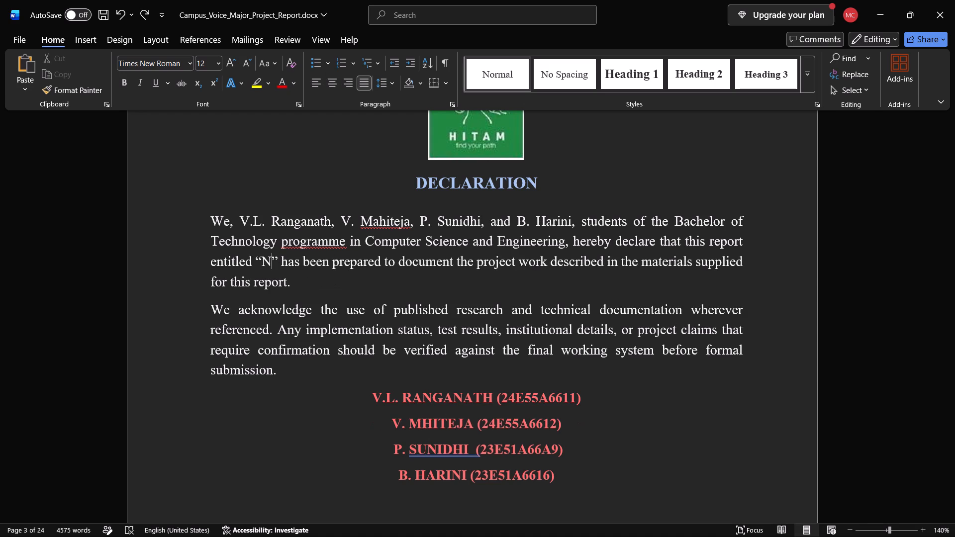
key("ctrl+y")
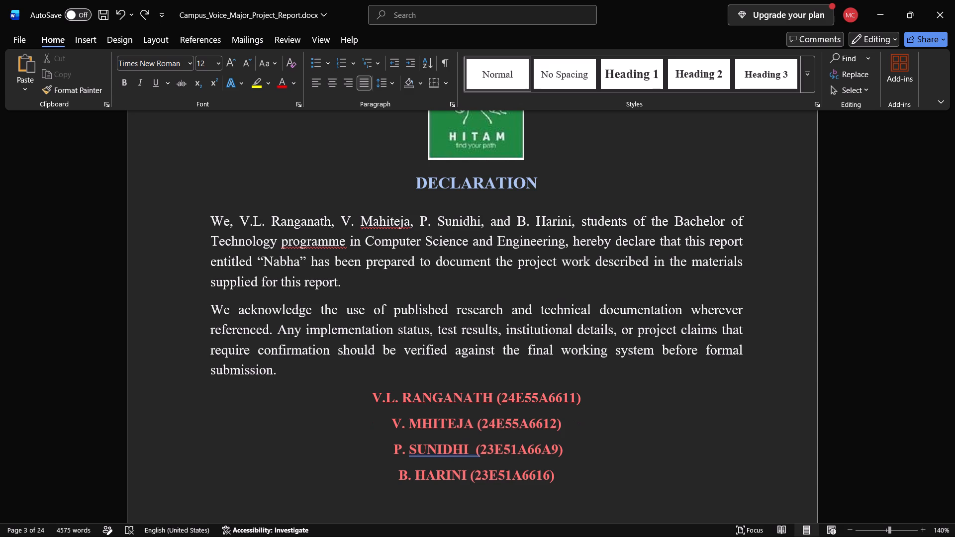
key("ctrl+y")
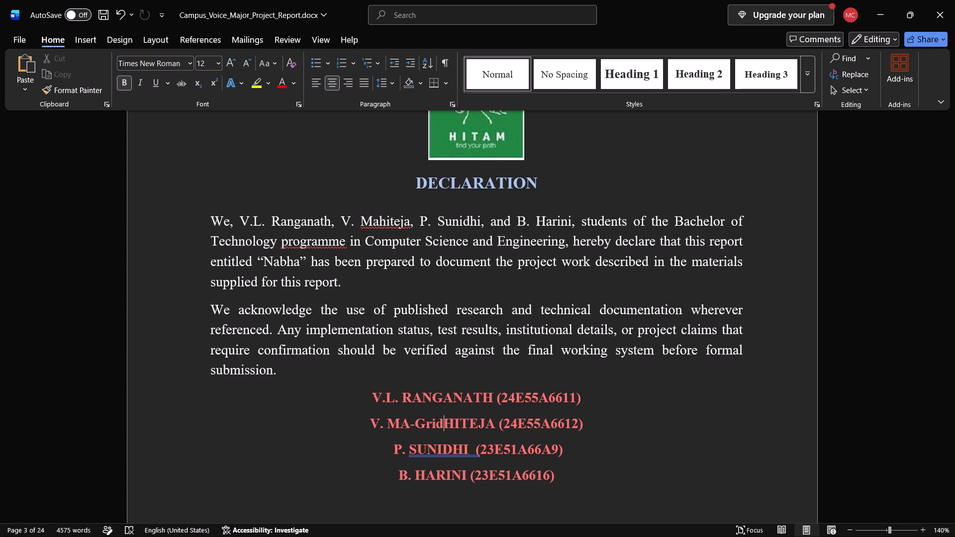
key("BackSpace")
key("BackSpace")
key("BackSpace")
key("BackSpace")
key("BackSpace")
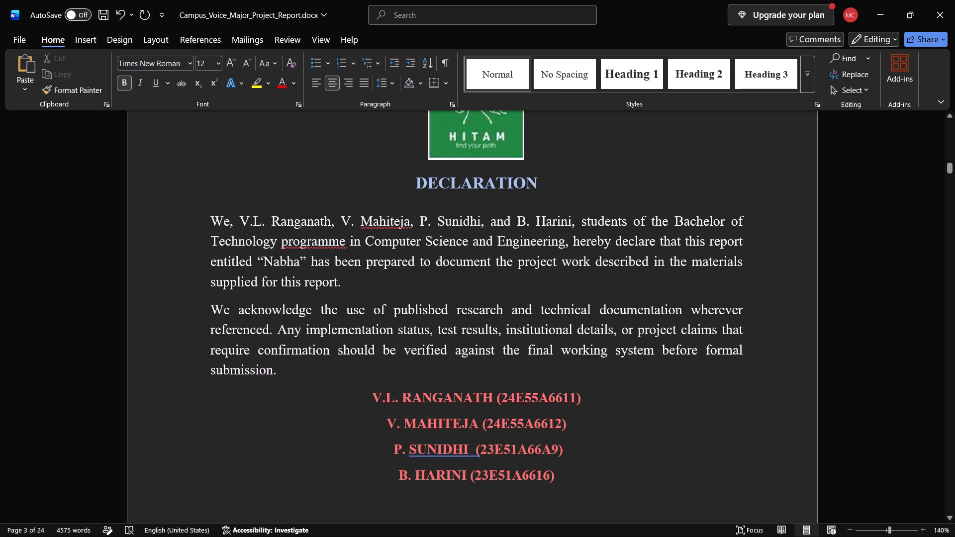
Extend the Declaration's quoted title "Nabha" with "-Grid-Neural-Driven-Autonomous", following the NABHA-GRID title in the ChatGPT conversation.
left_click(296, 262)
key("Right")
type("-Grid")
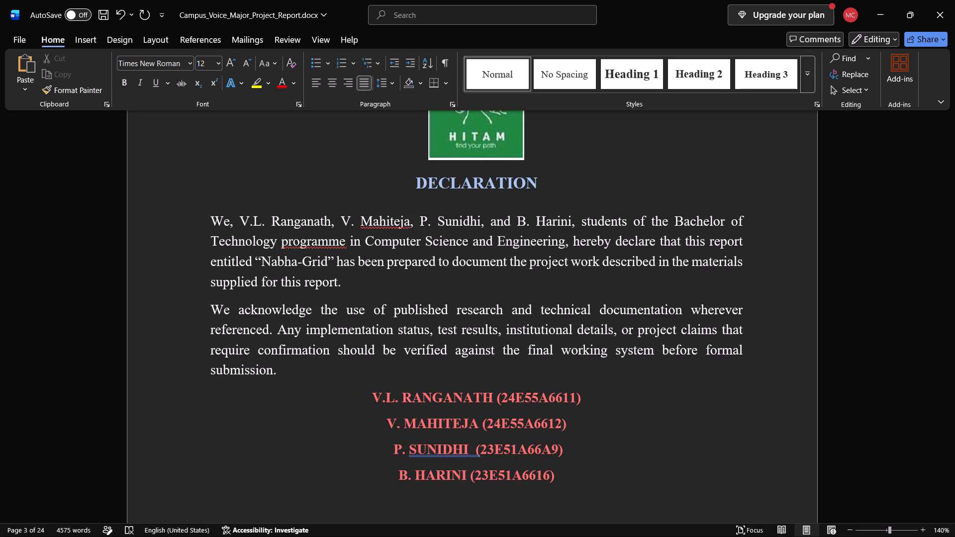
key("minus")
key("alt+Tab")
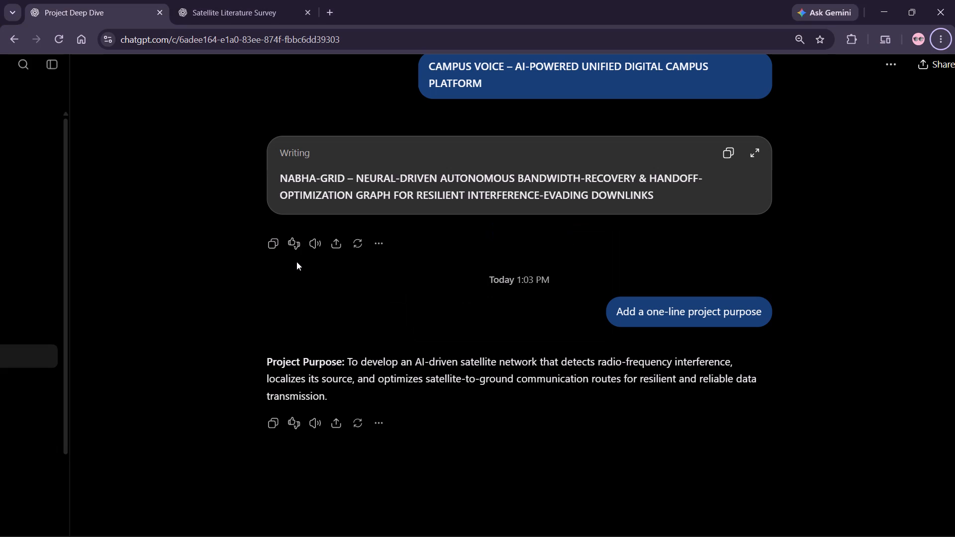
key("alt+Tab")
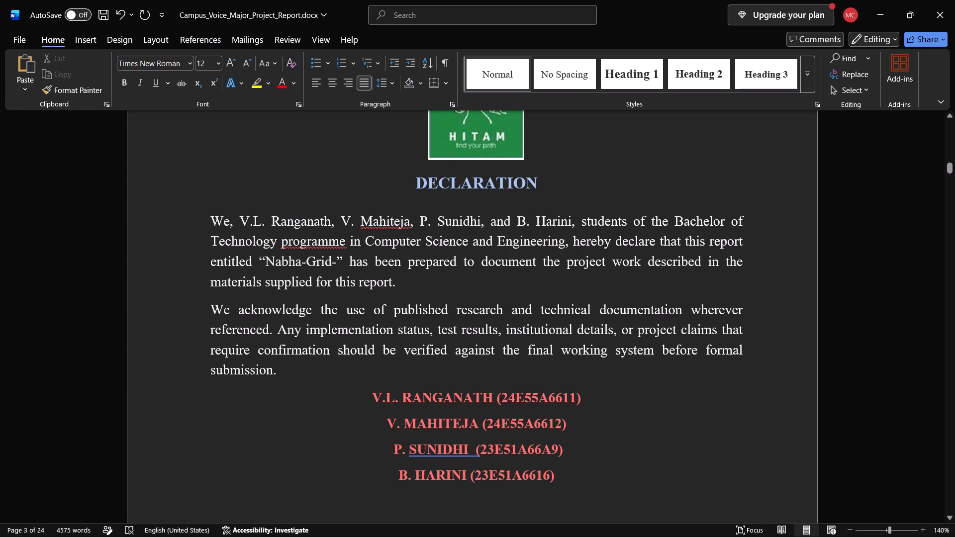
type("Neural")
type("-Driven")
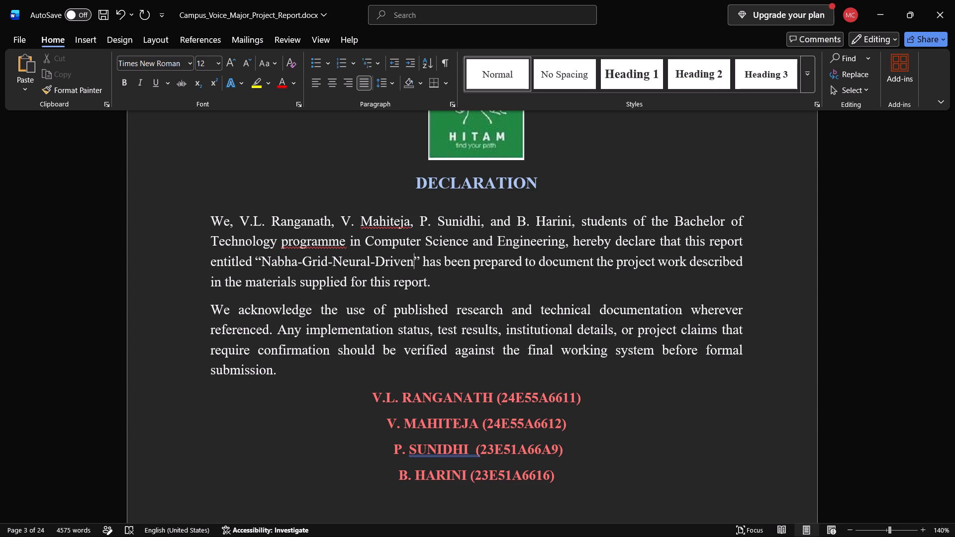
key("equal")
key("BackSpace")
type("-Autonomous")
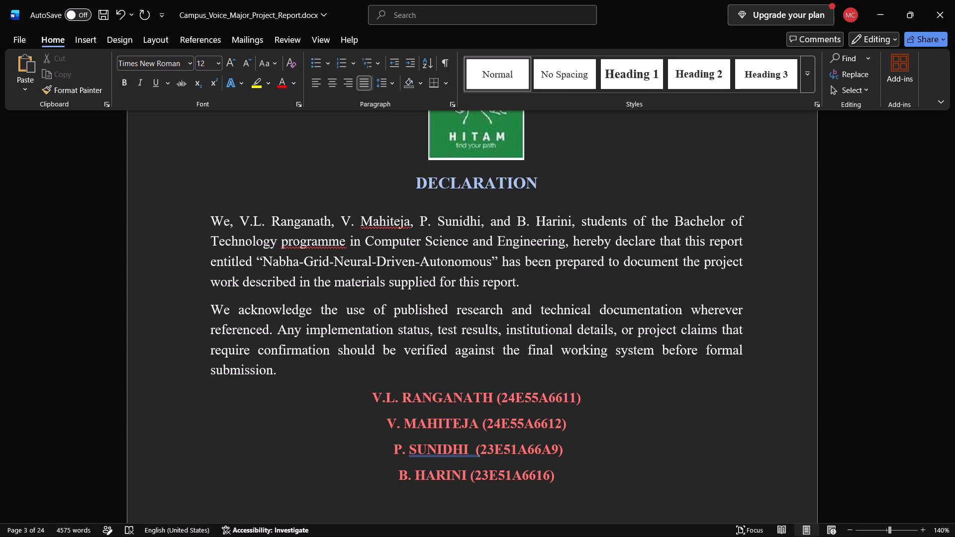
key("space")
Append "Bandwidth-Recovery" to the Declaration's quoted title, checking the wording against the title in ChatGPT.
key("alt+Tab")
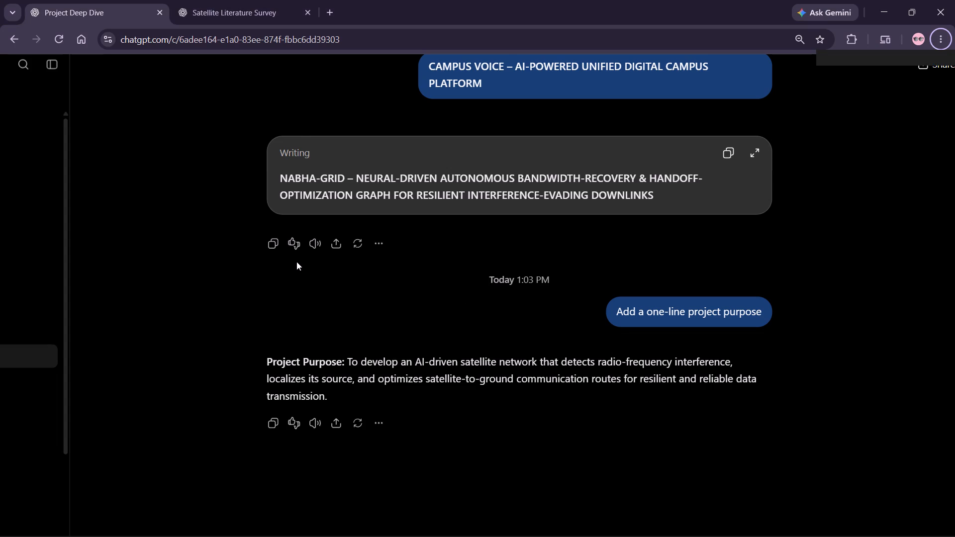
key("alt+Tab")
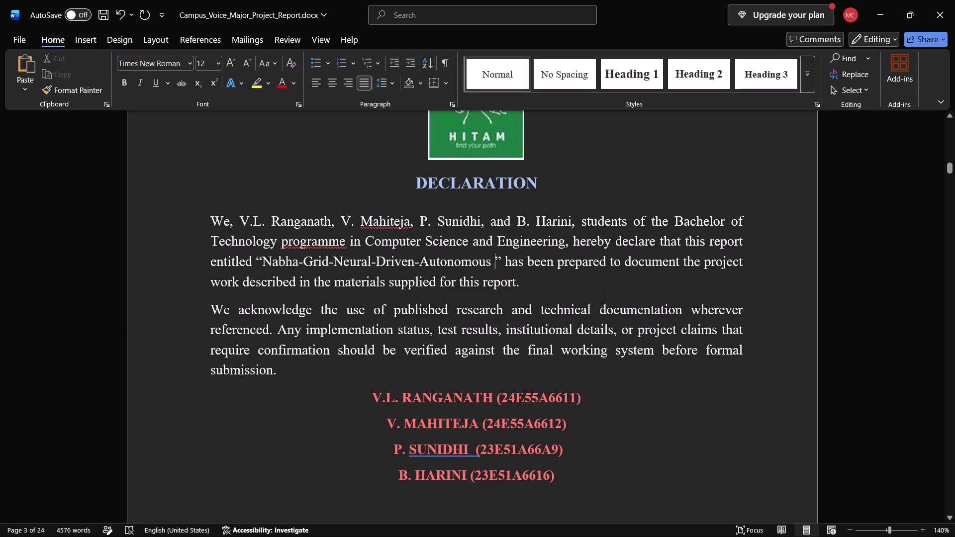
type("Bandwidth")
type("-")
key("space")
key("BackSpace")
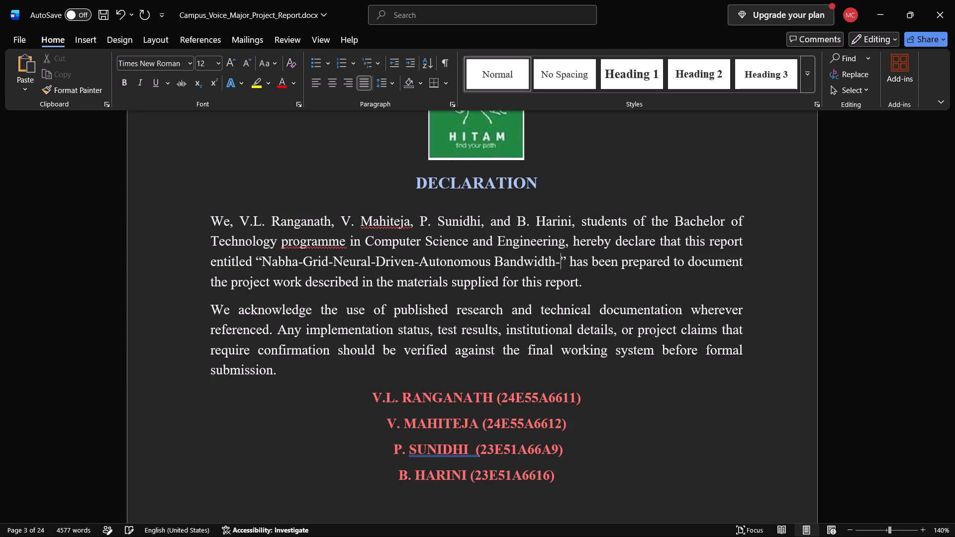
key("alt+Tab")
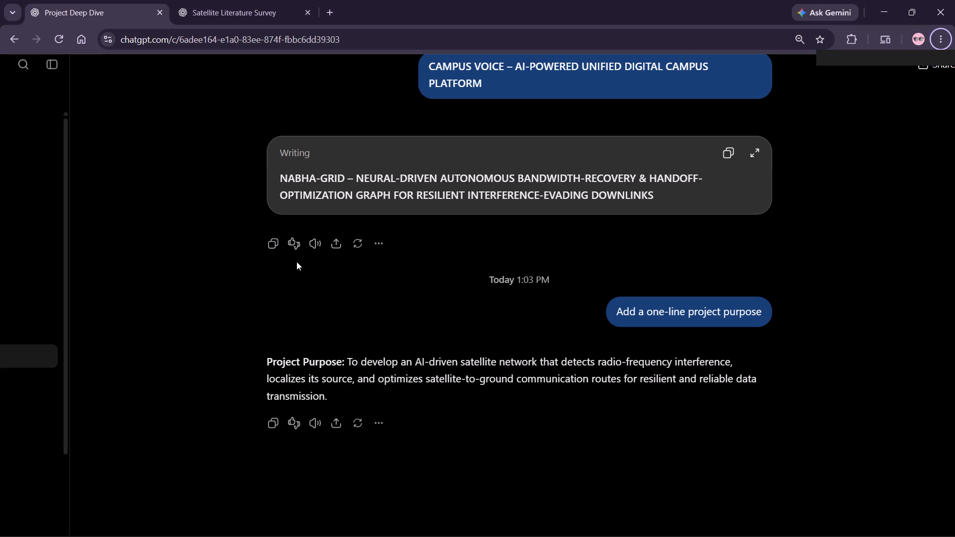
key("alt+Tab")
type("rec")
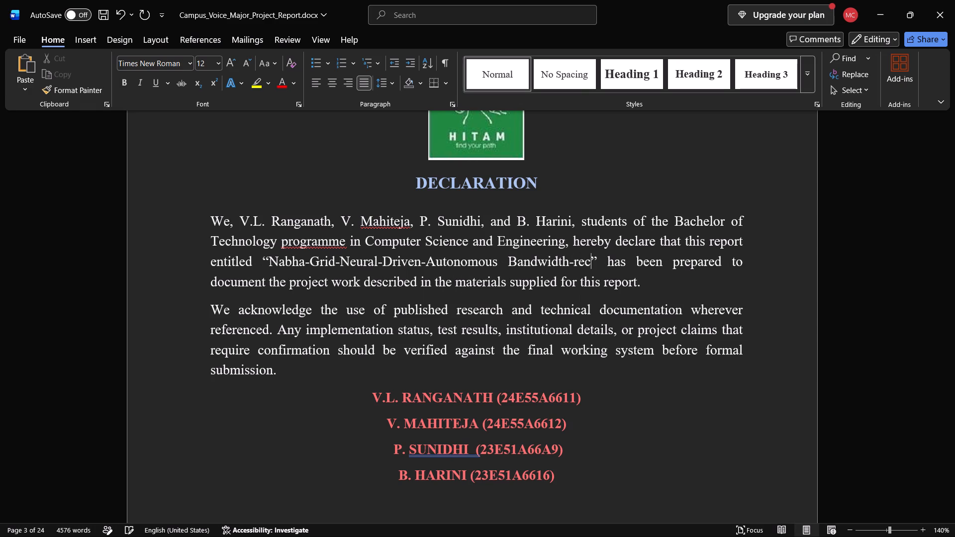
key("BackSpace")
key("BackSpace")
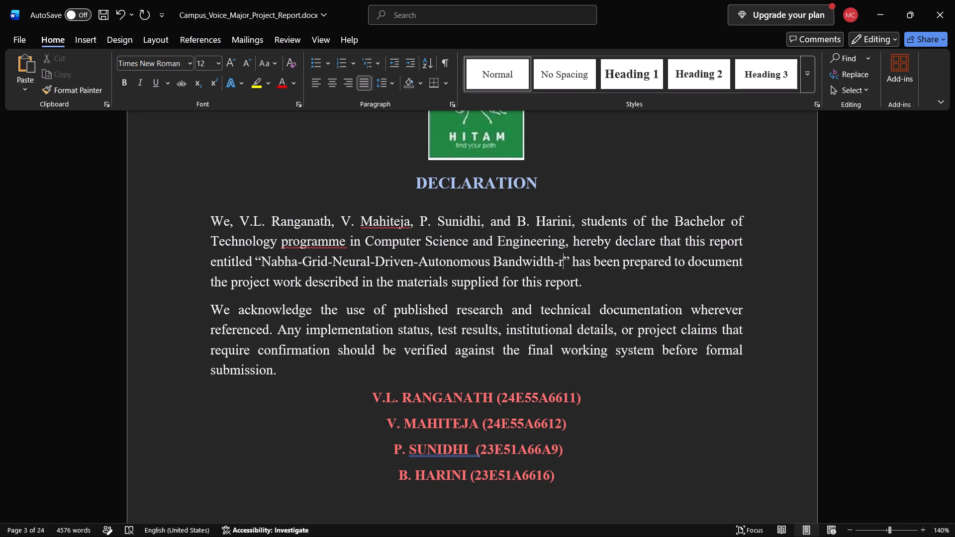
key("BackSpace")
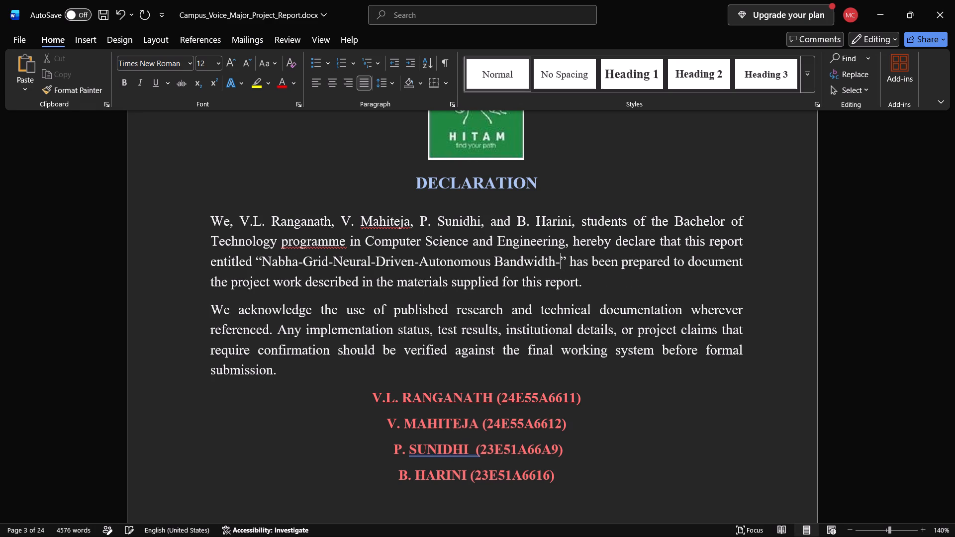
type("Recovery")
key("space")
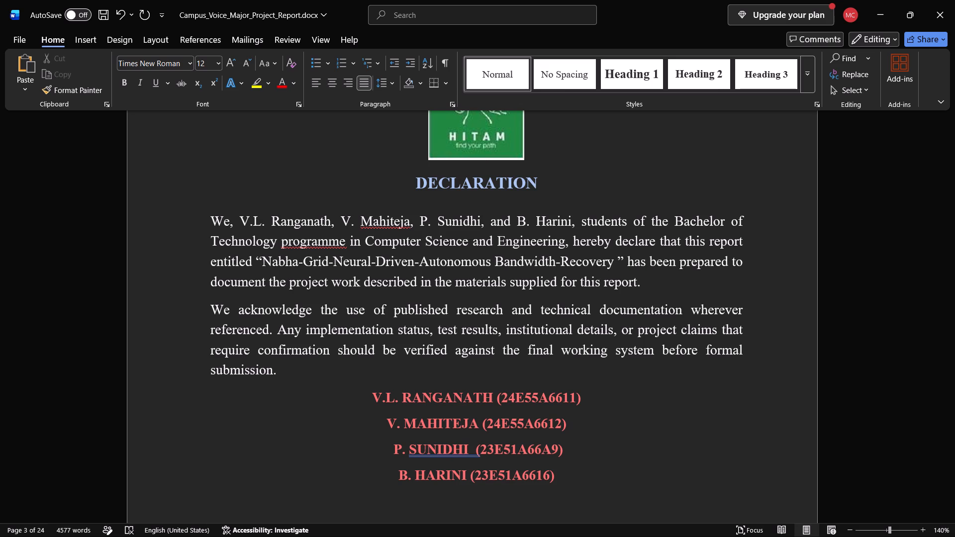
Continue the Declaration's quoted title with "& Handoff -Optimization", checking the wording in ChatGPT.
key("shift+ampersand")
key("space")
type("Handoff")
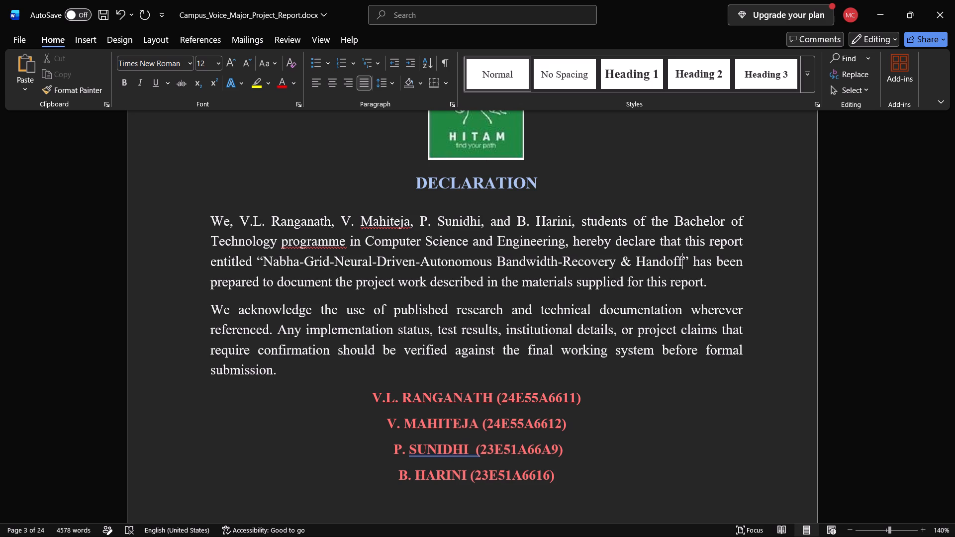
key("space")
key("alt+Tab")
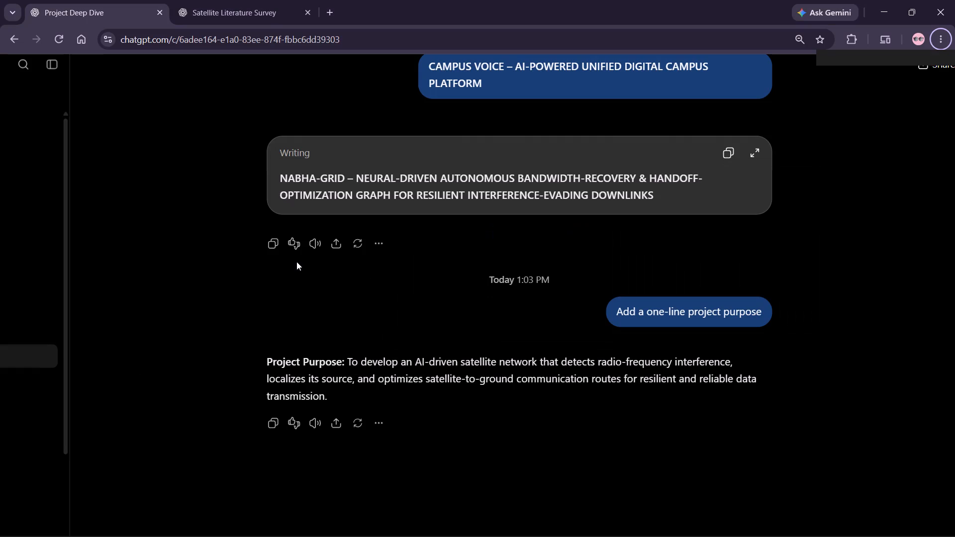
key("alt+Tab")
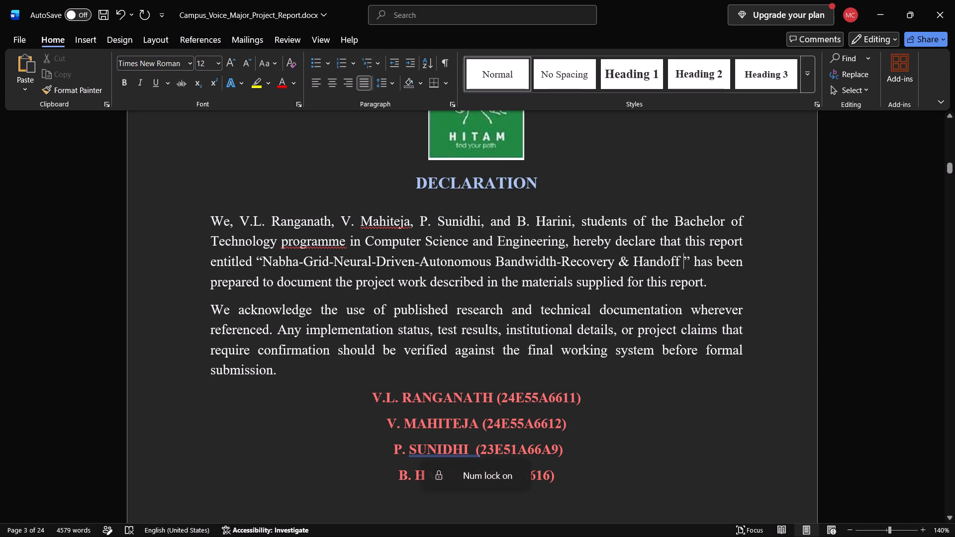
key("minus")
type("Optimization")
Append "Graph For Resilient" to the Declaration's quoted title after "Optimization", checking the wording in ChatGPT.
key("alt+Tab")
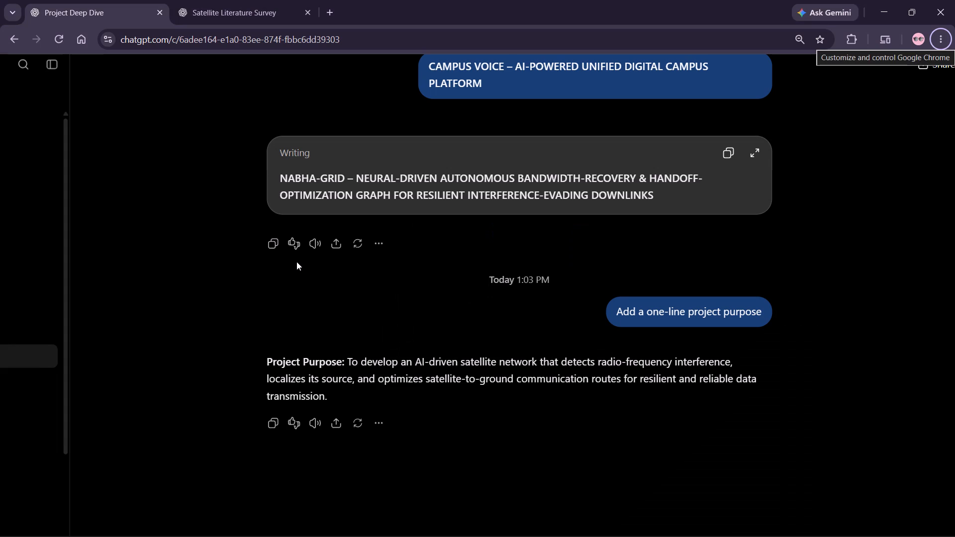
key("alt+Tab")
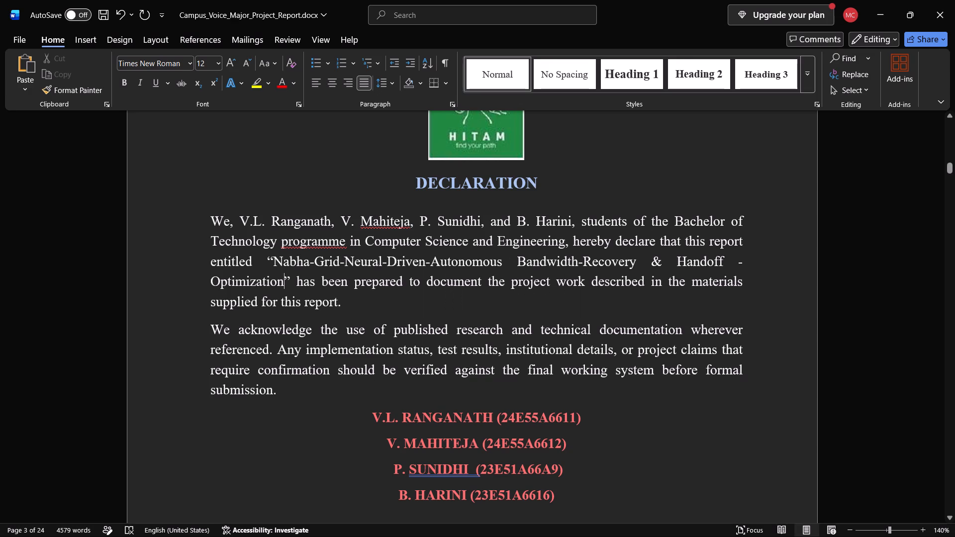
type("Grapj")
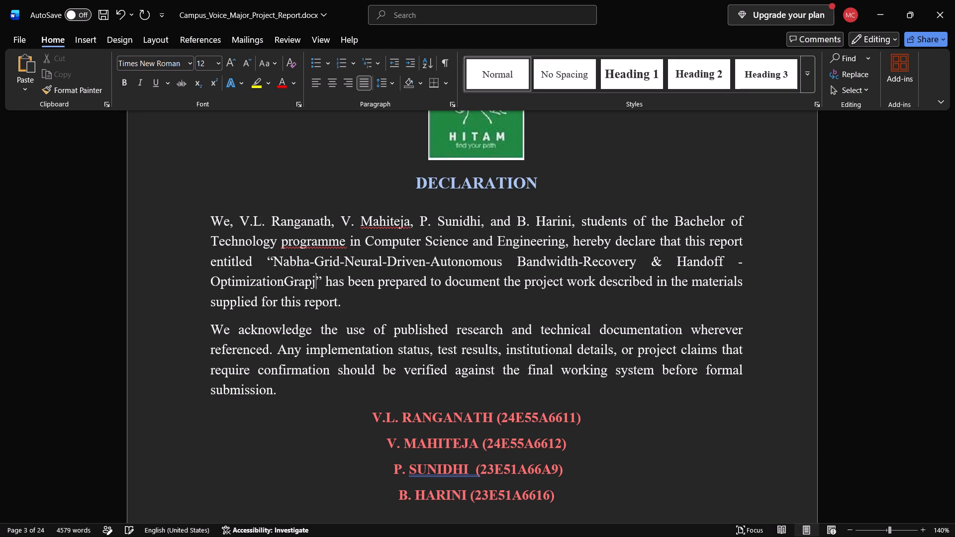
key("BackSpace")
type("h For Resilient")
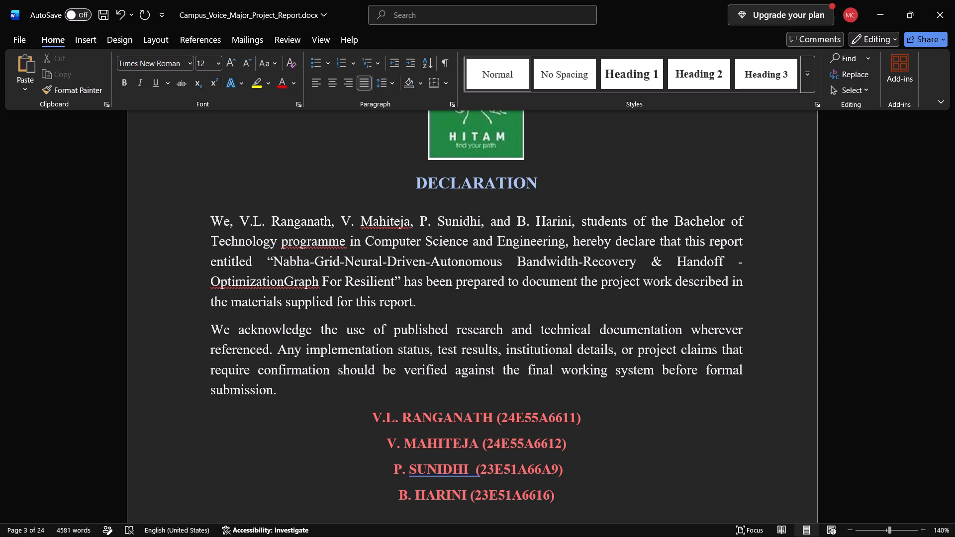
Finish the Declaration's quoted title with "Interference-Evading Downlinks", checking the wording against the title in ChatGPT.
key("alt+Tab")
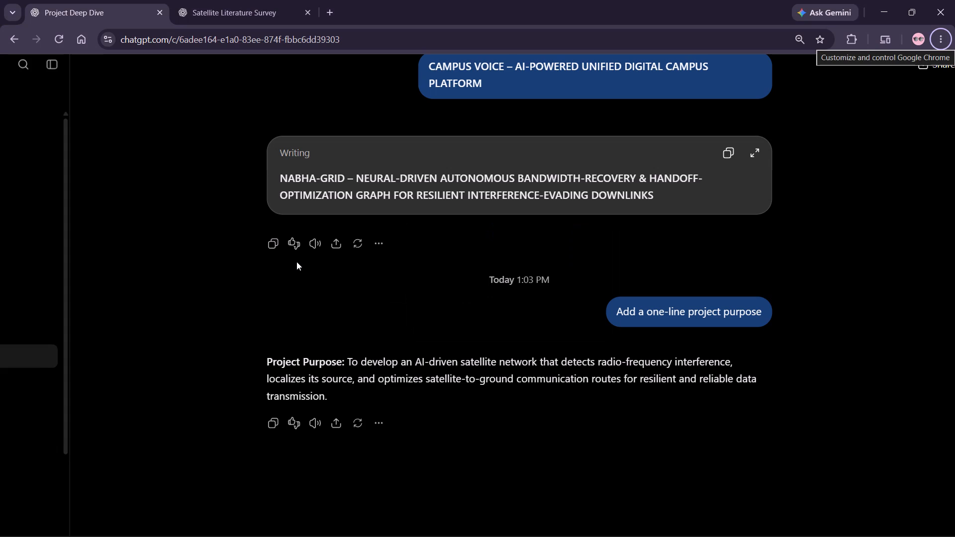
key("alt+Tab")
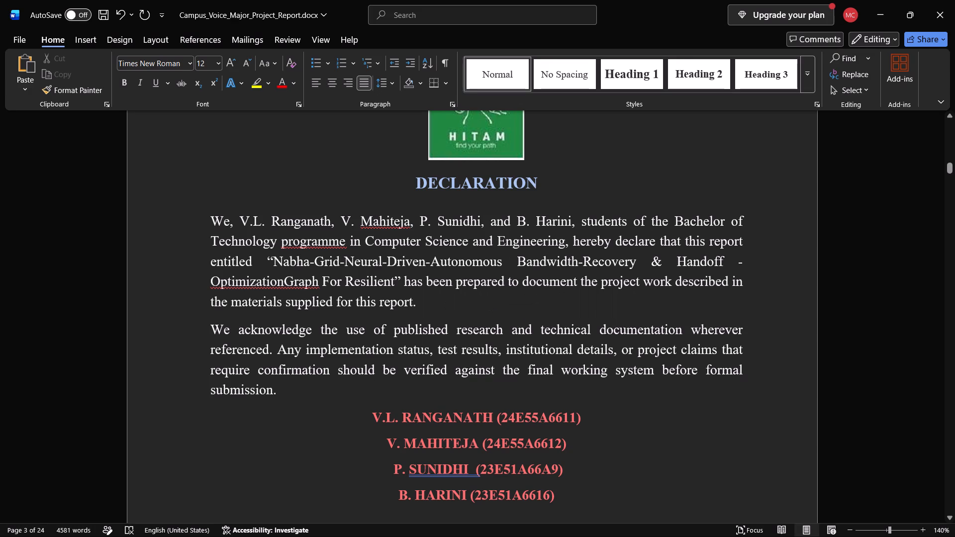
key("space")
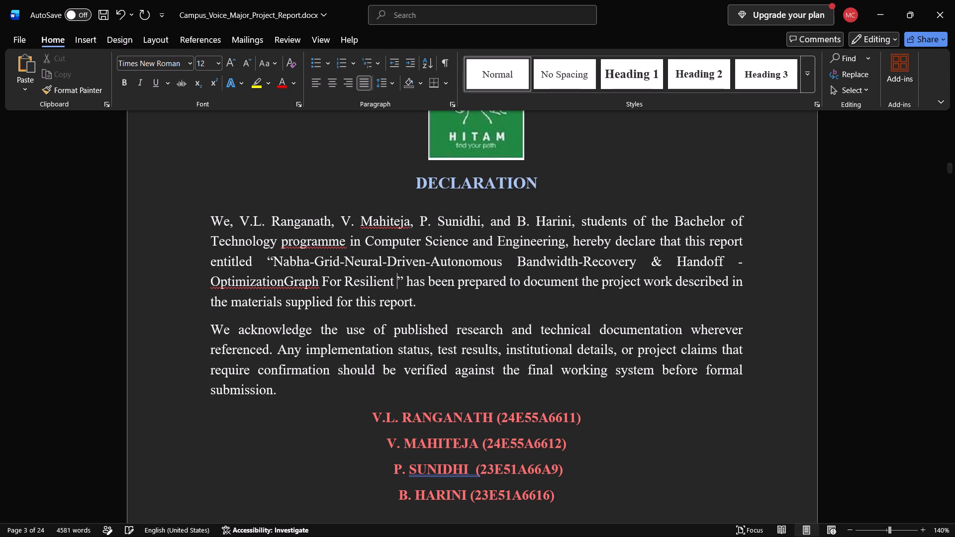
type("Interference")
key("minus")
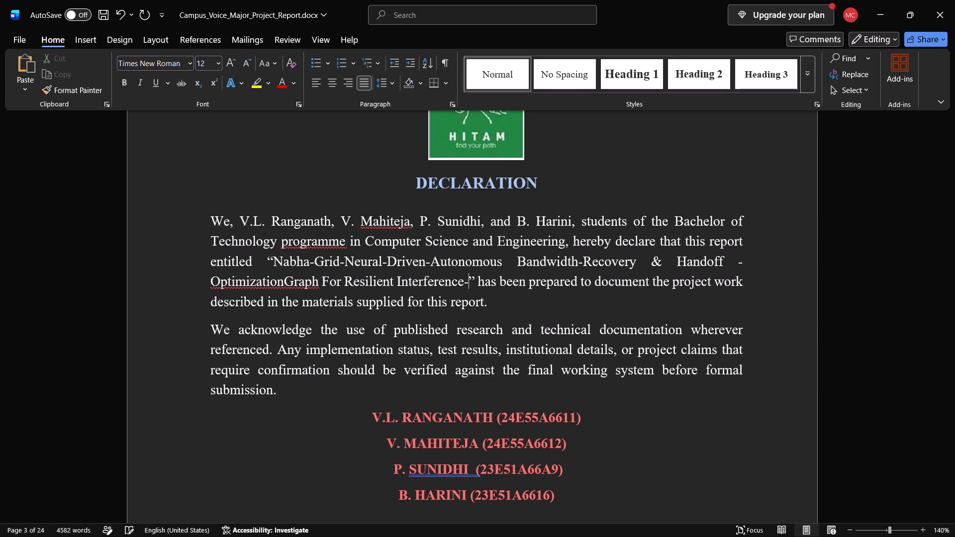
key("alt+Tab")
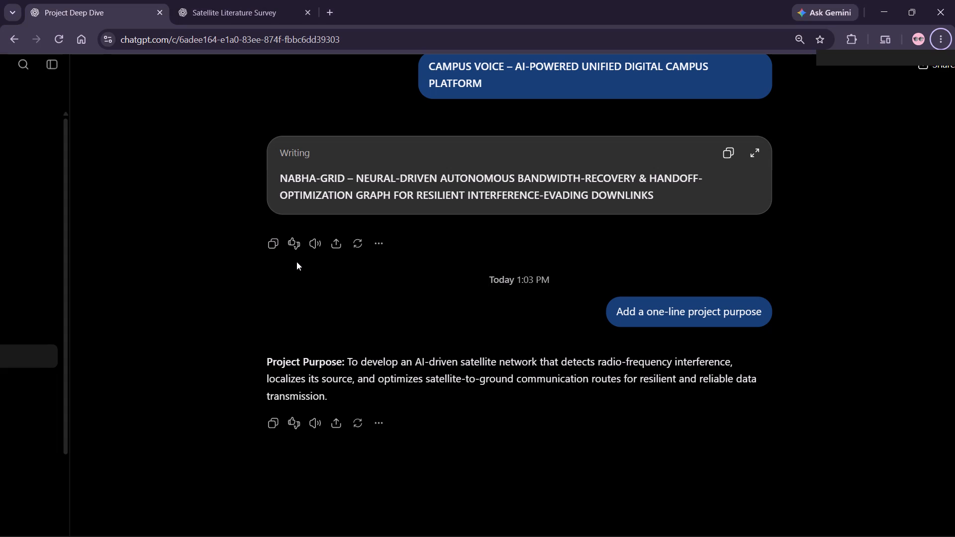
key("alt+Tab")
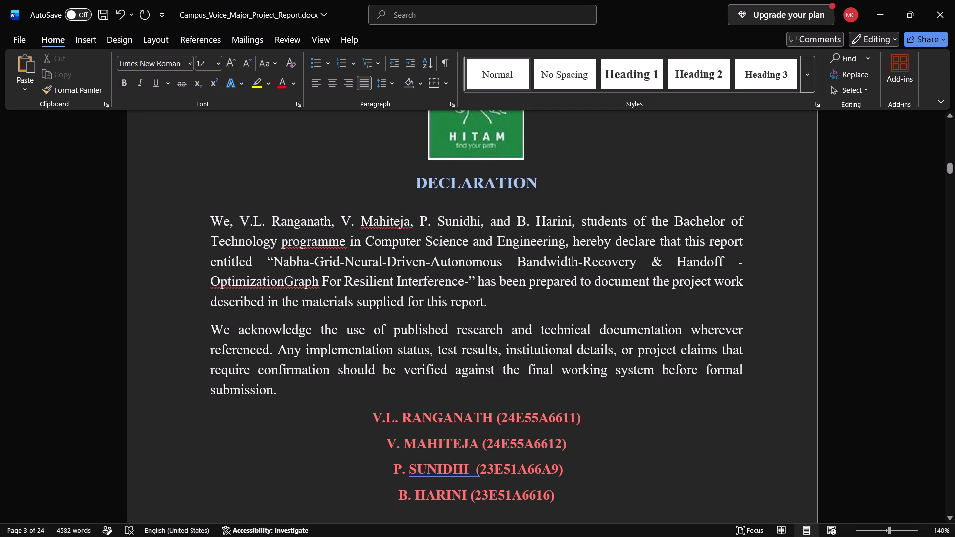
type("Evading Downlij")
key("BackSpace")
type("nks")
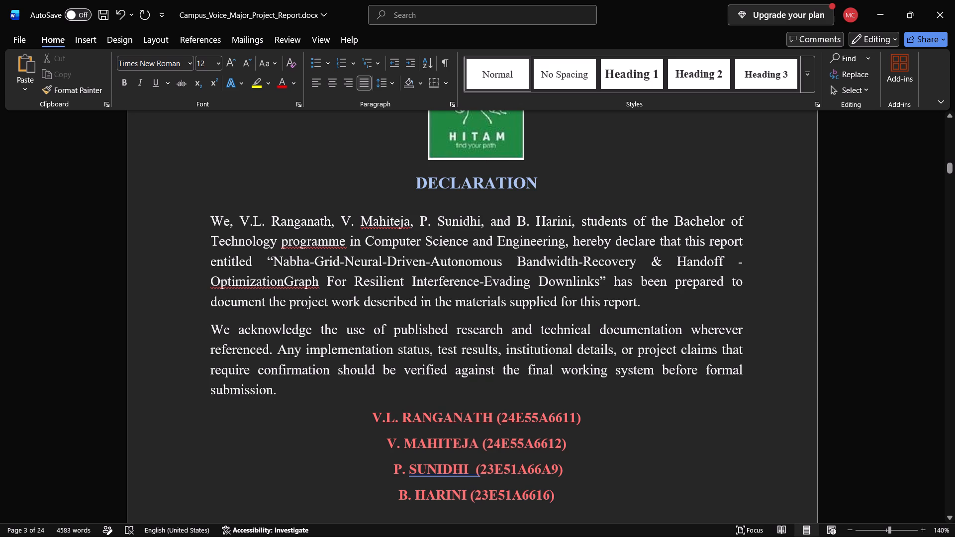
Copy the Declaration's full quoted title and paste it into the address bar of a new Chrome tab.
left_click_drag(274, 259, 437, 264)
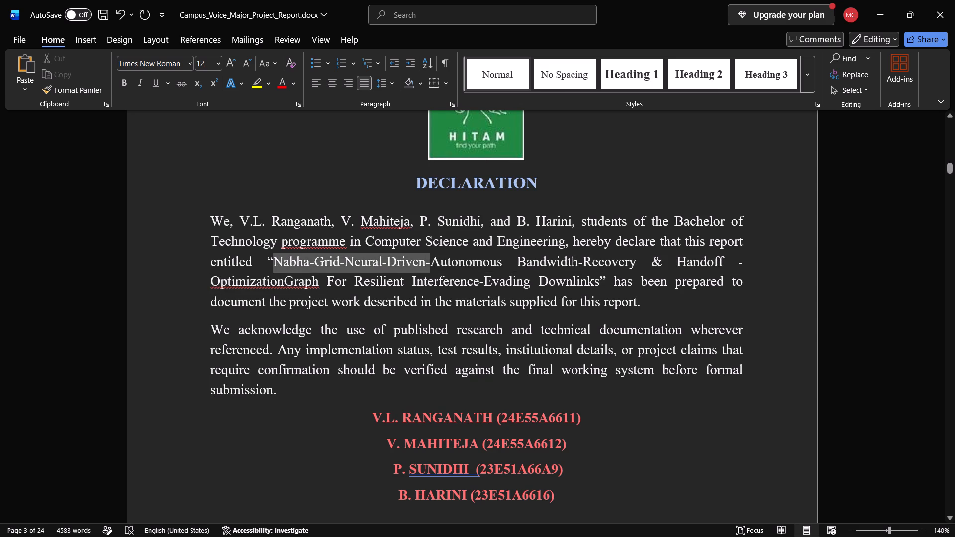
left_click_drag(437, 264, 599, 284)
key("ctrl+c")
key("alt+Tab")
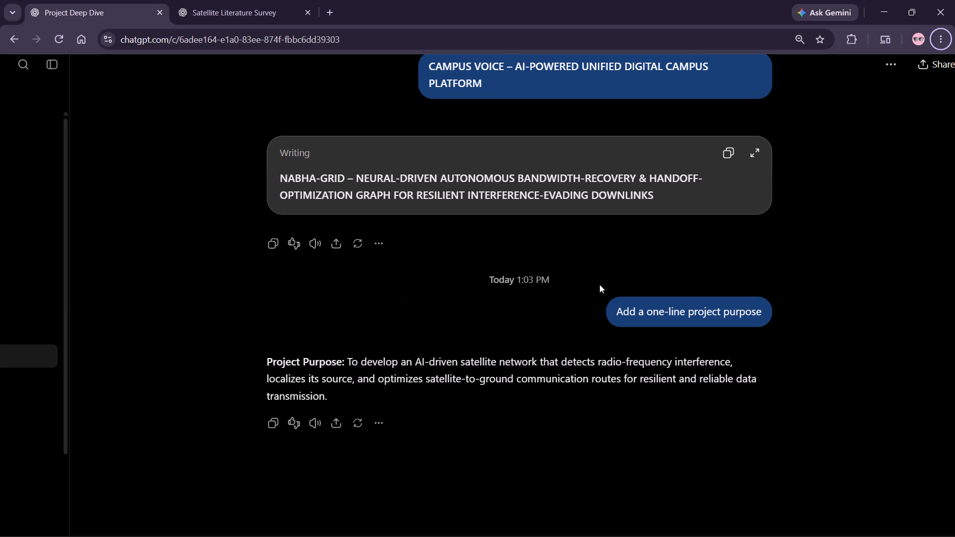
left_click(331, 15)
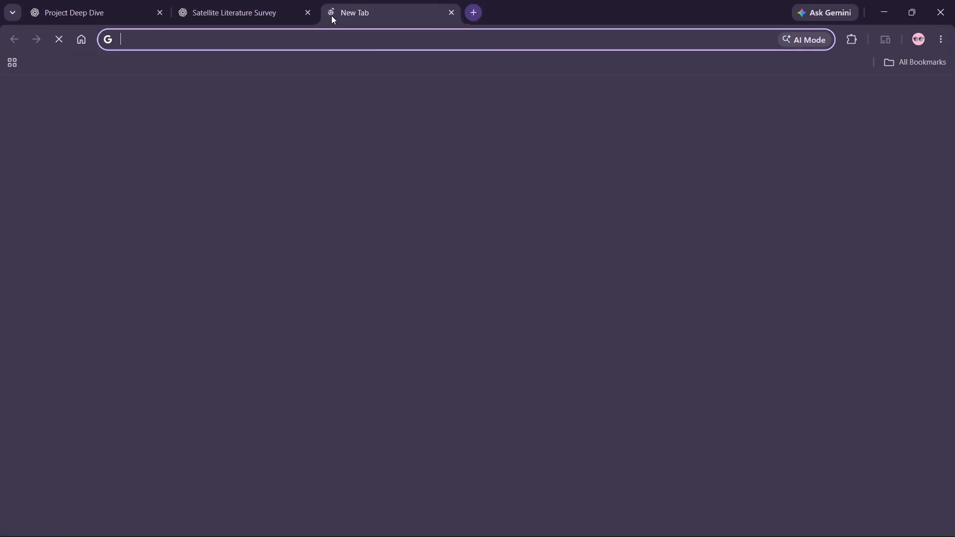
key("ctrl+v")
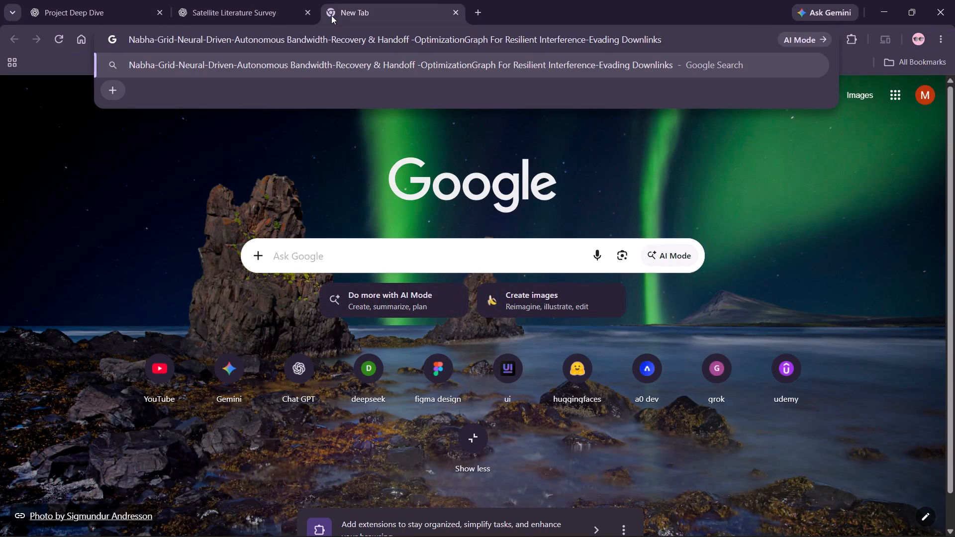
key("alt+Tab")
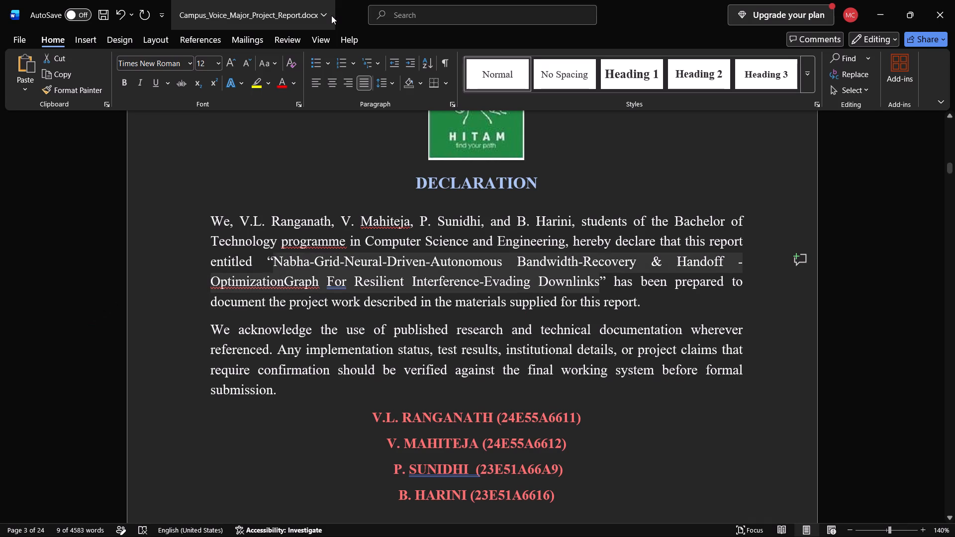
key("alt+Tab")
key("ctrl+Tab")
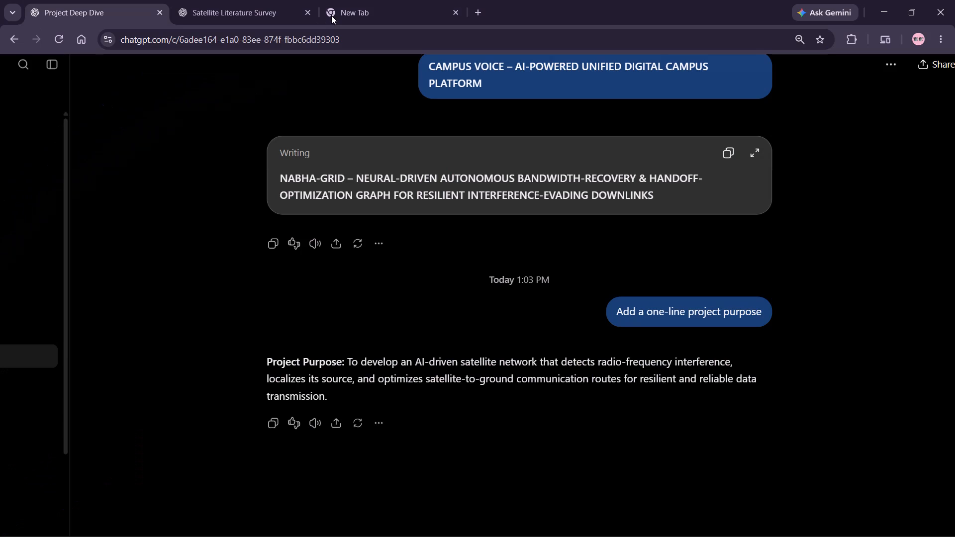
key("alt+Tab")
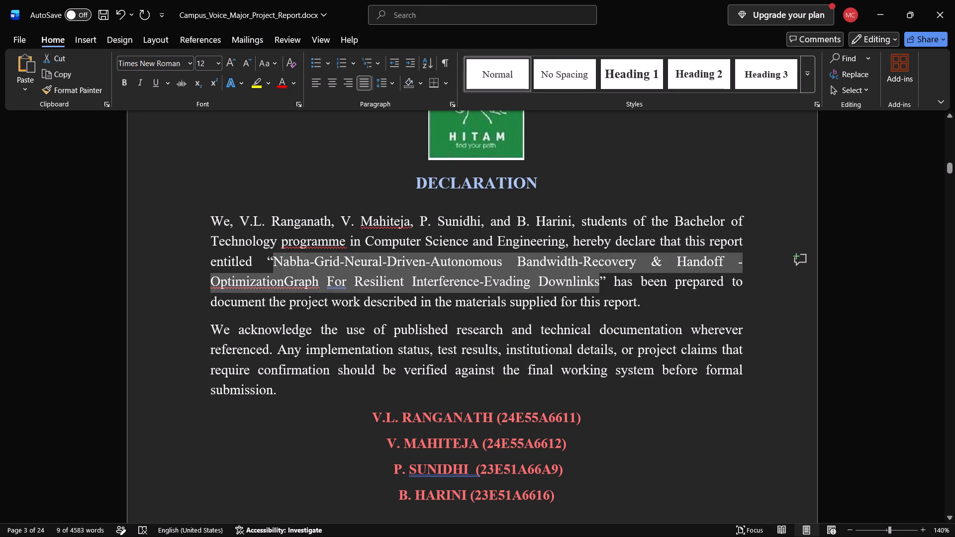
Delete "Campus Voice." from the sentence thanking the project mentor in the Acknowledgement.
left_click(417, 304)
scroll(417, 304, "down", 2)
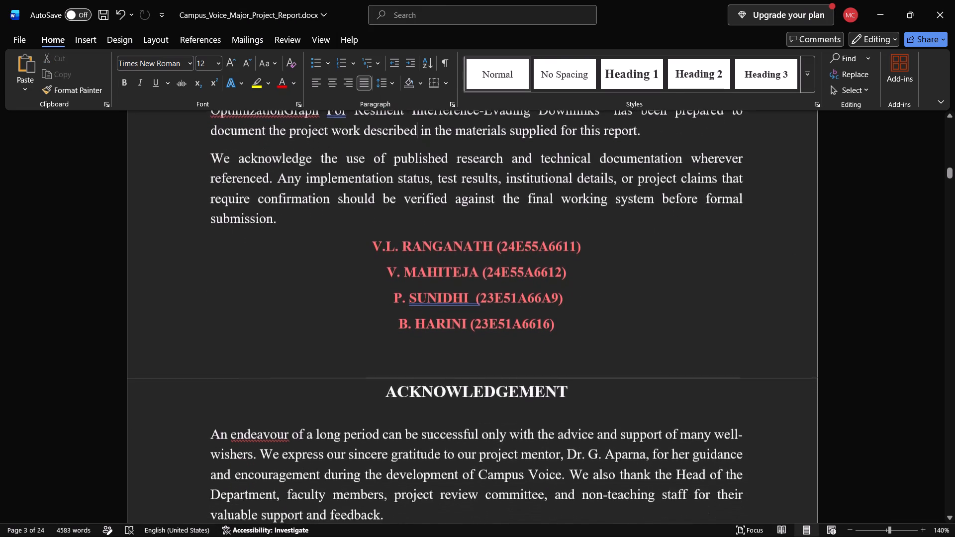
scroll(417, 304, "down", 2)
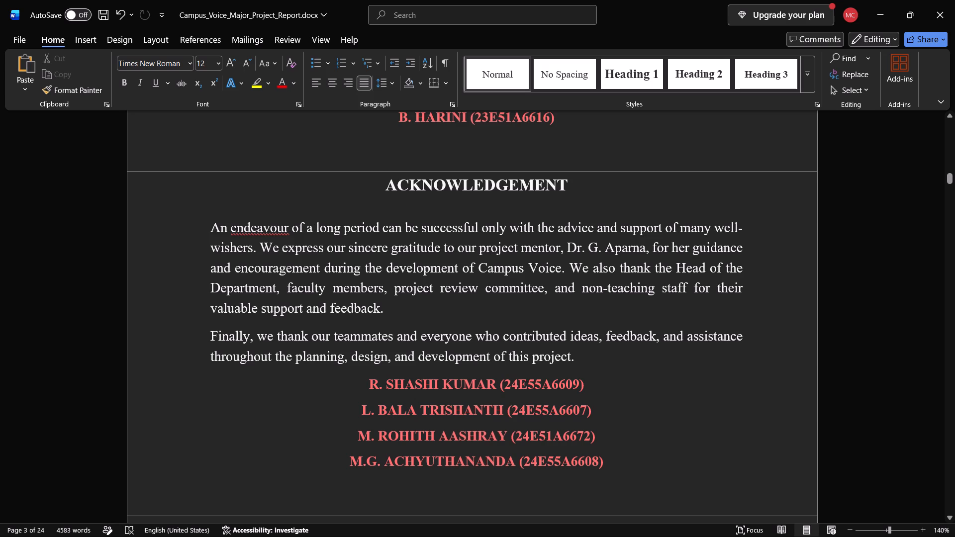
left_click(564, 267)
key("BackSpace")
key("BackSpace")
key("BackSpace")
key("BackSpace")
key("BackSpace")
key("BackSpace")
key("BackSpace")
key("BackSpace")
key("BackSpace")
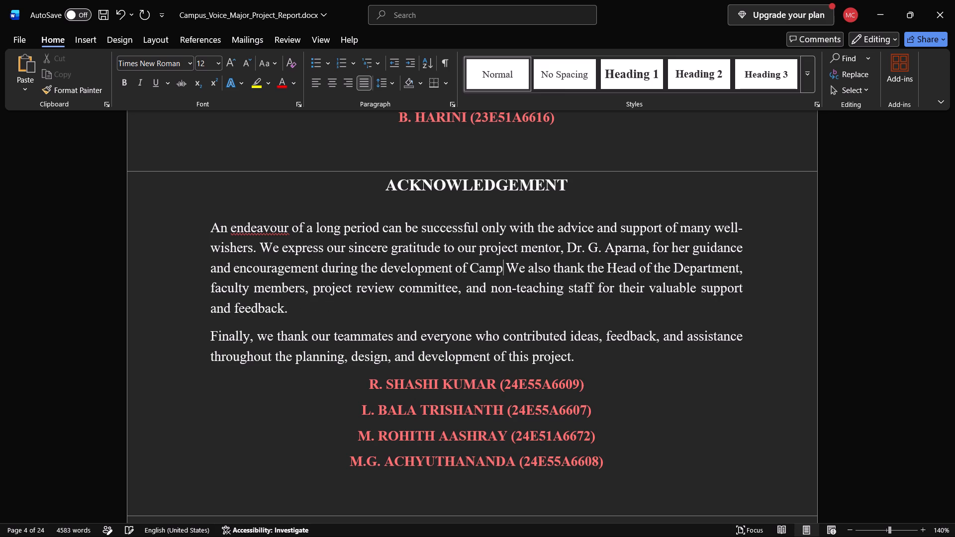
key("BackSpace")
key("BackSpace")
key("BackSpace")
key("BackSpace")
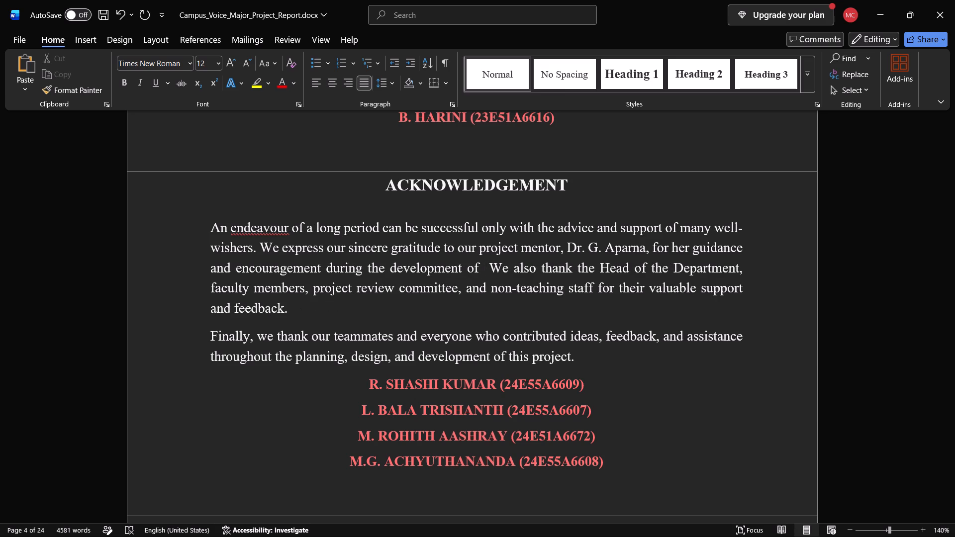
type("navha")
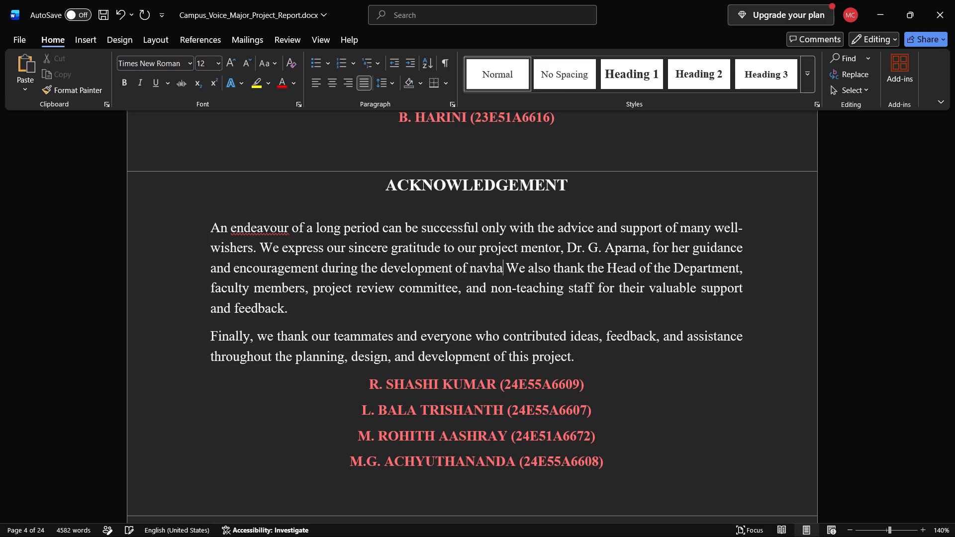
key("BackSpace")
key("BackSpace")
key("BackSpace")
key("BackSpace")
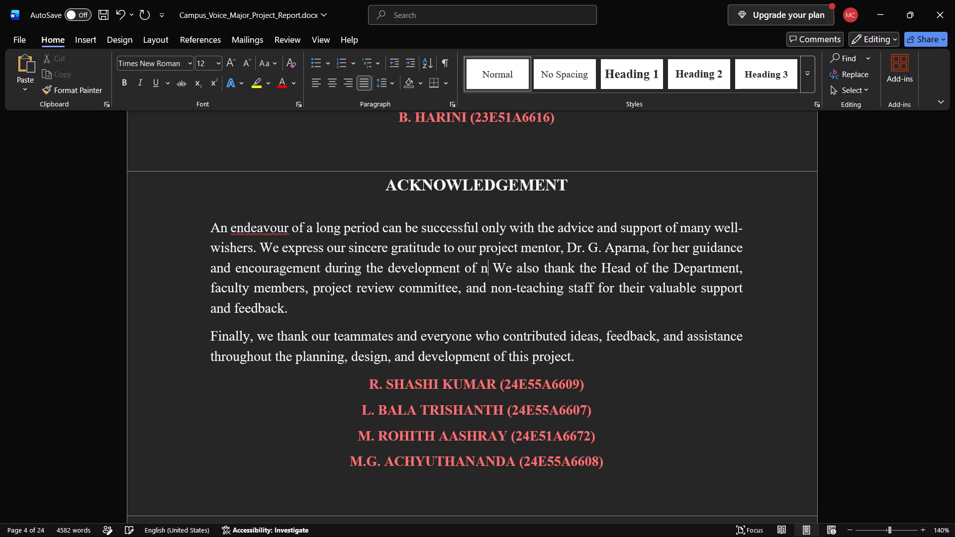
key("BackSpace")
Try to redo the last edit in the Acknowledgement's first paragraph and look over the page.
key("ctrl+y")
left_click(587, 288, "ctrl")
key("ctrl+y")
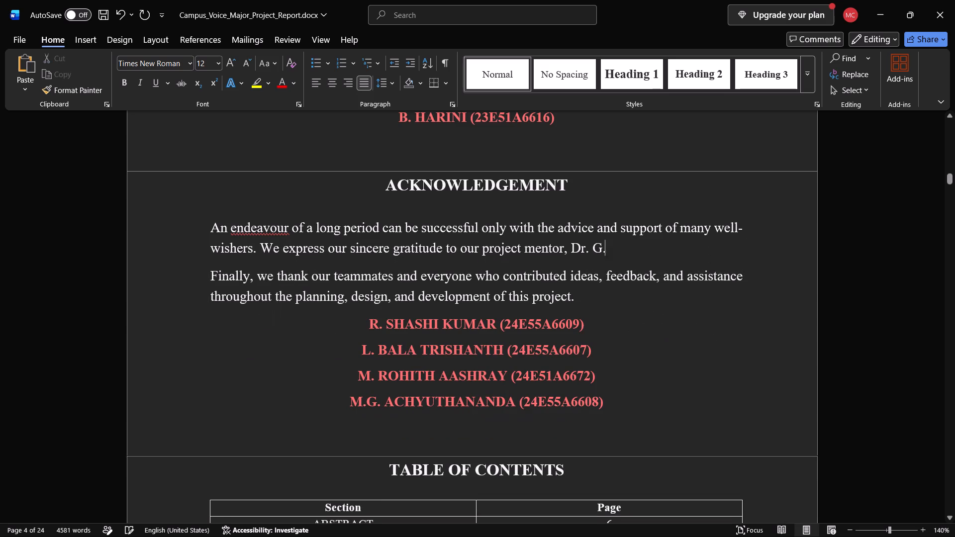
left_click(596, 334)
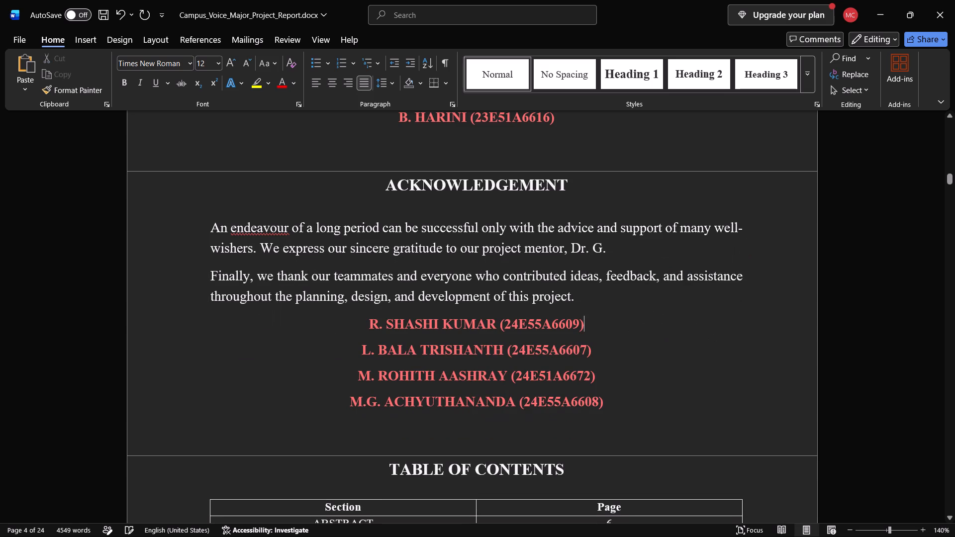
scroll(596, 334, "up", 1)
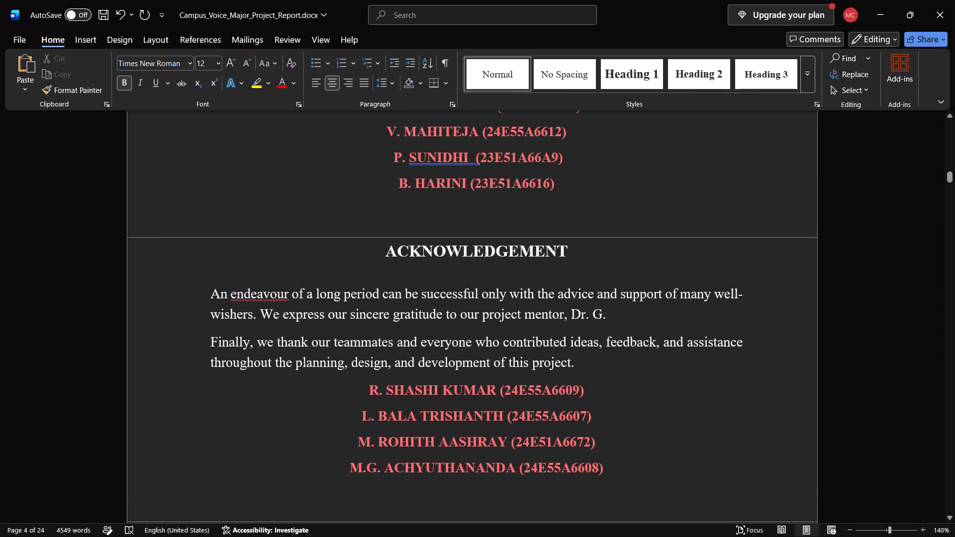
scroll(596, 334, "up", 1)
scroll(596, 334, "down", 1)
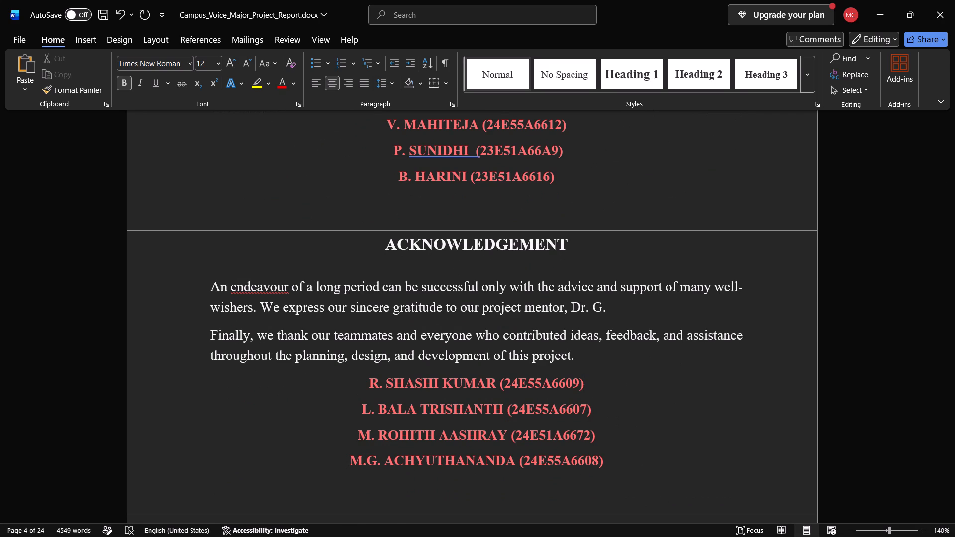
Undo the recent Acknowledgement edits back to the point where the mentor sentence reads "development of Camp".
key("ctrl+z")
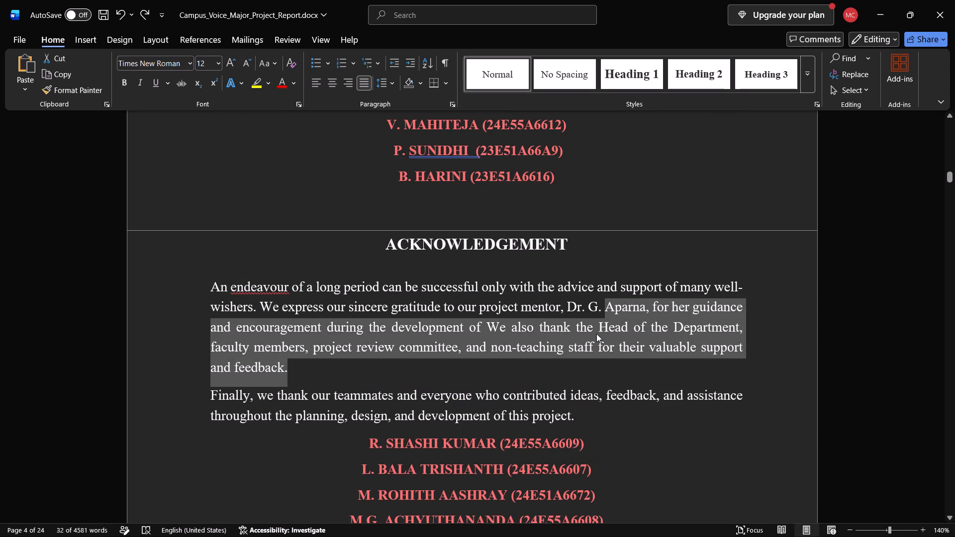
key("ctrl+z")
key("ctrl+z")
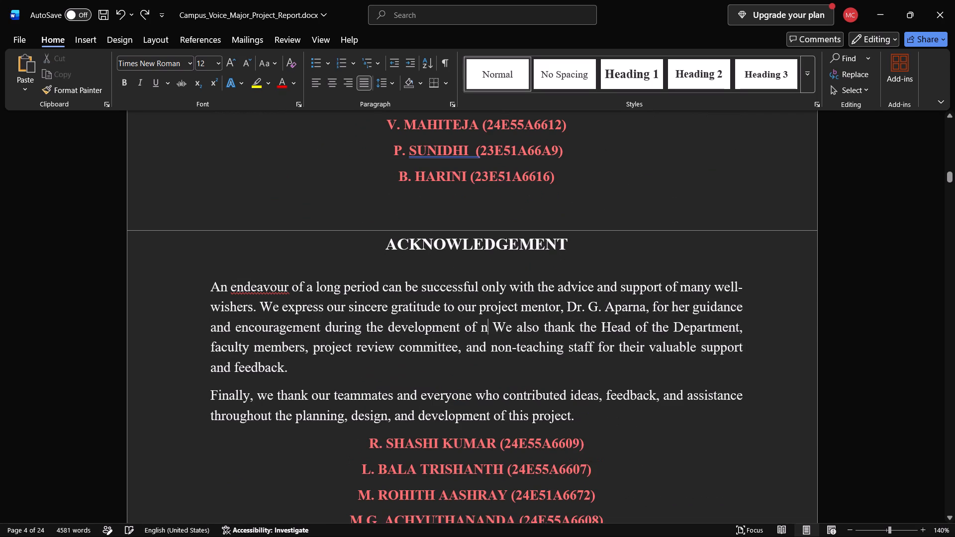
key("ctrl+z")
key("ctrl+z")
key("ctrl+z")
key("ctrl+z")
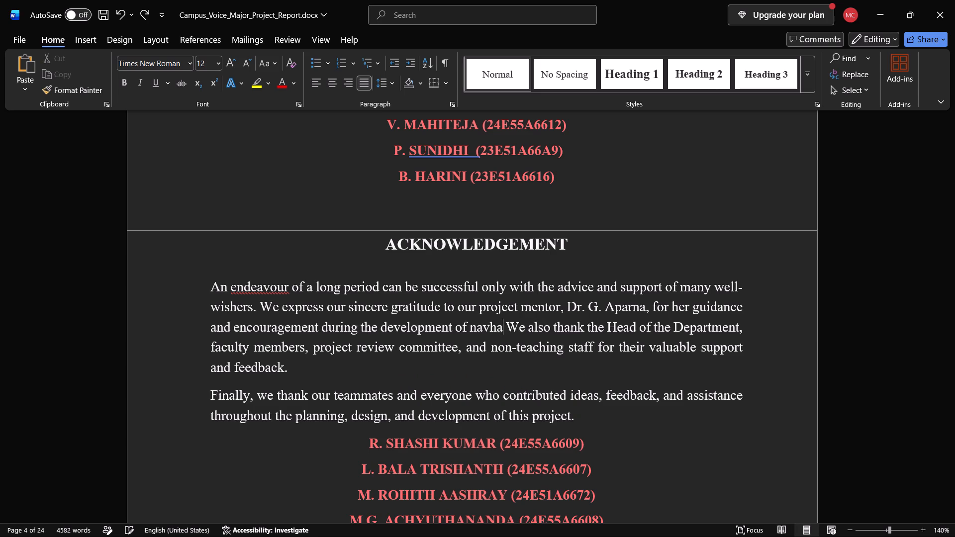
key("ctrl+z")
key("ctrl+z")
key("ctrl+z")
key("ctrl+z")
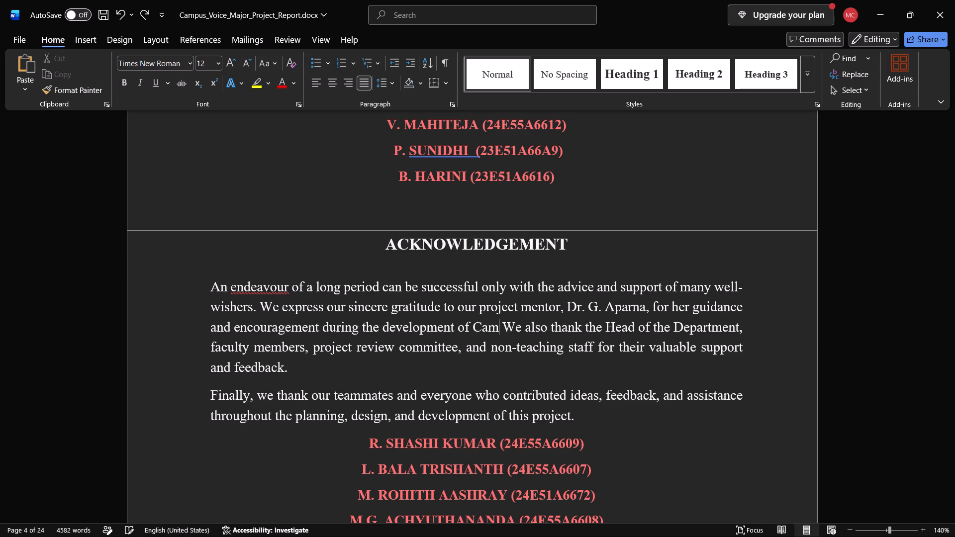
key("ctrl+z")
Replace the remaining "Camp" in the Acknowledgement's mentor sentence with "Nabha Grid".
key("BackSpace")
key("BackSpace")
key("BackSpace")
key("BackSpace")
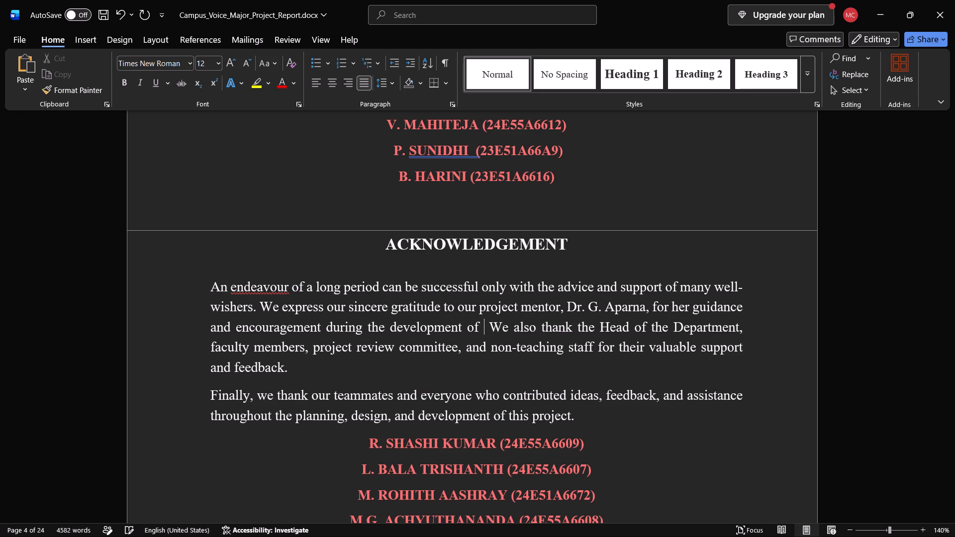
type("Nabha")
key("space")
type("Grid")
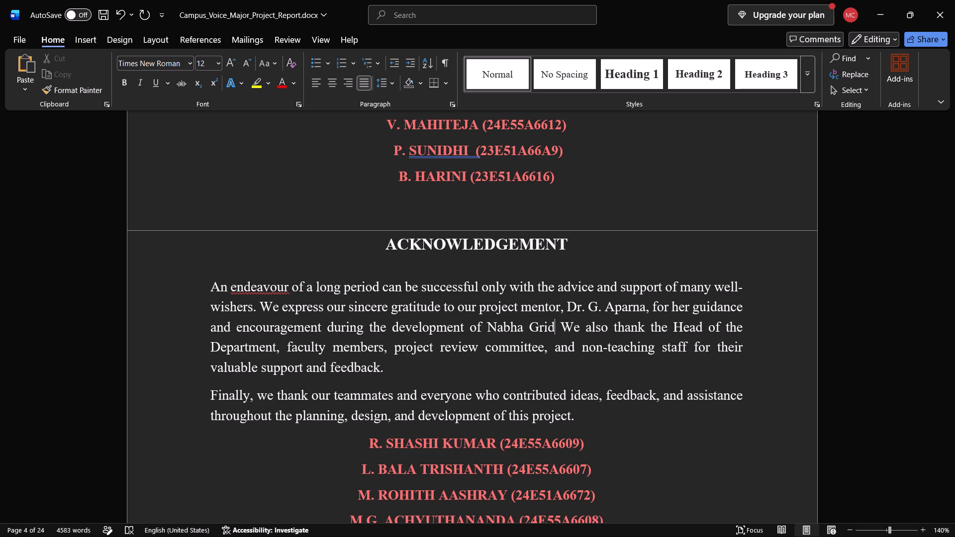
Replace the space in "Nabha Grid" with a hyphen in the Acknowledgement's mentor sentence, making it "Nabha-Grid".
left_click(524, 325)
key("Right")
key("BackSpace")
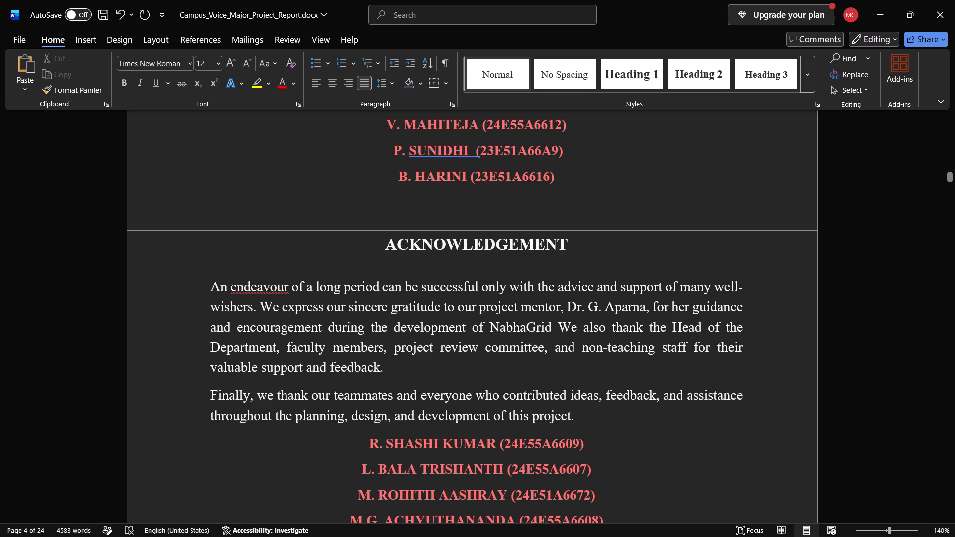
key("minus")
left_click(573, 363)
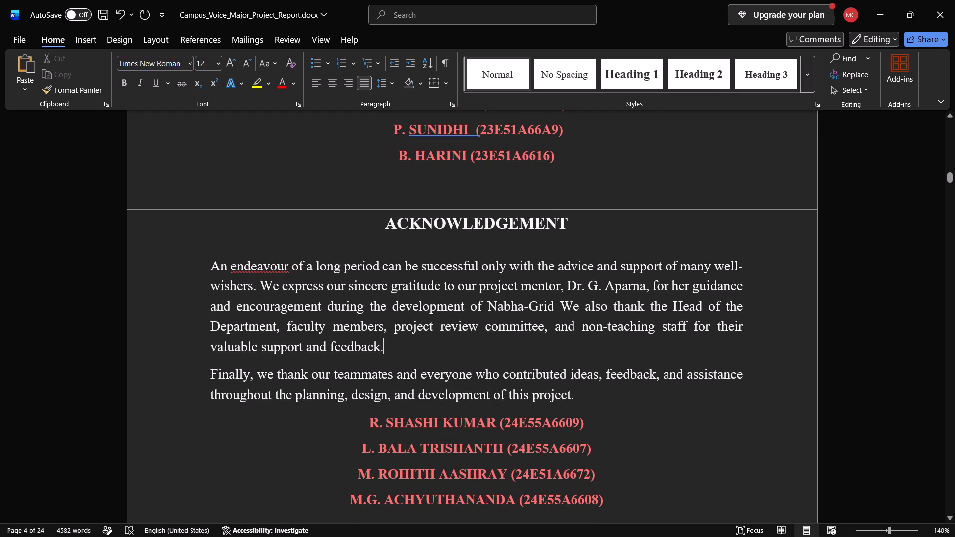
Replace the project mentor's name after "Dr." in the Acknowledgement's first paragraph with the new mentor's name.
left_click(645, 283)
key("BackSpace")
key("BackSpace")
key("BackSpace")
key("BackSpace")
key("BackSpace")
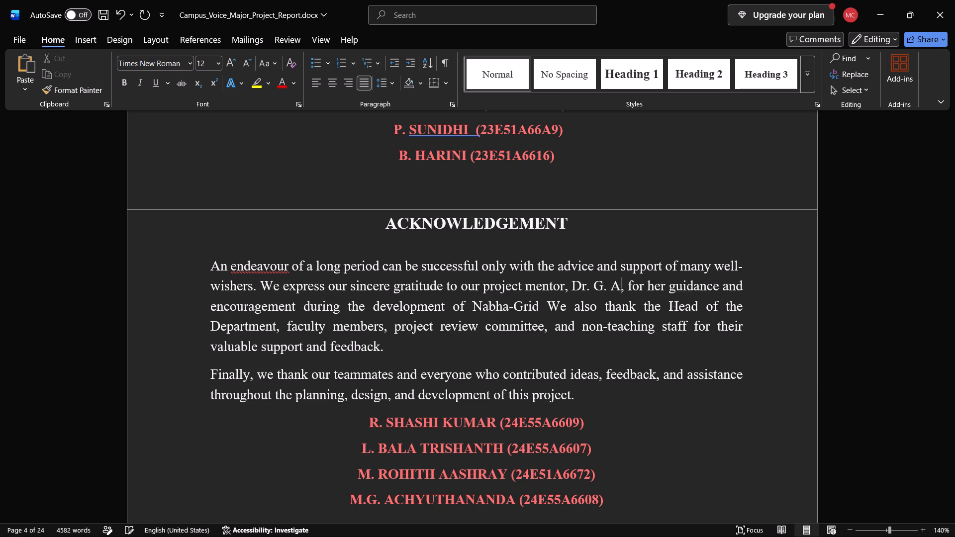
key("BackSpace")
key("BackSpace")
key("BackSpace")
key("BackSpace")
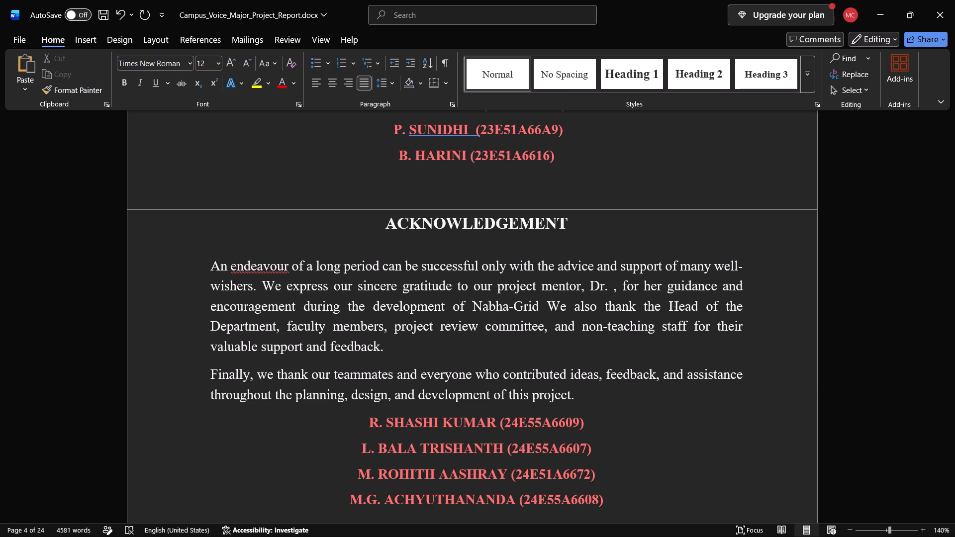
key("BackSpace")
key("space")
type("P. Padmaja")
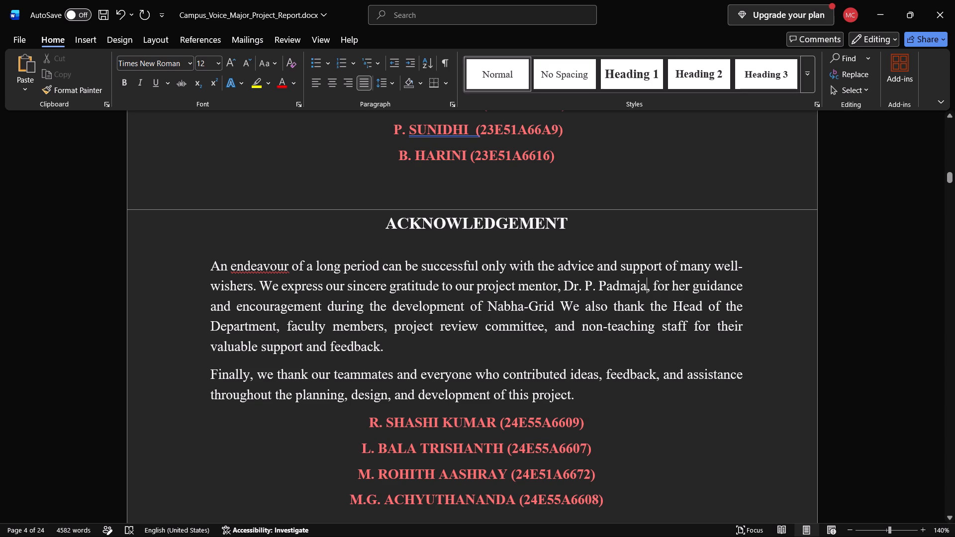
Replace the first student's name in the list below the Acknowledgement with the new team member's initials and capitalised name.
scroll(674, 342, "down", 2)
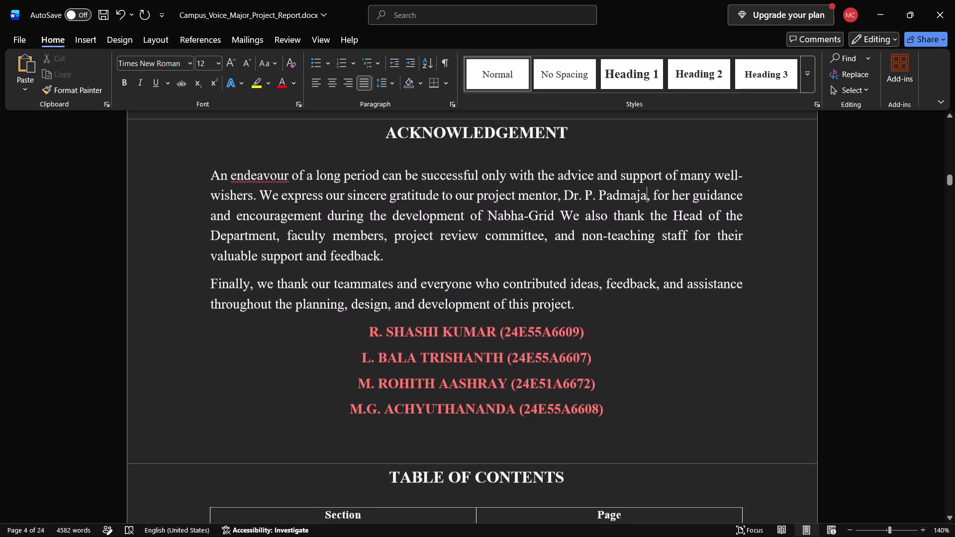
scroll(674, 342, "down", 1)
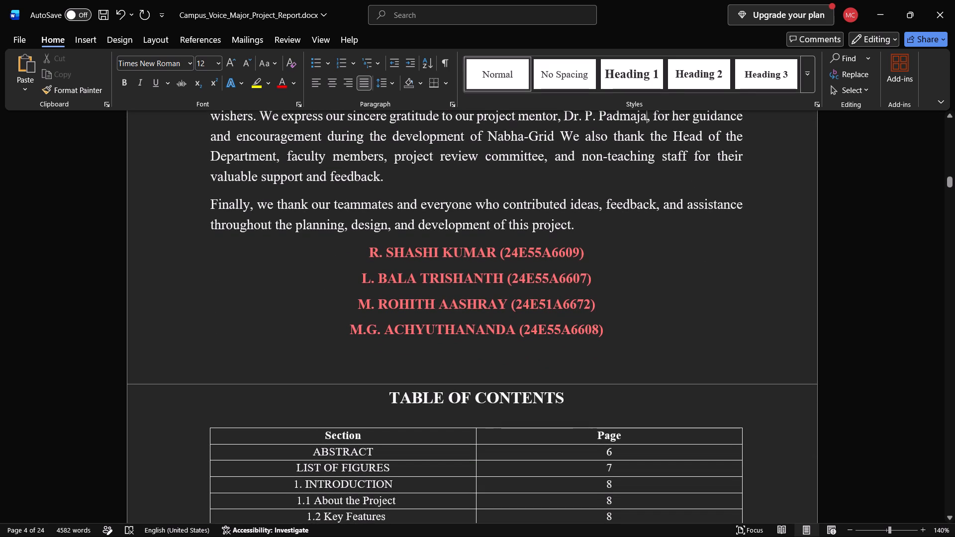
left_click(496, 244)
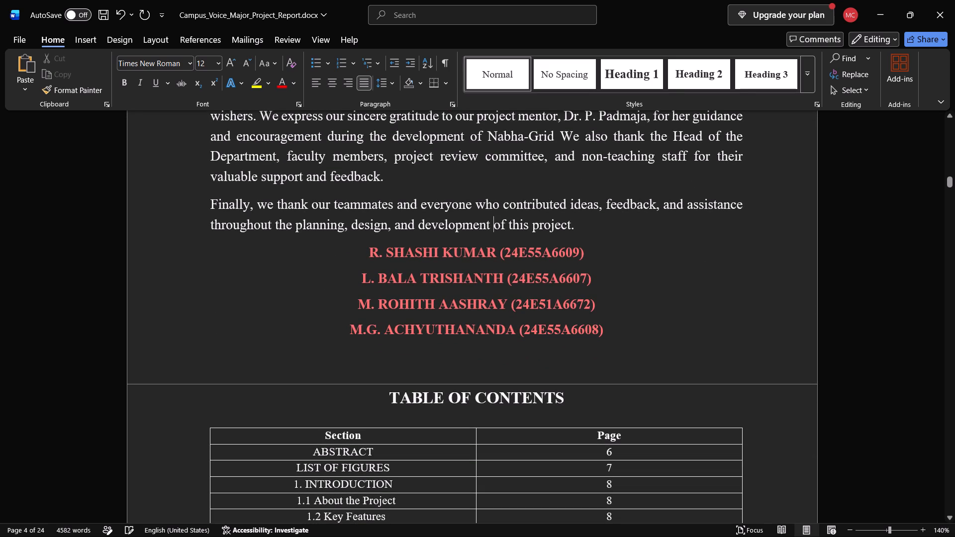
left_click(493, 250)
key("BackSpace")
key("BackSpace")
key("BackSpace")
key("BackSpace")
key("BackSpace")
key("BackSpace")
key("BackSpace")
key("BackSpace")
key("BackSpace")
key("BackSpace")
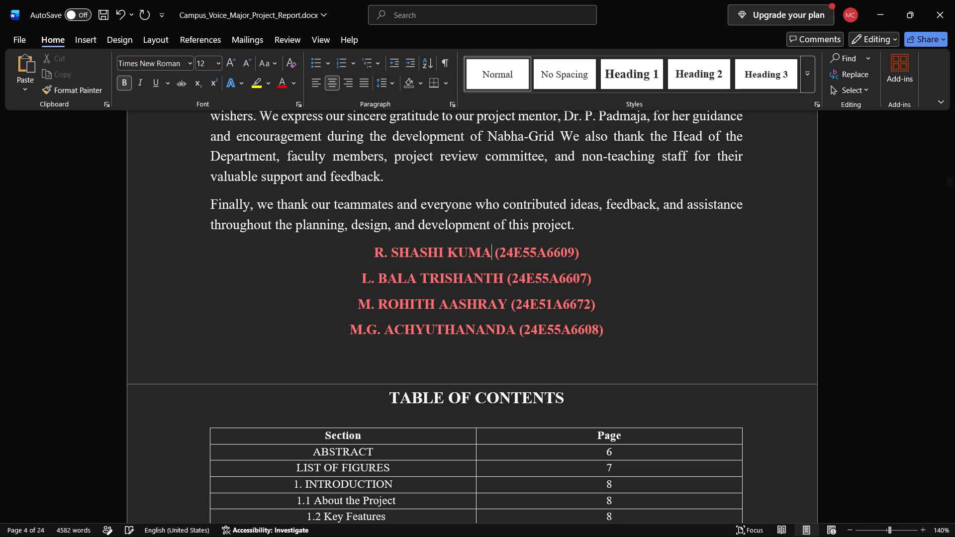
key("BackSpace")
key("BackSpace")
key("Left")
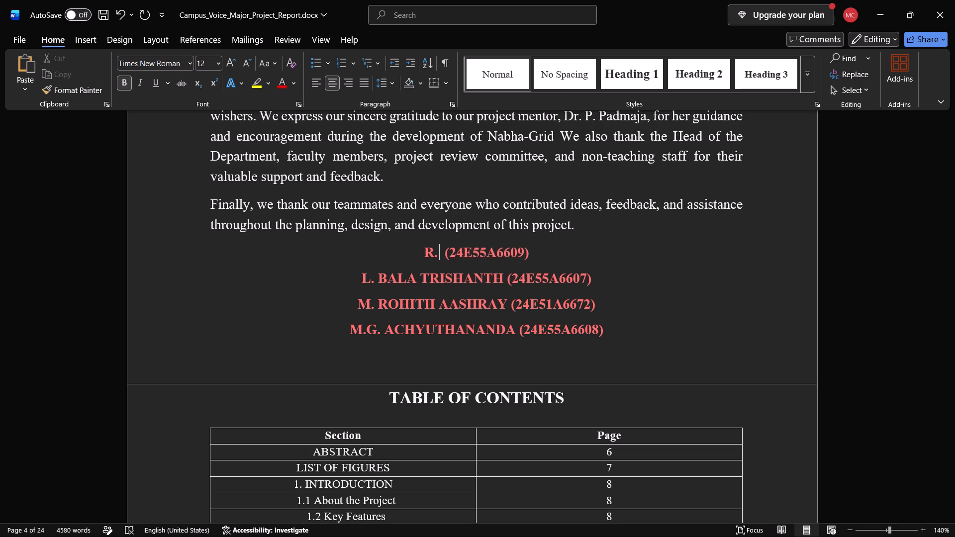
key("Left")
key("BackSpace")
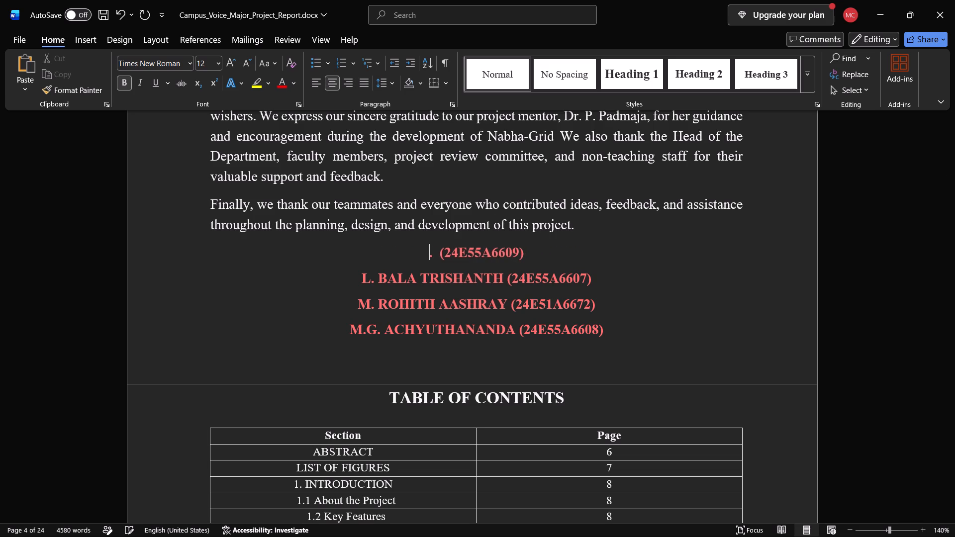
key("shift+v")
key("period")
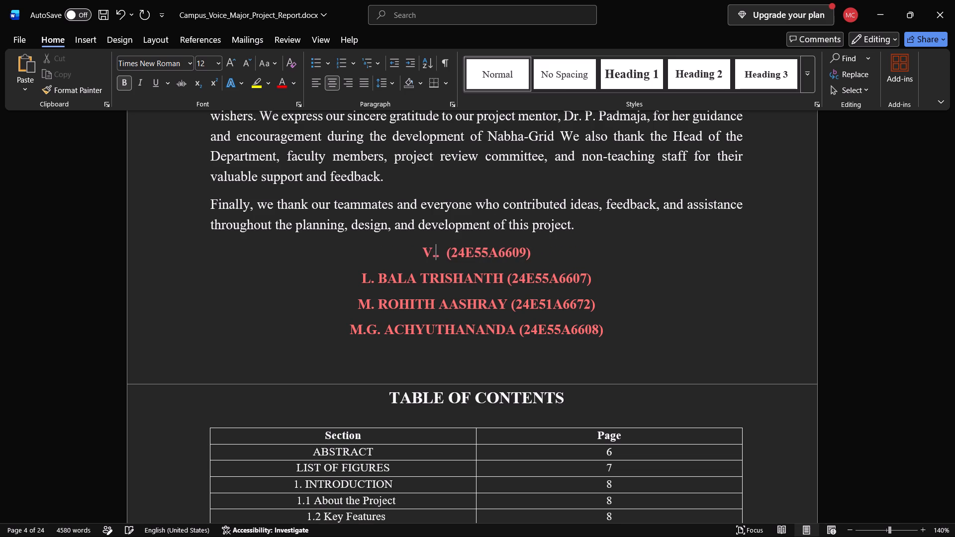
key("shift+l")
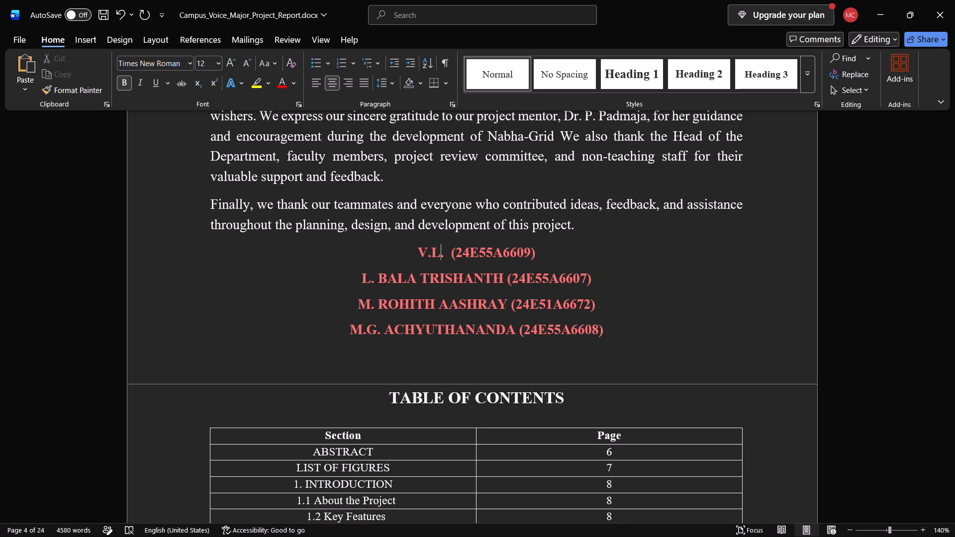
key("Right")
key("BackSpace")
key("period")
key("space")
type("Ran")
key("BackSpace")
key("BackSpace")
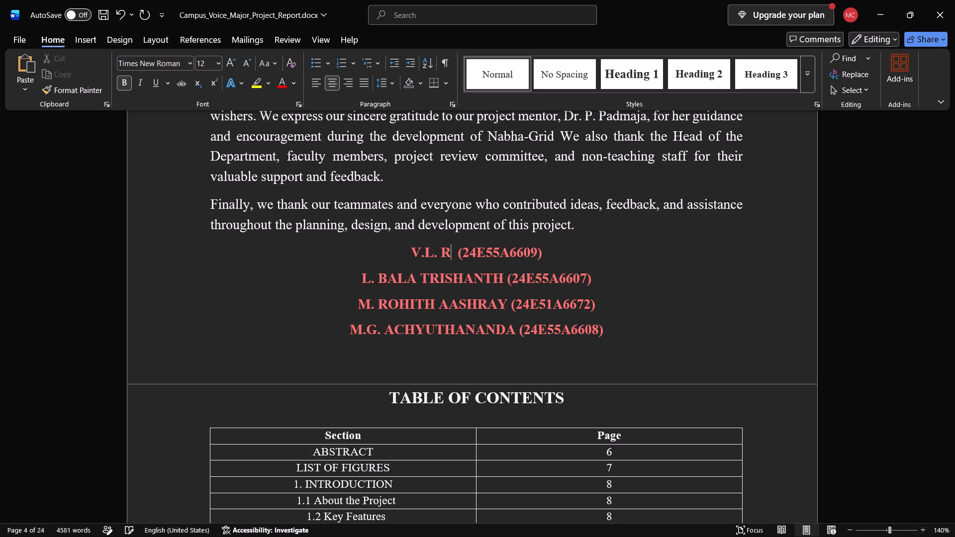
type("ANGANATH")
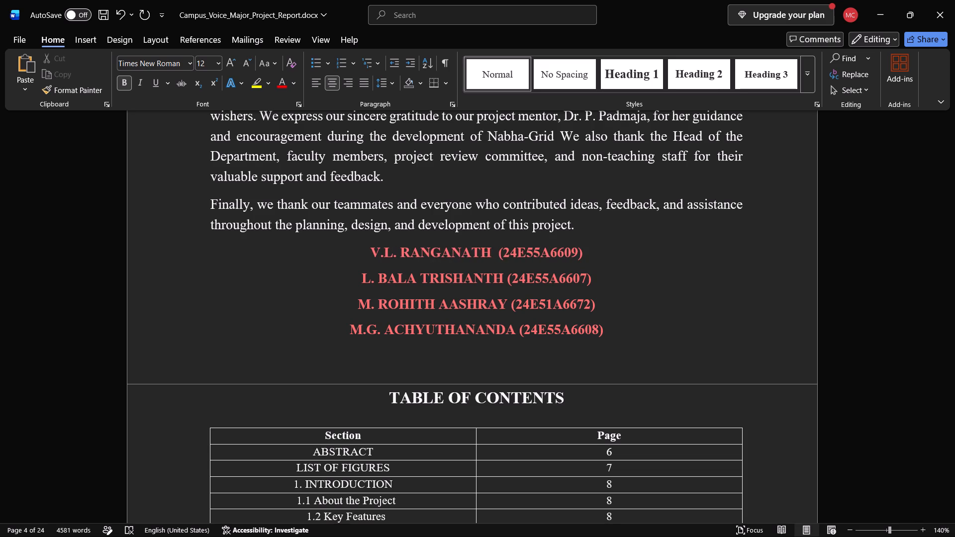
Change the last two digits of the roll number beside the first student's name to the new team member's number.
left_click(574, 260)
key("BackSpace")
key("BackSpace")
type("12")
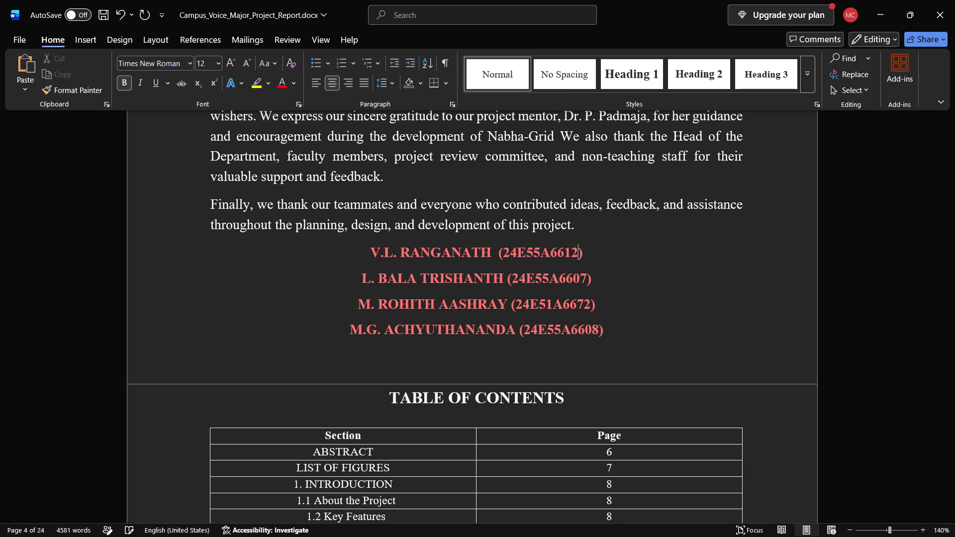
key("BackSpace")
key("1")
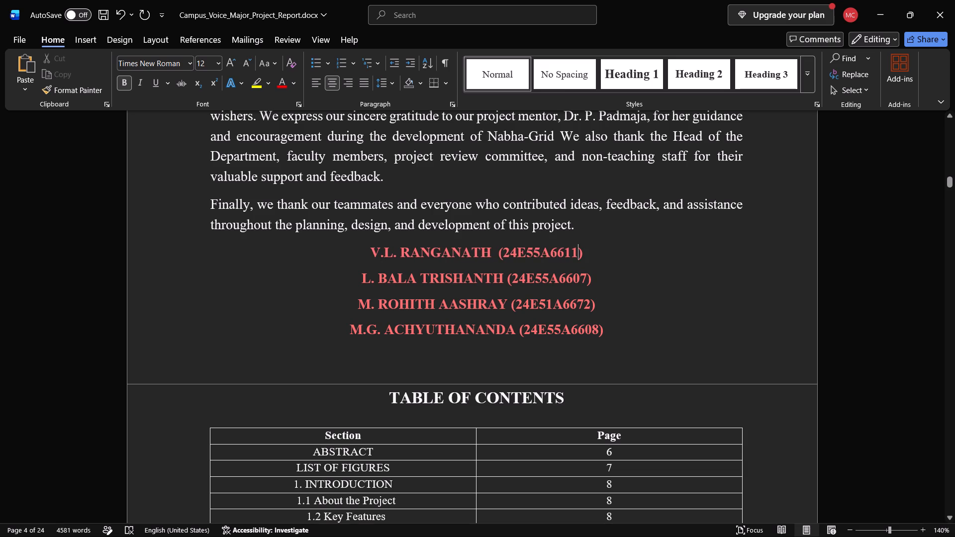
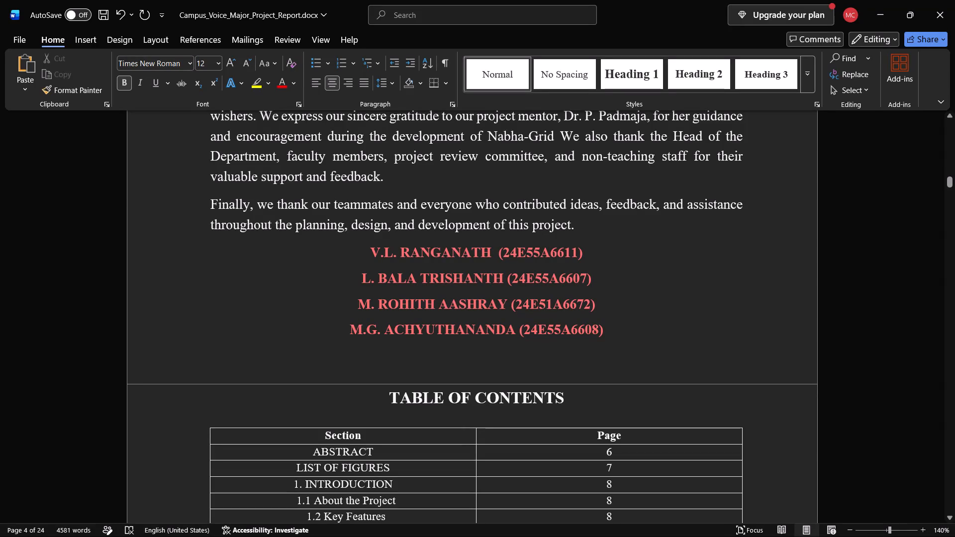
Replace the second student's name in the list below the Acknowledgement with the new team member's initial and capitalised name.
left_click(498, 282)
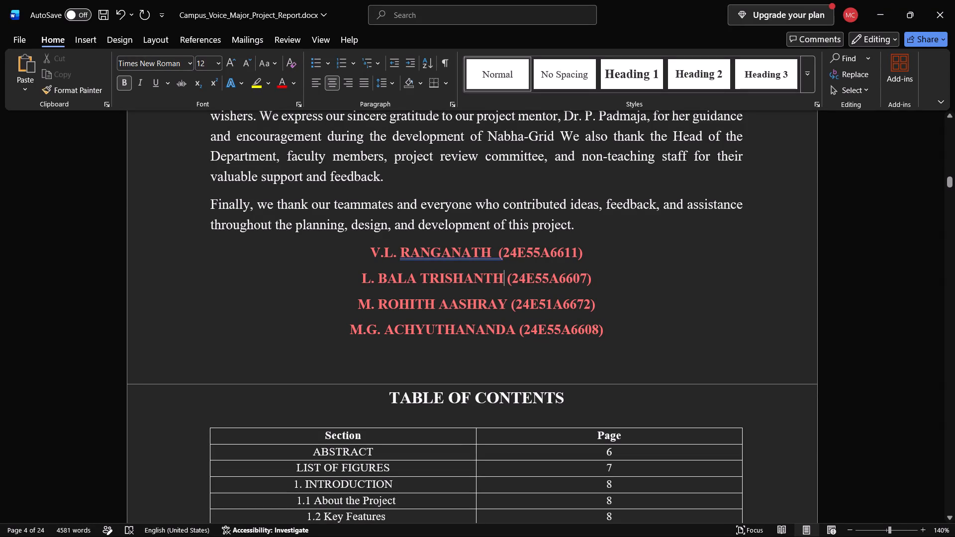
key("BackSpace")
key("BackSpace")
key("BackSpace")
key("BackSpace")
key("BackSpace")
key("BackSpace")
key("BackSpace")
key("BackSpace")
key("BackSpace")
key("BackSpace")
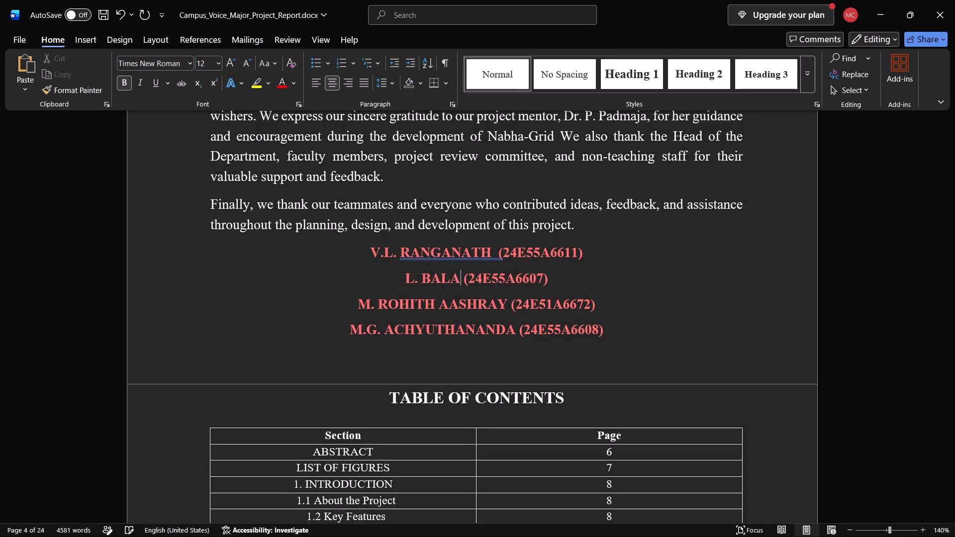
key("BackSpace")
key("BackSpace")
key("BackSpace")
key("BackSpace")
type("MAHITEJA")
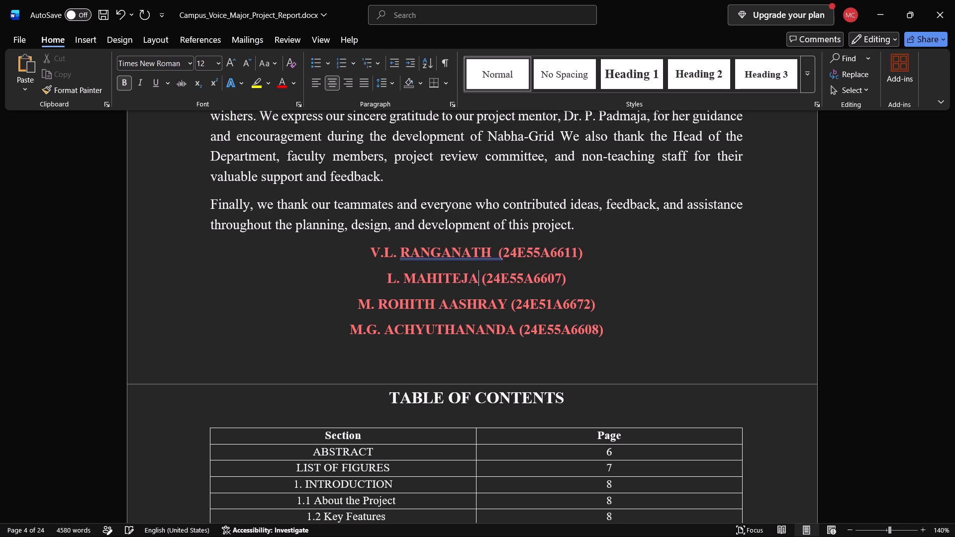
left_click(392, 271)
key("BackSpace")
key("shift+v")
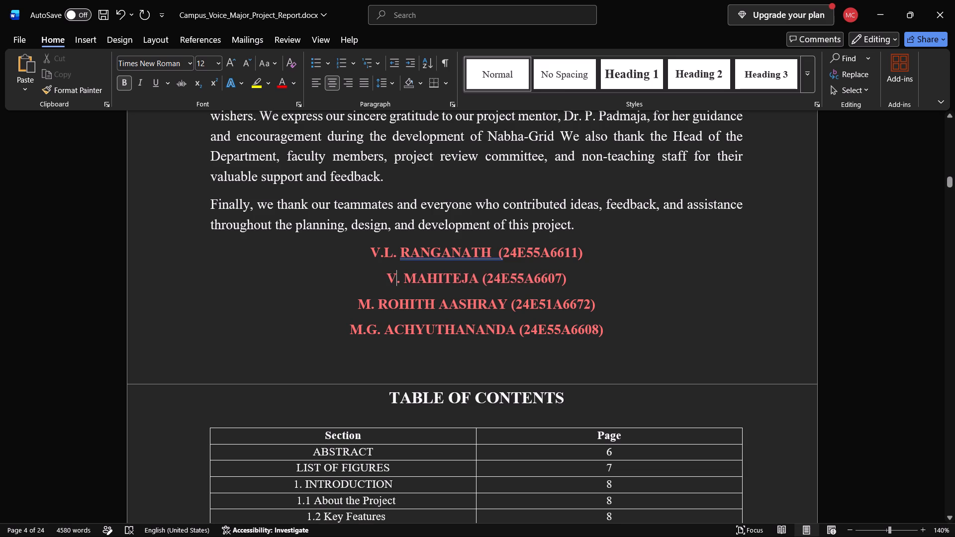
Change the last two digits of the roll number beside the second student's name to the new team member's number.
left_click(560, 284)
key("BackSpace")
key("BackSpace")
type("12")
Update the year prefix and last two characters of the third student's roll number to match the new team member's.
left_click(528, 312)
key("BackSpace")
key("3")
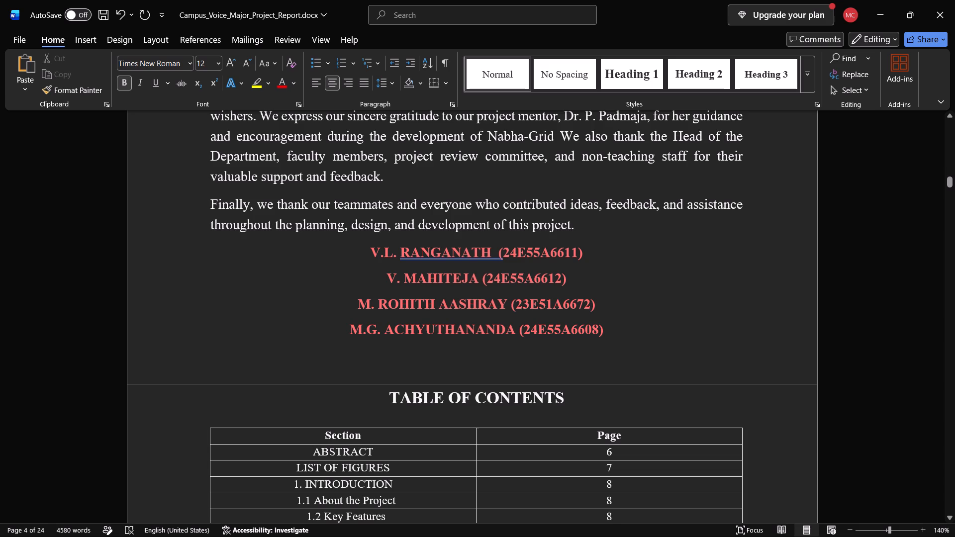
left_click(591, 310)
key("BackSpace")
key("BackSpace")
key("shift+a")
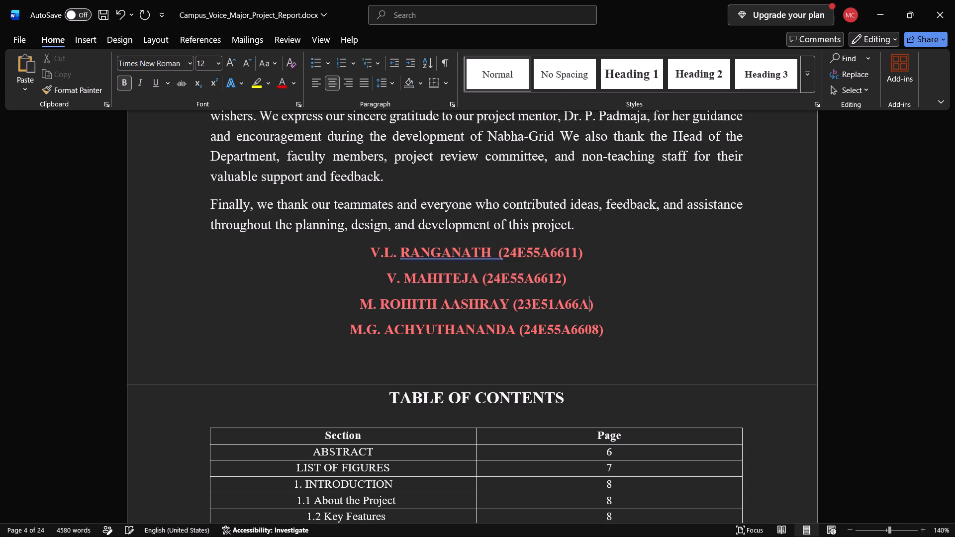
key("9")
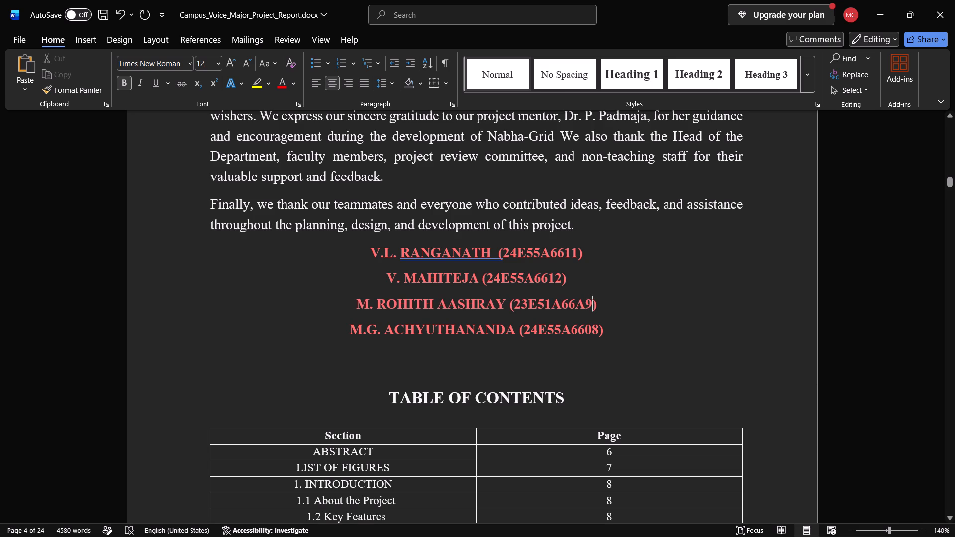
Replace the third student's name in the list below the Acknowledgement with the new team member's initial and capitalised name.
left_click(503, 305)
key("BackSpace")
key("BackSpace")
key("BackSpace")
key("BackSpace")
key("BackSpace")
key("BackSpace")
key("BackSpace")
key("BackSpace")
key("BackSpace")
key("BackSpace")
key("BackSpace")
key("BackSpace")
key("BackSpace")
key("BackSpace")
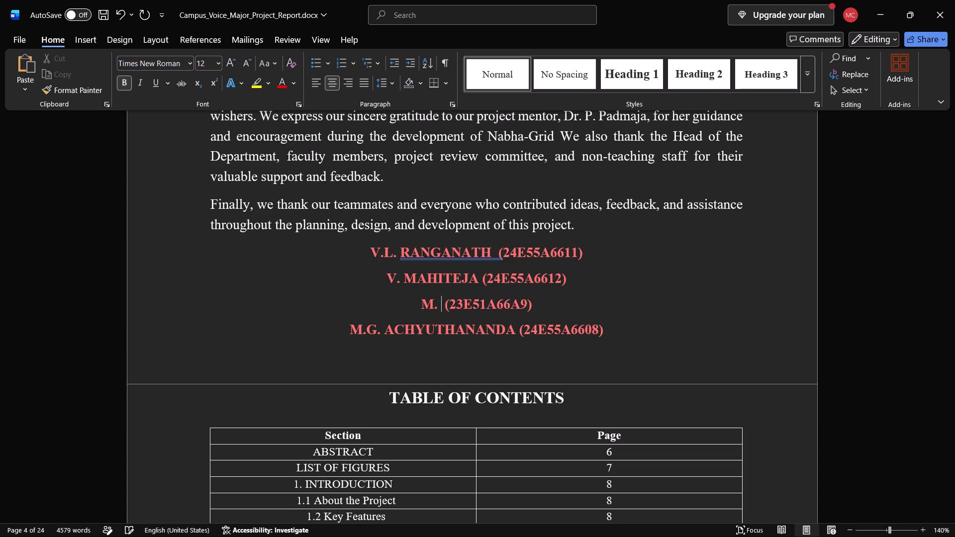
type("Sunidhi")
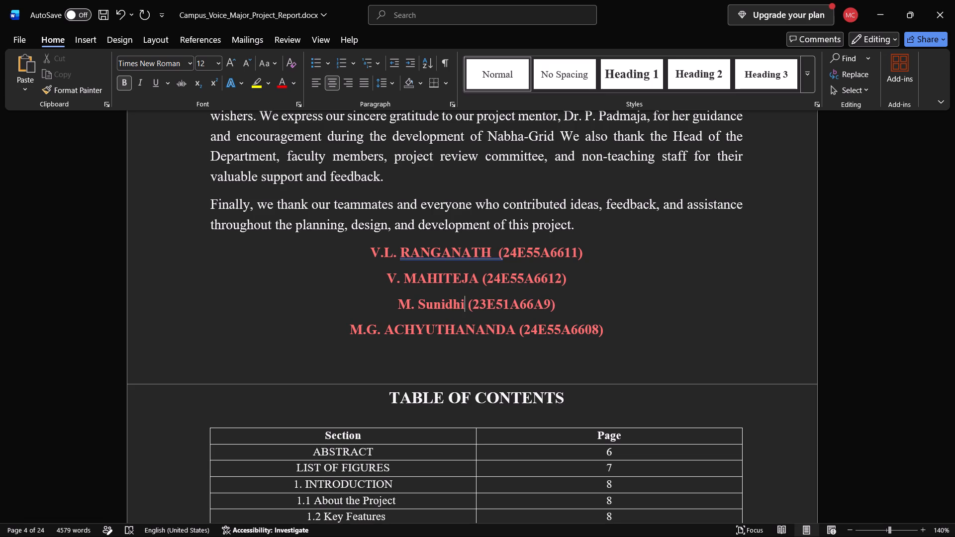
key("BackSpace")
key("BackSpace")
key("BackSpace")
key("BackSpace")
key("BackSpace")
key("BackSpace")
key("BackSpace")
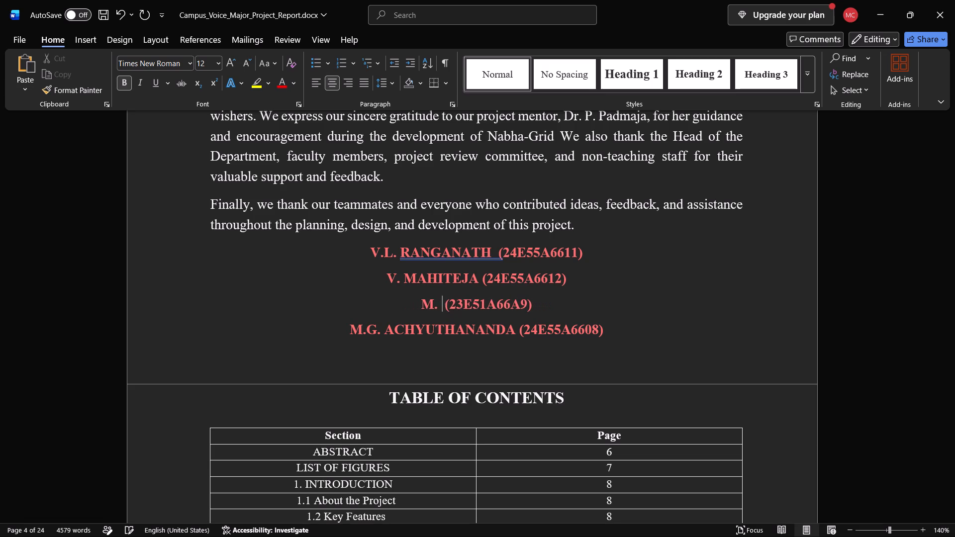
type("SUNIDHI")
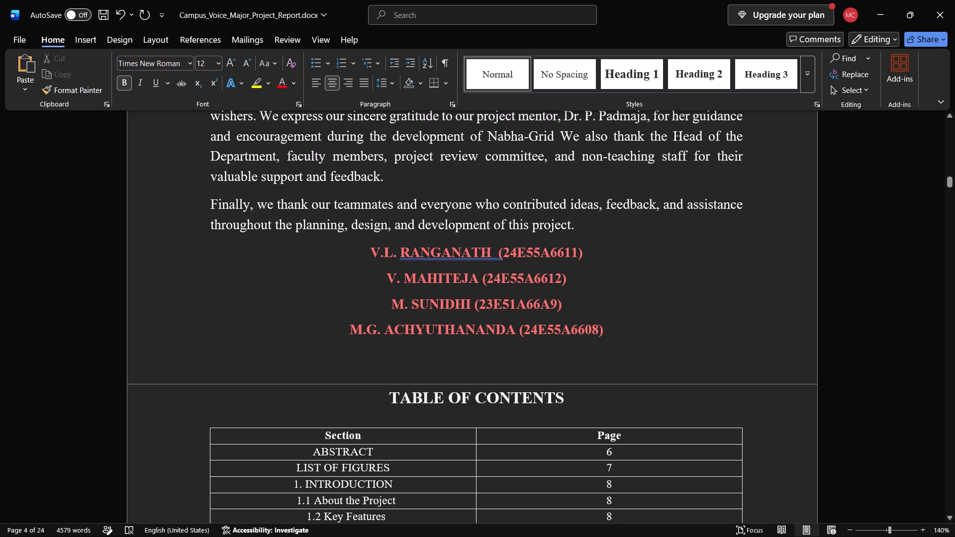
left_click(405, 305)
key("BackSpace")
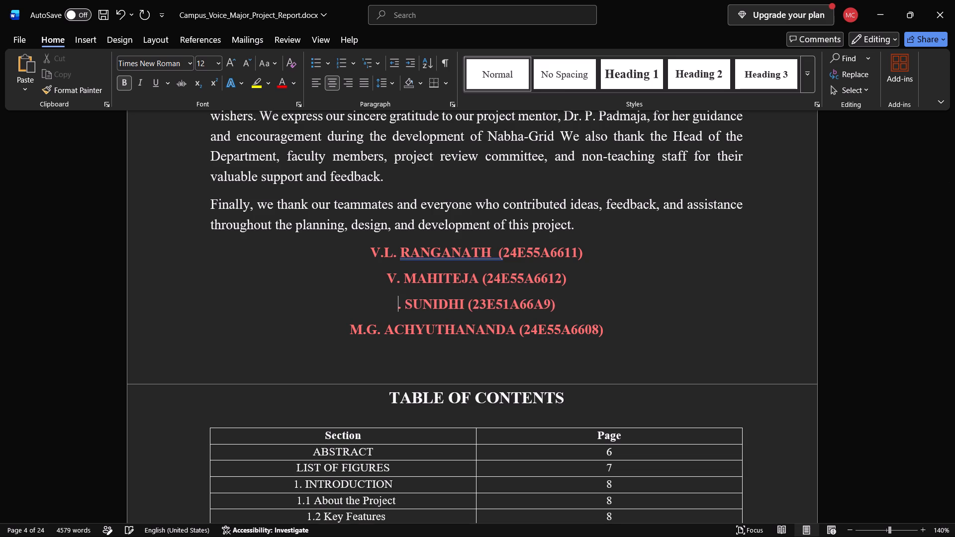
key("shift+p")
Replace the fourth student's initials and name in the list with the new team member's single initial and capitalised name.
left_click(373, 331)
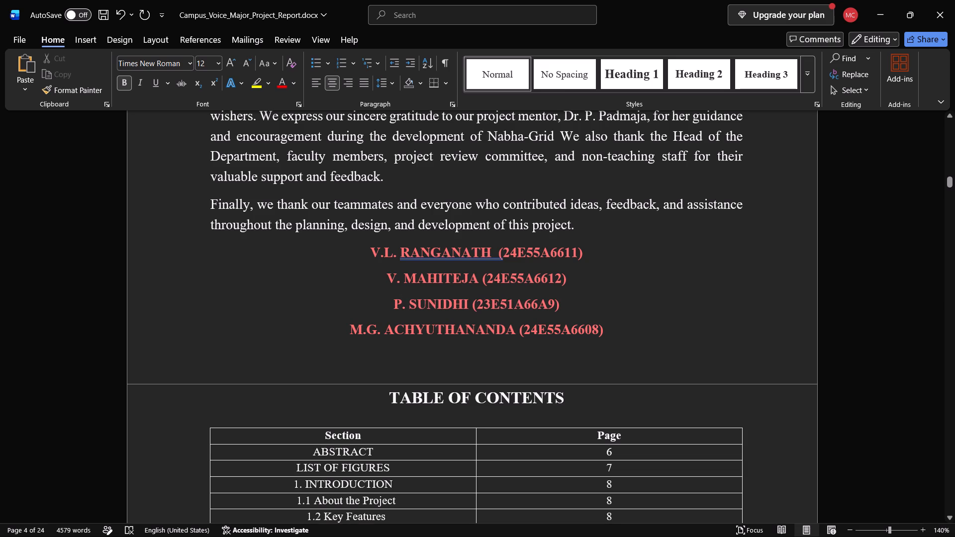
key("BackSpace")
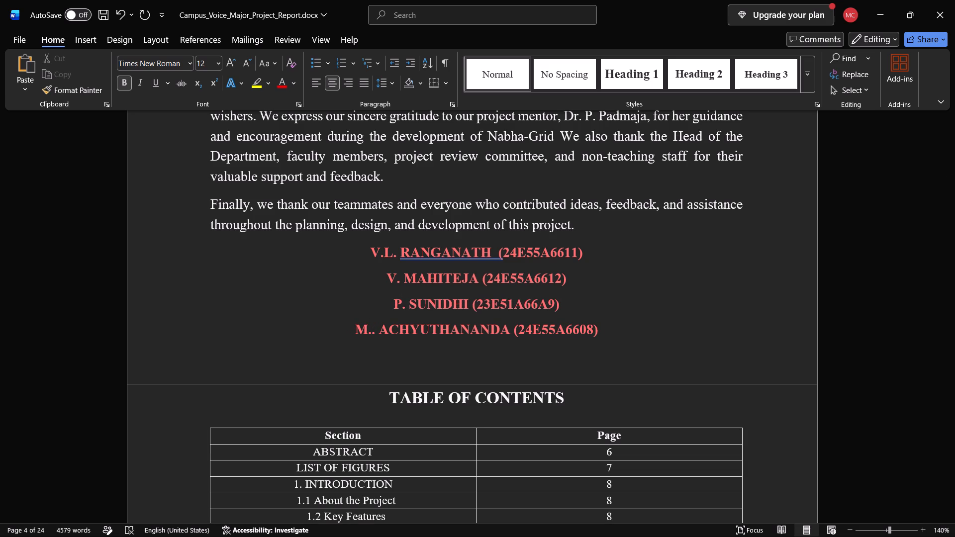
key("Right")
key("BackSpace")
key("Left")
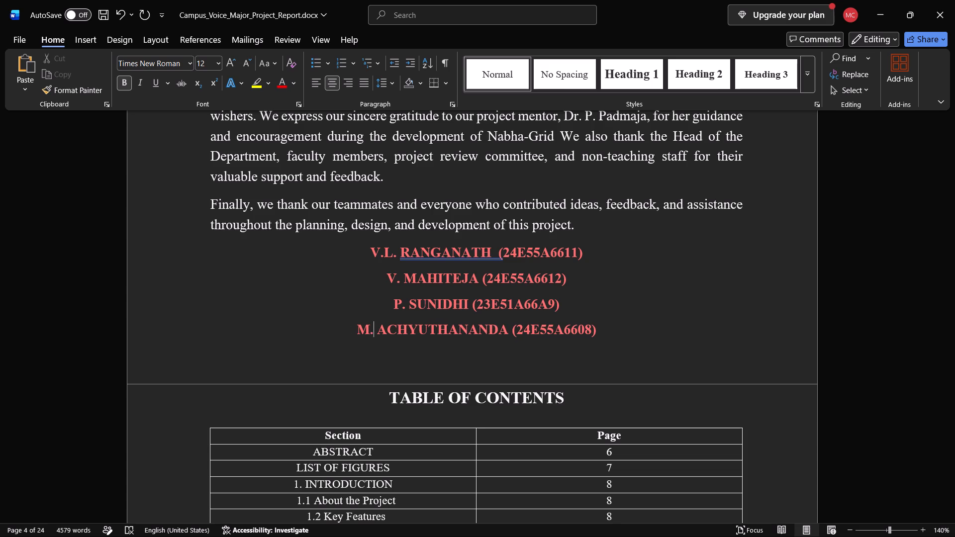
key("BackSpace")
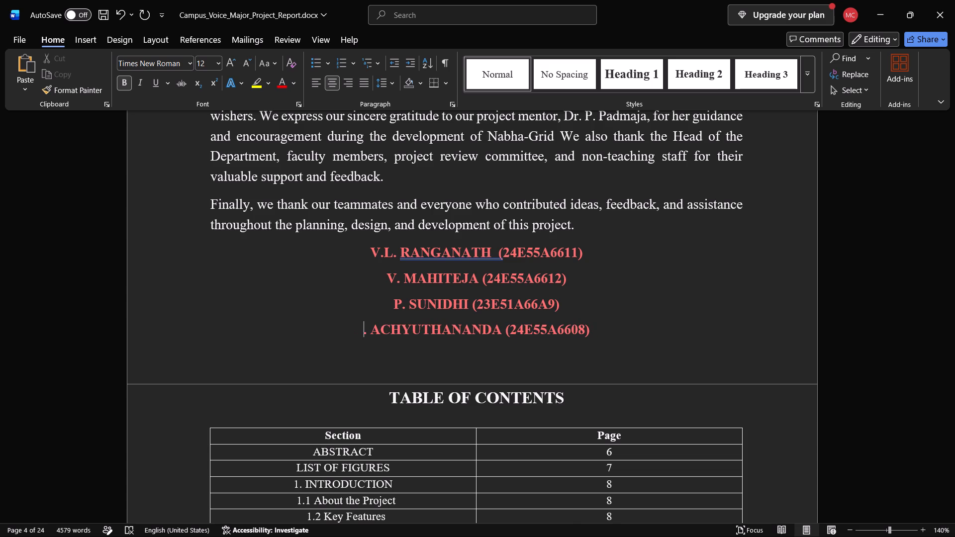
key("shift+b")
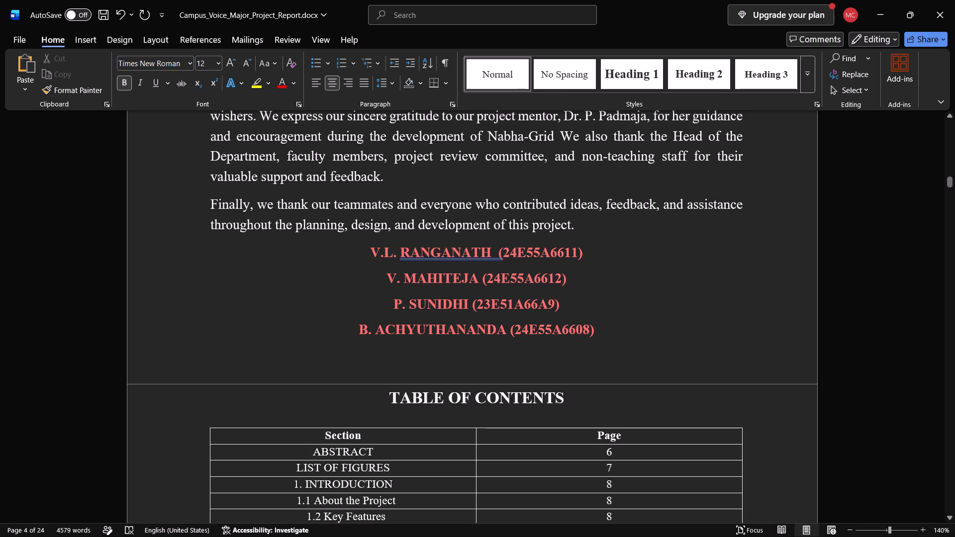
left_click(510, 331)
key("BackSpace")
key("BackSpace")
key("BackSpace")
key("BackSpace")
key("BackSpace")
key("BackSpace")
key("BackSpace")
key("BackSpace")
key("BackSpace")
key("BackSpace")
key("BackSpace")
key("BackSpace")
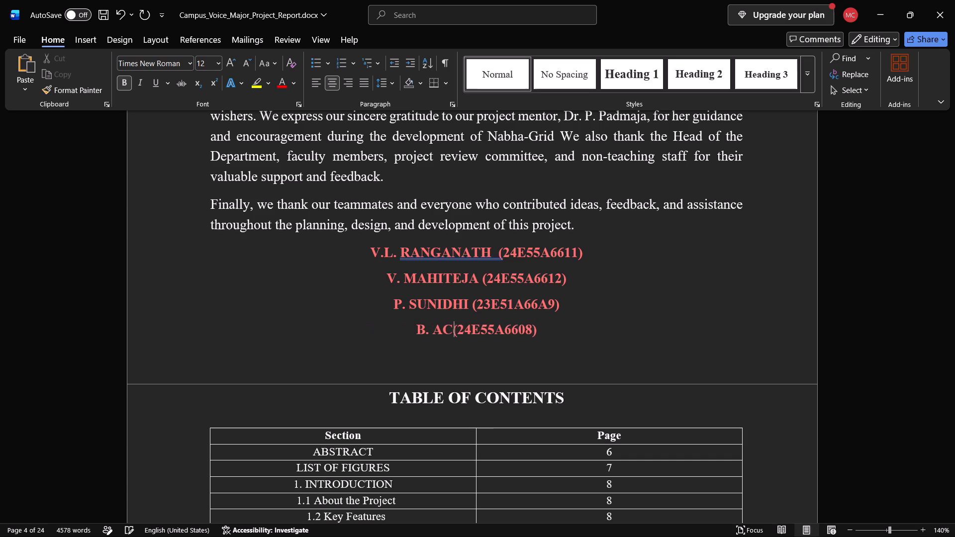
key("BackSpace")
key("BackSpace")
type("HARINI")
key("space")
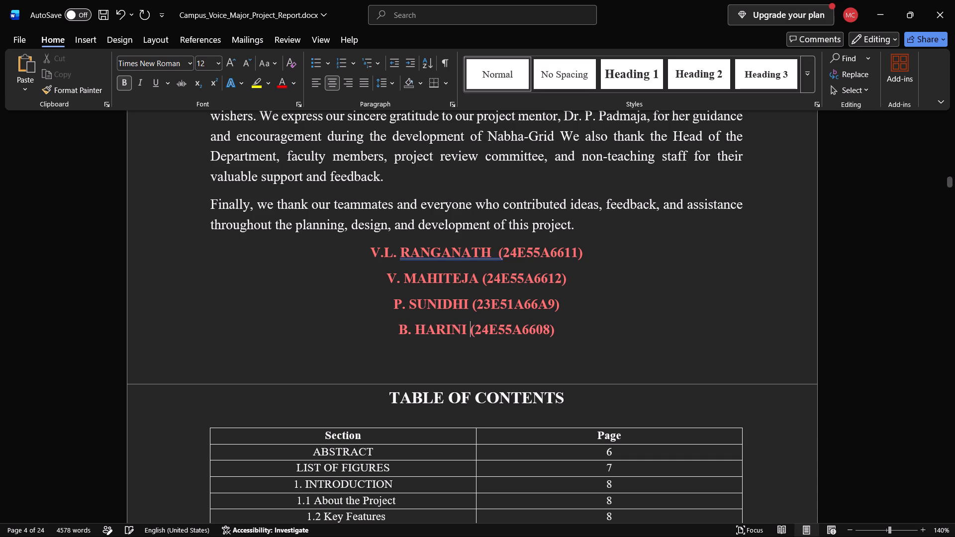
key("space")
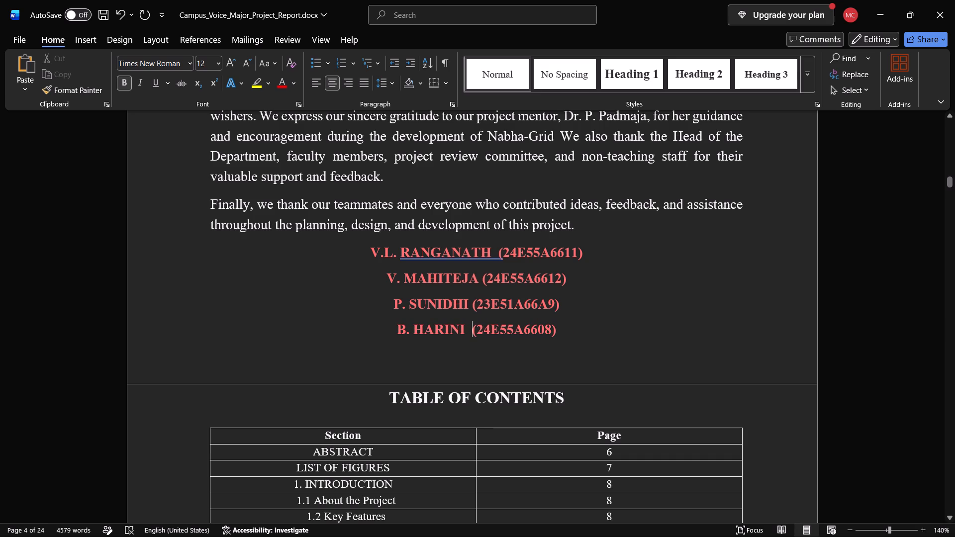
Replace the roll number beside the fourth student's name with the new team member's roll number.
left_click(554, 333)
key("BackSpace")
key("BackSpace")
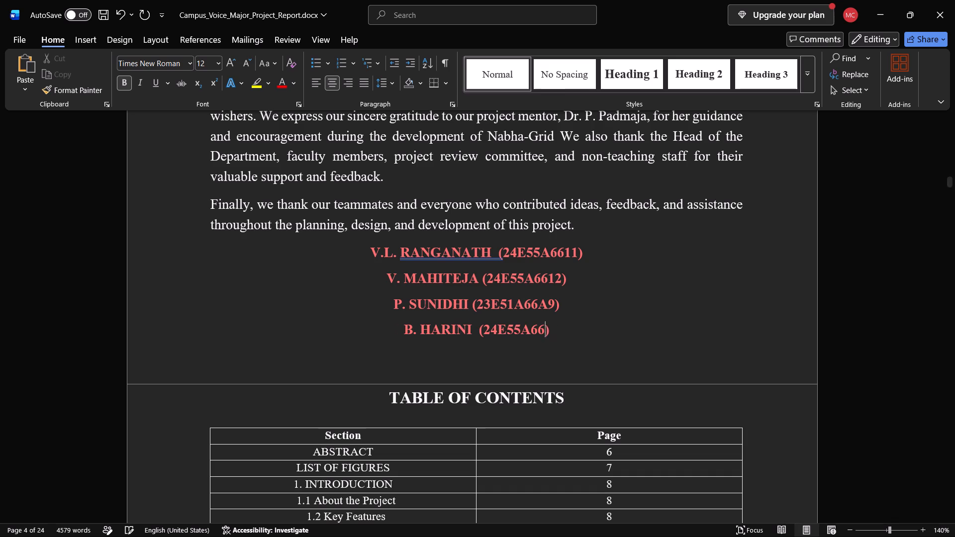
key("BackSpace")
key("BackSpace")
key("BackSpace")
key("BackSpace")
key("BackSpace")
key("BackSpace")
key("BackSpace")
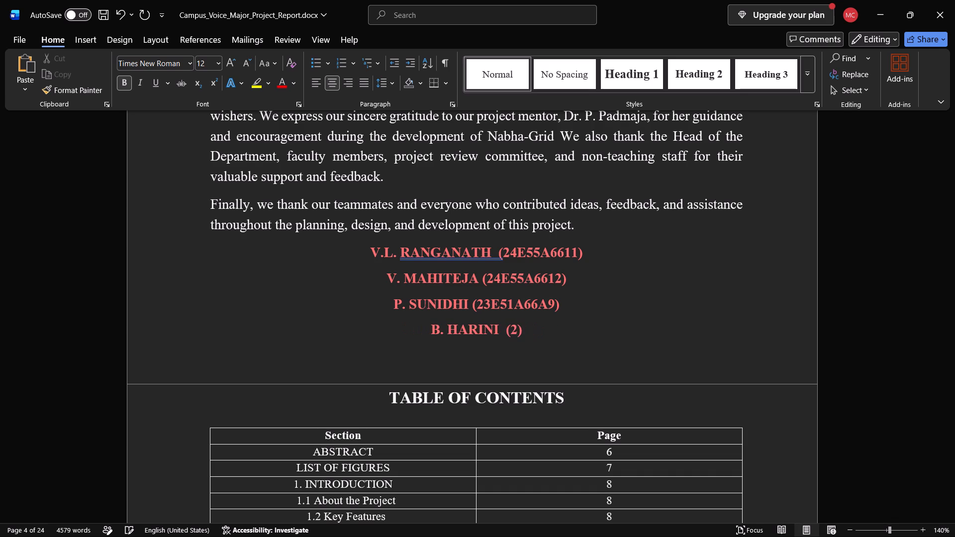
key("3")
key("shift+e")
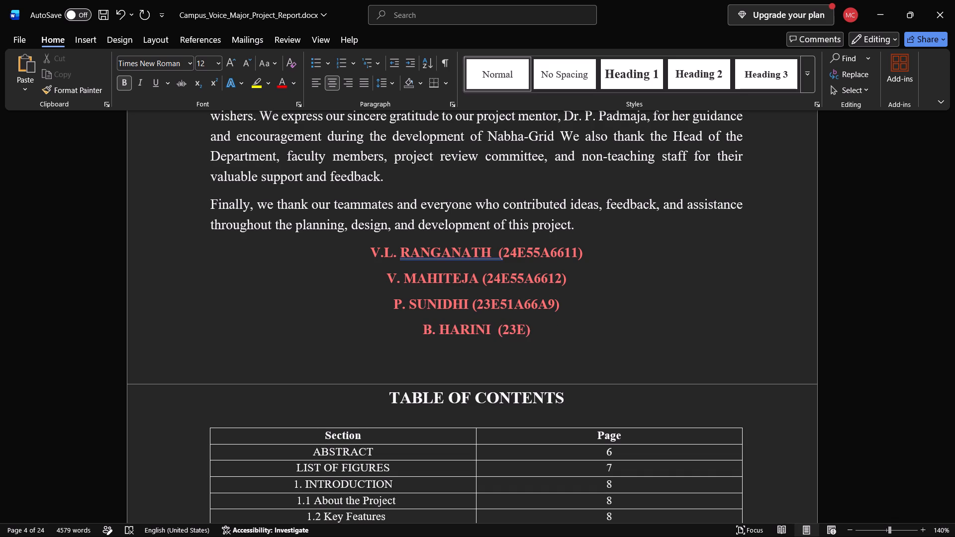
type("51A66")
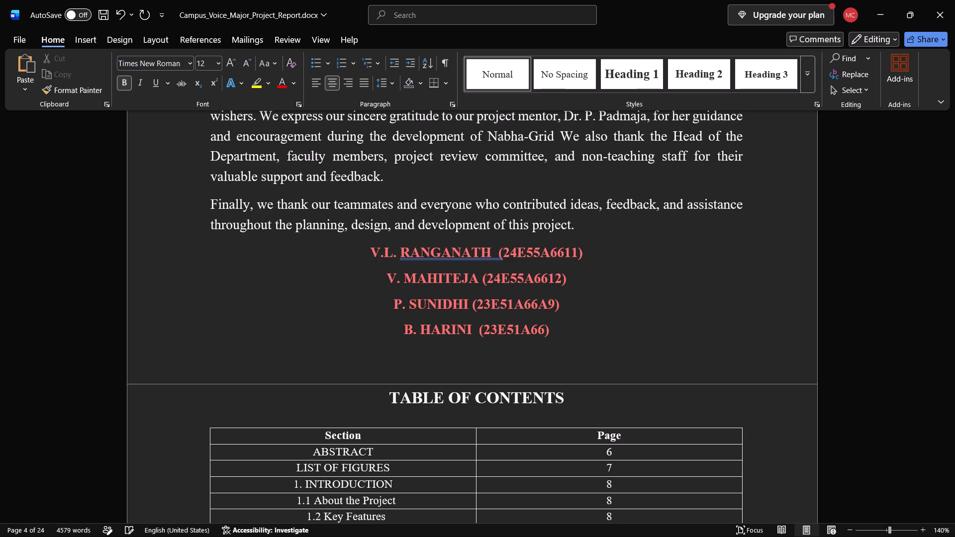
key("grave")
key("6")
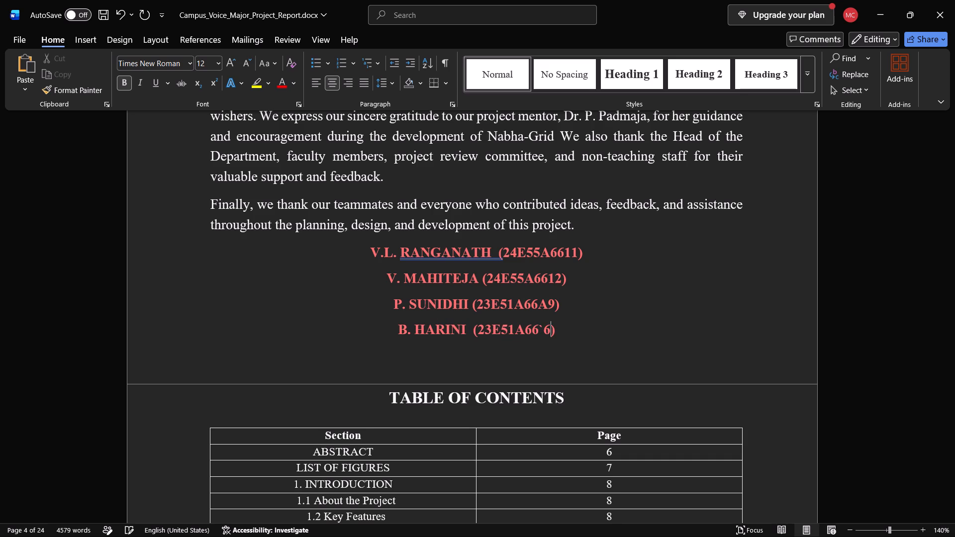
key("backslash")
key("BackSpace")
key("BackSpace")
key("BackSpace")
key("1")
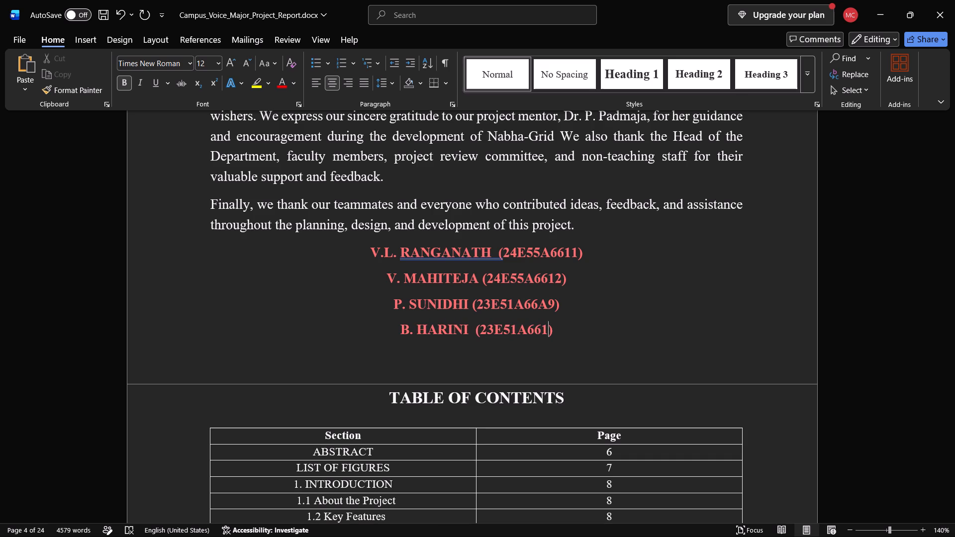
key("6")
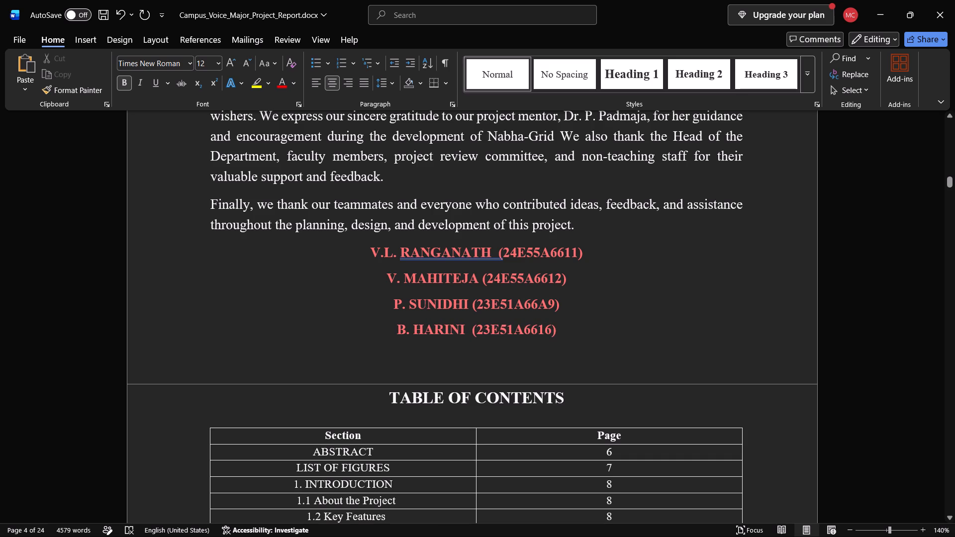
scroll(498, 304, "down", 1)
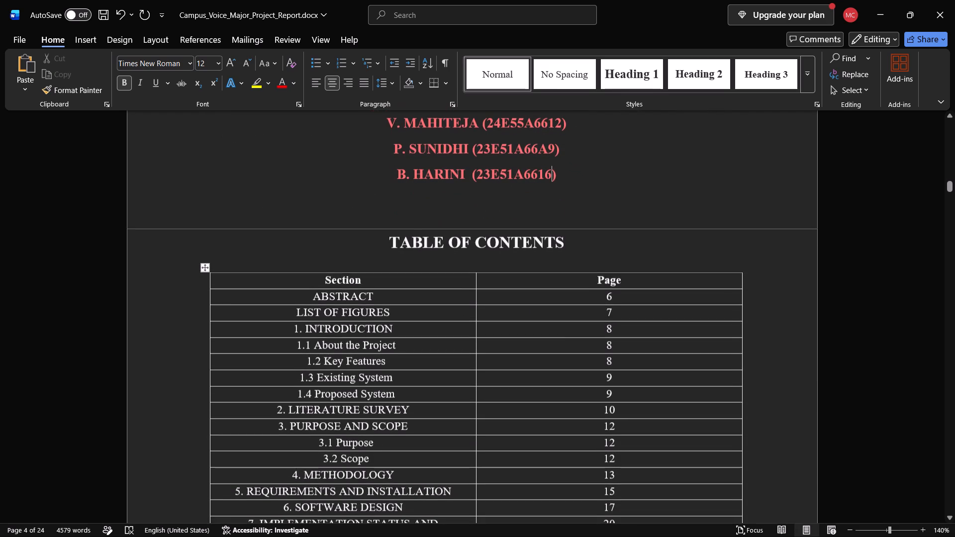
scroll(517, 274, "down", 2)
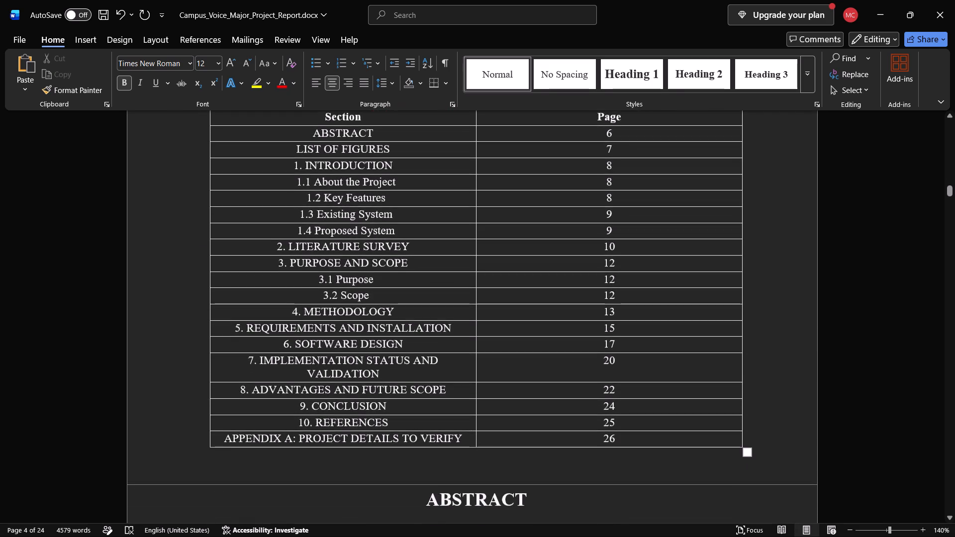
scroll(517, 274, "down", 1)
scroll(517, 274, "up", 2)
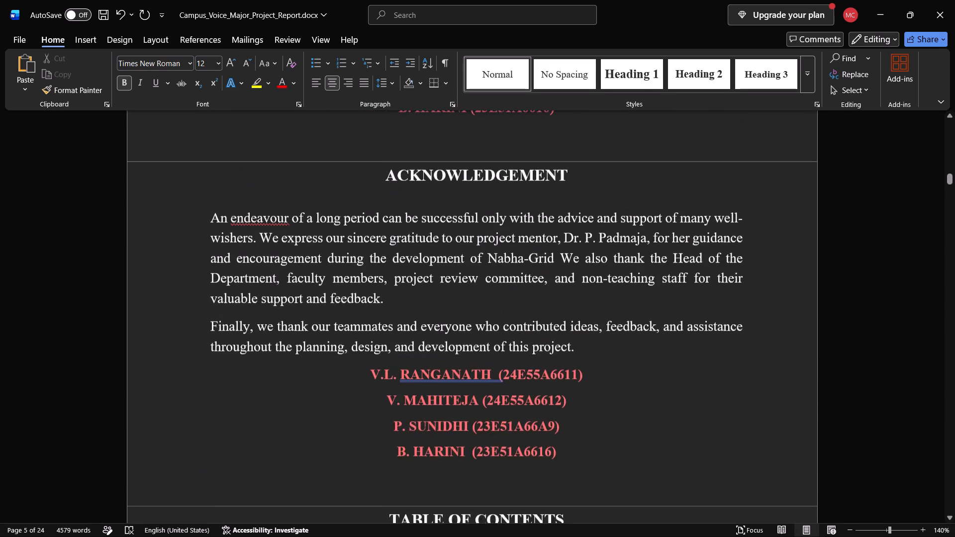
scroll(517, 274, "down", 3)
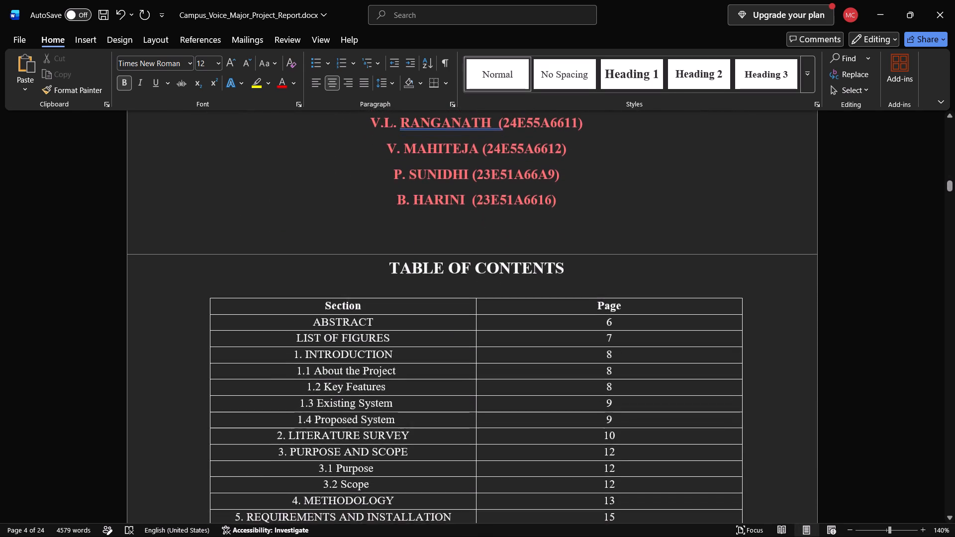
scroll(482, 326, "down", 1)
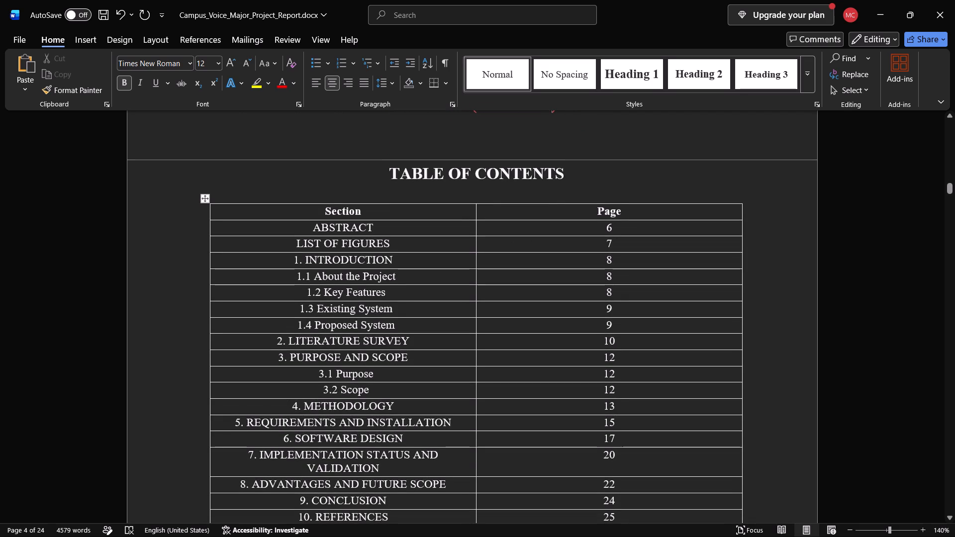
scroll(482, 326, "down", 1)
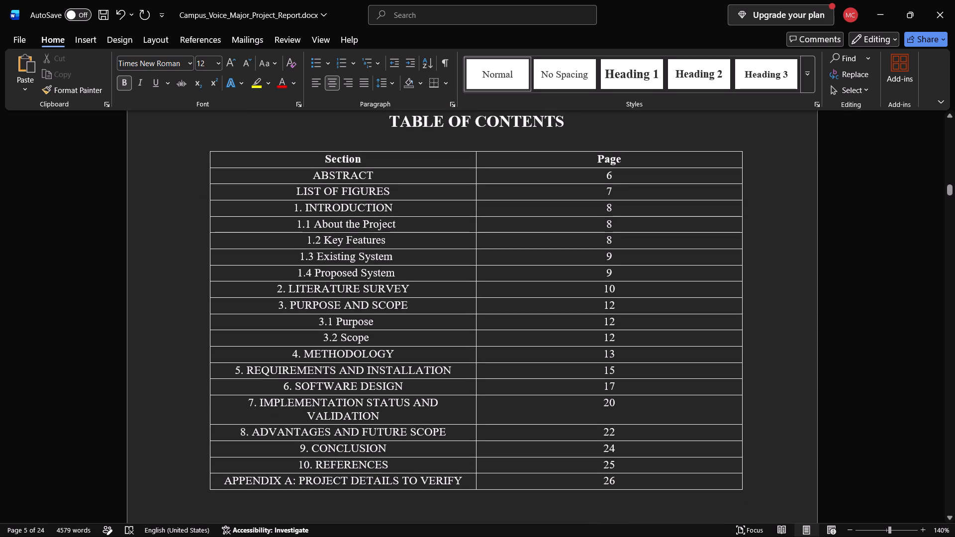
left_click(204, 169)
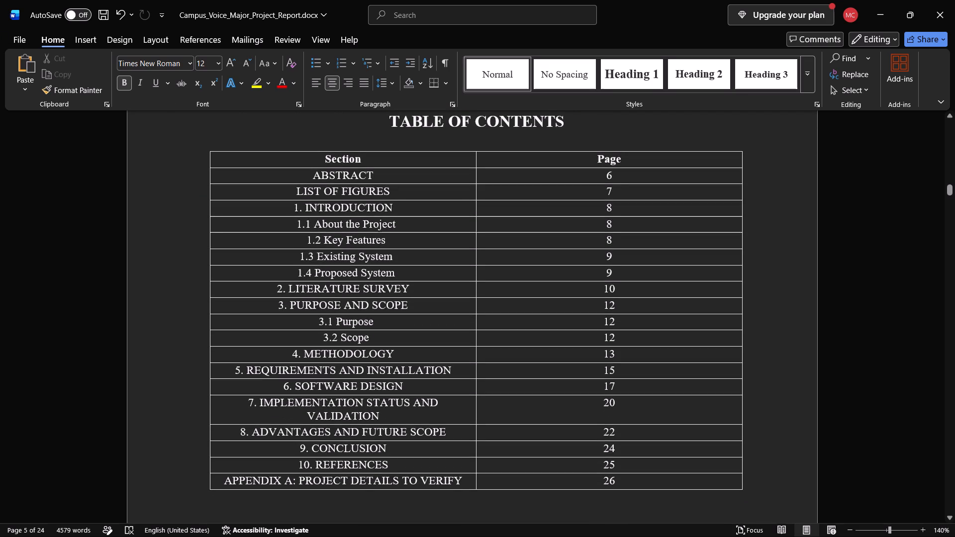
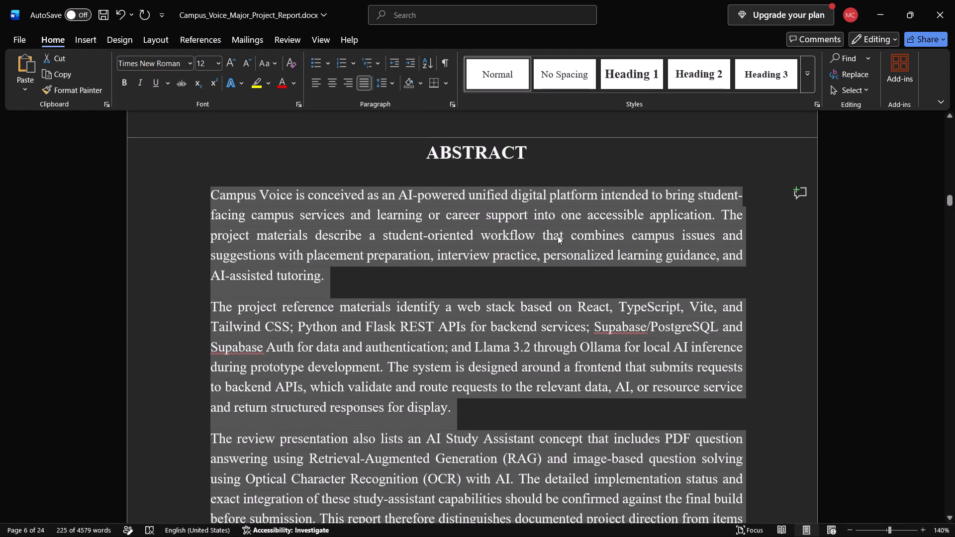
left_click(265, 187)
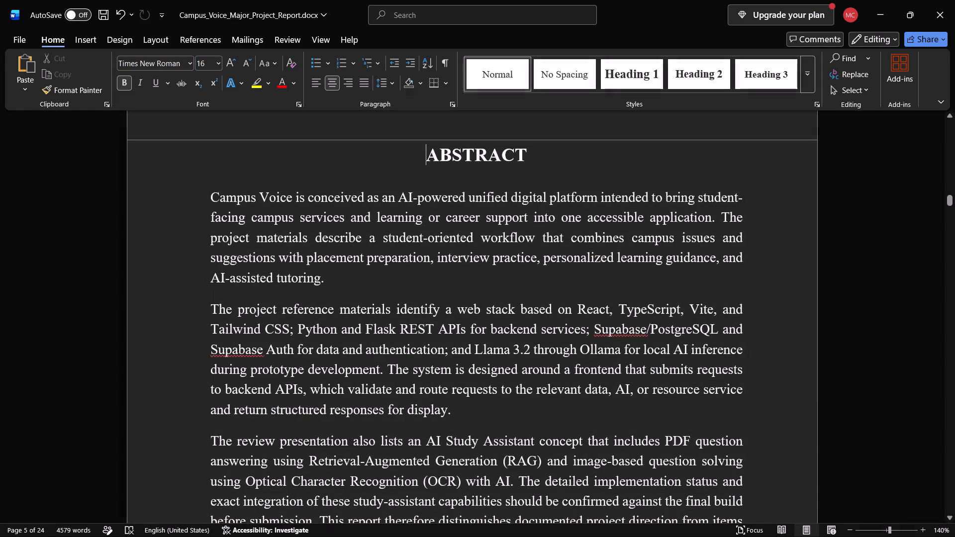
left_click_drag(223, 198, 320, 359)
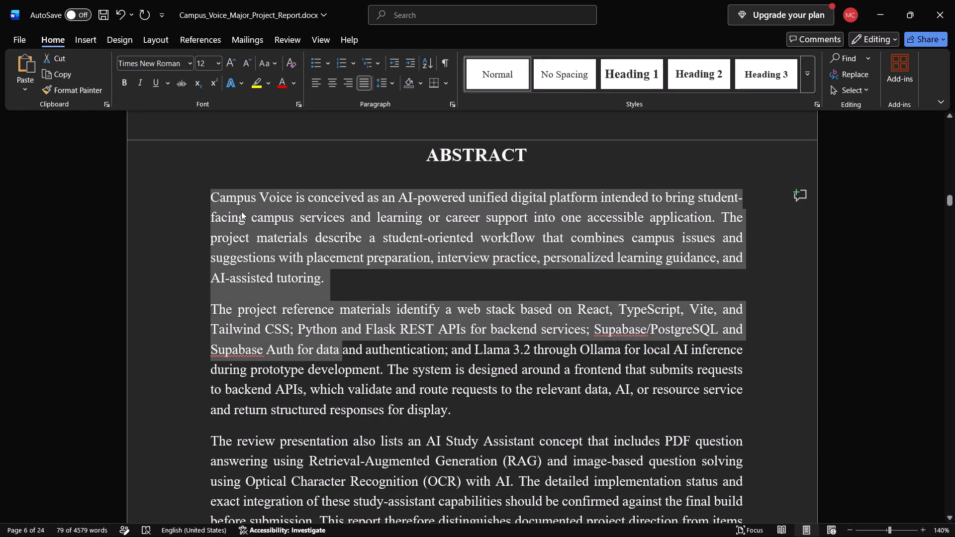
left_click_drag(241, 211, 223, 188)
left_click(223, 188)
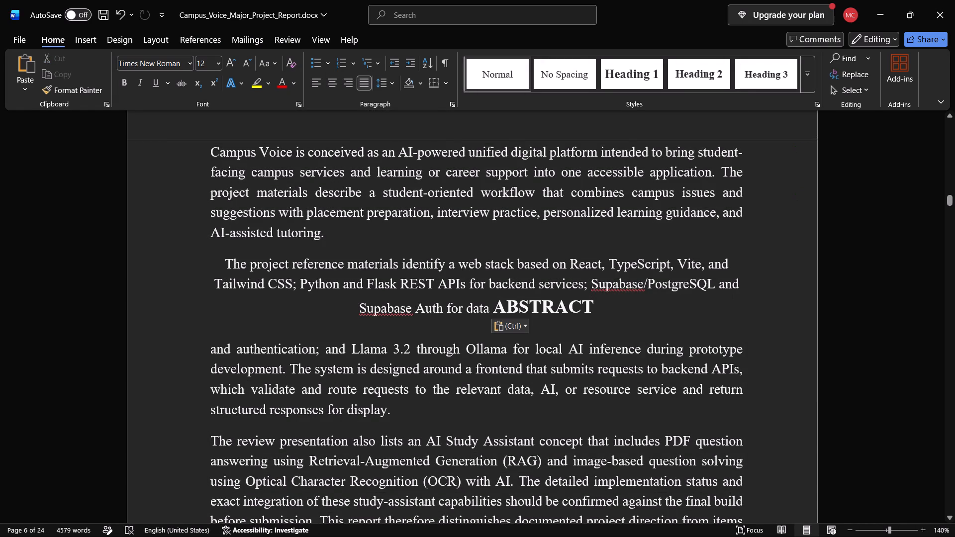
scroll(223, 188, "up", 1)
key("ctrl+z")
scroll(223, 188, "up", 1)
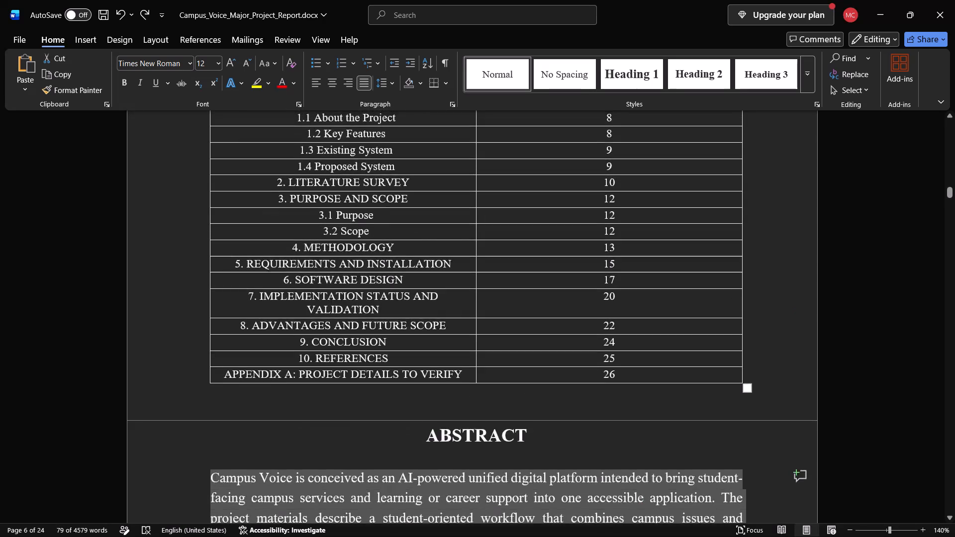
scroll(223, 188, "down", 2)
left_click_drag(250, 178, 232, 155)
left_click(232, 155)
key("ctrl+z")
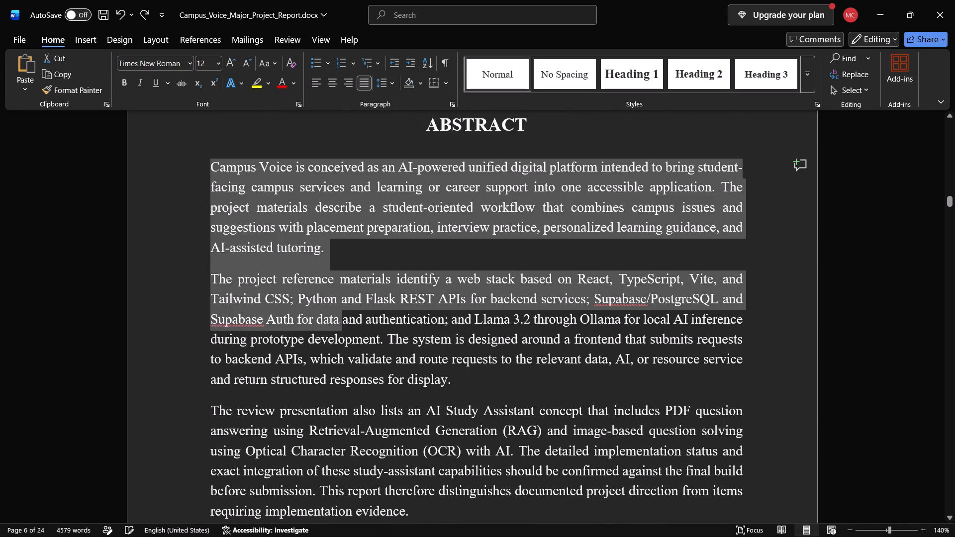
Delete the old Campus Voice abstract paragraphs between the ABSTRACT and LIST OF FIGURES headings.
left_click(299, 177)
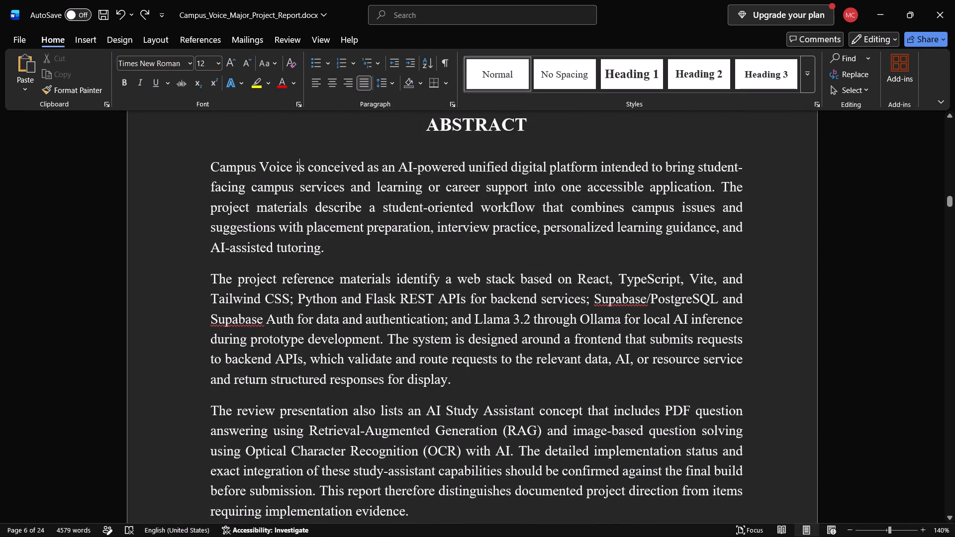
left_click(223, 165)
left_click_drag(223, 165, 300, 210)
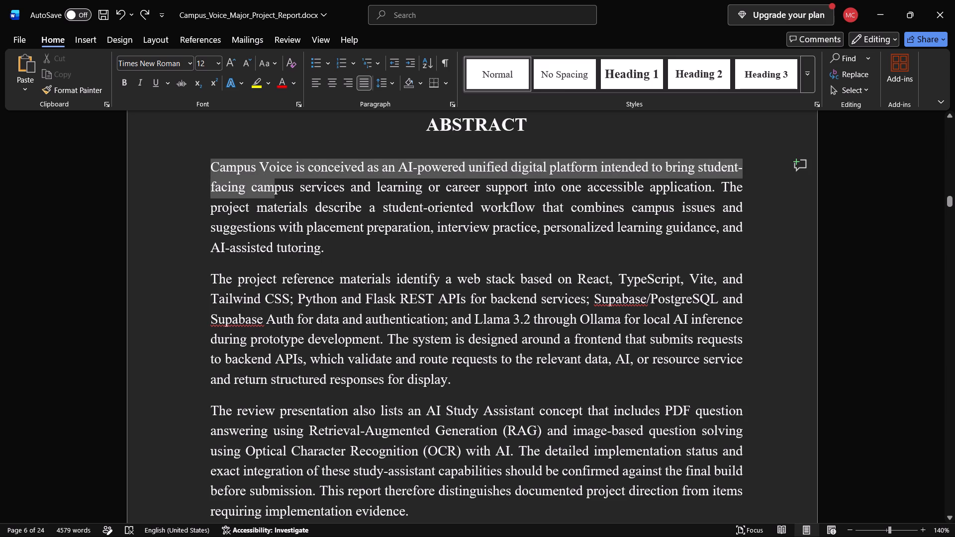
left_click_drag(300, 210, 287, 213)
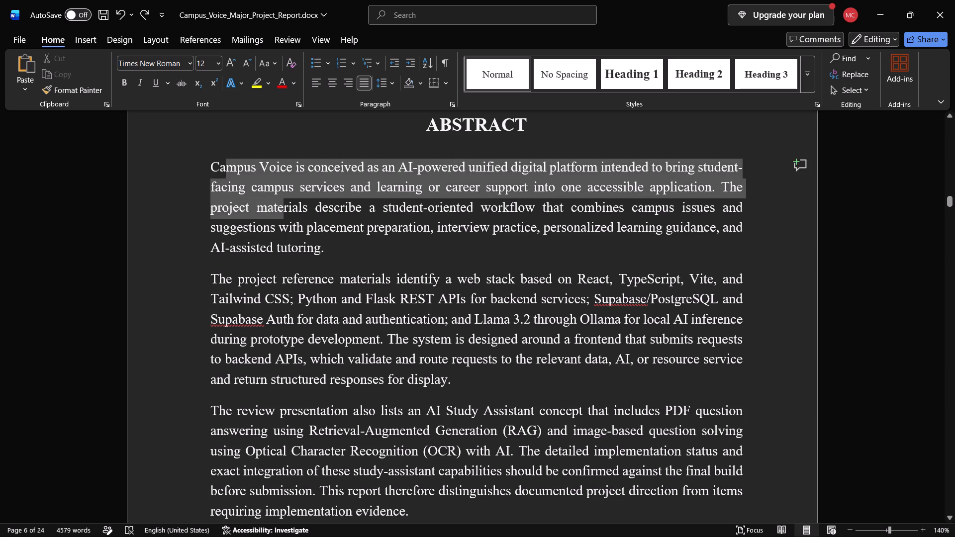
left_click_drag(287, 213, 406, 536)
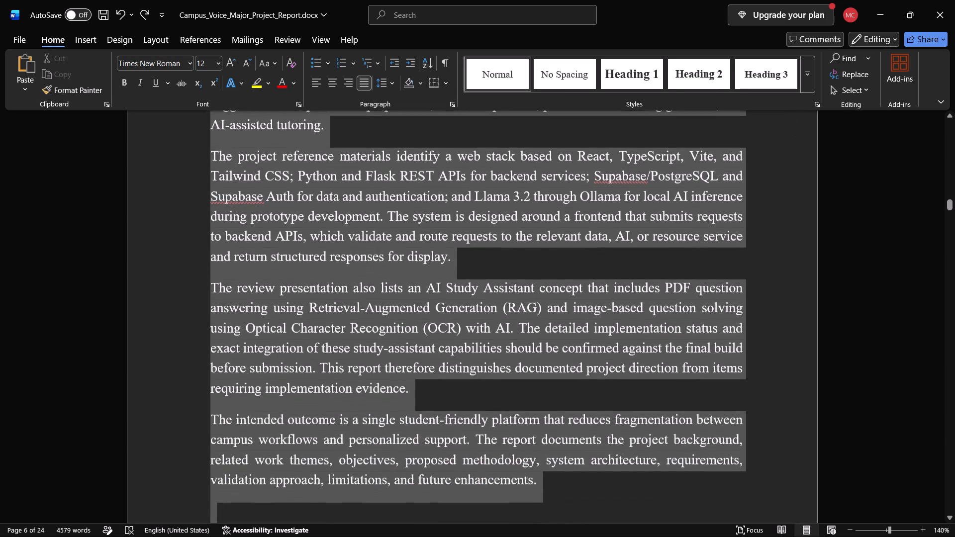
left_click_drag(406, 536, 488, 330)
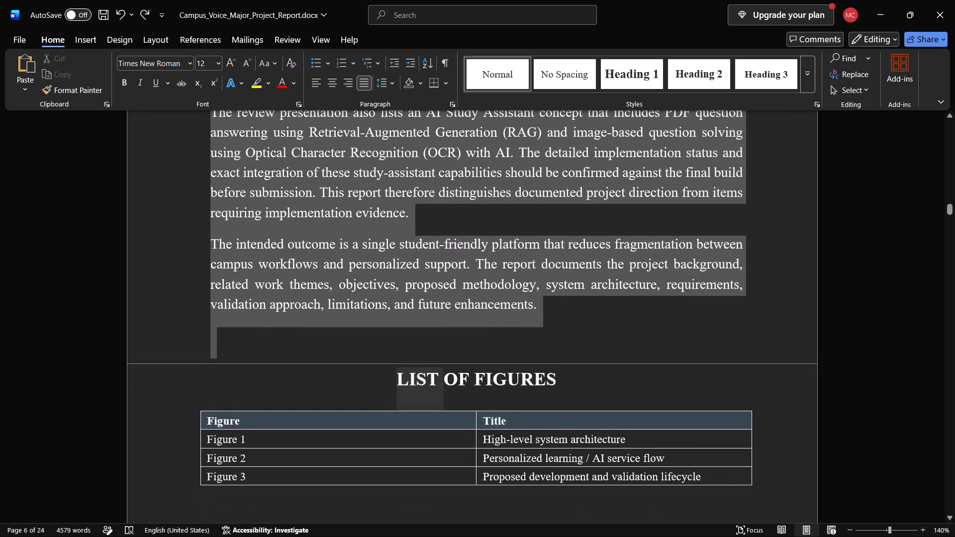
left_click_drag(488, 330, 550, 319)
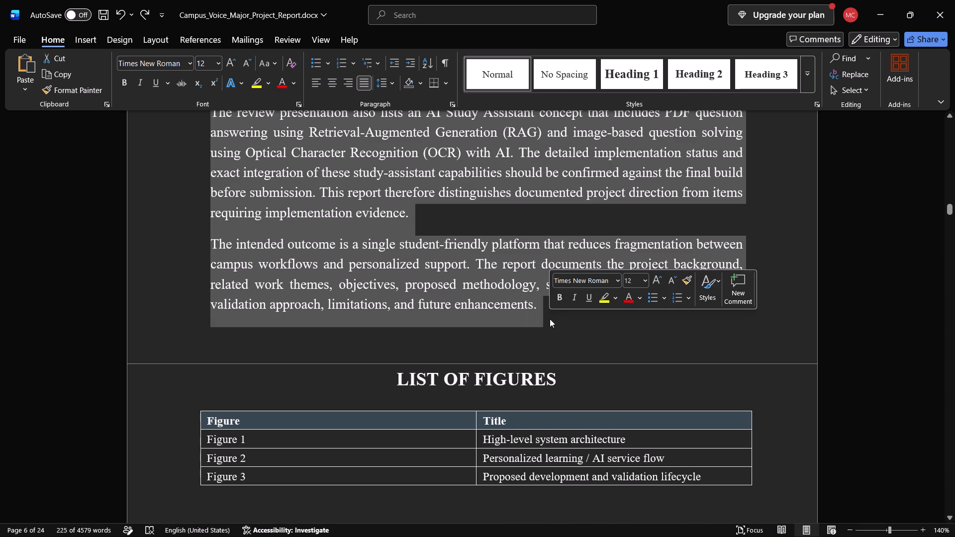
key("BackSpace")
scroll(550, 319, "up", 1)
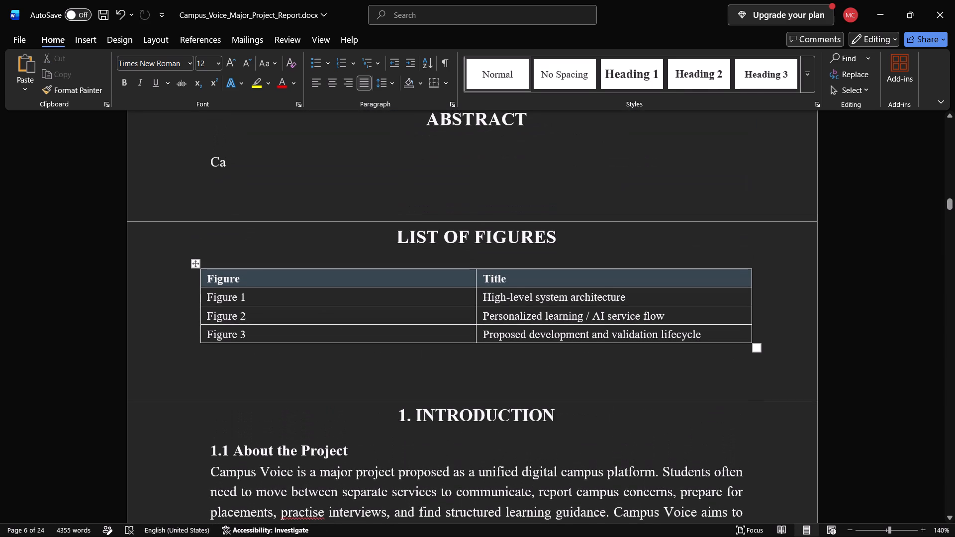
key("BackSpace")
Paste the rewritten NABHA-GRID abstract under the ABSTRACT heading.
scroll(550, 319, "up", 1)
scroll(550, 319, "down", 1)
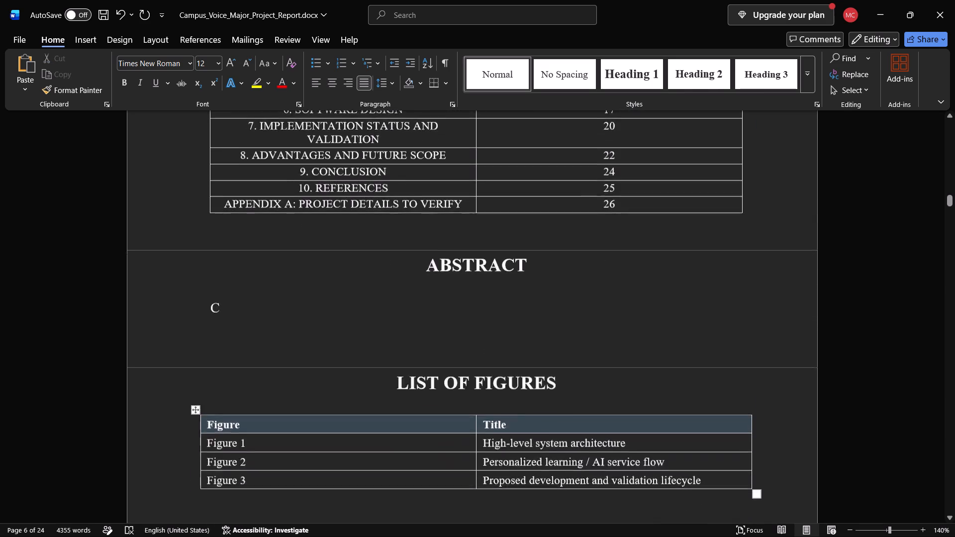
scroll(550, 319, "down", 1)
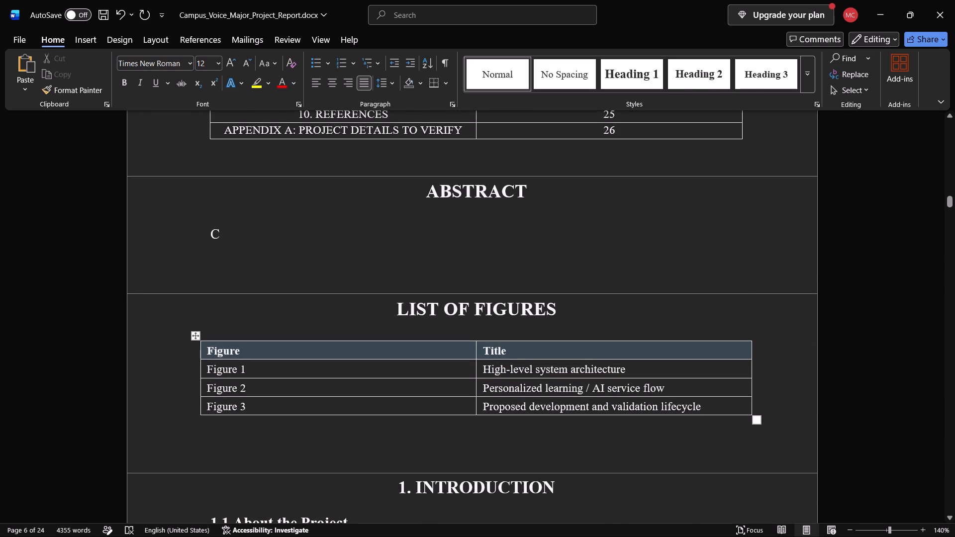
key("ctrl+v")
scroll(550, 319, "up", 3)
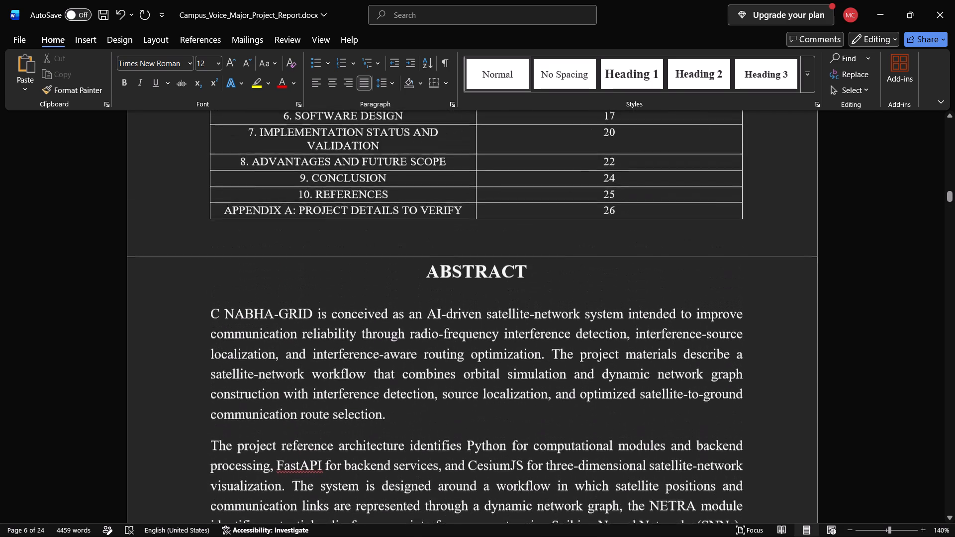
scroll(550, 319, "down", 1)
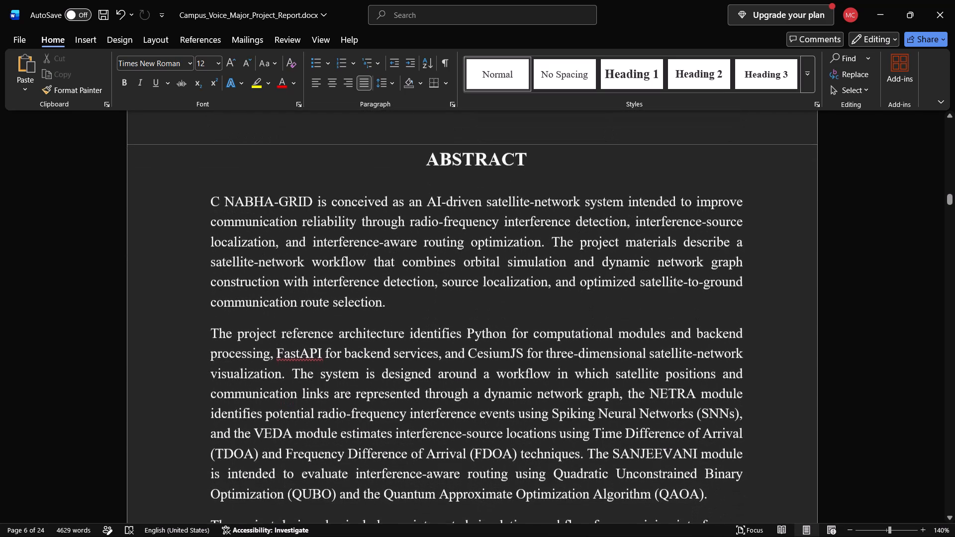
Delete the stray letter C before NABHA-GRID at the start of the abstract, keeping the paragraph separate from the ABSTRACT heading.
left_click(218, 201)
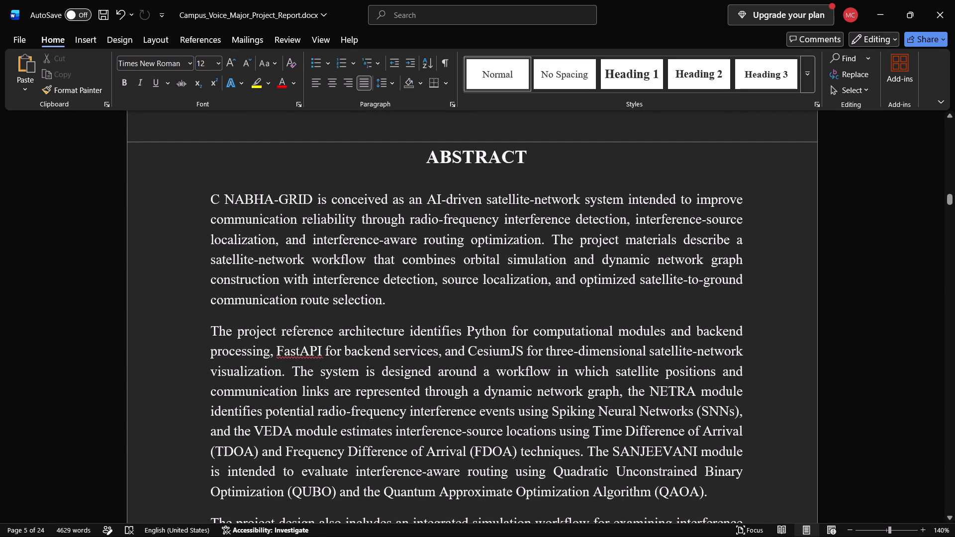
key("BackSpace")
key("BackSpace")
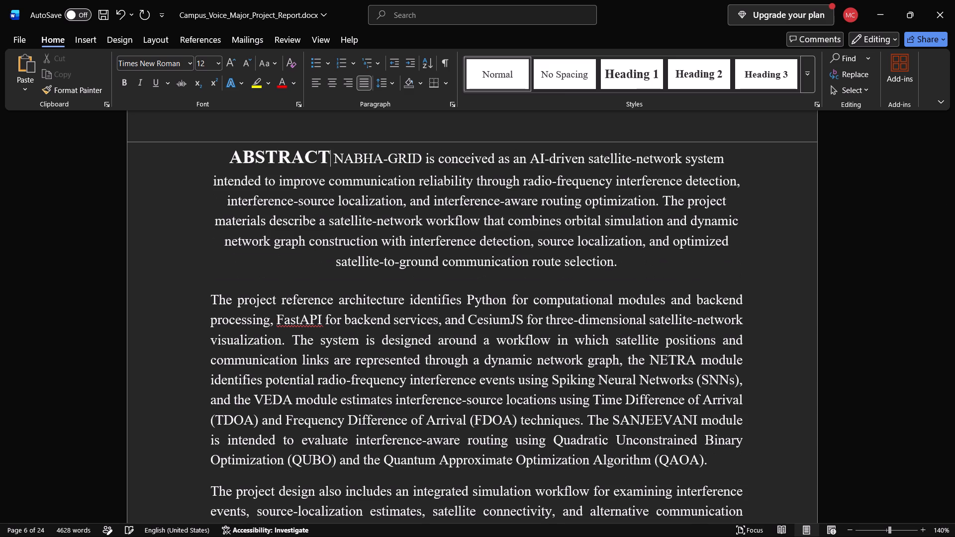
key("ctrl+z")
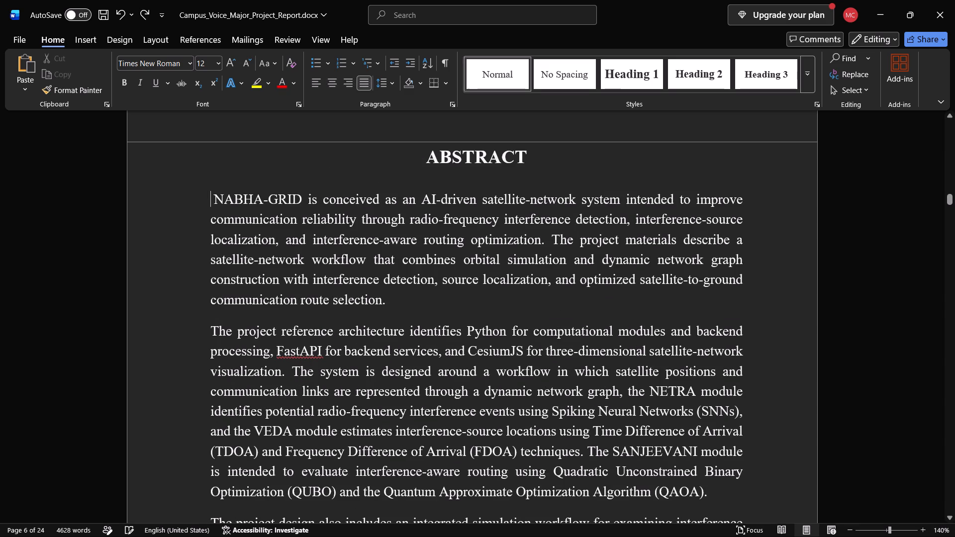
Look through the rest of the pasted abstract and the LIST OF FIGURES section that follows it.
scroll(218, 201, "up", 1)
scroll(218, 201, "down", 1)
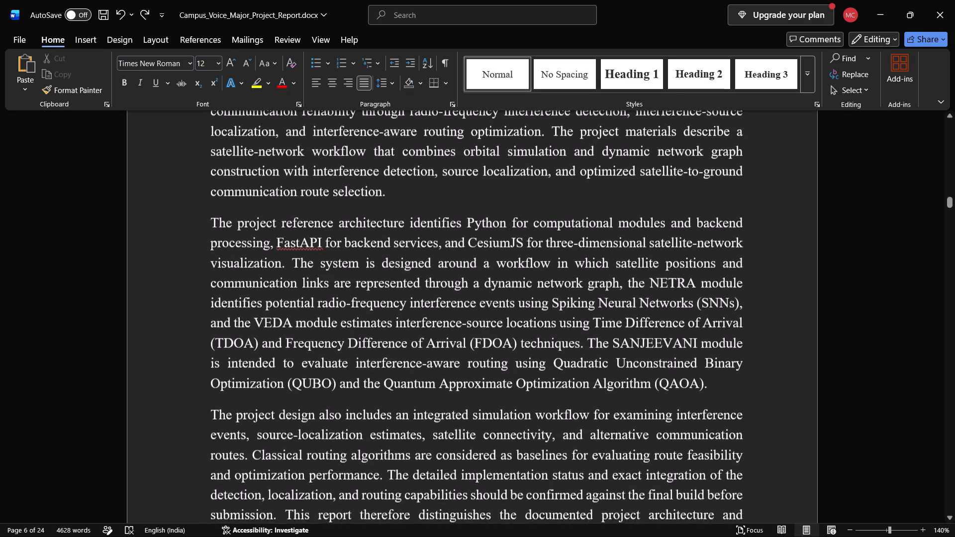
scroll(218, 201, "down", 2)
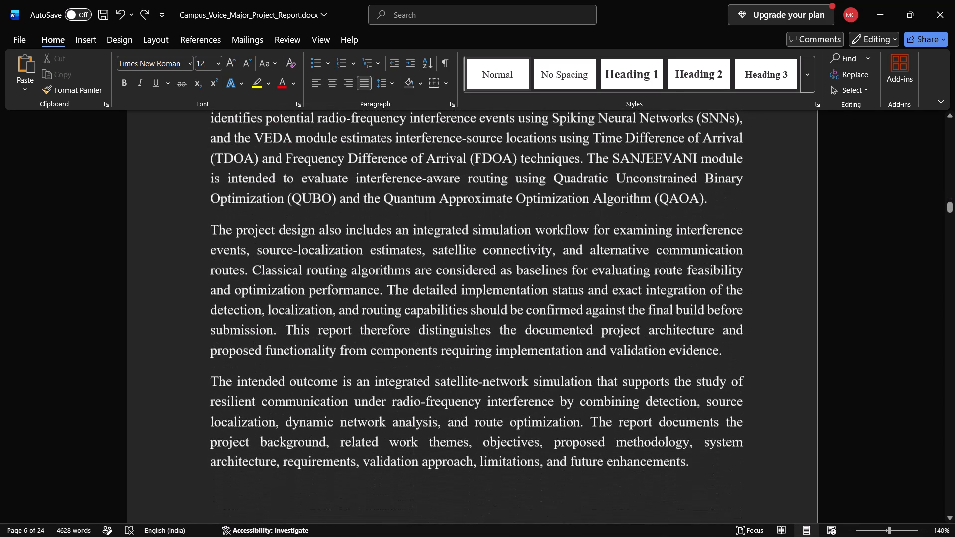
scroll(263, 311, "down", 3)
scroll(263, 311, "up", 1)
scroll(263, 311, "down", 1)
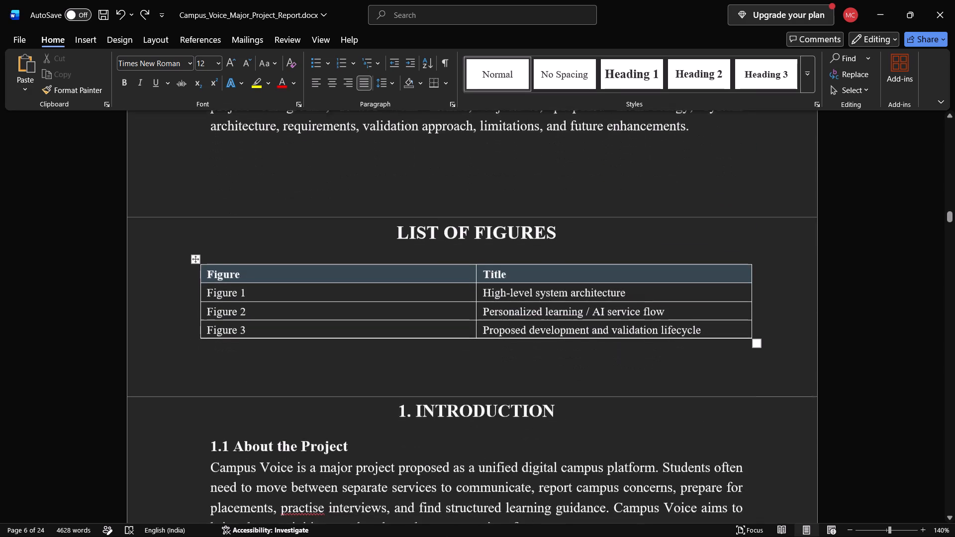
scroll(263, 311, "down", 1)
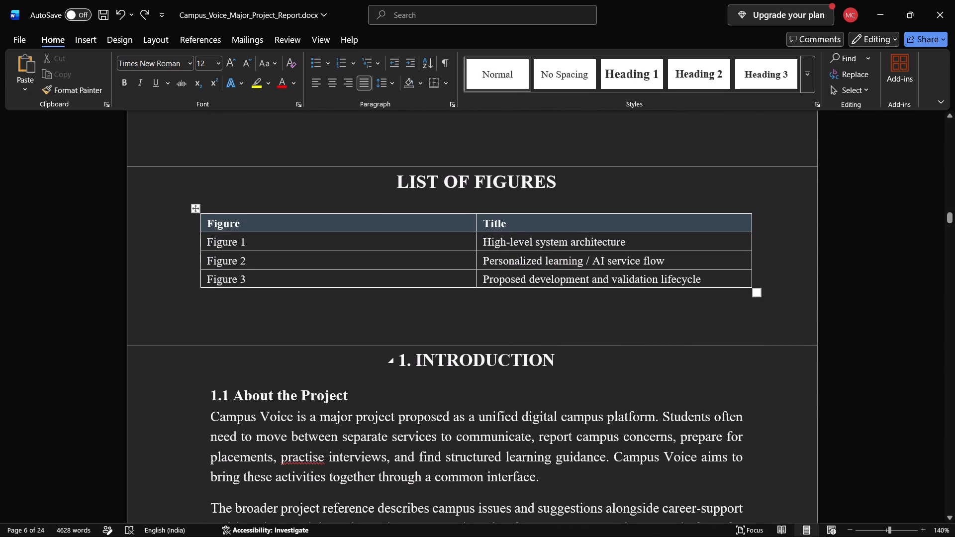
left_click(605, 346)
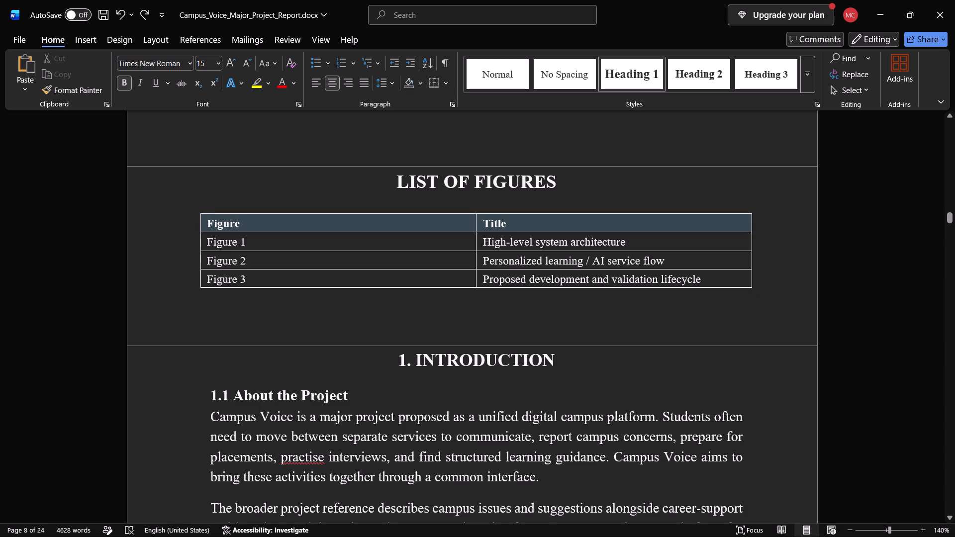
left_click(759, 169)
scroll(759, 169, "up", 1)
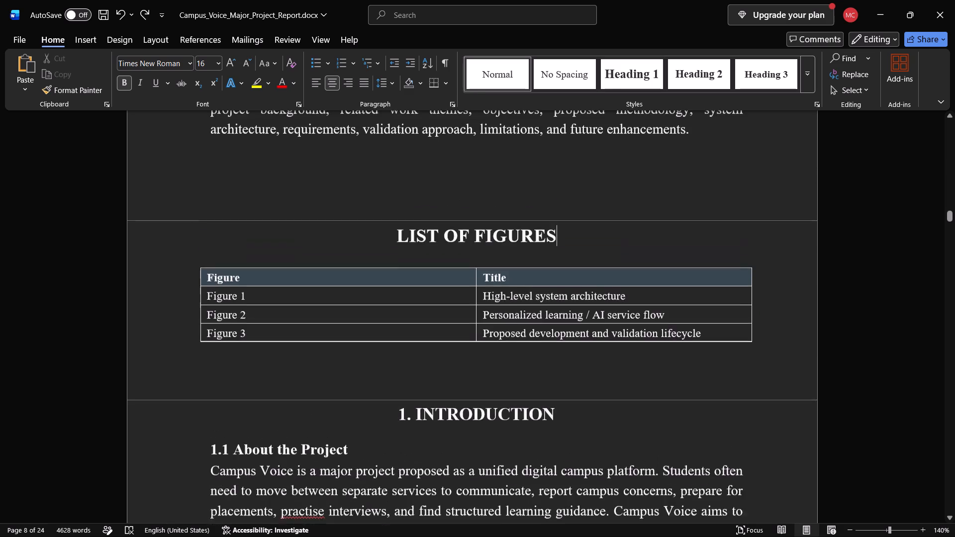
scroll(759, 169, "up", 1)
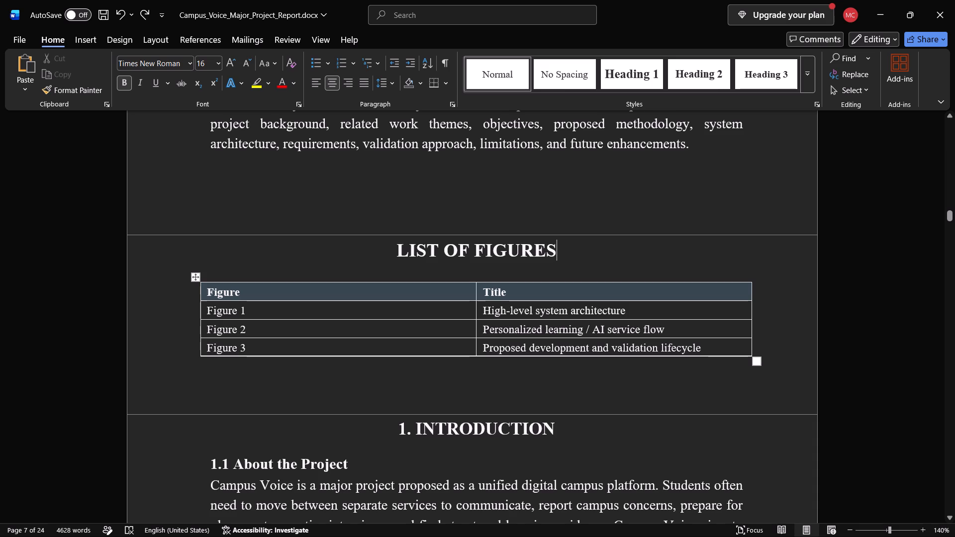
left_click(193, 279)
key("ctrl+c")
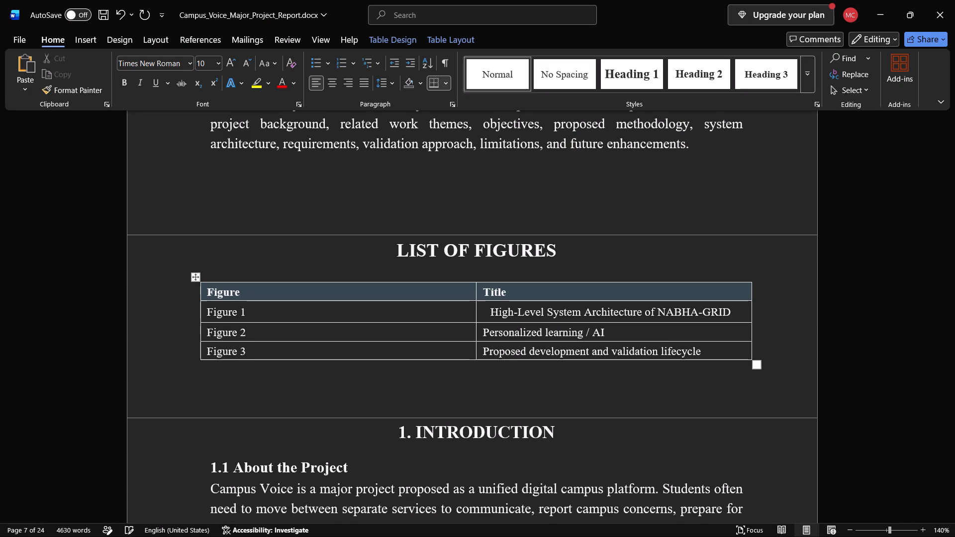
key("BackSpace")
key("BackSpace")
key("BackSpace")
key("BackSpace")
key("BackSpace")
key("BackSpace")
key("BackSpace")
key("BackSpace")
key("BackSpace")
key("BackSpace")
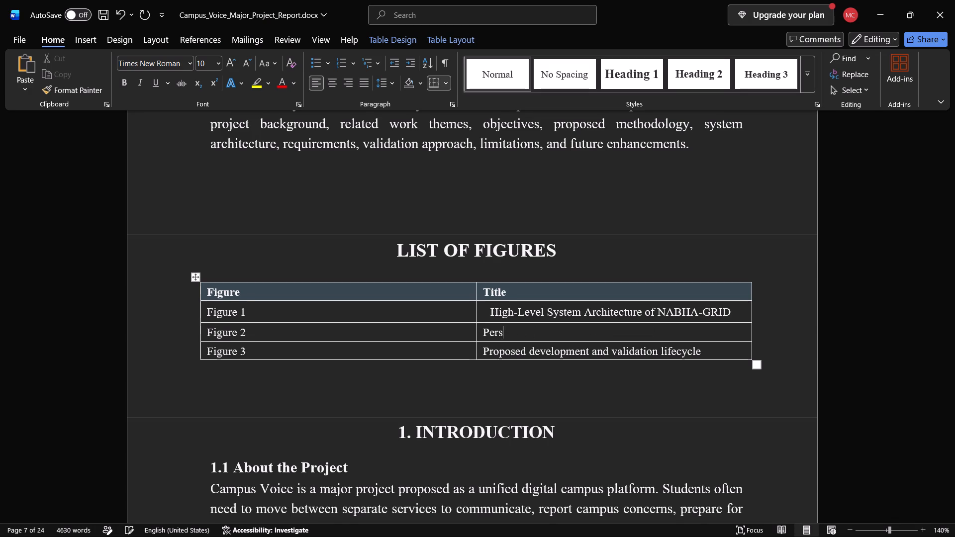
key("BackSpace")
key("BackSpace")
key("BackSpace")
key("ctrl+v")
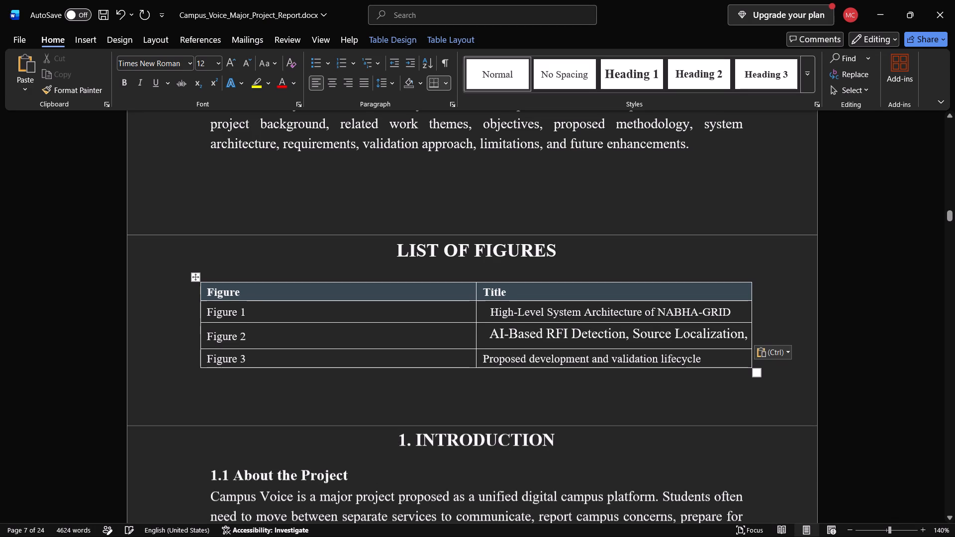
Set the font size of the new Figure 2 title in the LIST OF FIGURES table to 10.
triple_click(635, 342)
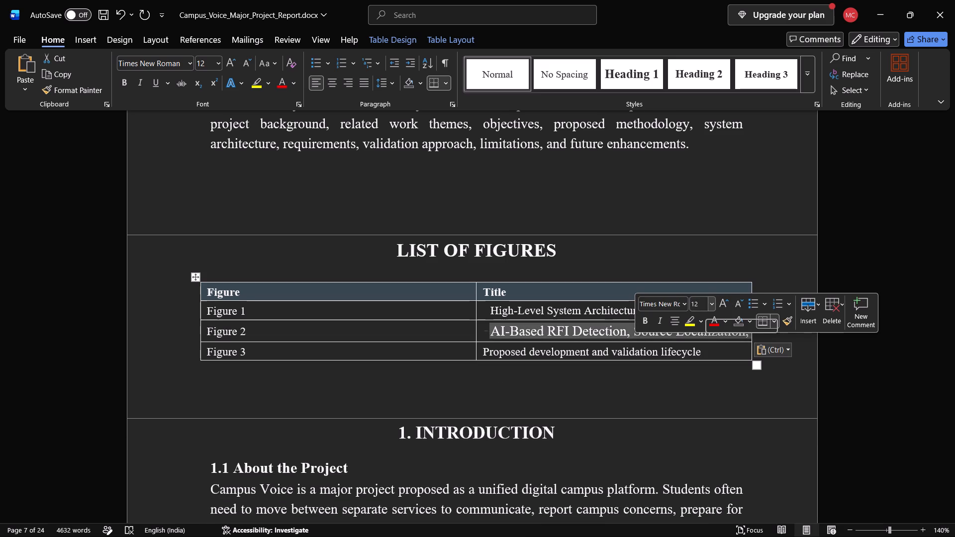
left_click(696, 306)
type("10")
key("Return")
left_click(654, 381)
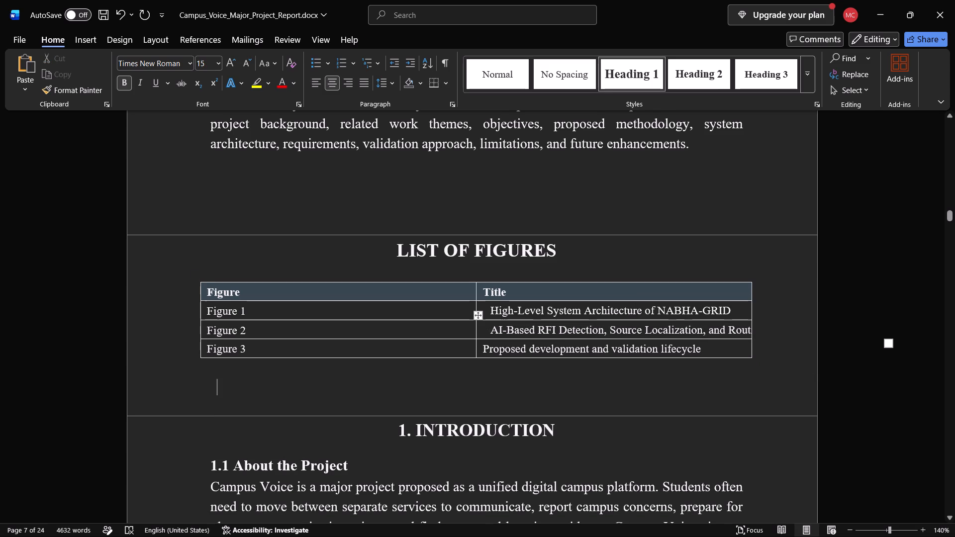
Examine the cut-off end of the Figure 2 title by moving through its text in the table cell.
scroll(540, 339, "left", 1)
left_click(578, 330)
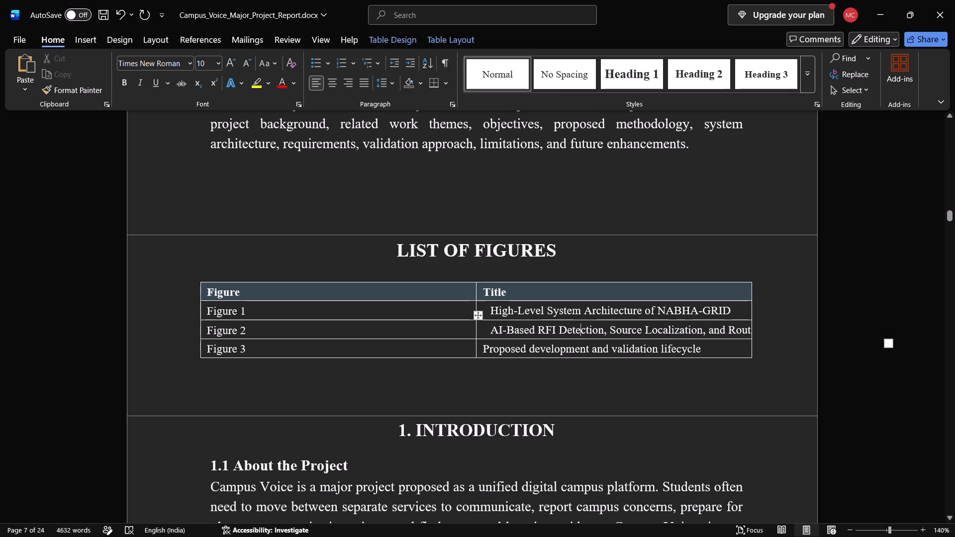
left_click(643, 327)
key("Right")
key("Right")
key("Right")
key("Right")
key("Right")
key("Right")
key("Right")
key("Right")
key("Right")
key("Right")
key("Right")
key("Right")
key("Right")
key("Right")
key("Right")
key("Right")
key("Right")
key("Right")
key("Right")
key("Right")
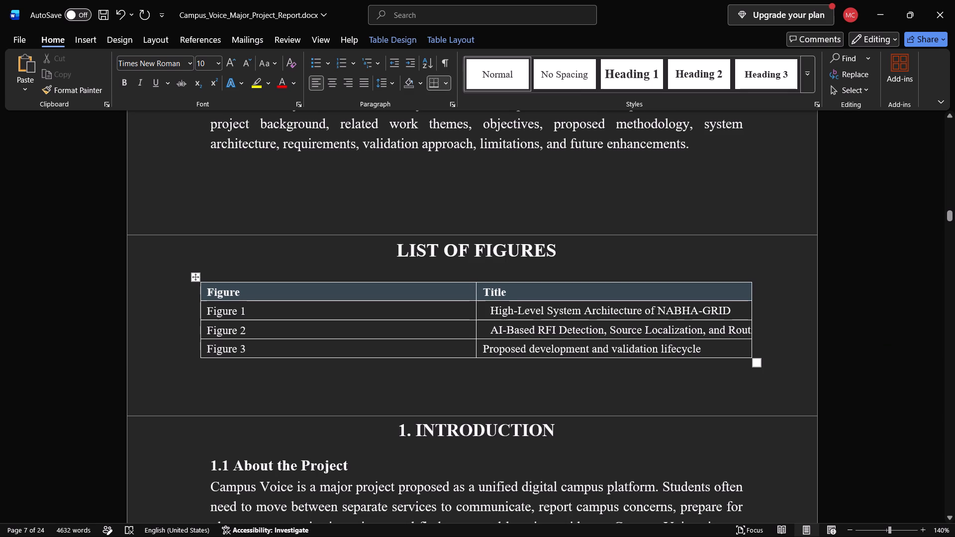
Widen the LIST OF FIGURES table slightly to give the Figure 2 title more room.
left_click_drag(756, 363, 782, 361)
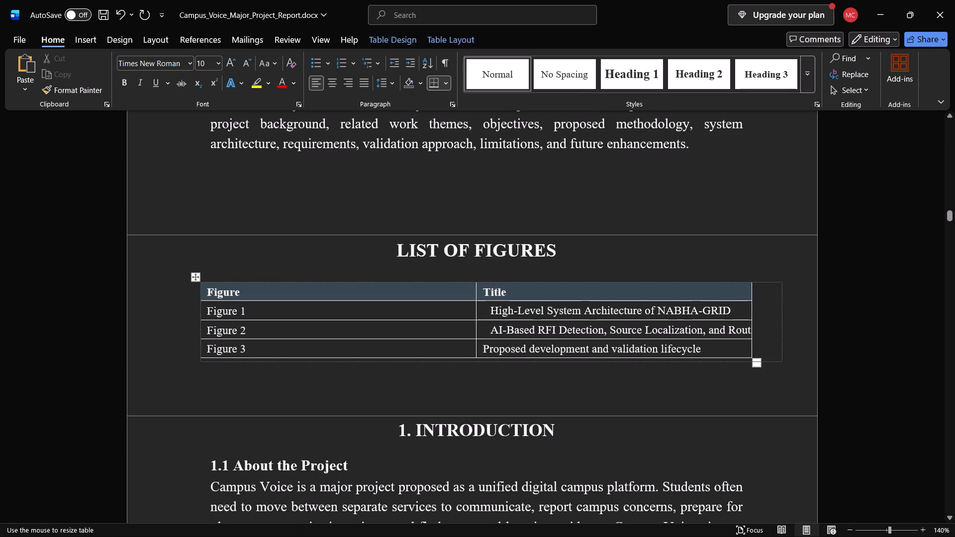
left_click_drag(782, 361, 783, 361)
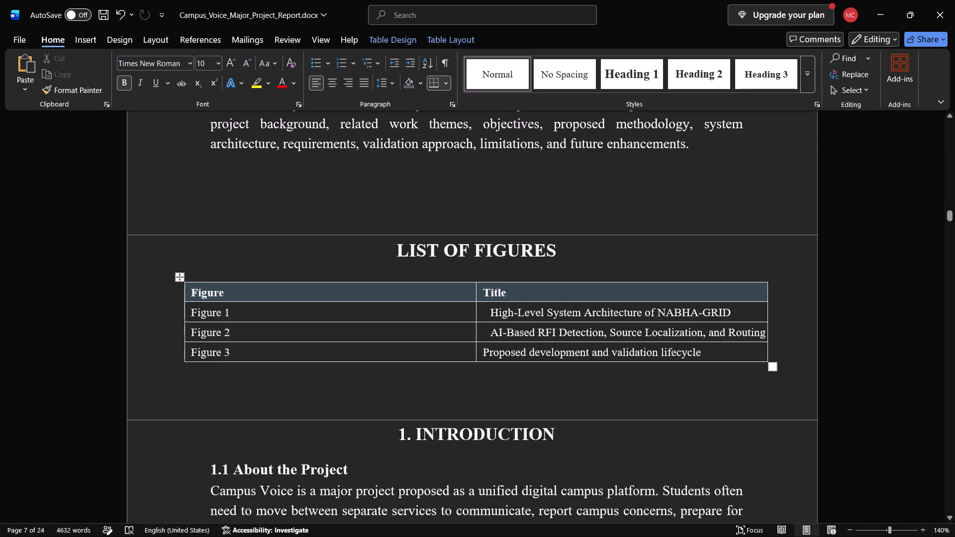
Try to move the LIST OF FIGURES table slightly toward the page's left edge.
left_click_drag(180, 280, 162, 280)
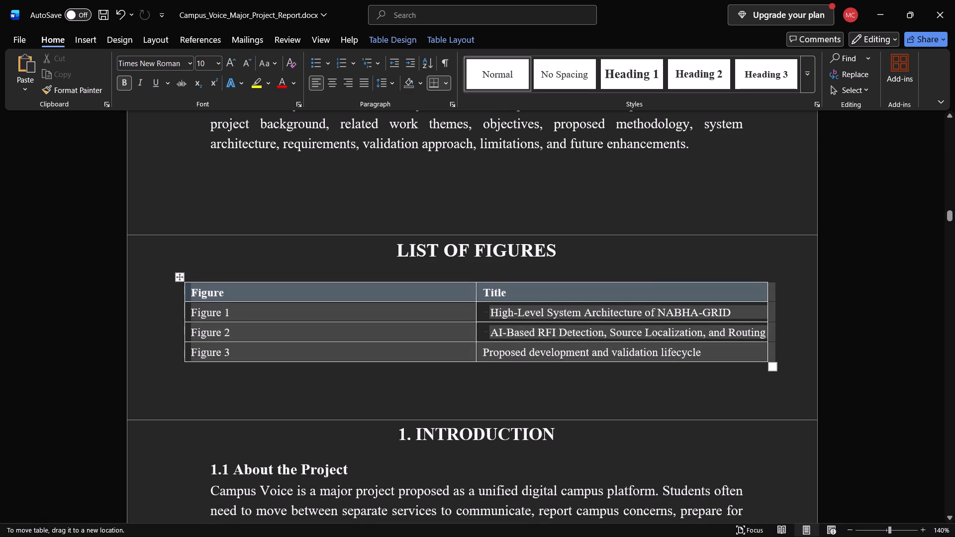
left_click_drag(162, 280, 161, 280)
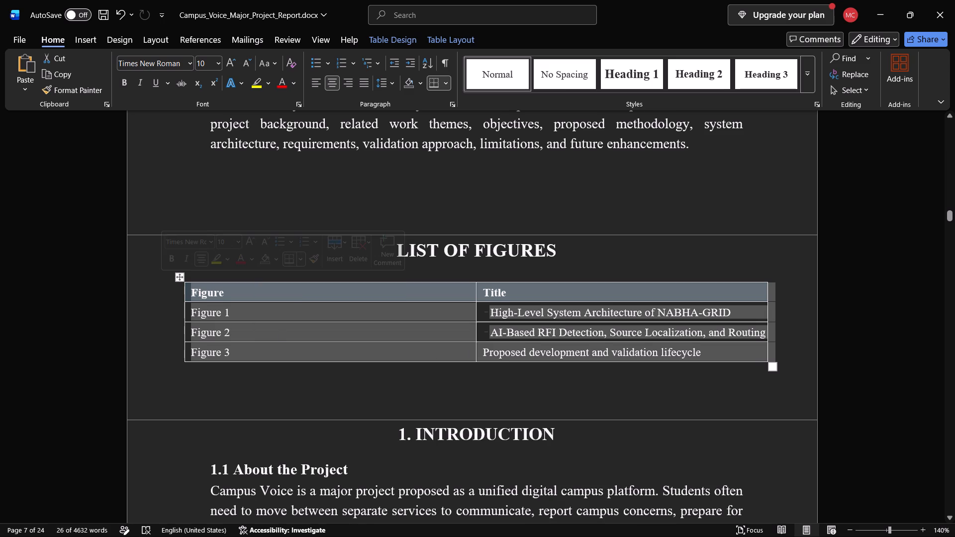
Resize the LIST OF FIGURES table to taller rows, narrowing it and widening it again so "Routing" fits in the Figure 2 title.
left_click_drag(774, 369, 763, 371)
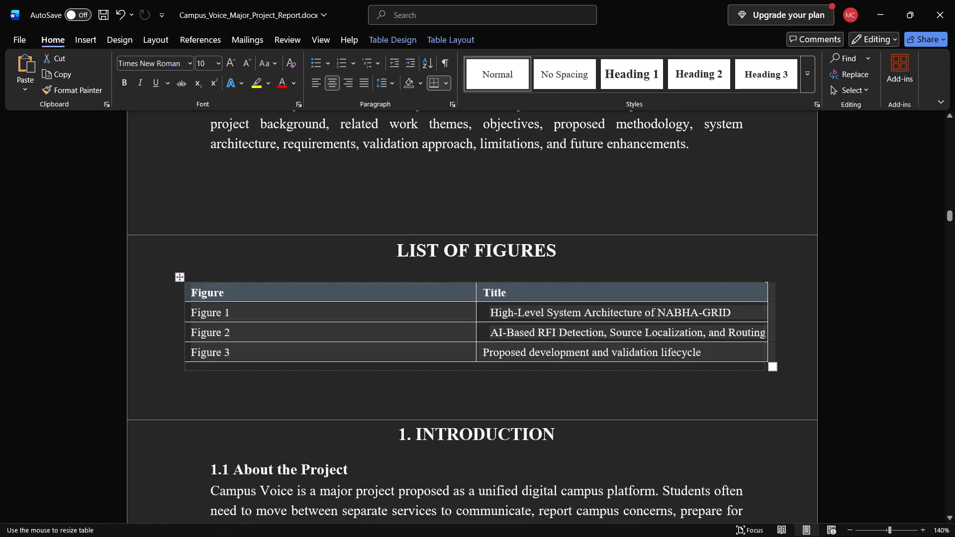
left_click_drag(763, 371, 752, 371)
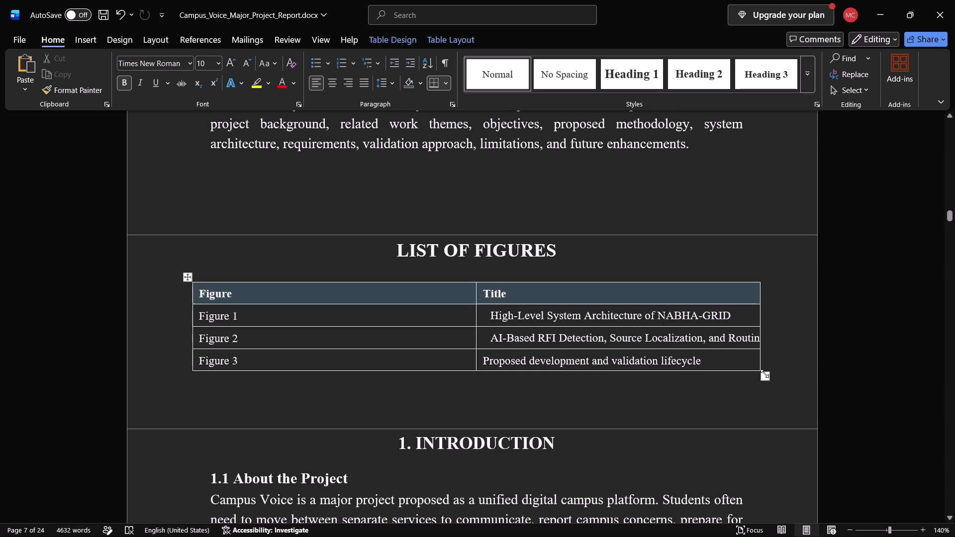
left_click_drag(764, 373, 775, 373)
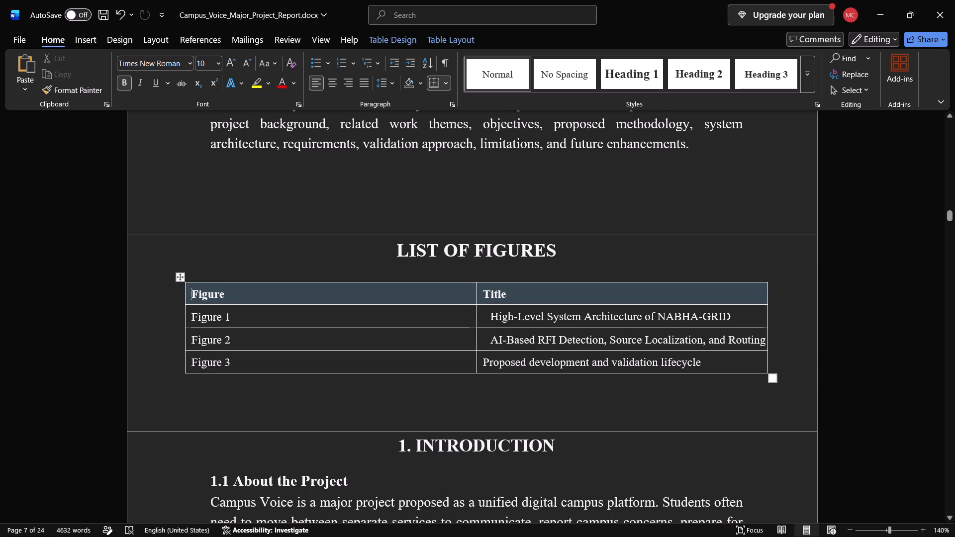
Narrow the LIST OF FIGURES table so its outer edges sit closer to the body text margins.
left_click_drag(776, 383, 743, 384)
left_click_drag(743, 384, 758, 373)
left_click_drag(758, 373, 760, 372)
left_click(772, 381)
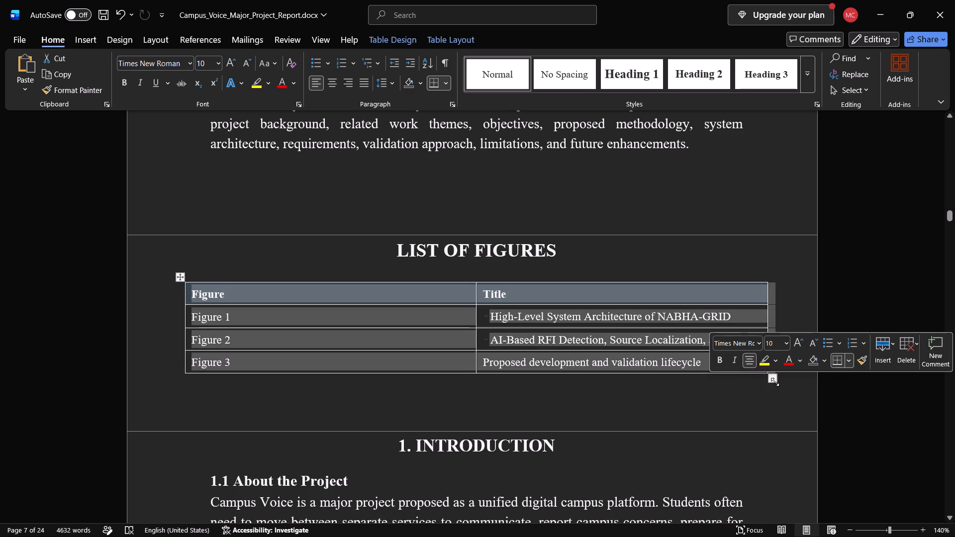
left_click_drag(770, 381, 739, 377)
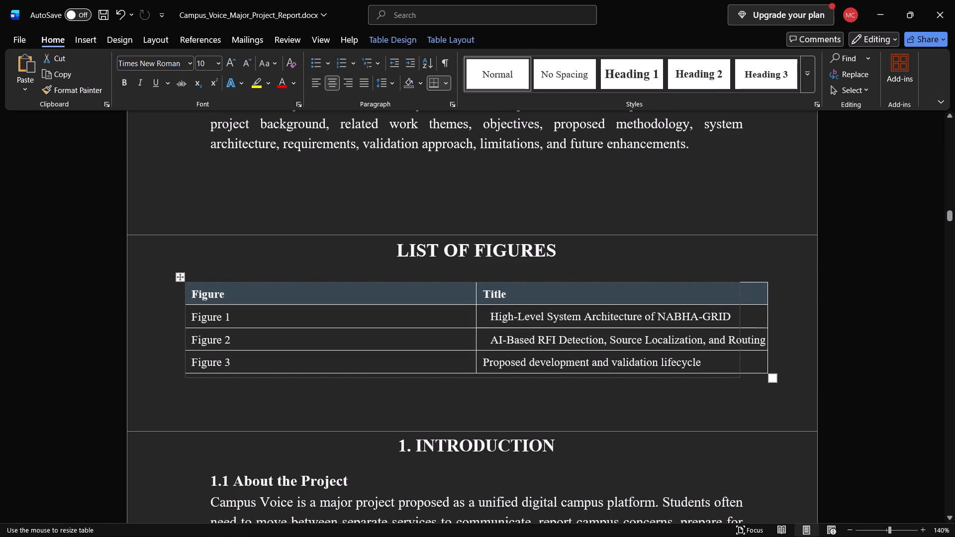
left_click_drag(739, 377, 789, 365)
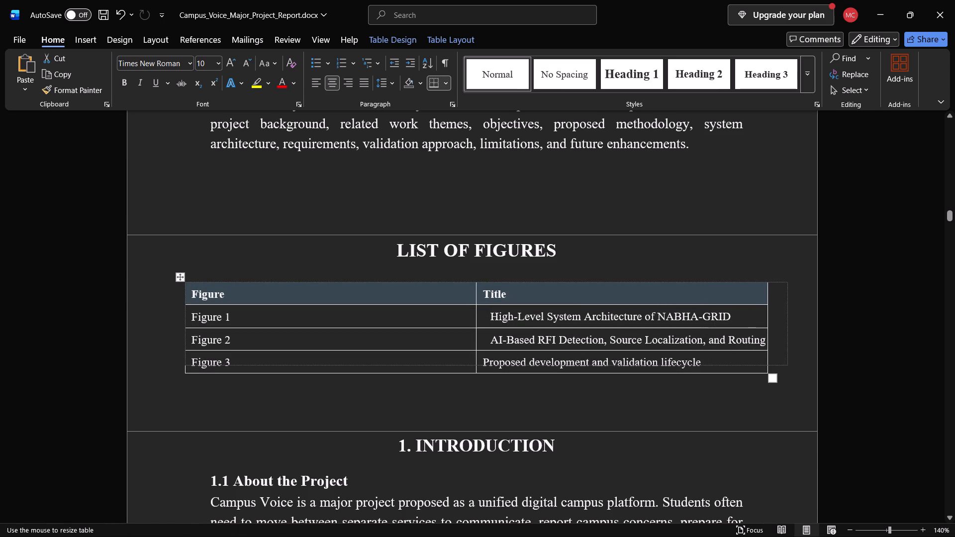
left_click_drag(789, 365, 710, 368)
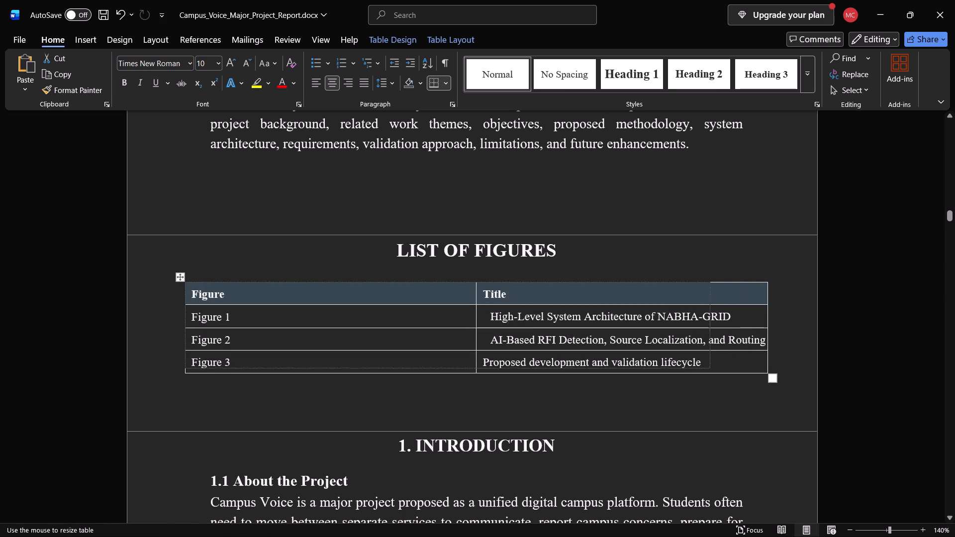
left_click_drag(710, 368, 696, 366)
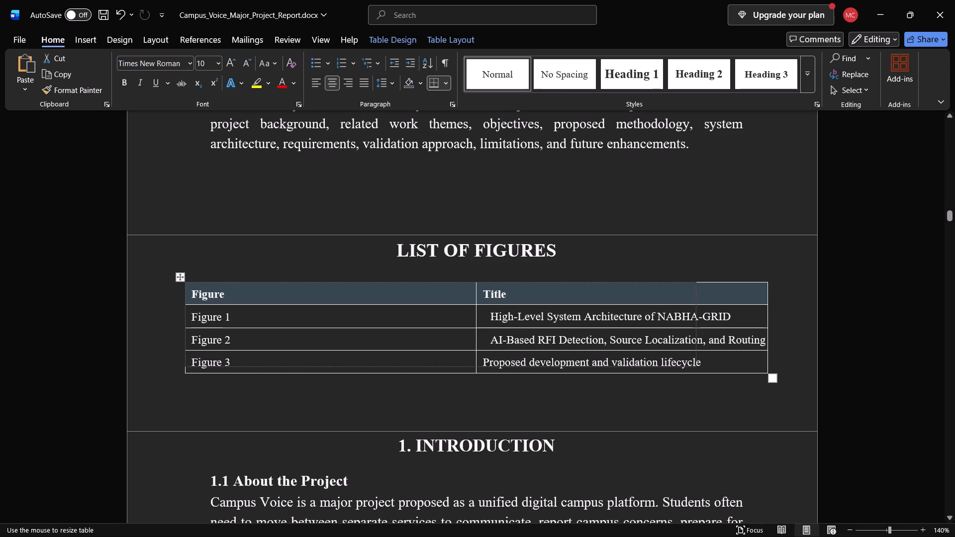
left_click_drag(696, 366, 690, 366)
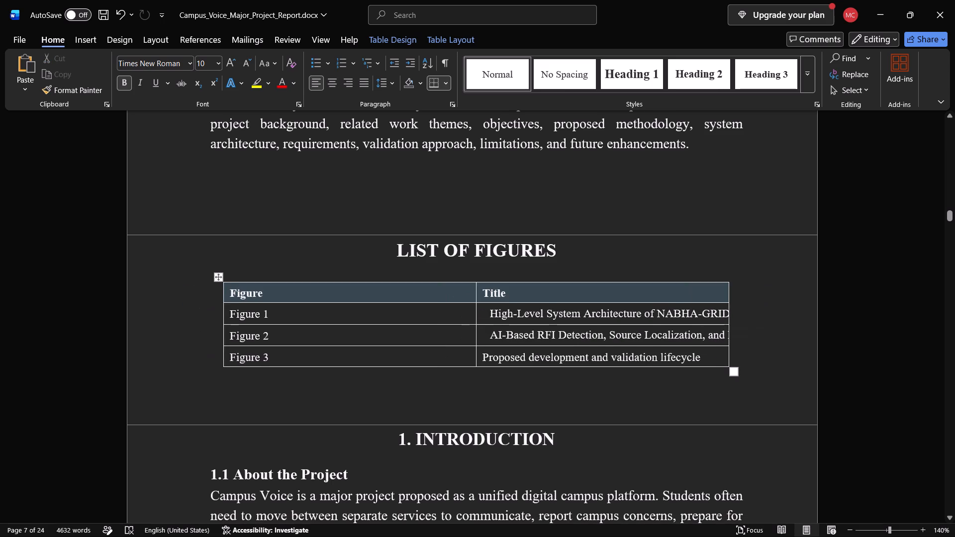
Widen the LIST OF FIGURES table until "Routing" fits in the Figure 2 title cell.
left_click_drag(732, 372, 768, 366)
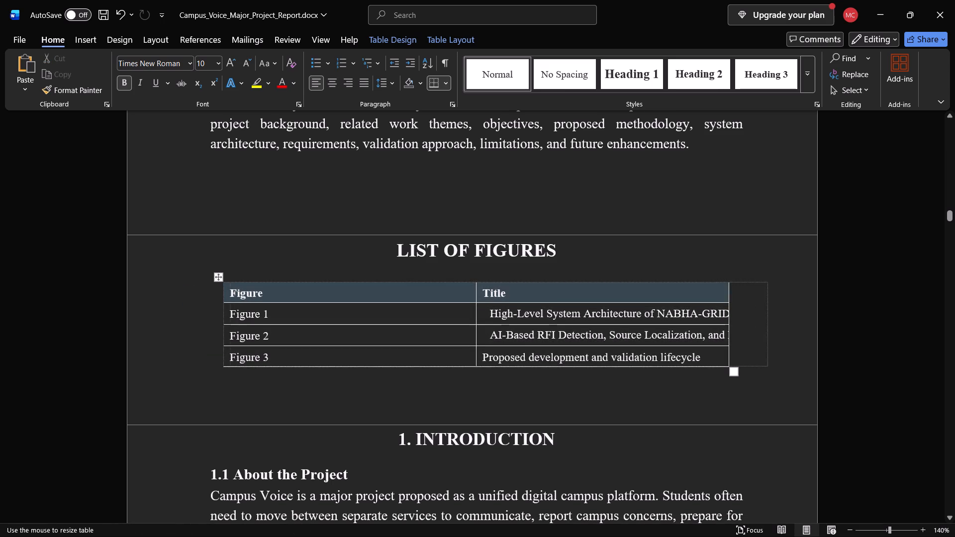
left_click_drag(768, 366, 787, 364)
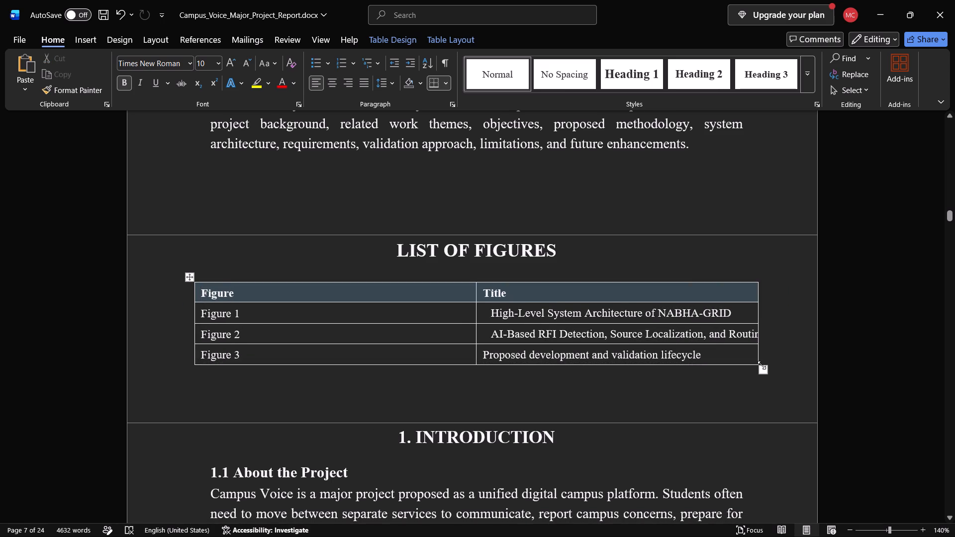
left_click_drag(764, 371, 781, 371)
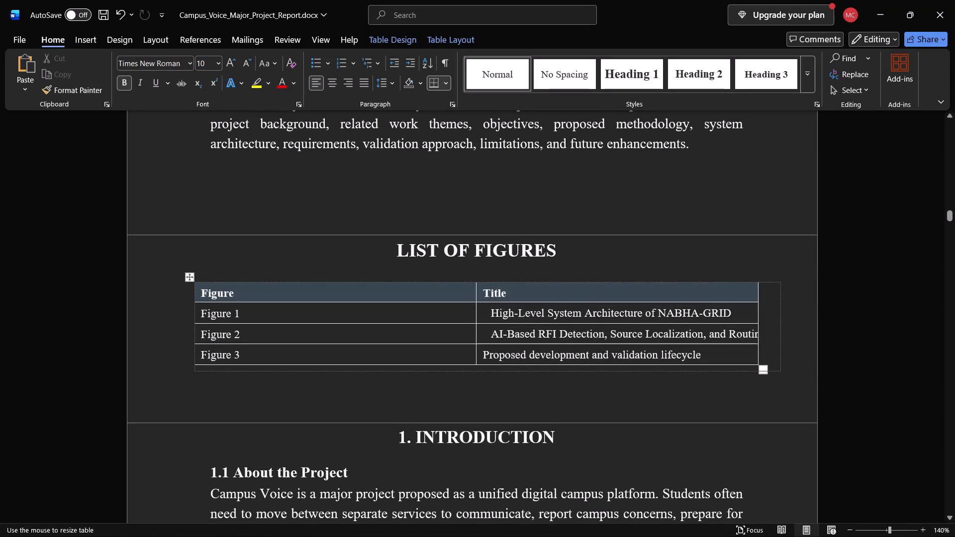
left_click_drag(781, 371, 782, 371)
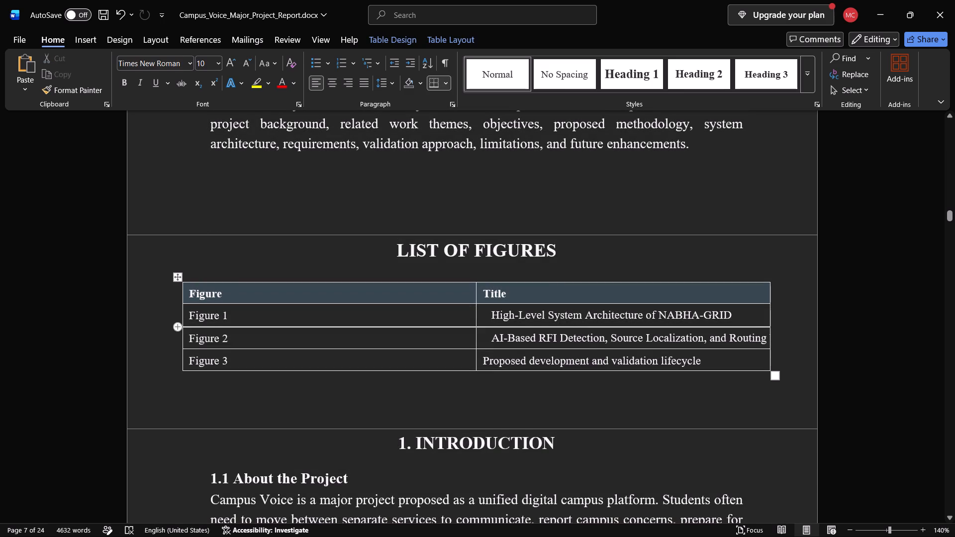
left_click(176, 278)
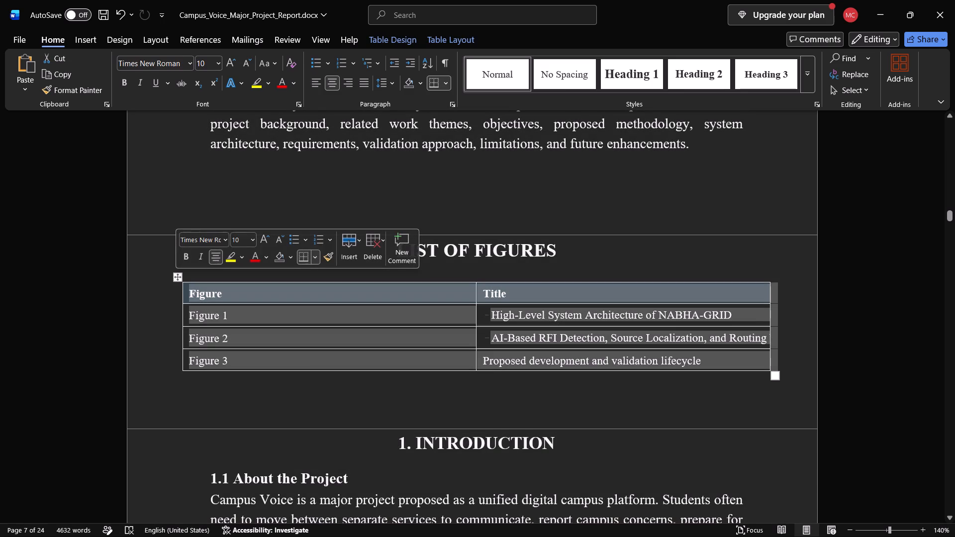
left_click_drag(177, 276, 153, 277)
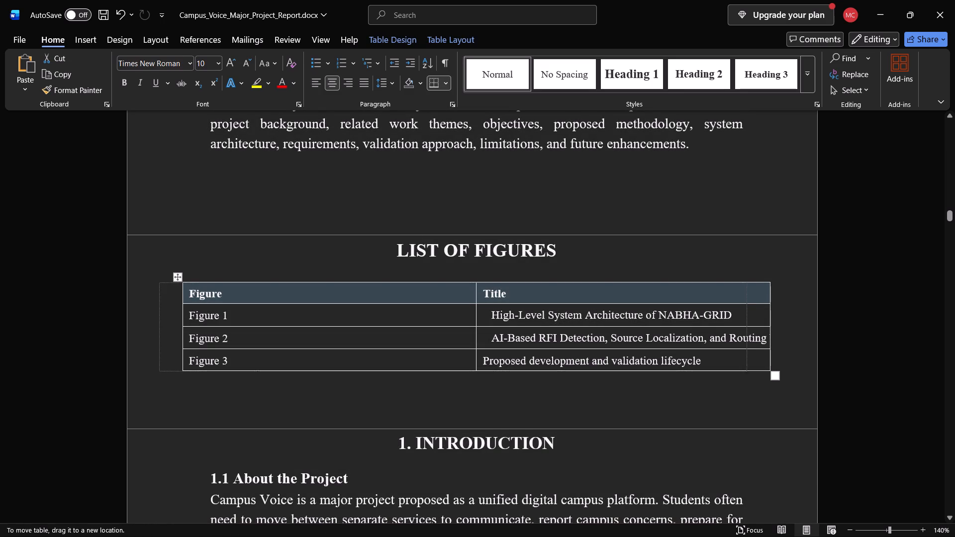
left_click_drag(153, 277, 153, 278)
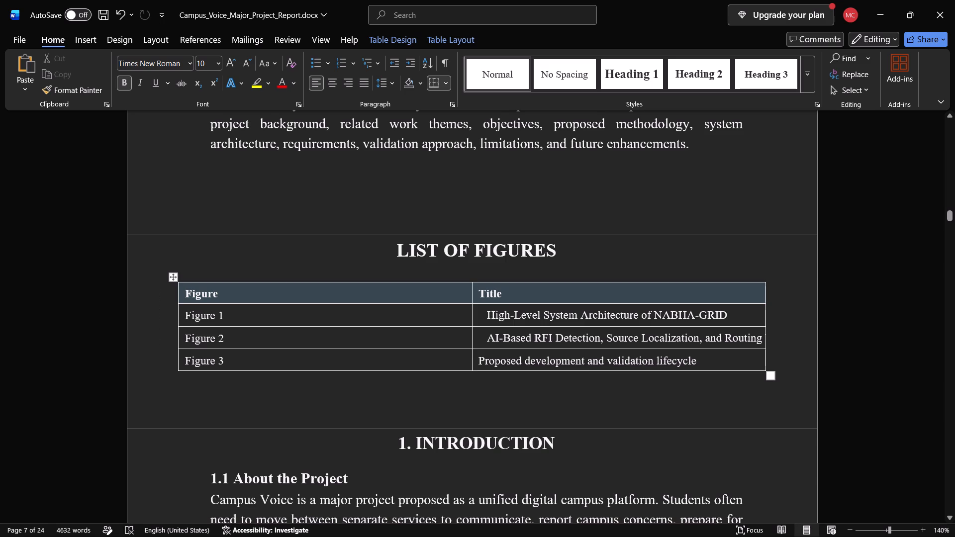
left_click_drag(173, 274, 142, 278)
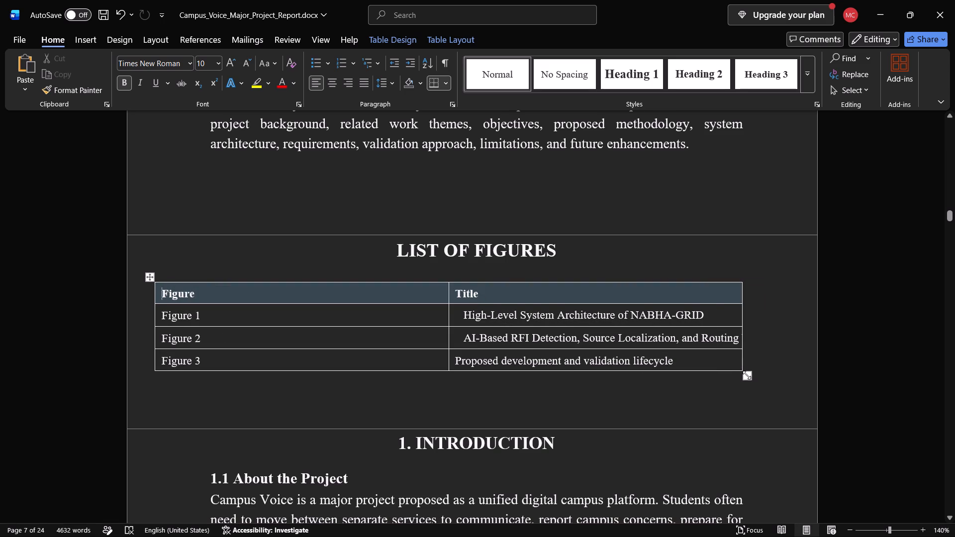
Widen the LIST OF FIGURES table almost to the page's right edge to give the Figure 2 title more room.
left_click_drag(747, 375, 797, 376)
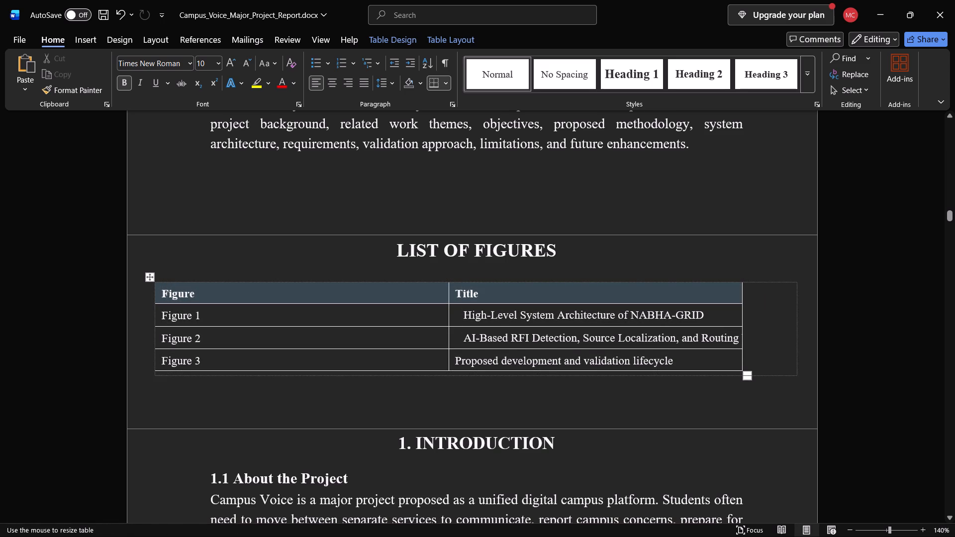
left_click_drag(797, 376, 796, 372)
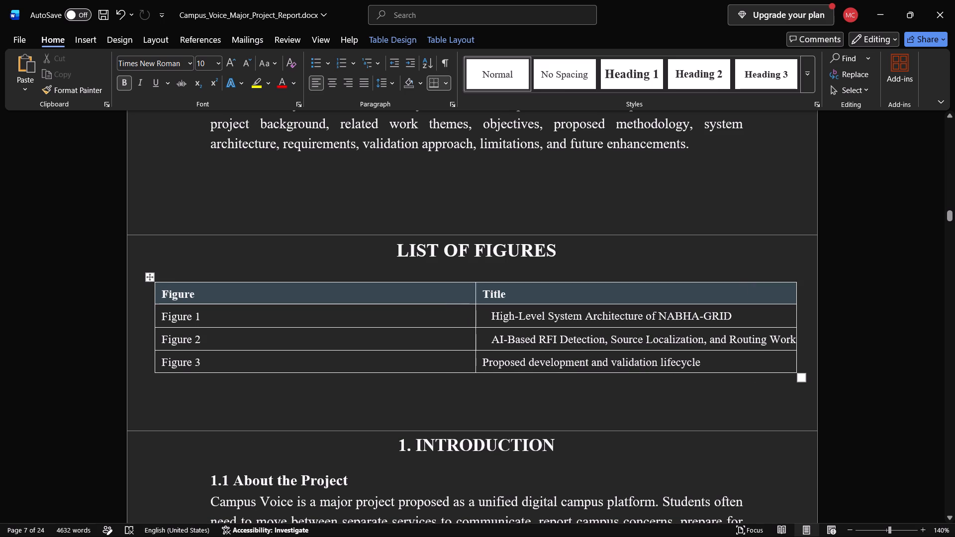
Break the Figure 2 title after "Source Localization," so "and Routing Workflow" starts on a second line.
left_click(700, 340)
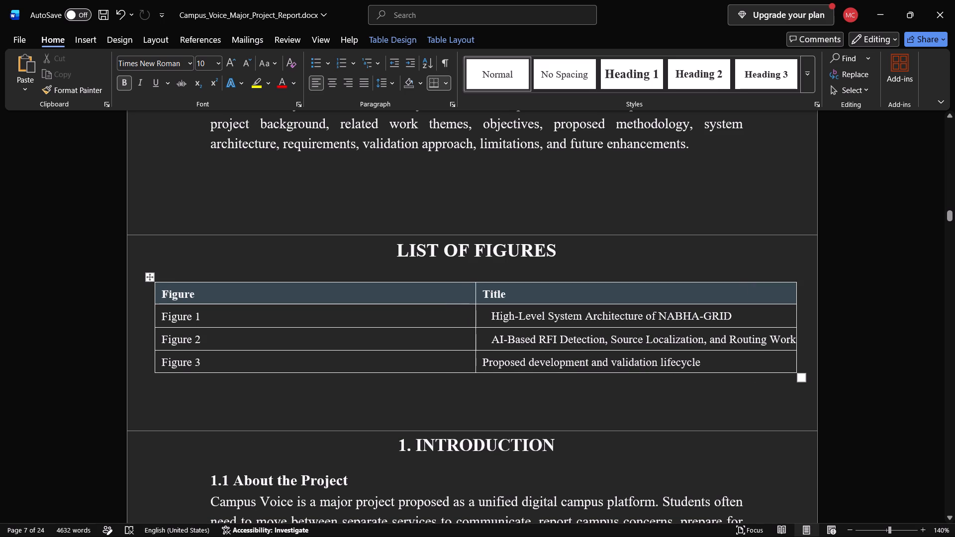
left_click(709, 341)
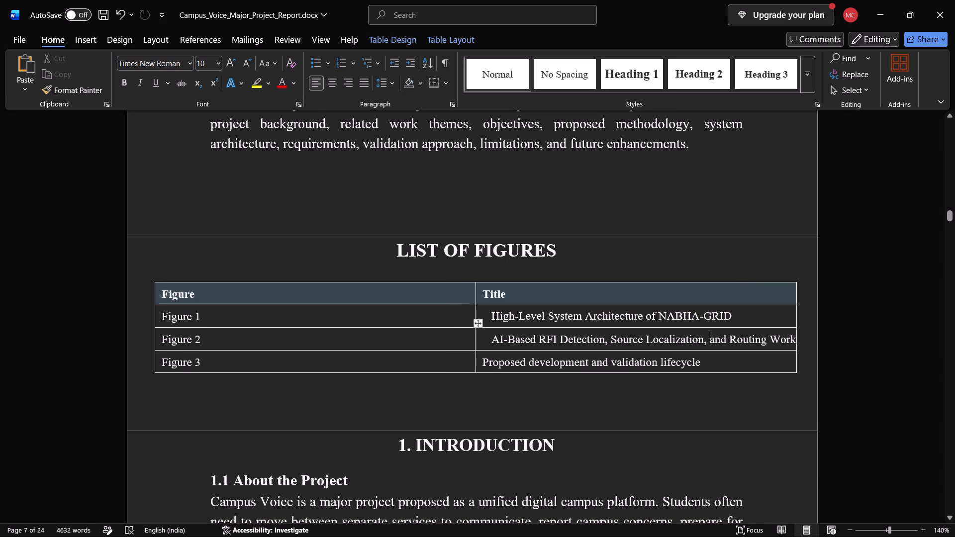
key("Return")
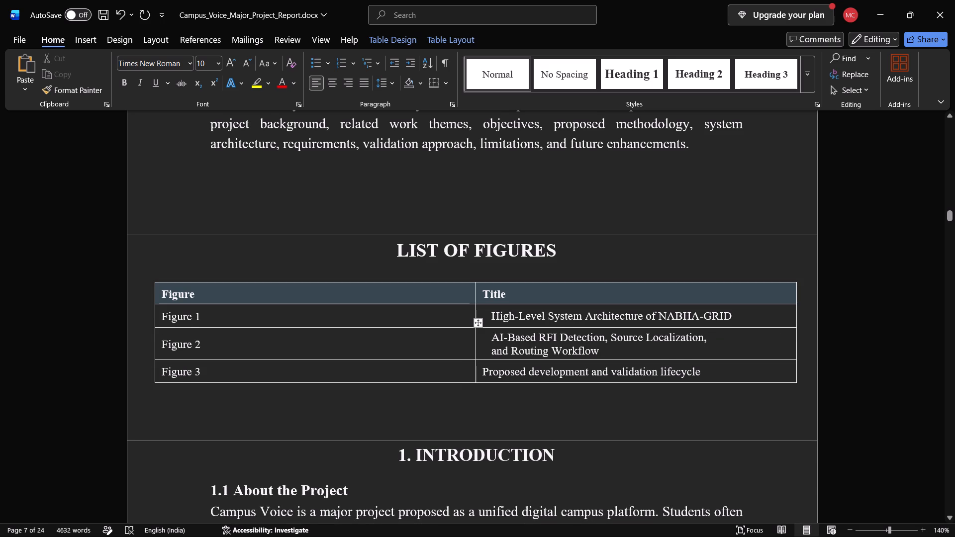
Narrow the LIST OF FIGURES table to end just past the body text's right margin and slightly reduce its height.
left_click(794, 381)
left_click(787, 364)
left_click_drag(803, 387, 782, 386)
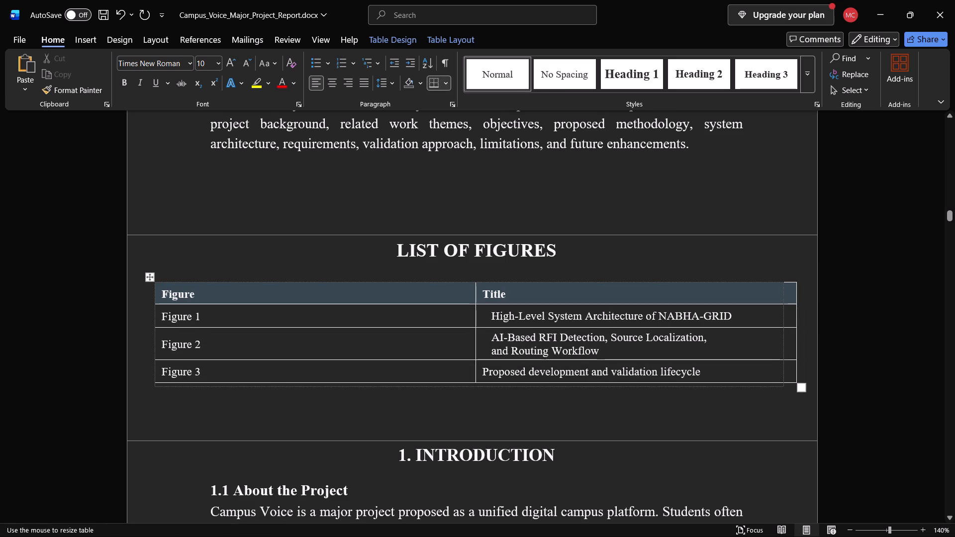
left_click_drag(782, 386, 773, 386)
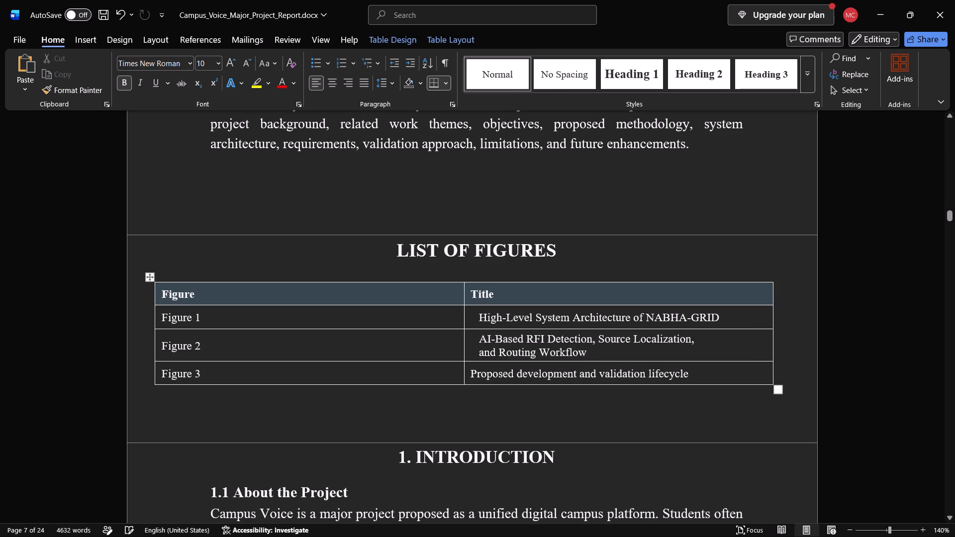
left_click_drag(778, 393, 752, 388)
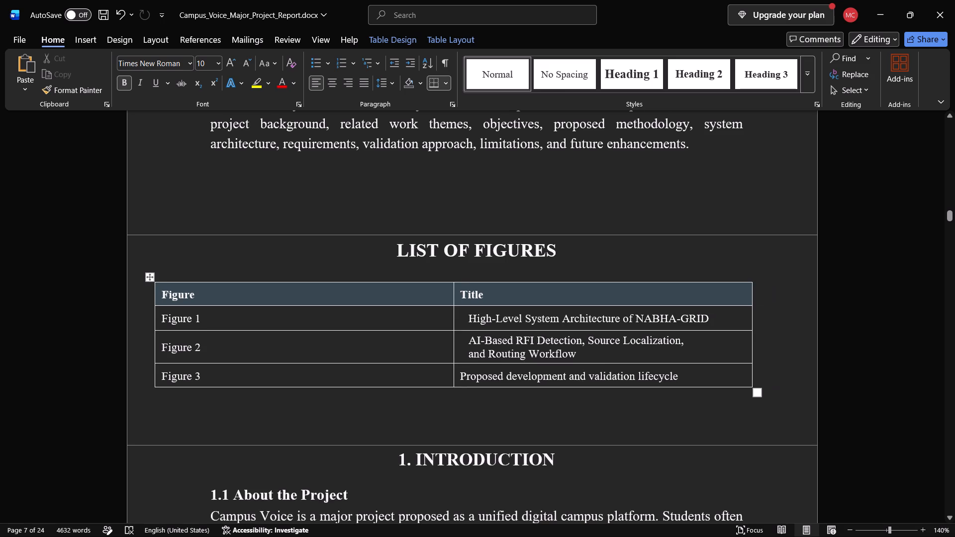
left_click_drag(754, 390, 754, 376)
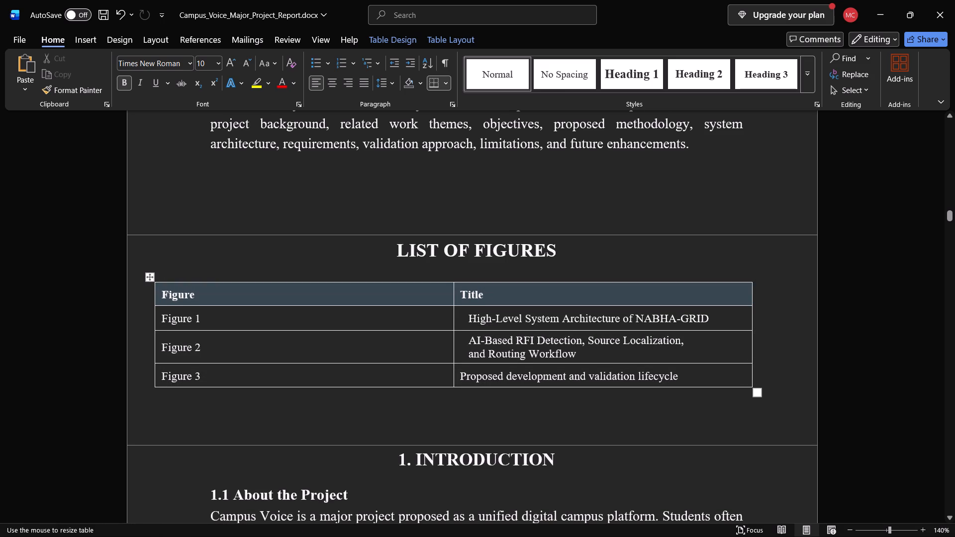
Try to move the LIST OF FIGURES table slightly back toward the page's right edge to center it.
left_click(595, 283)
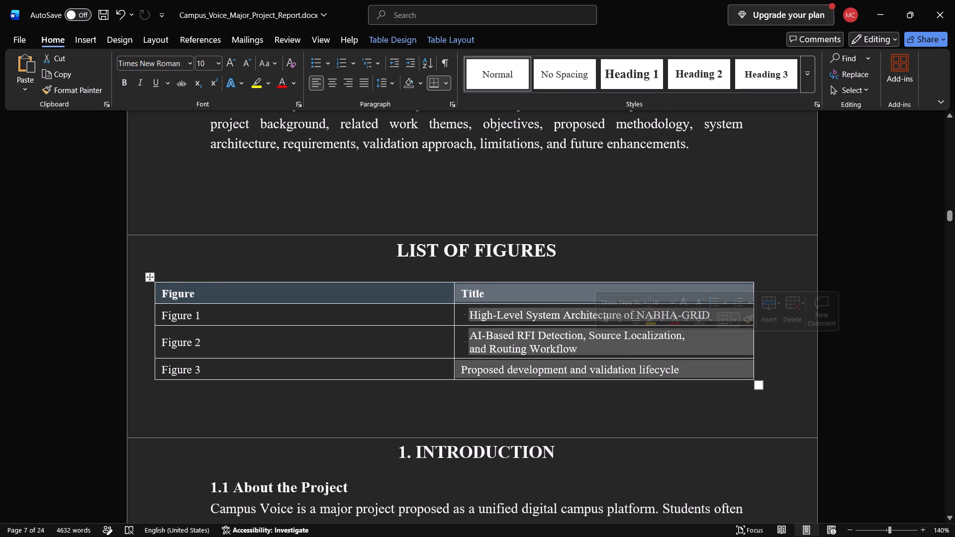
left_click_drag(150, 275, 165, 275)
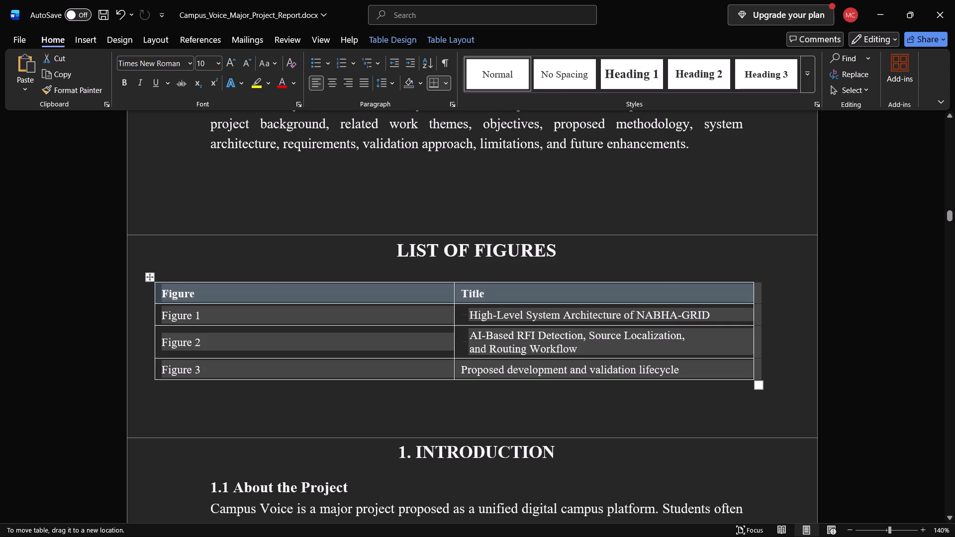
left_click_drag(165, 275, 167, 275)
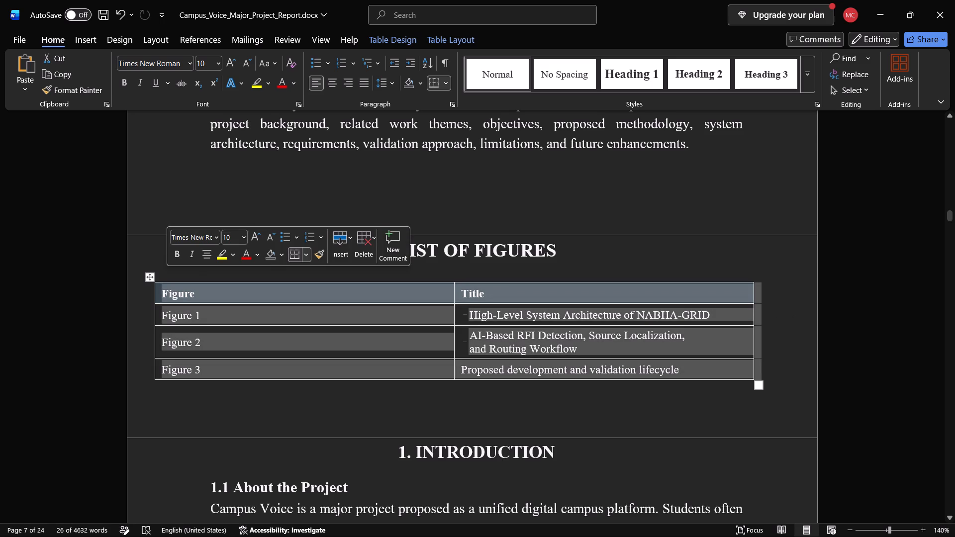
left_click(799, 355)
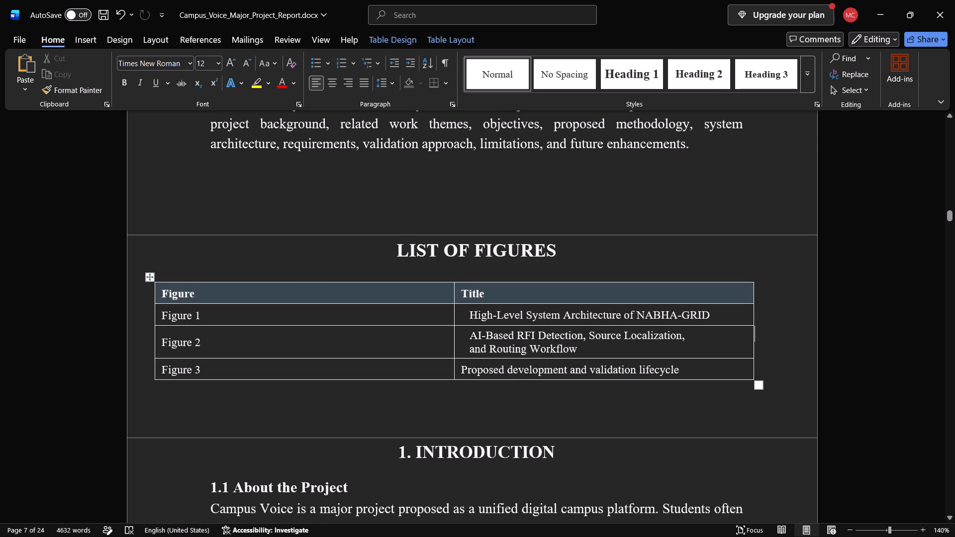
Resize the LIST OF FIGURES table so its right edge ends just short of the body text's right margin.
left_click_drag(762, 388, 780, 388)
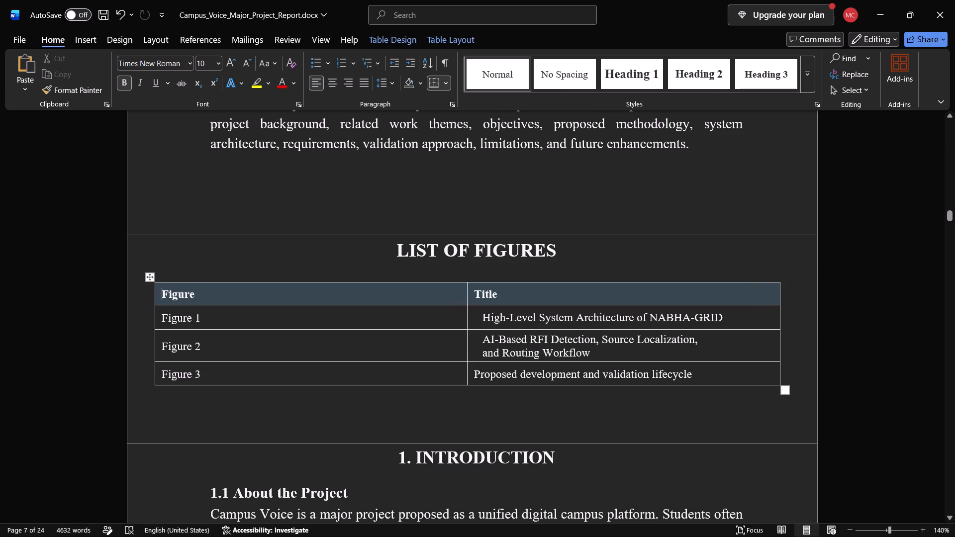
left_click_drag(785, 392, 739, 385)
left_click_drag(739, 385, 756, 383)
left_click(724, 405)
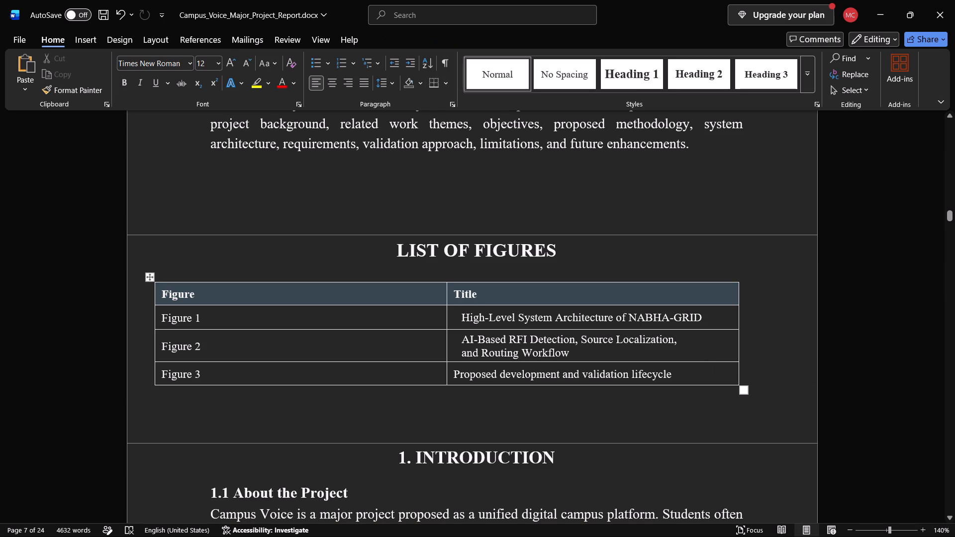
Move the LIST OF FIGURES table so it sits centered on the page beneath its heading.
left_click(154, 275)
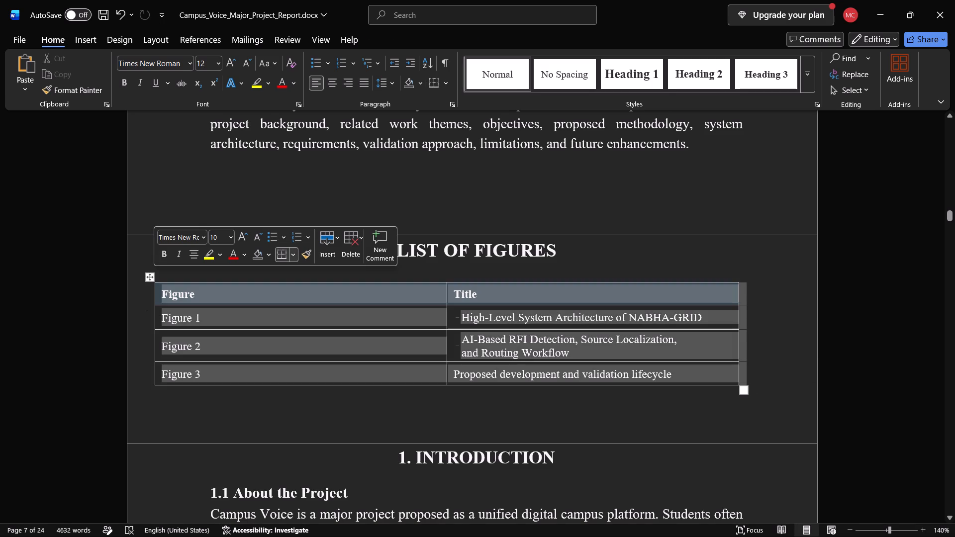
left_click_drag(147, 275, 169, 276)
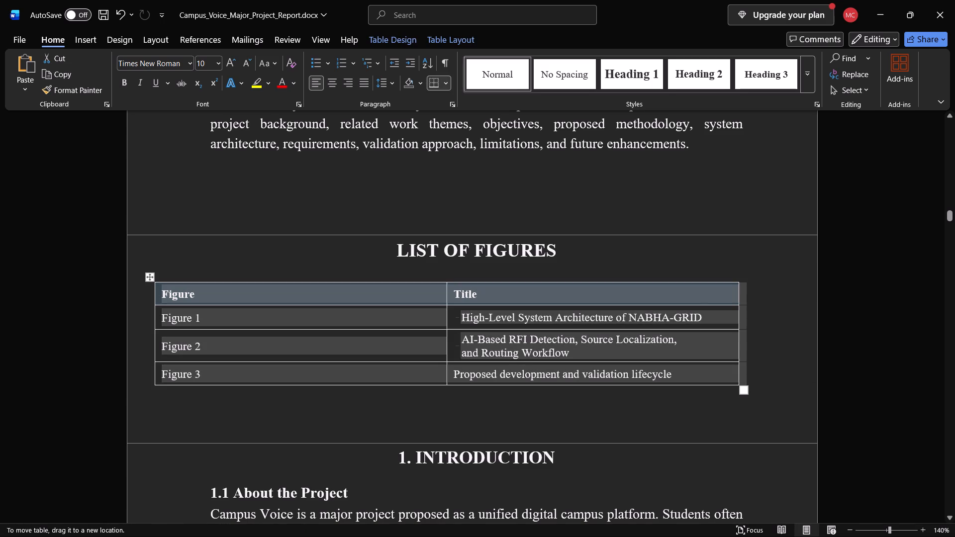
left_click_drag(169, 276, 182, 277)
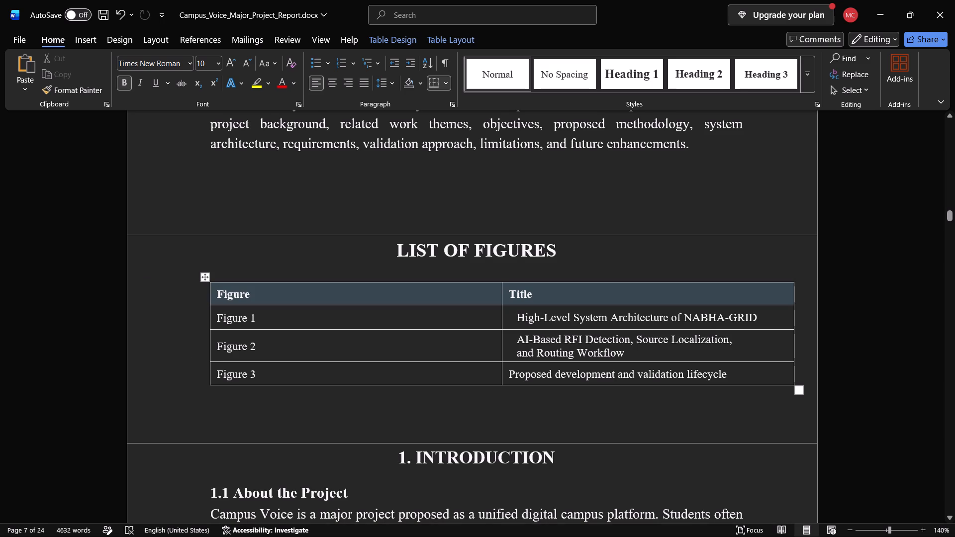
left_click_drag(206, 274, 186, 275)
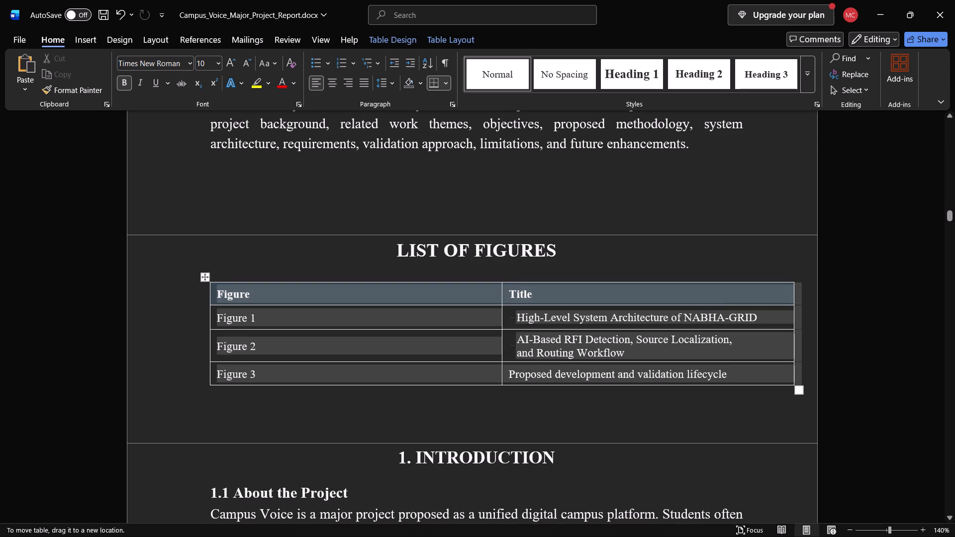
left_click_drag(186, 275, 183, 275)
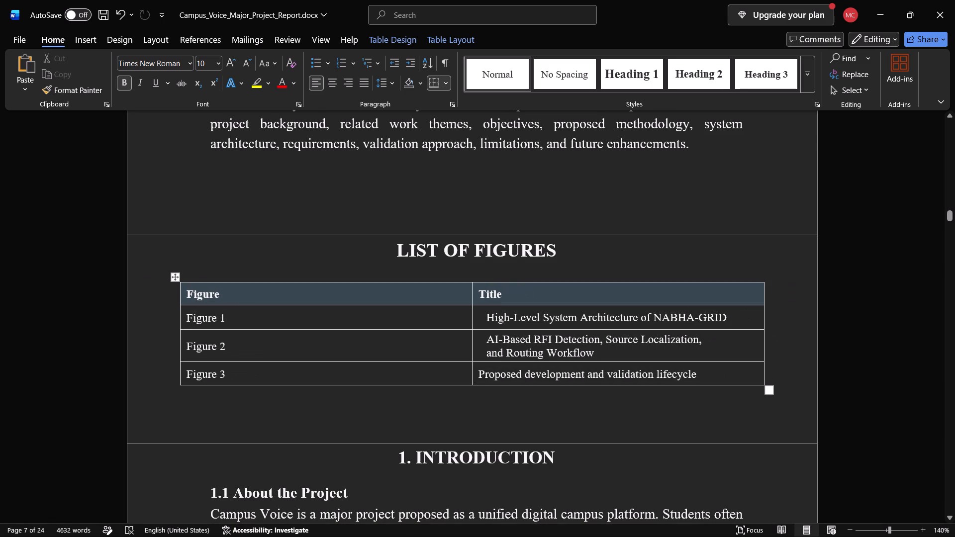
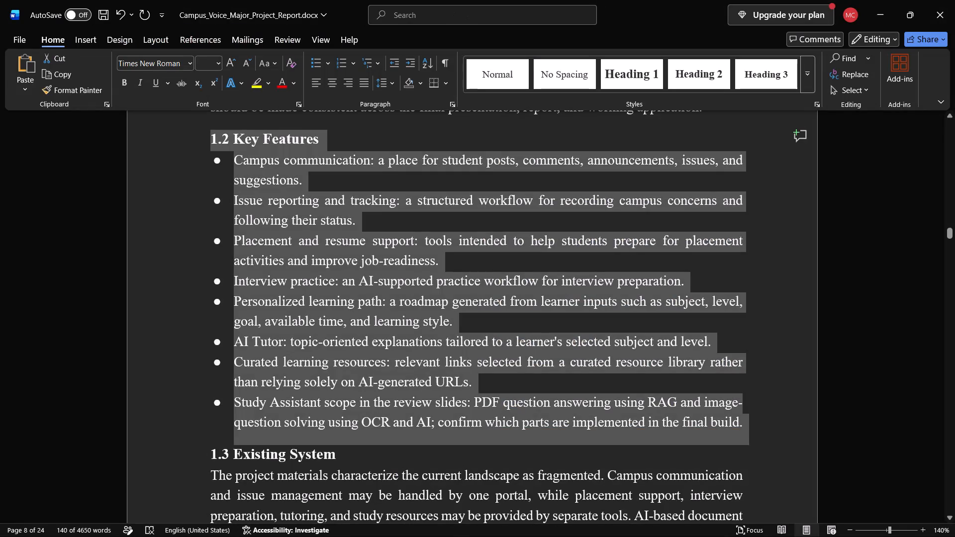
Deselect section 1.2 Key Features by placing the text cursor at the end of the Curated learning resources bullet.
left_click(480, 383)
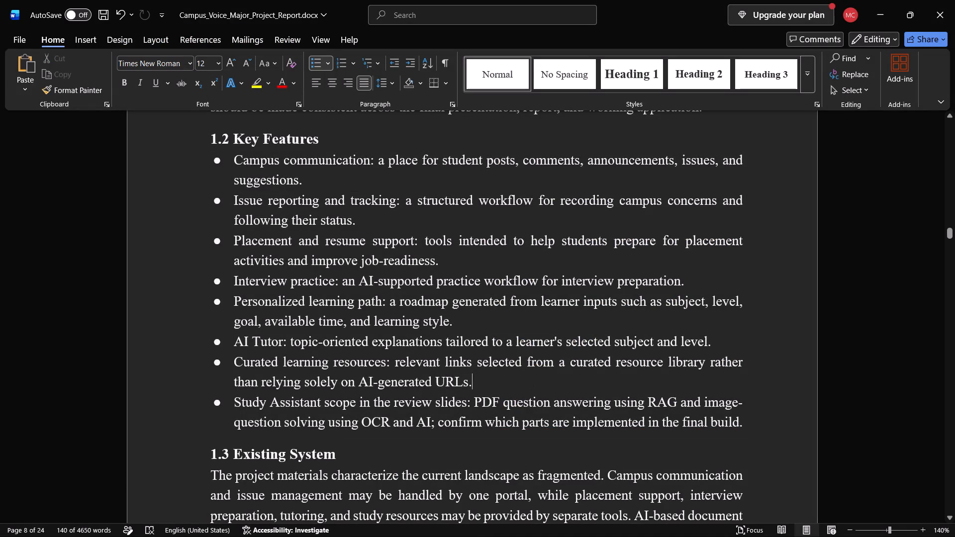
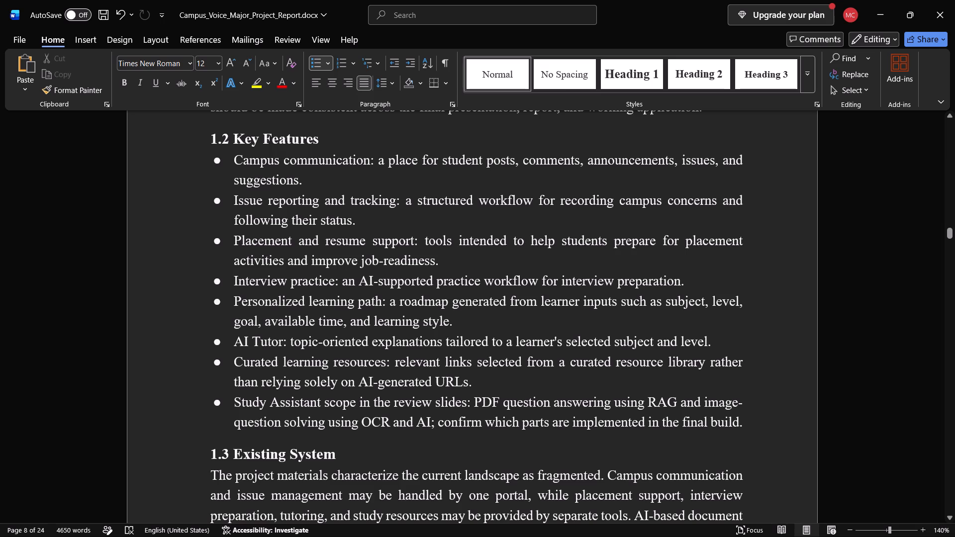
scroll(296, 254, "up", 1)
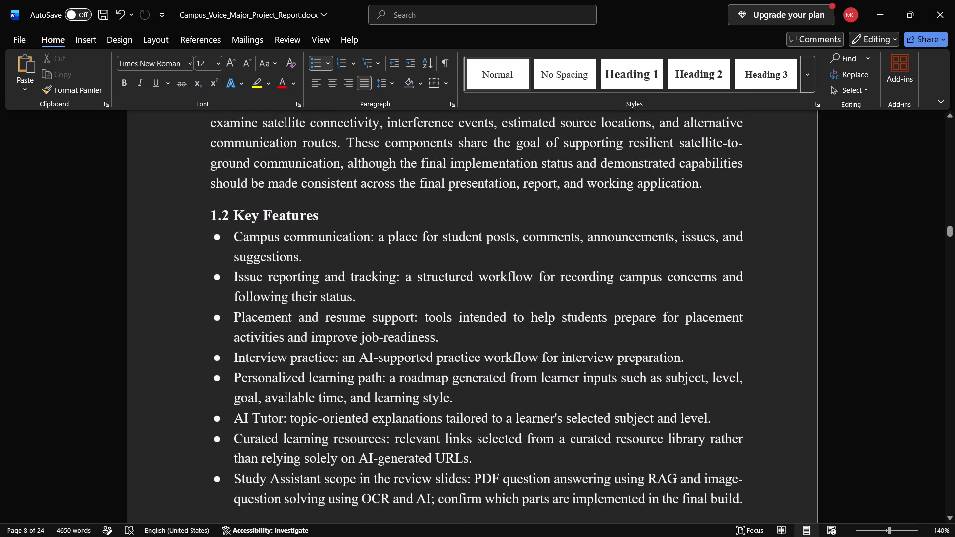
scroll(296, 254, "up", 1)
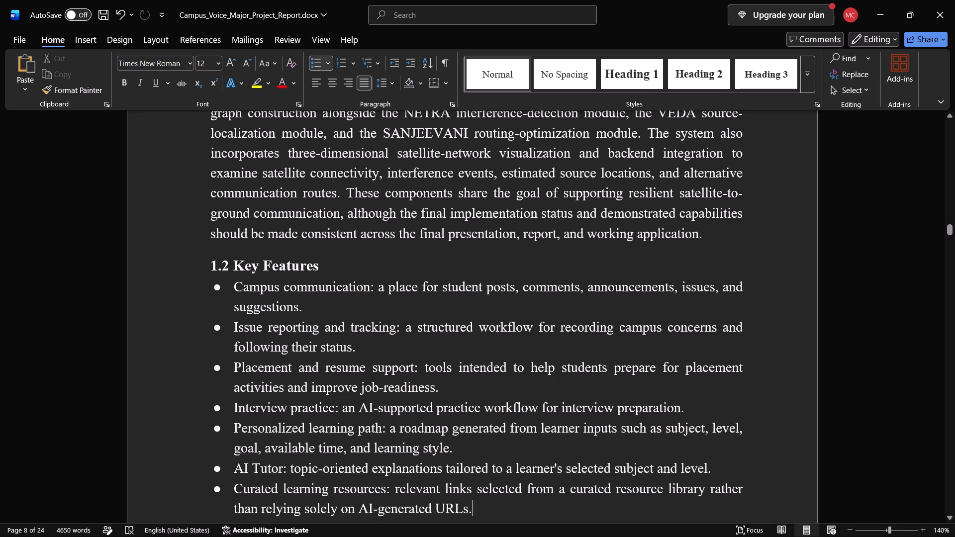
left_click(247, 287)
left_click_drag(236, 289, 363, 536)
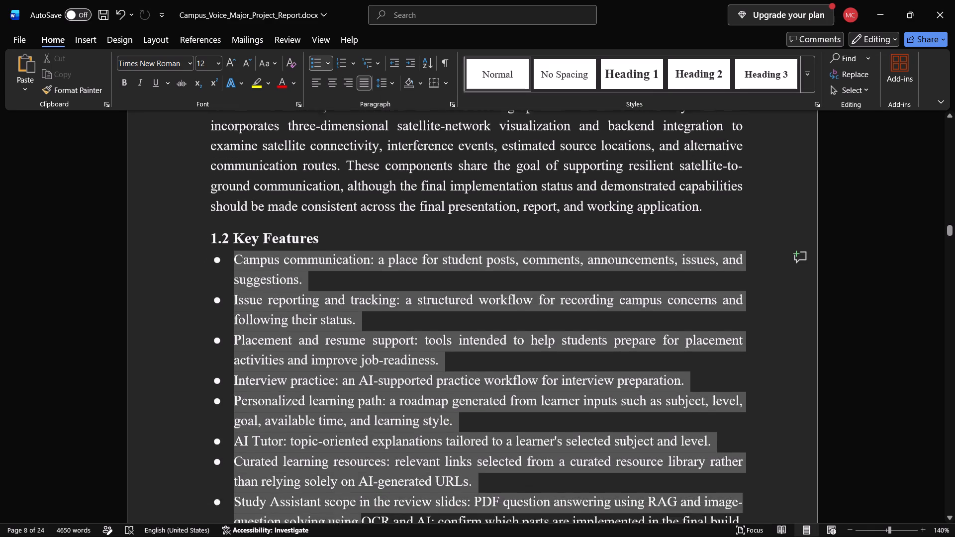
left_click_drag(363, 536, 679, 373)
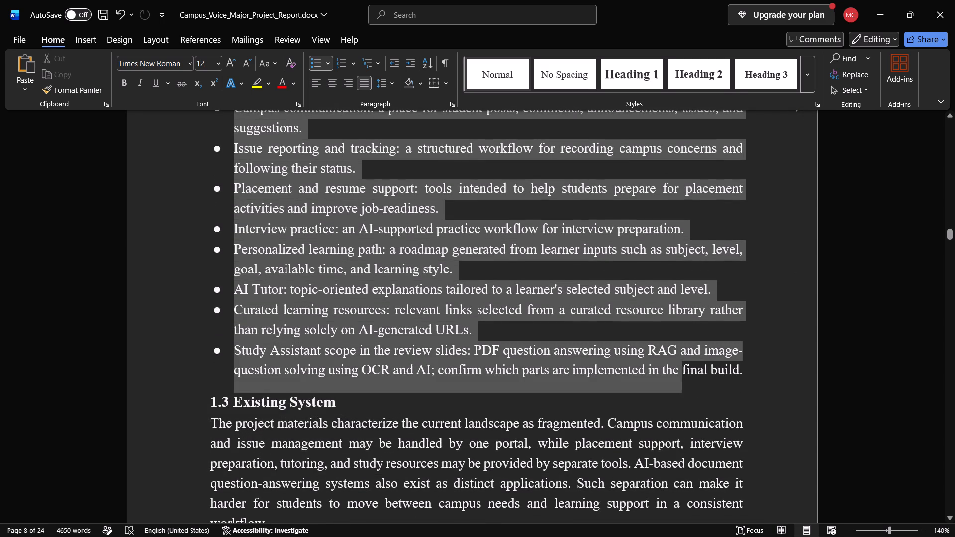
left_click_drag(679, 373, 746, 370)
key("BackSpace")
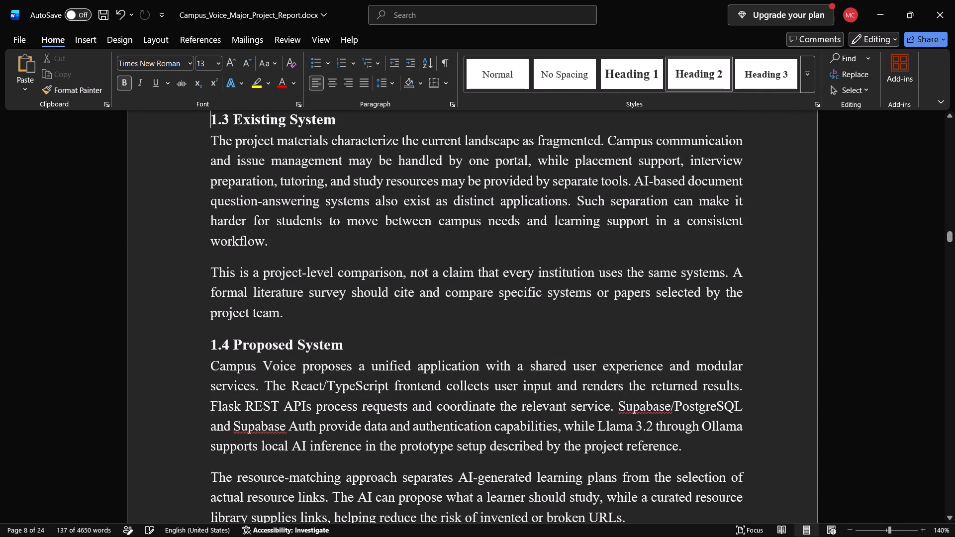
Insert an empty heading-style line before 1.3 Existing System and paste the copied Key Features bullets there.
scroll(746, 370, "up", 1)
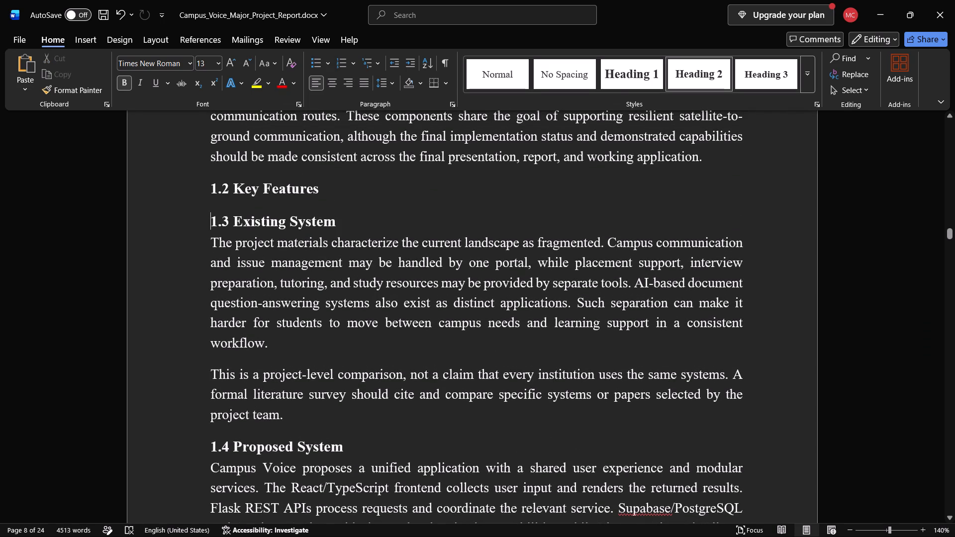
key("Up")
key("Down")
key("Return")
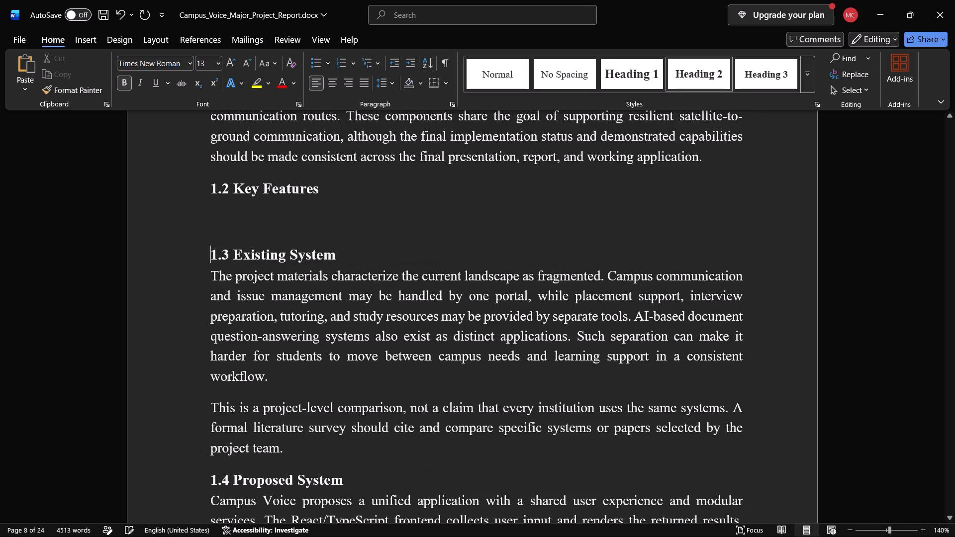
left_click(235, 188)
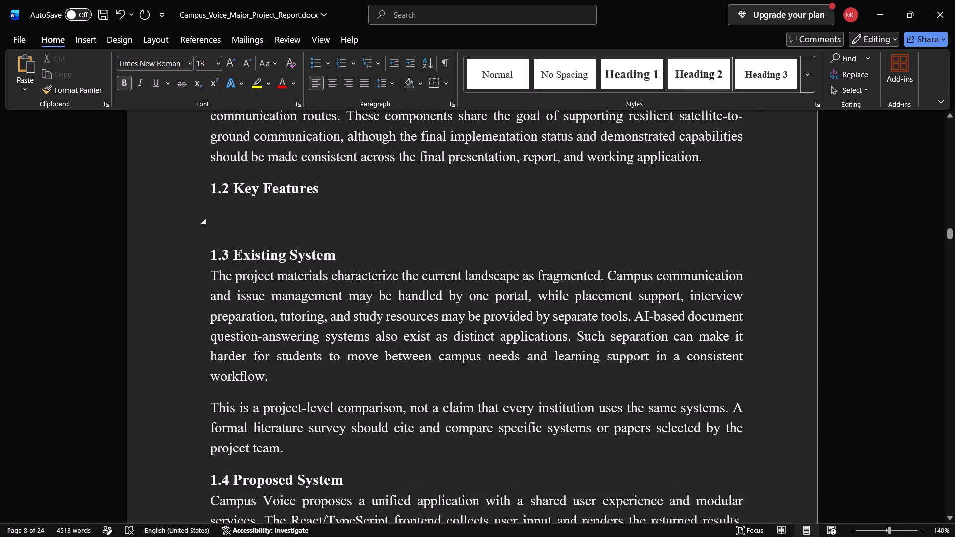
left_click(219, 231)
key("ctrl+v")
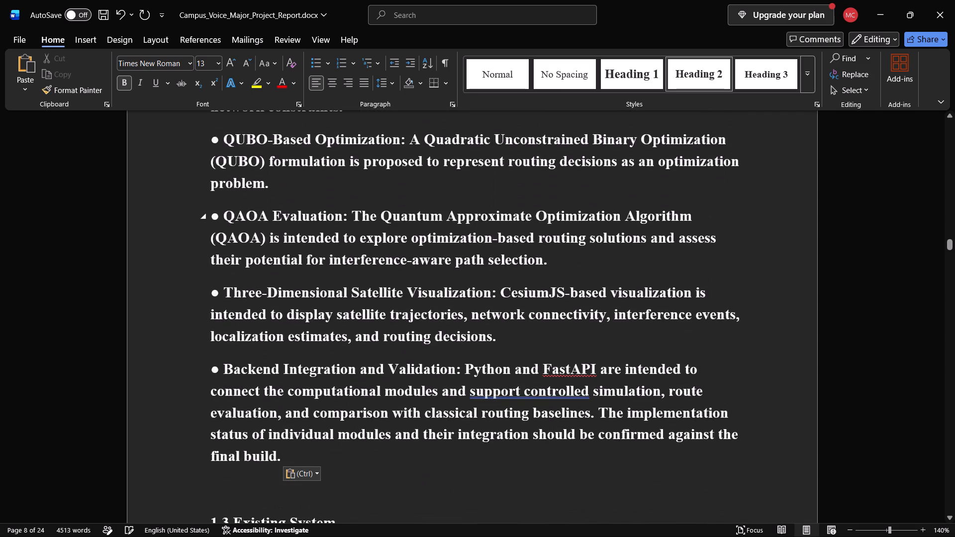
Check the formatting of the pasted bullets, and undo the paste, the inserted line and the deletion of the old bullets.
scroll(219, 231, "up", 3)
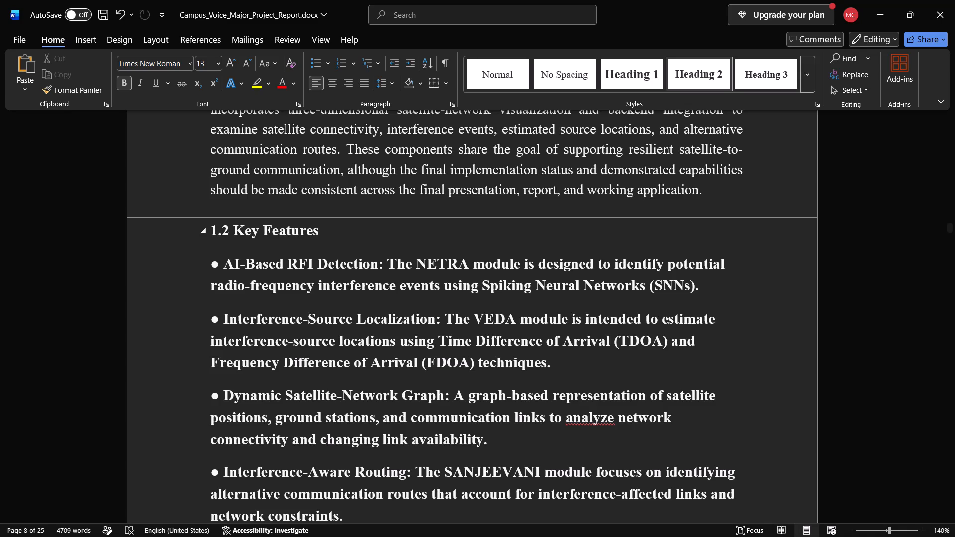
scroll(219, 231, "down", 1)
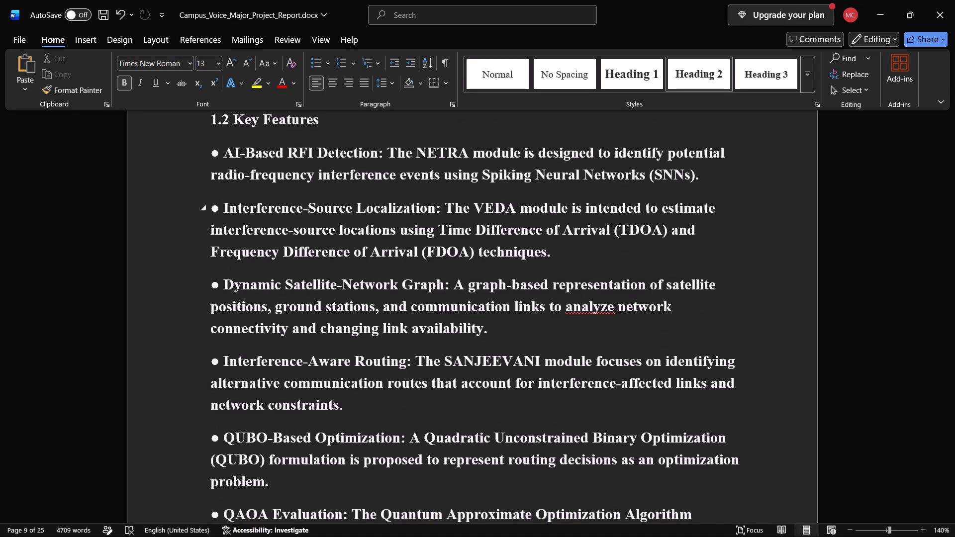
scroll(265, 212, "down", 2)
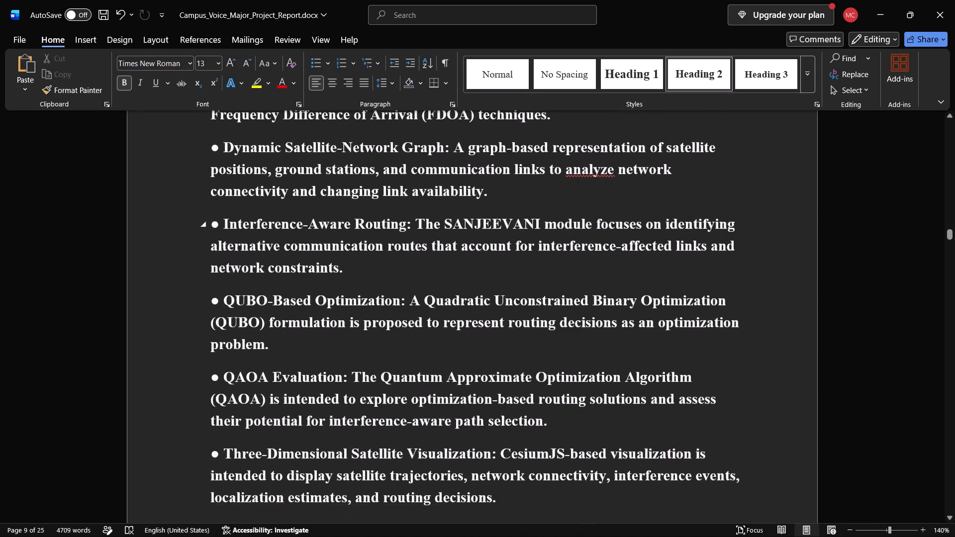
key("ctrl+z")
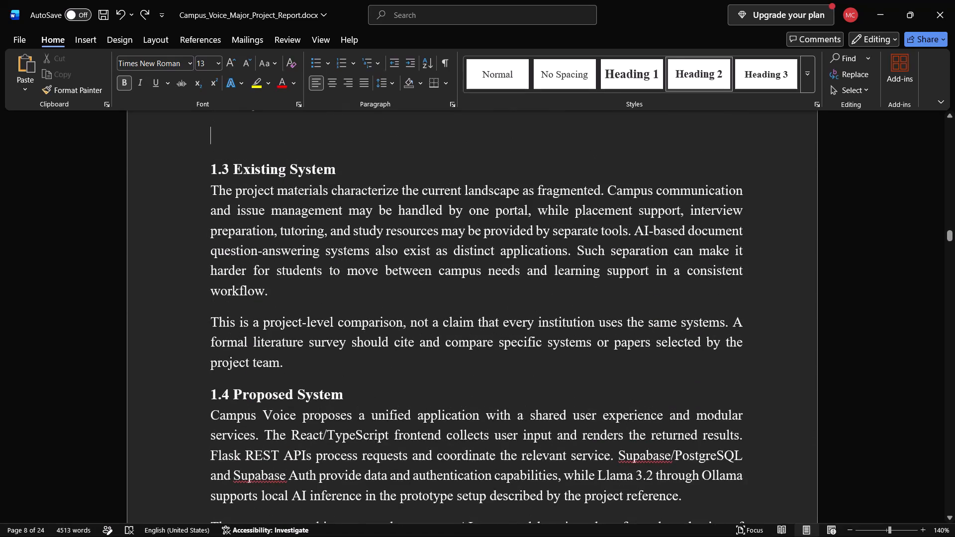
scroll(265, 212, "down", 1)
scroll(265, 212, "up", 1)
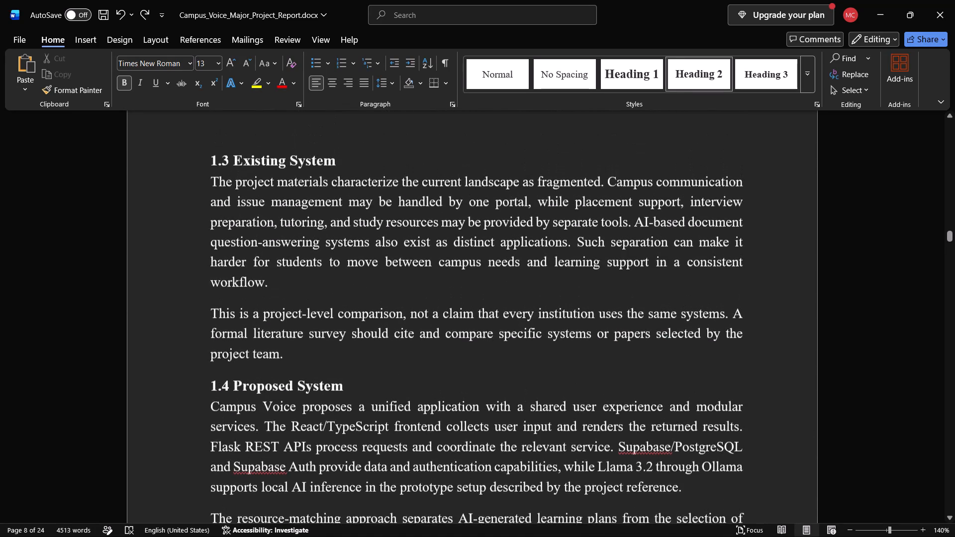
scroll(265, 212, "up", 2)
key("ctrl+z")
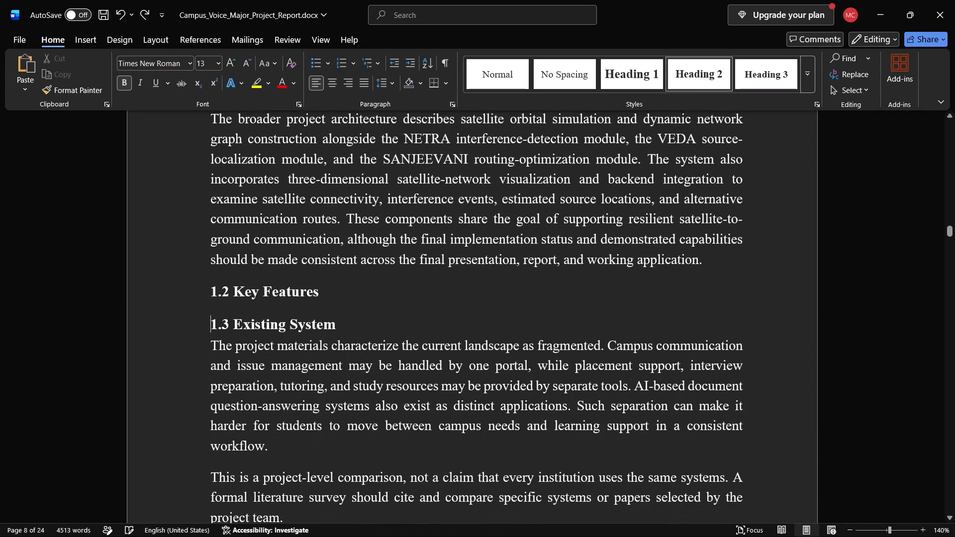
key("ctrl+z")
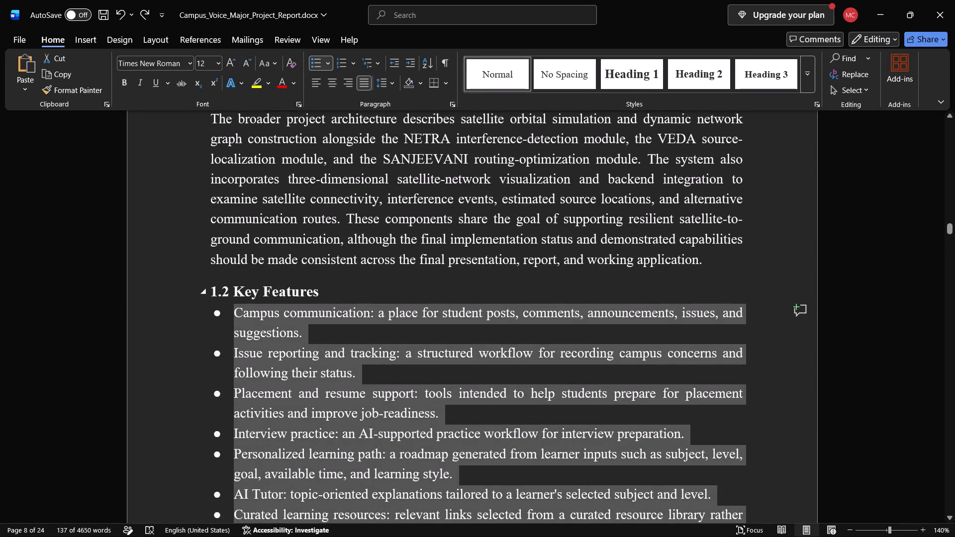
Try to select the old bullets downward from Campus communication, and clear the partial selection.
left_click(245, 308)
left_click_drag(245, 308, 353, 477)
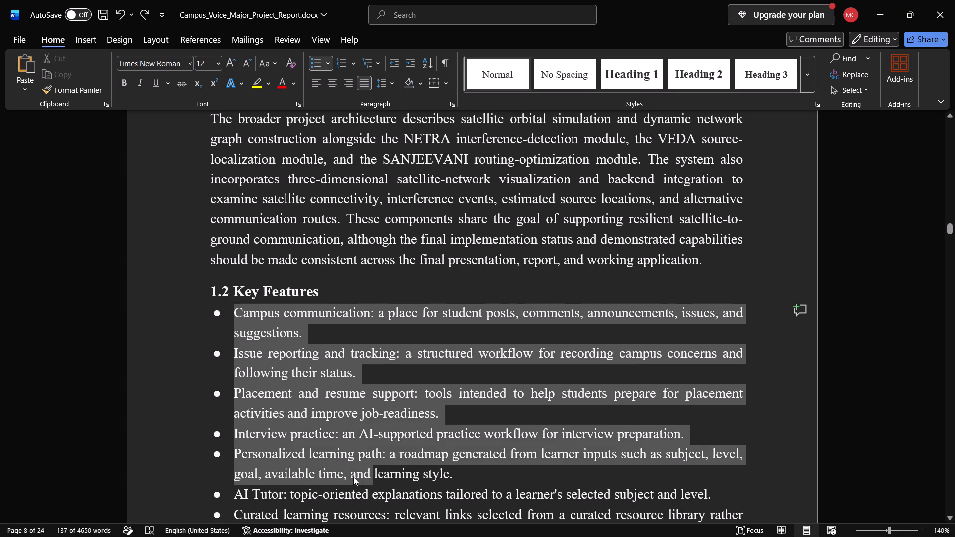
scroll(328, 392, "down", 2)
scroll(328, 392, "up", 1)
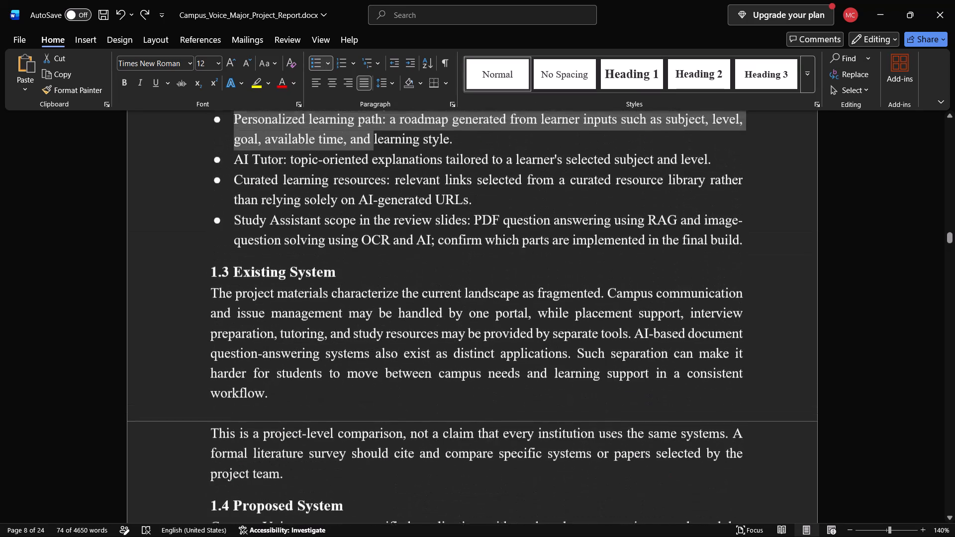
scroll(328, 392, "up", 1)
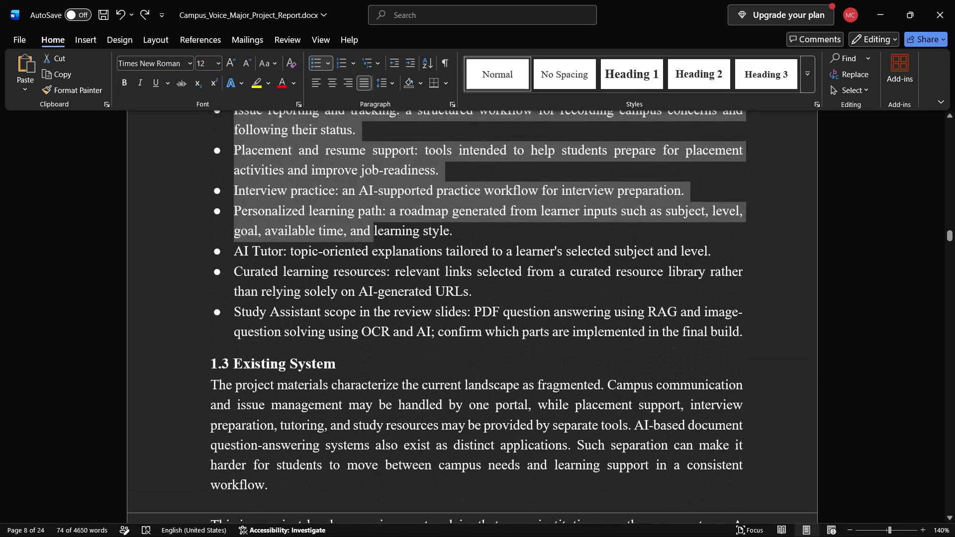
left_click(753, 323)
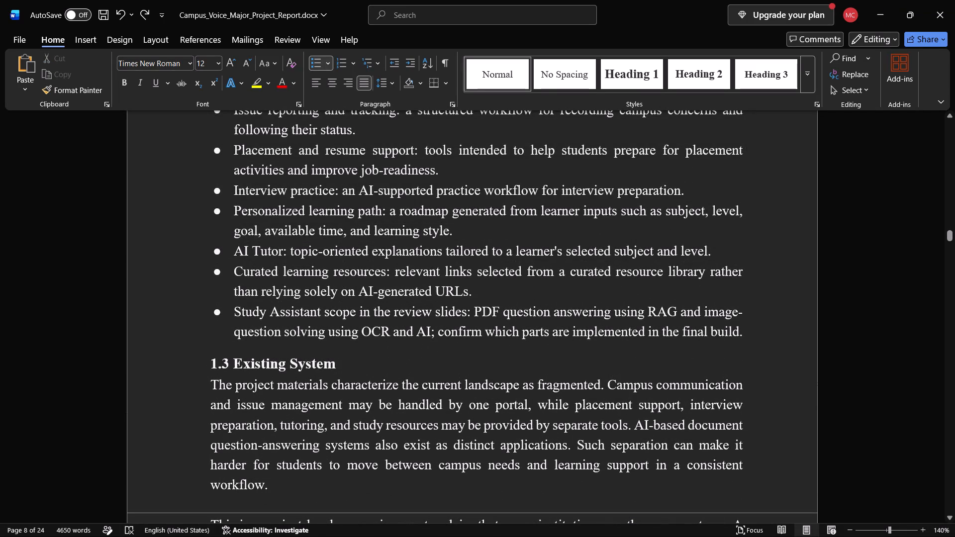
Replace the old Key Features bullets, except the opening "C" of Campus communication, with the copied rewritten bullets.
left_click(743, 333)
left_click_drag(743, 333, 667, 331)
left_click(766, 335)
left_click_drag(766, 335, 572, 312)
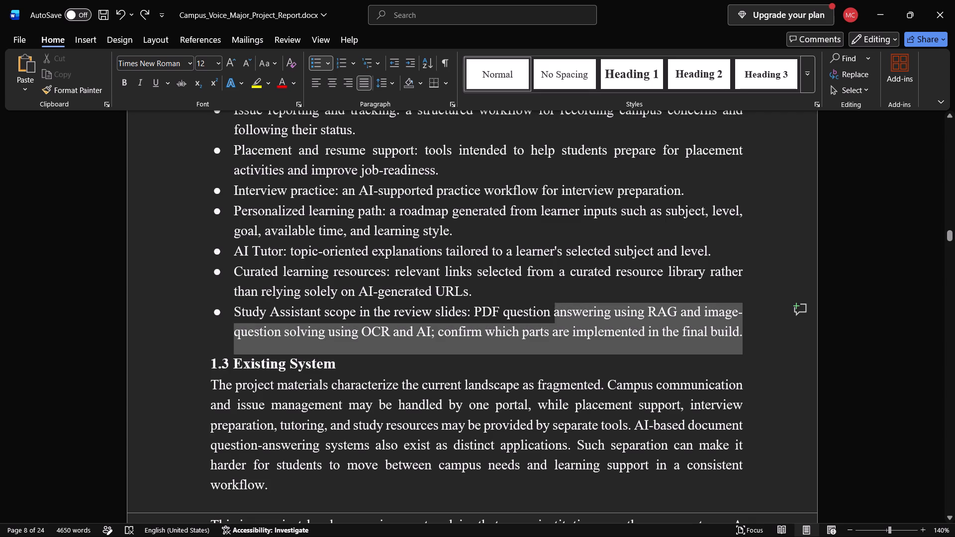
left_click_drag(572, 312, 203, 182)
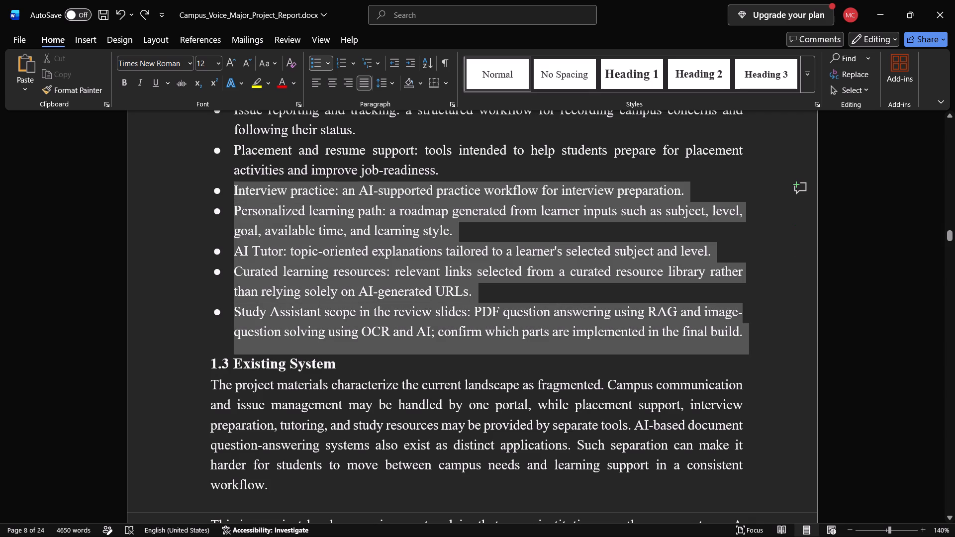
left_click_drag(203, 182, 207, 126)
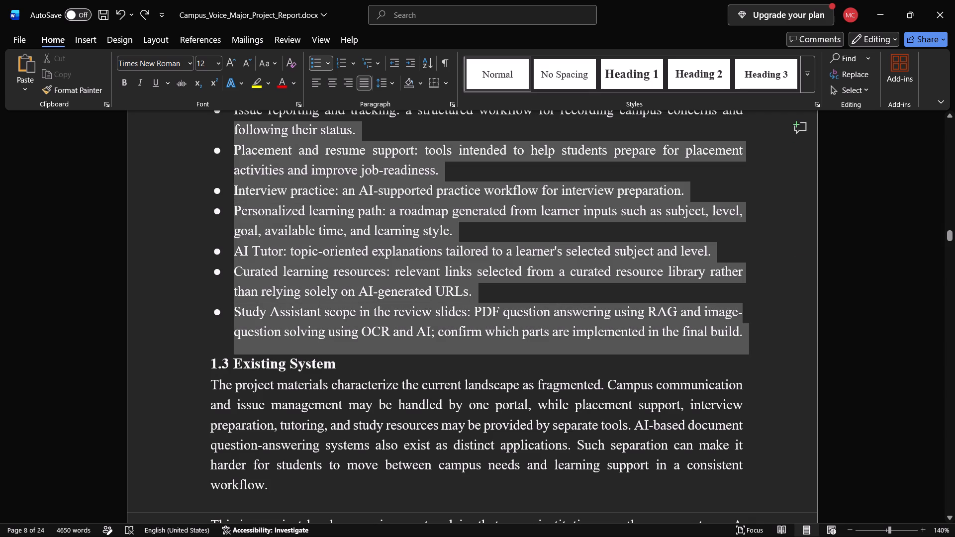
left_click_drag(207, 126, 234, 176)
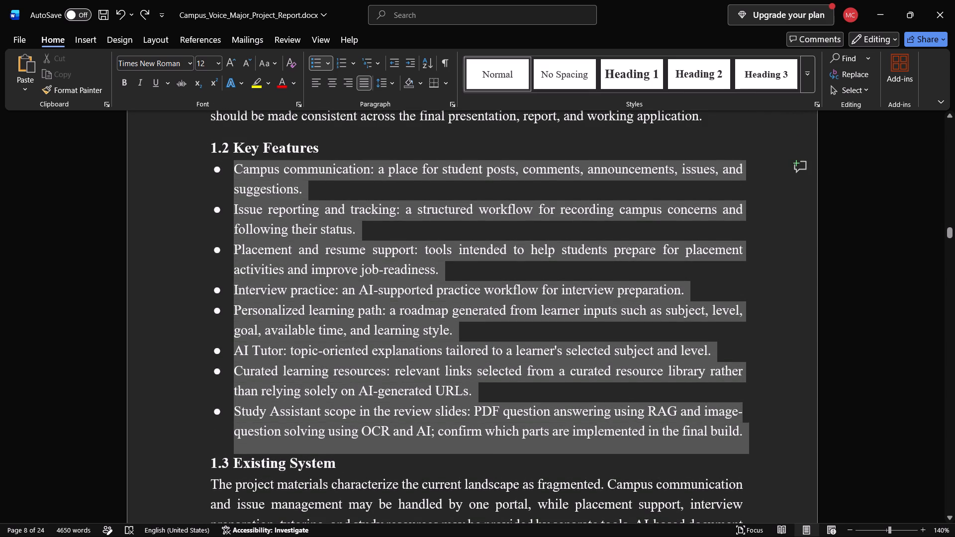
left_click_drag(234, 176, 246, 176)
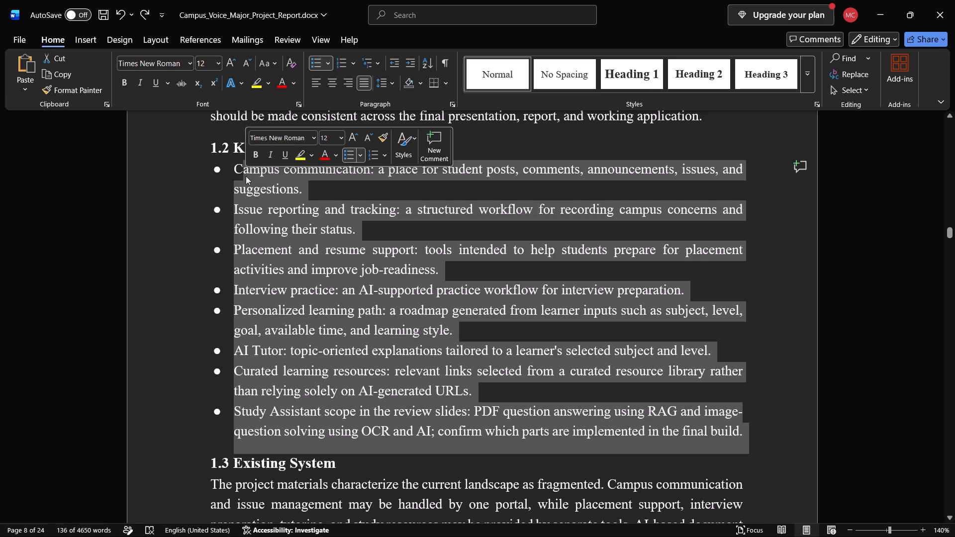
key("equal")
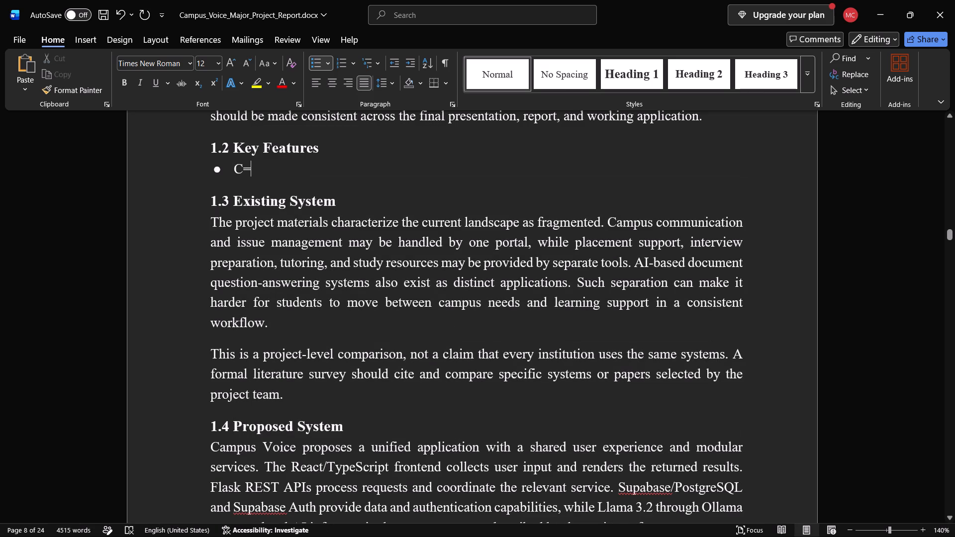
key("BackSpace")
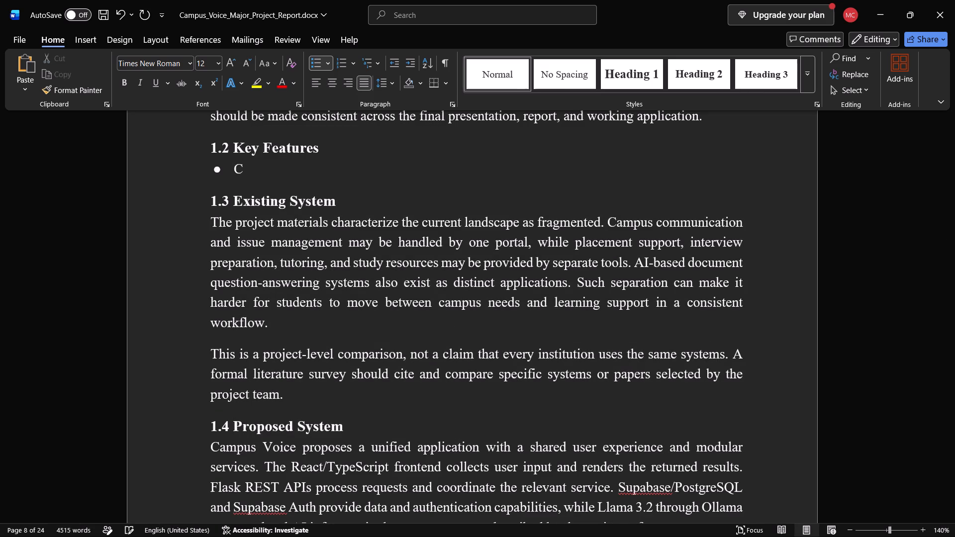
key("ctrl+v")
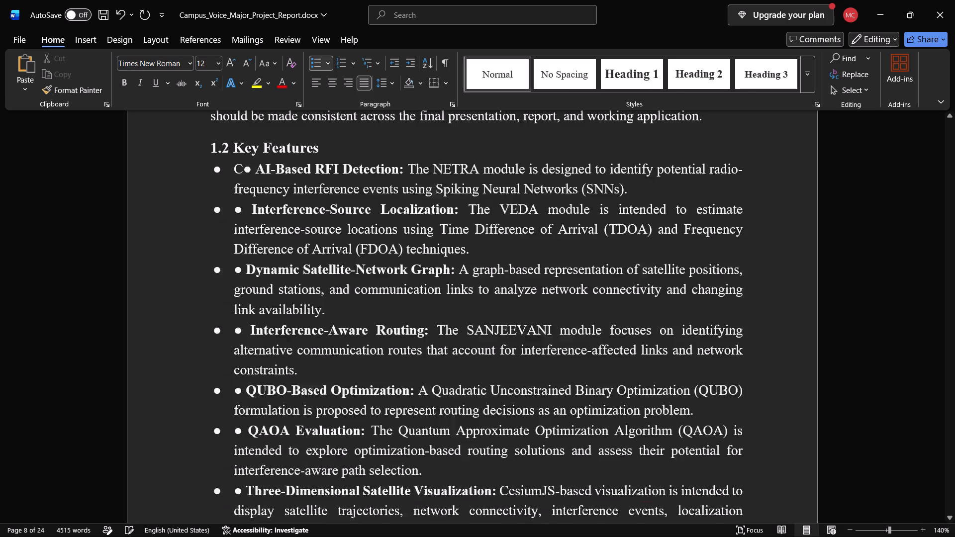
Remove the stray "C", the outer list bullet and the indent from the AI-Based RFI Detection item under 1.2 Key Features.
scroll(246, 176, "up", 1)
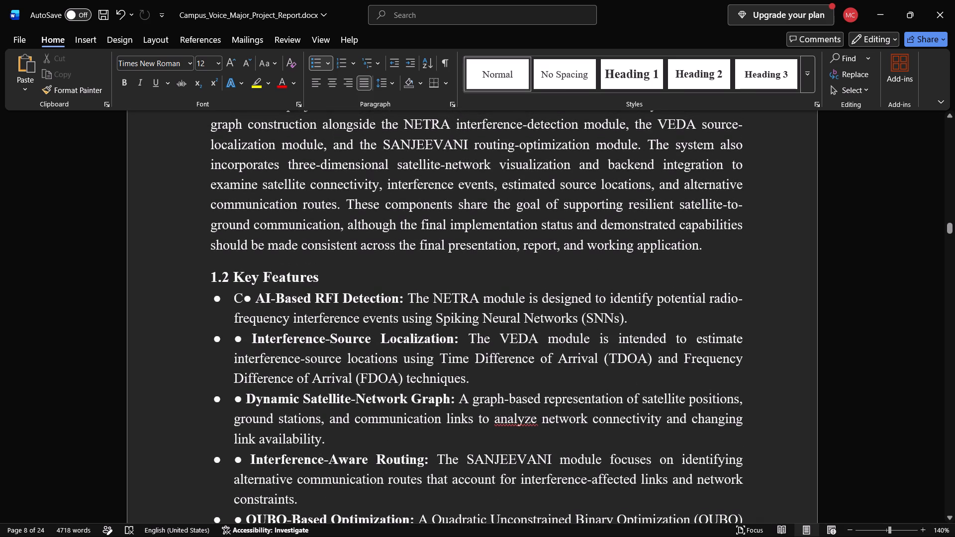
left_click(243, 306)
key("BackSpace")
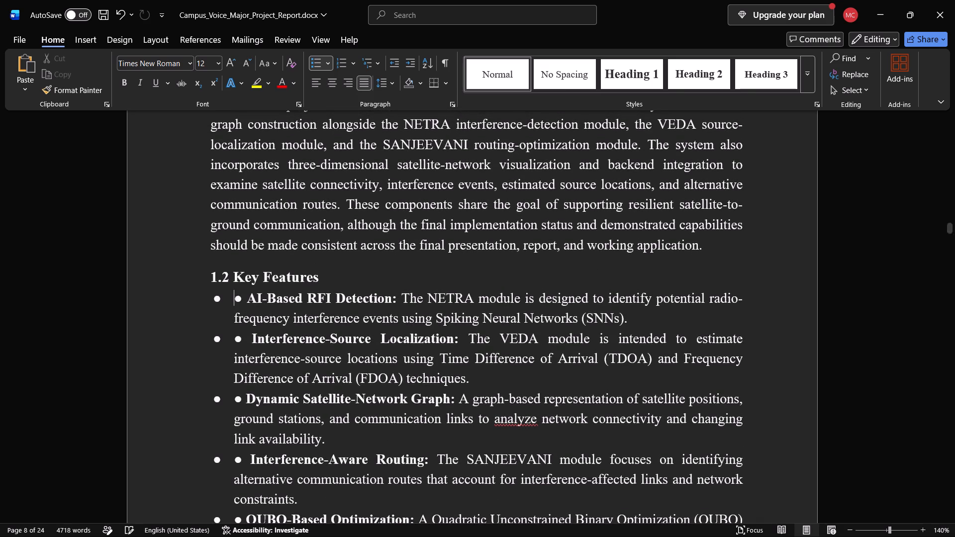
key("BackSpace")
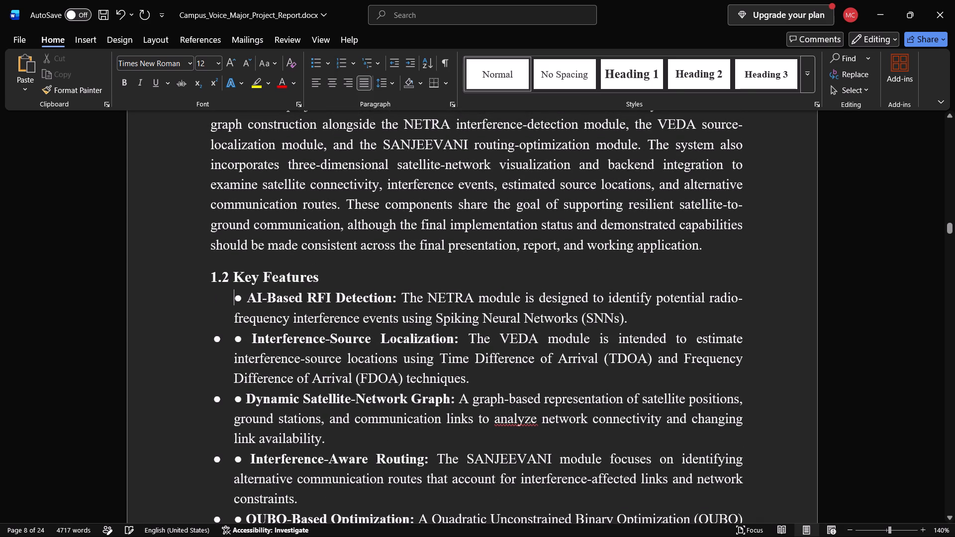
key("BackSpace")
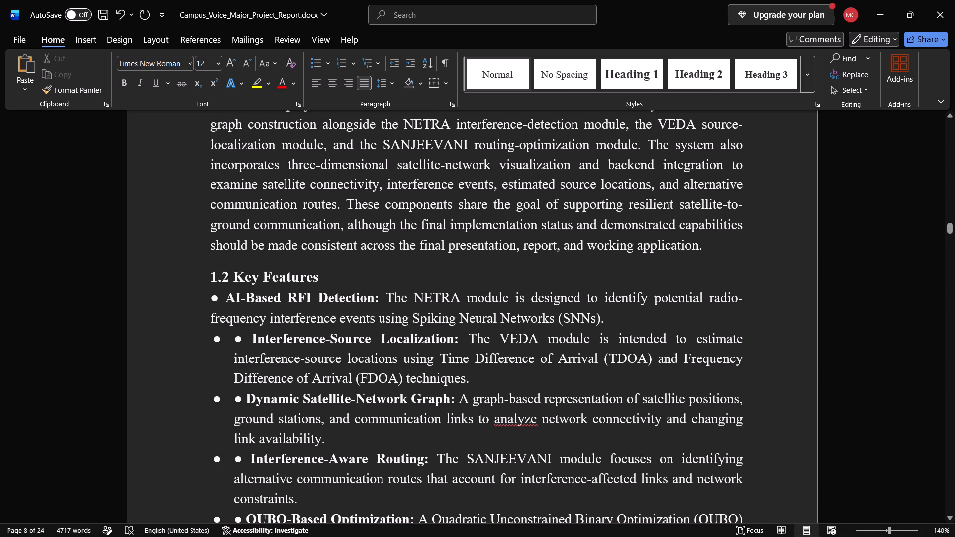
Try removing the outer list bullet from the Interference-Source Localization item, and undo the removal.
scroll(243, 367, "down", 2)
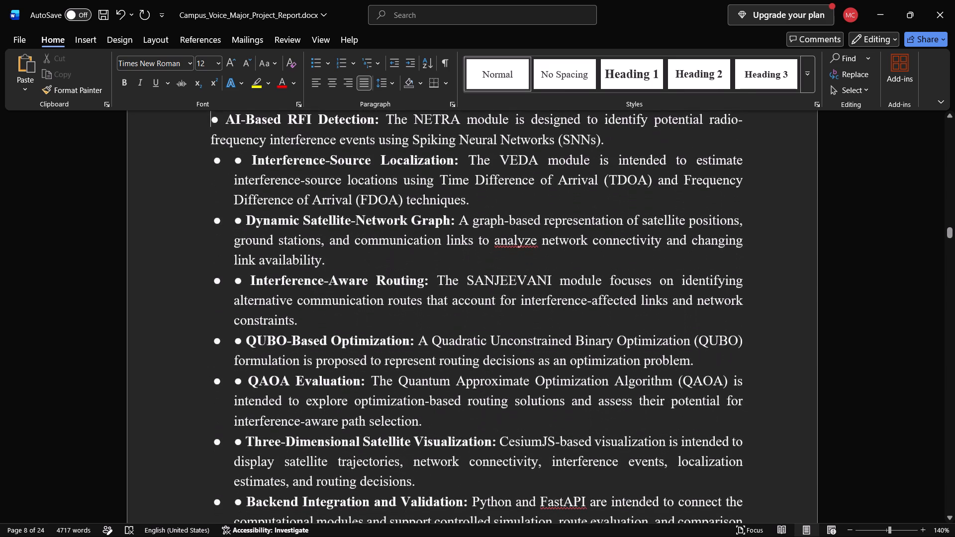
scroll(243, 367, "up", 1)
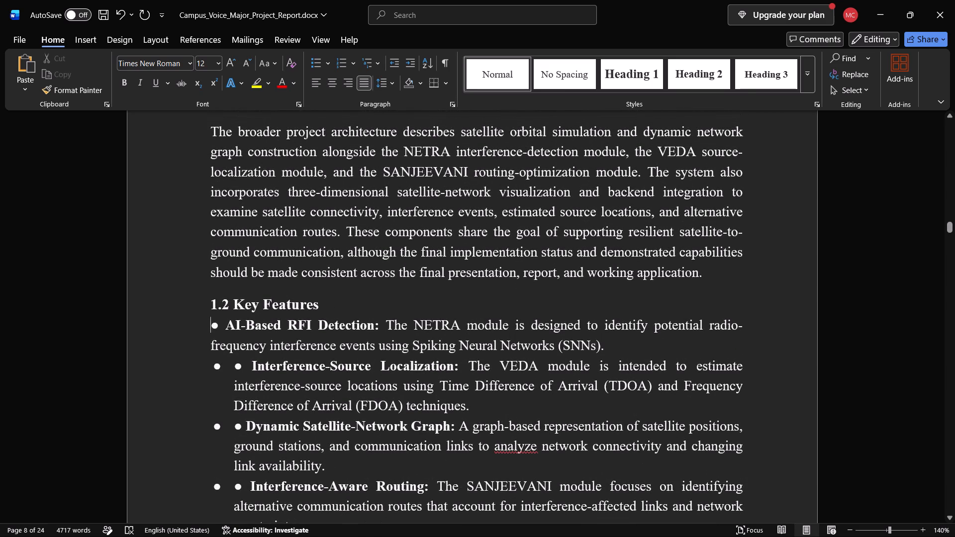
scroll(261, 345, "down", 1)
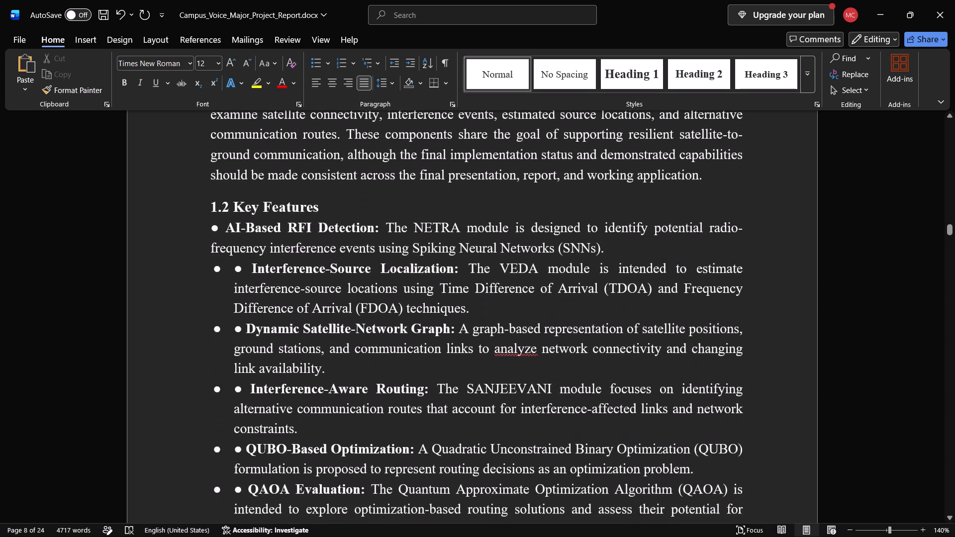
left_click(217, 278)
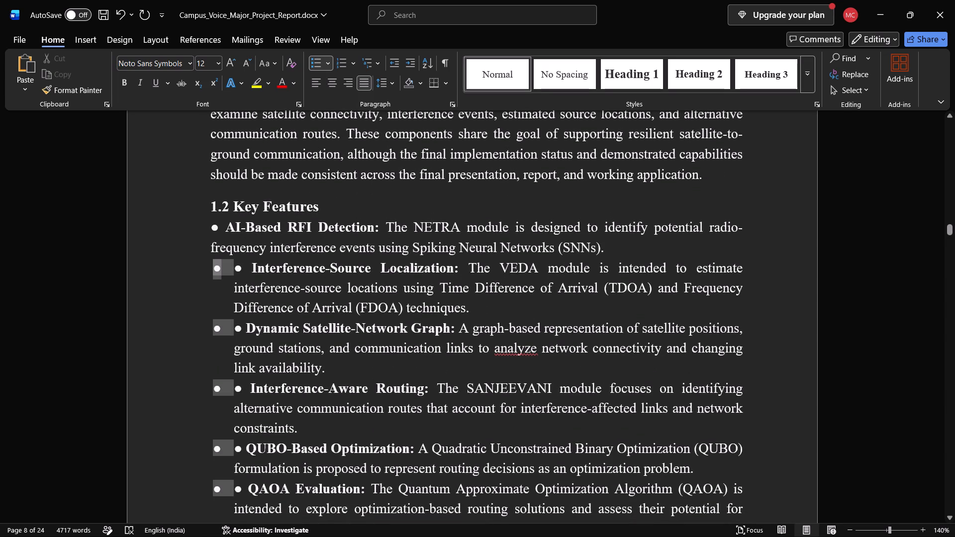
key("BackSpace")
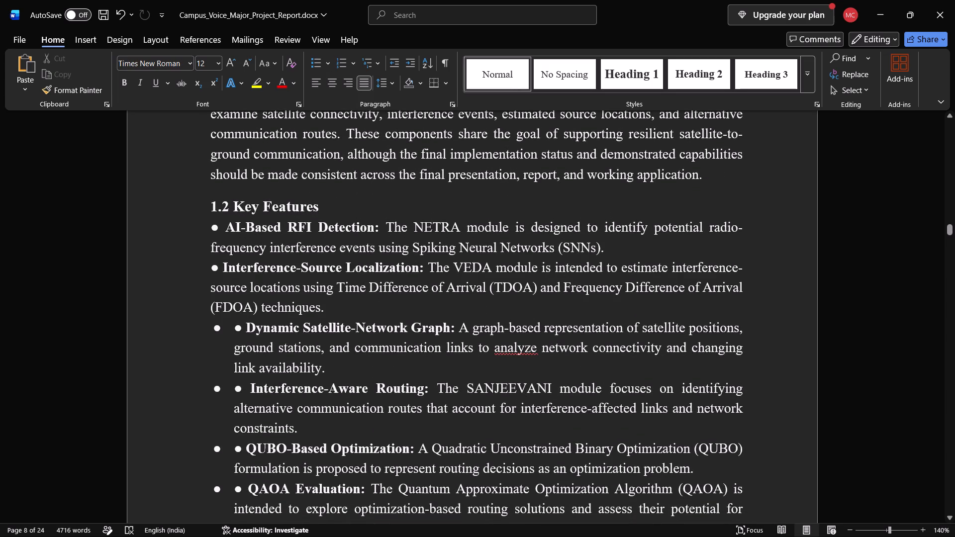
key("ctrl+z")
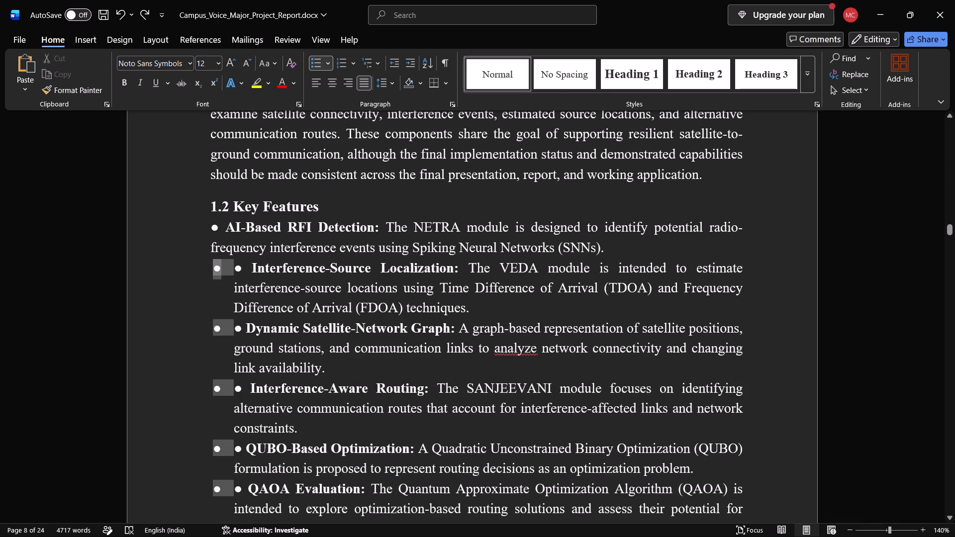
Remove the list bullet from the empty line just before 1.3 Existing System.
scroll(293, 354, "down", 2)
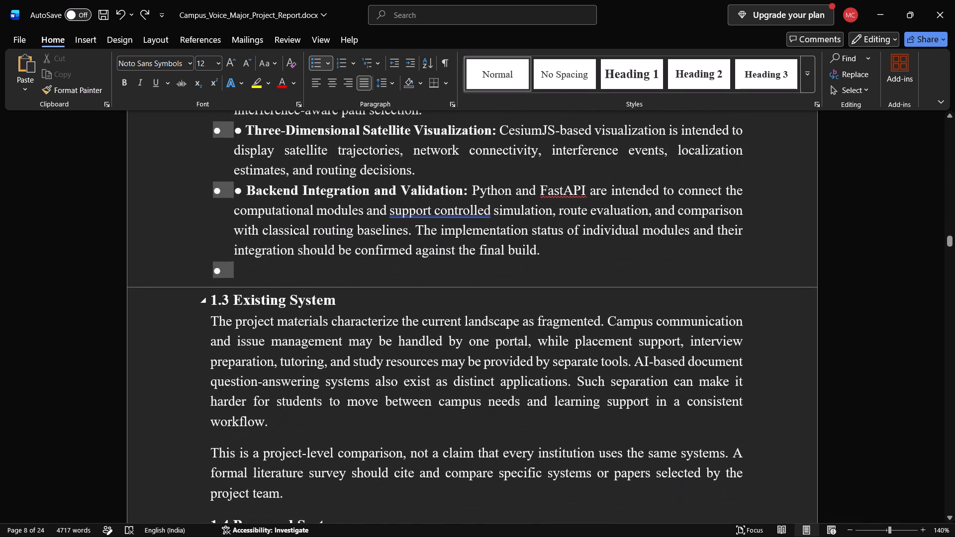
left_click(244, 270)
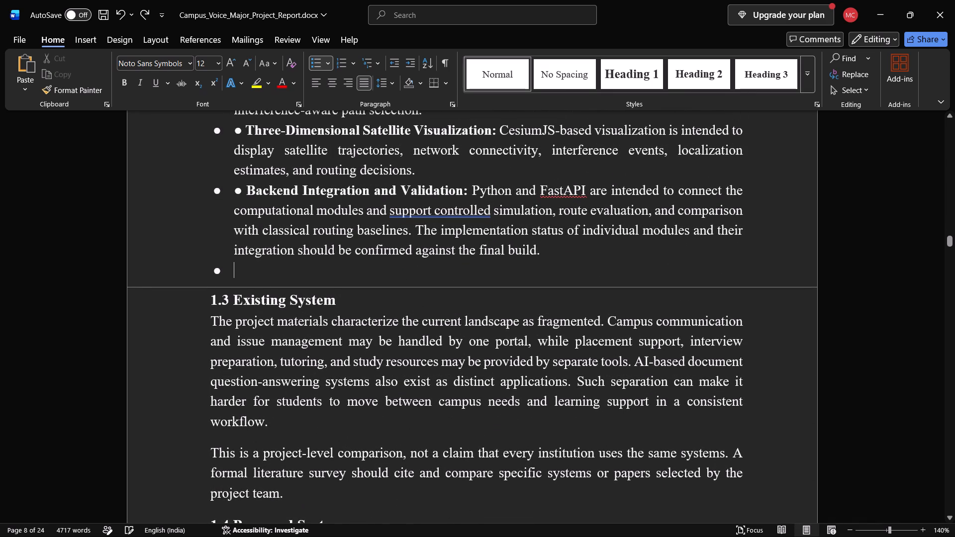
key("BackSpace")
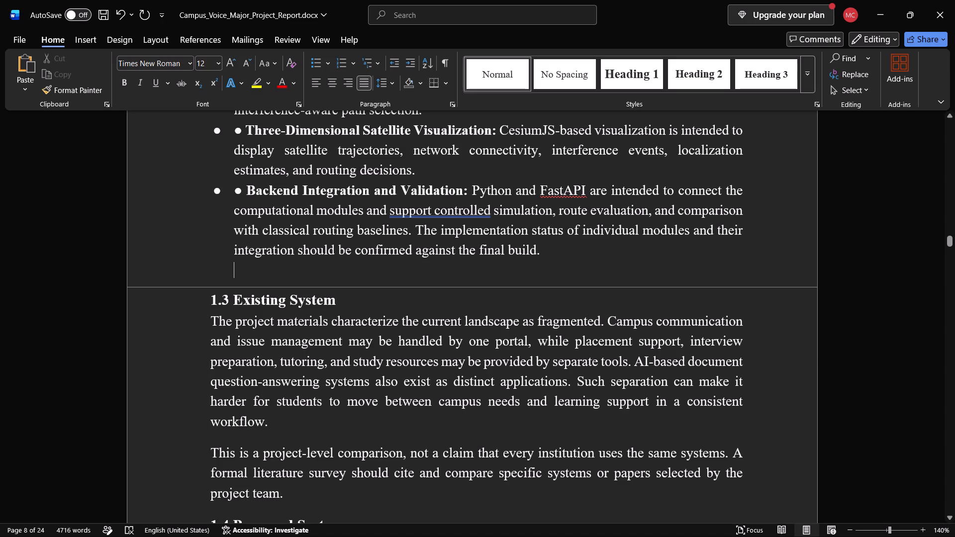
Strip the automatic list formatting from all Key Features items by applying numbering and setting both numbering and bullets to None.
left_click_drag(558, 248, 405, 252)
left_click_drag(405, 252, 198, 240)
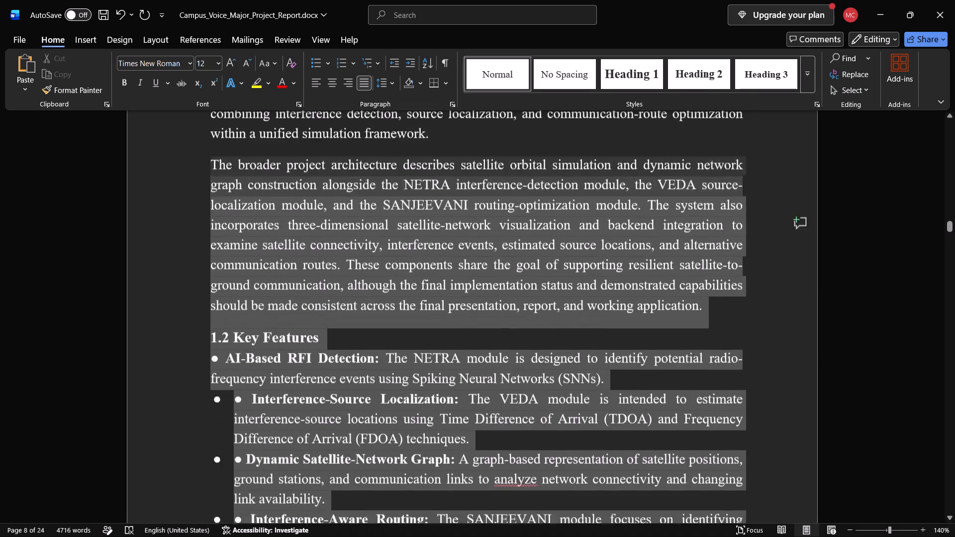
left_click_drag(198, 240, 200, 394)
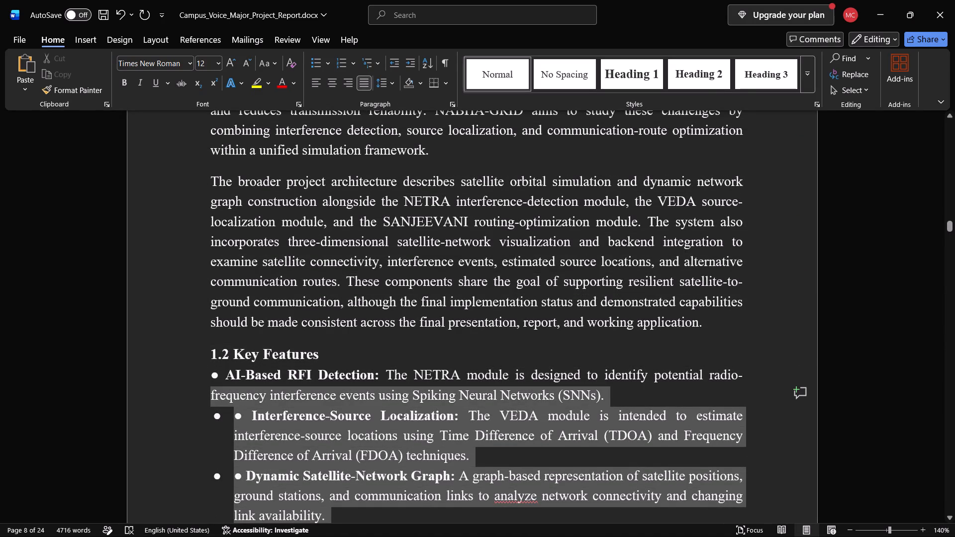
left_click_drag(200, 394, 196, 377)
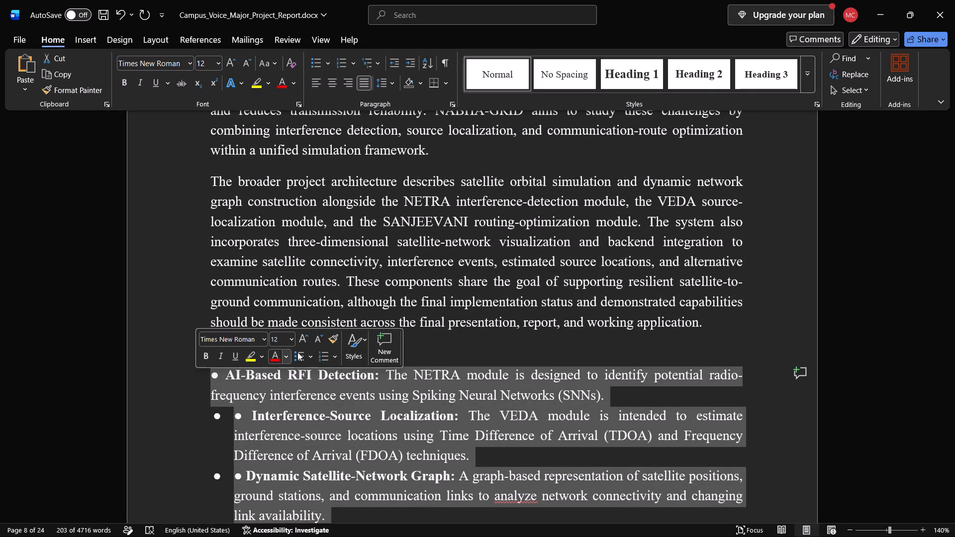
left_click(329, 355)
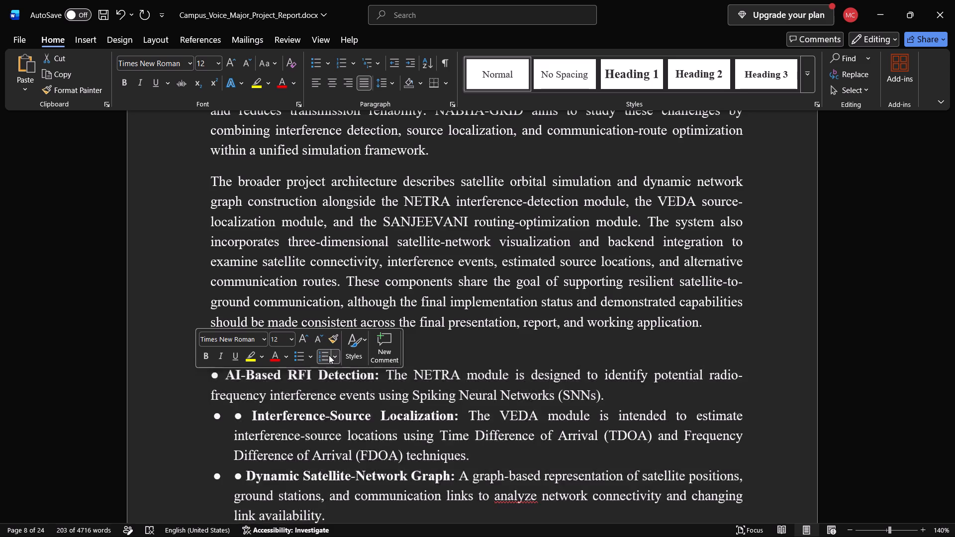
left_click(333, 357)
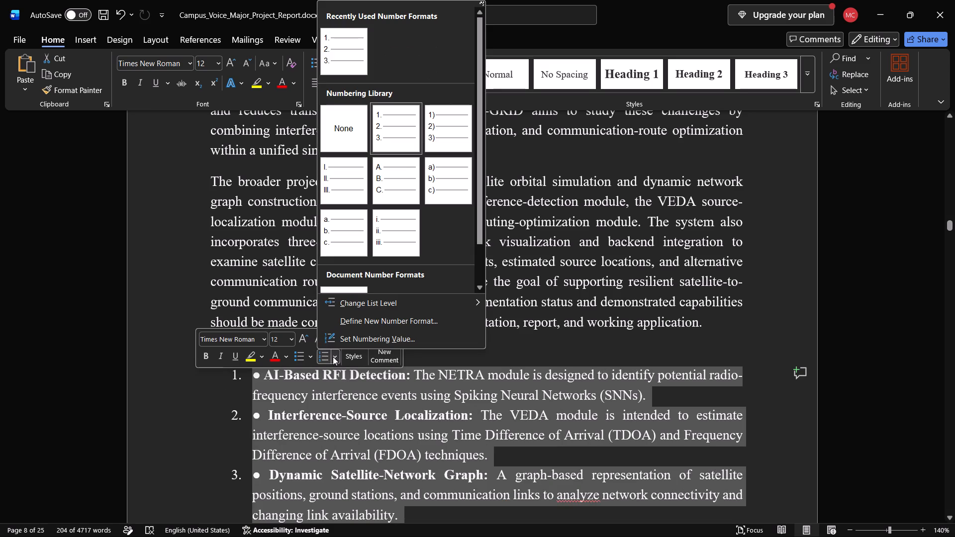
left_click(350, 132)
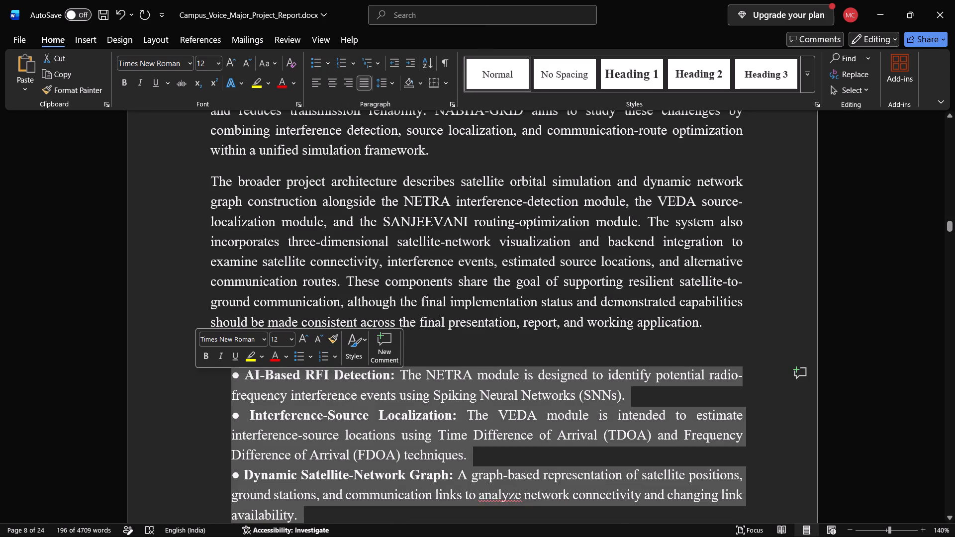
left_click(312, 355)
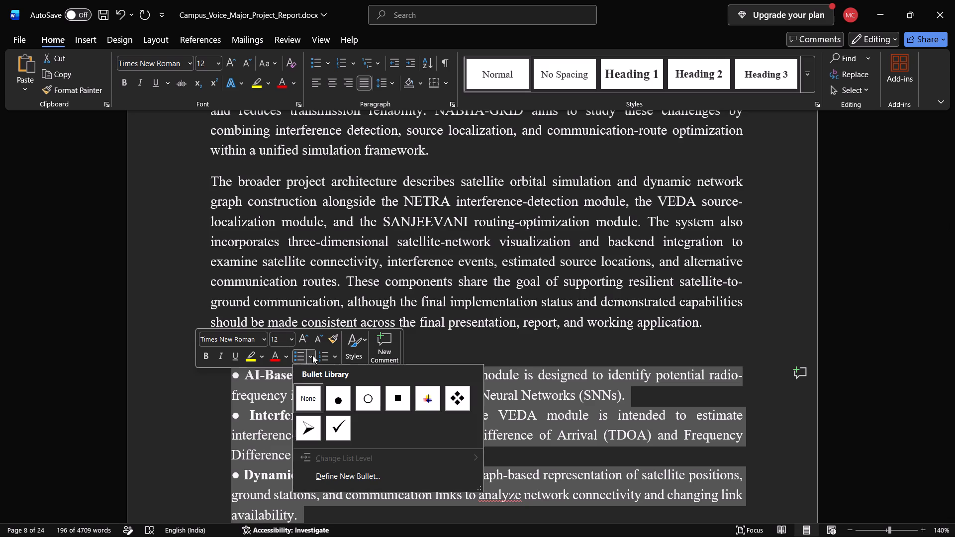
left_click(303, 404)
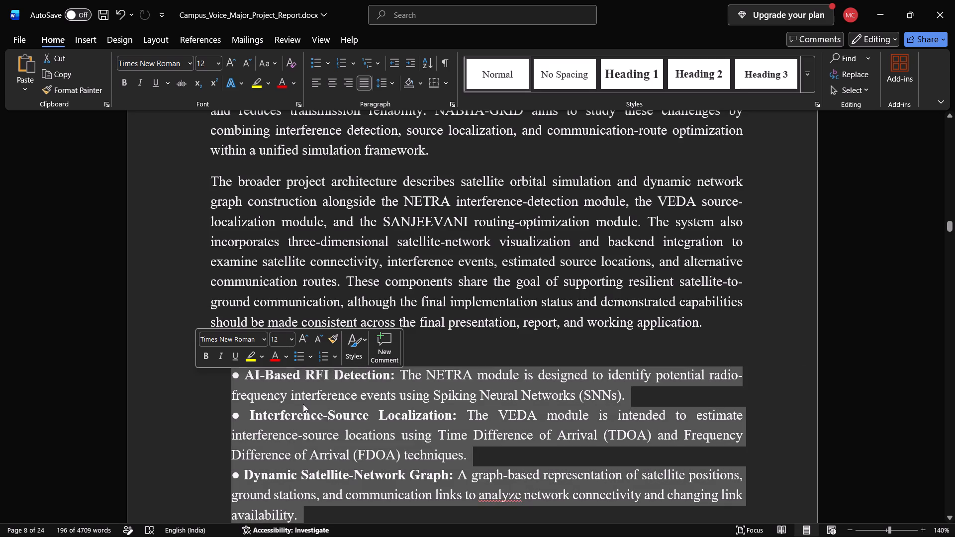
left_click(303, 445)
Review the formatting of the Key Features items from AI-Based RFI Detection through Backend Integration and Validation.
scroll(303, 445, "up", 1)
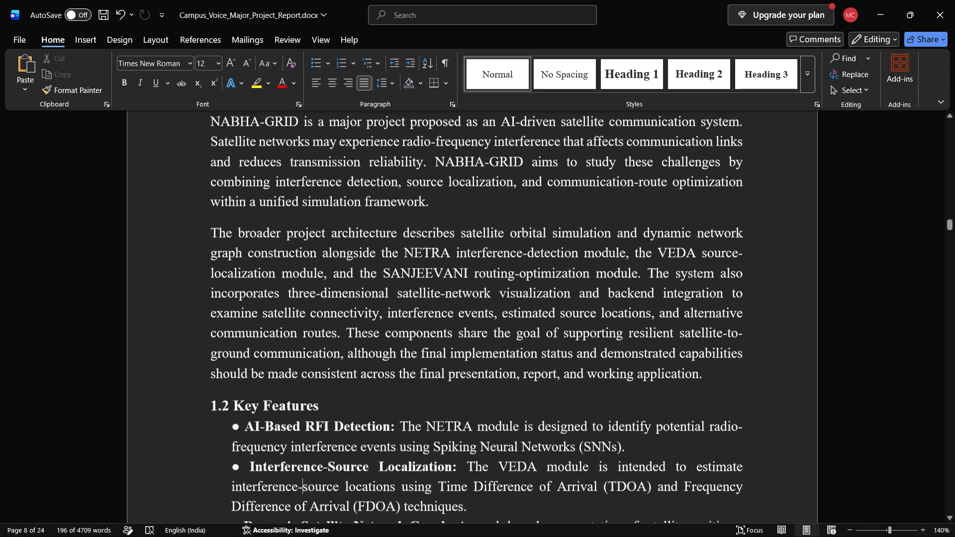
scroll(303, 445, "down", 2)
scroll(322, 410, "down", 1)
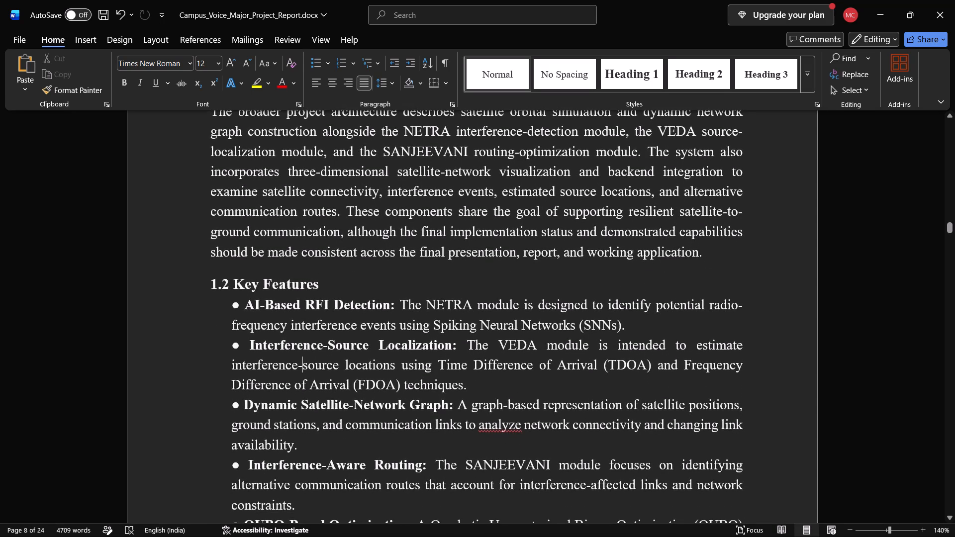
scroll(301, 392, "down", 1)
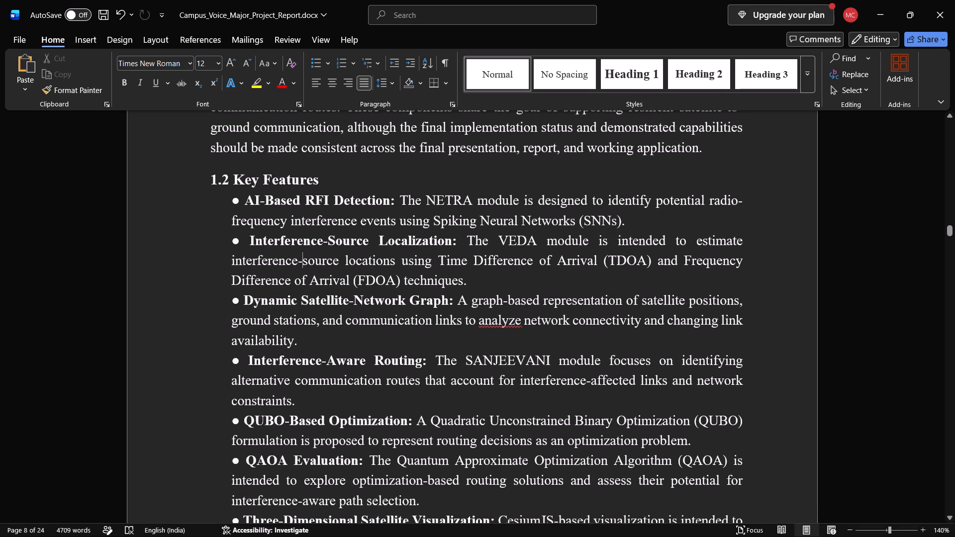
scroll(282, 266, "down", 2)
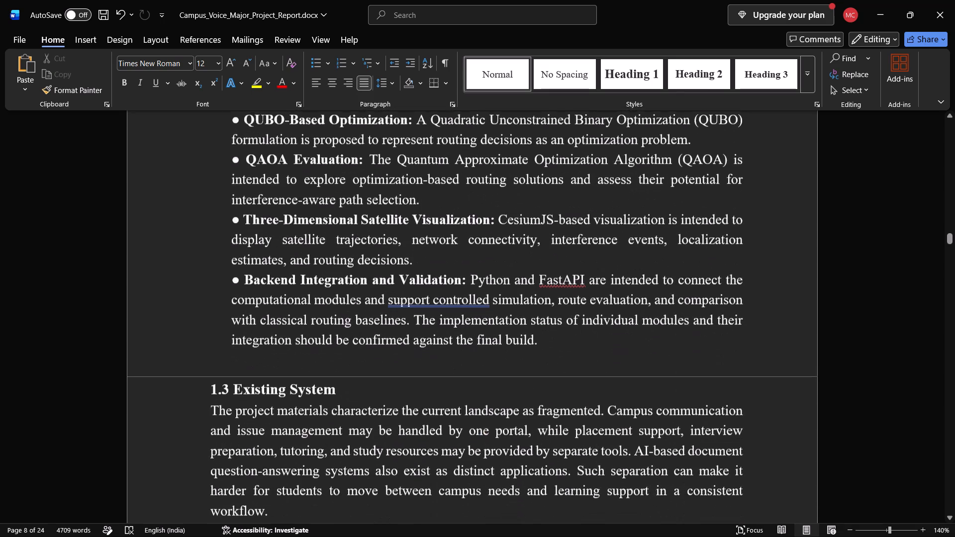
scroll(282, 266, "up", 1)
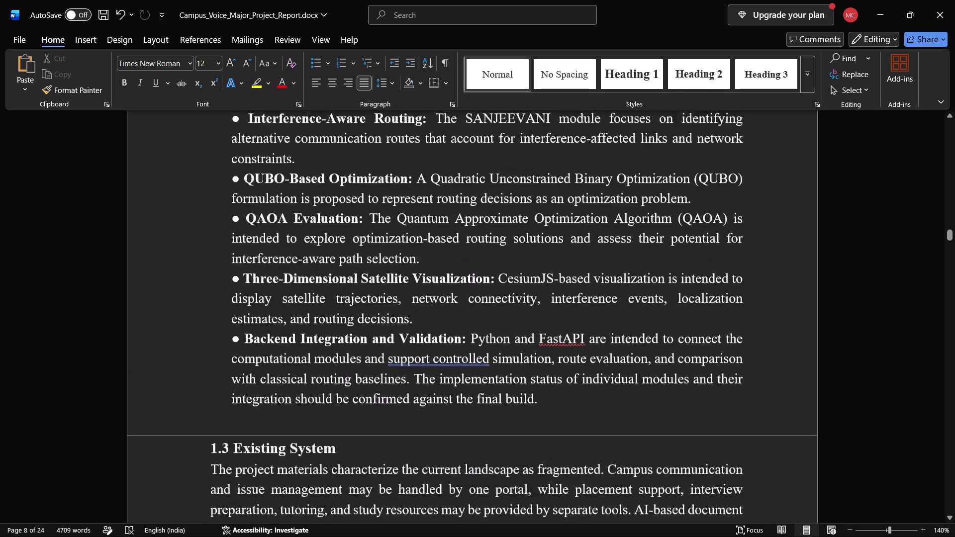
scroll(282, 266, "up", 1)
scroll(339, 310, "up", 1)
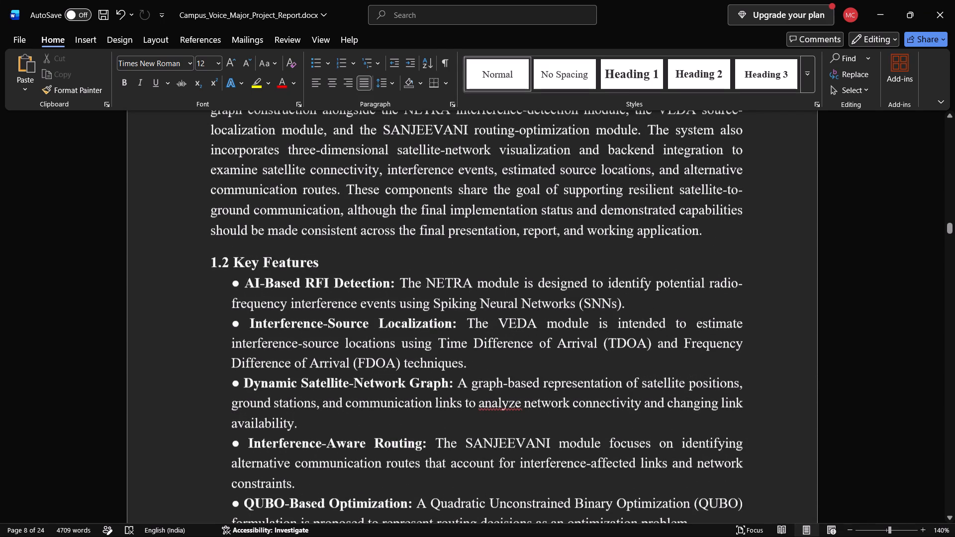
scroll(339, 310, "down", 1)
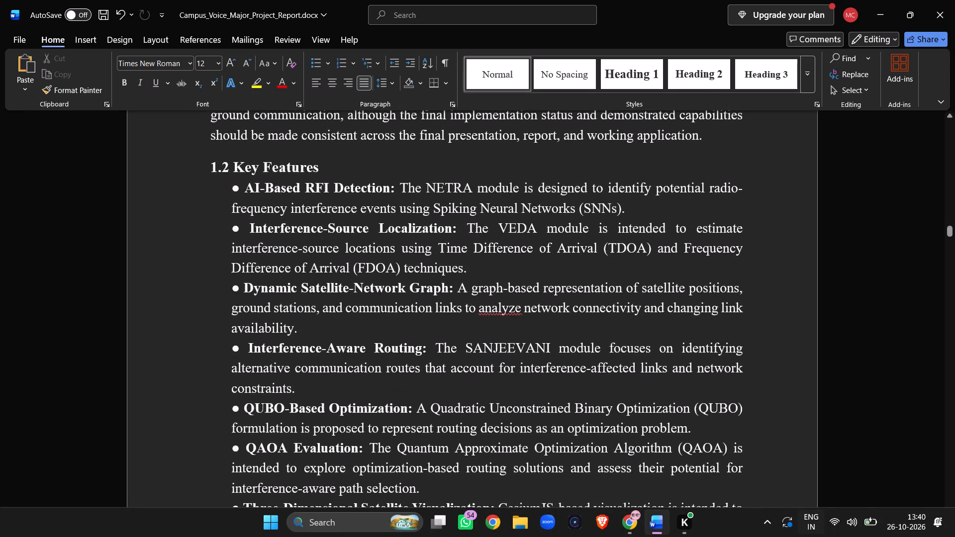
scroll(523, 427, "down", 2)
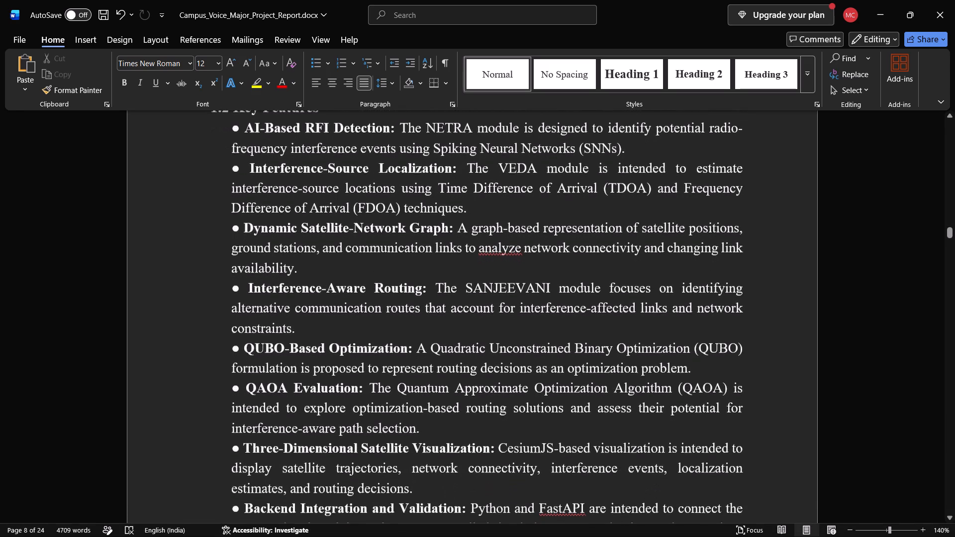
scroll(523, 427, "down", 2)
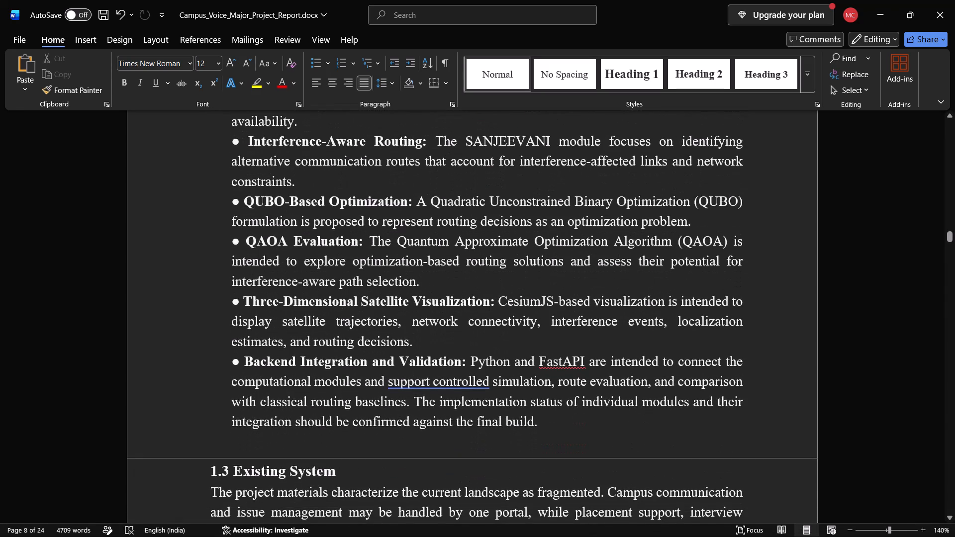
scroll(341, 426, "up", 2)
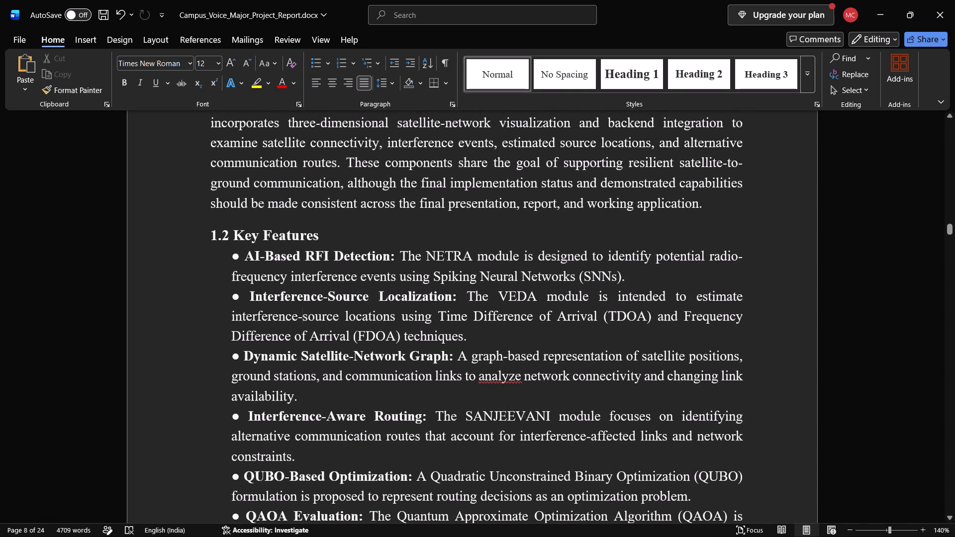
Delete the typed bullet characters before the first four Key Features items, from AI-Based RFI Detection through Interference-Aware Routing.
left_click(237, 258)
double_click(237, 258)
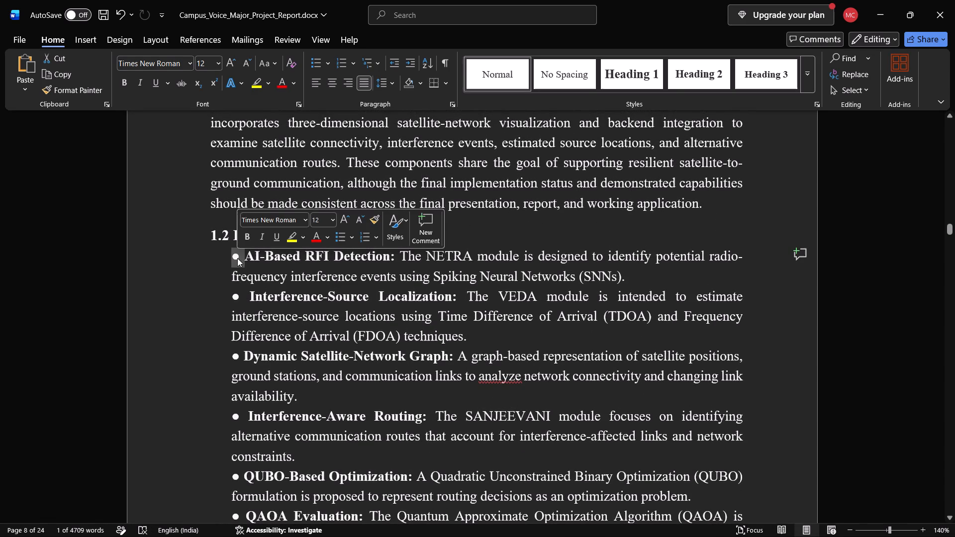
key("BackSpace")
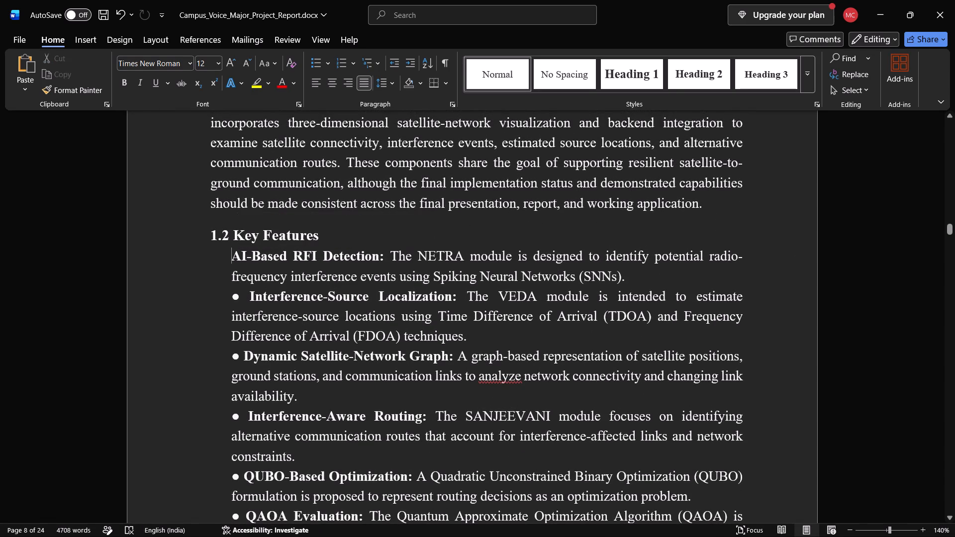
left_click(236, 297)
double_click(236, 297)
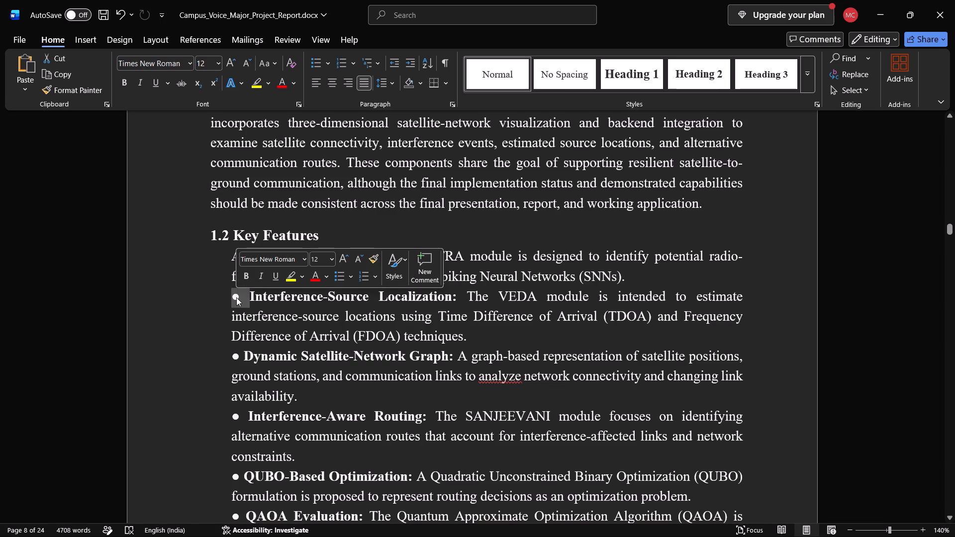
key("BackSpace")
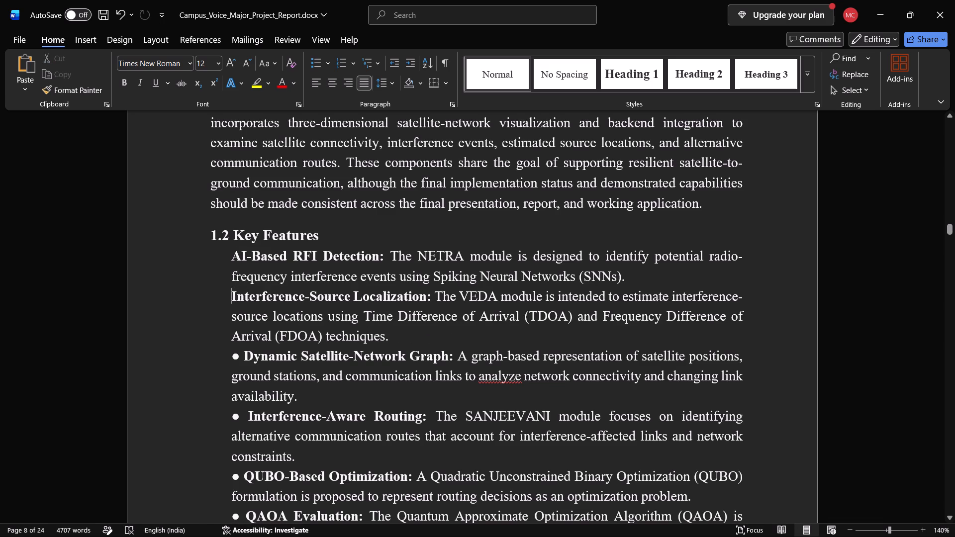
double_click(230, 358)
triple_click(236, 357)
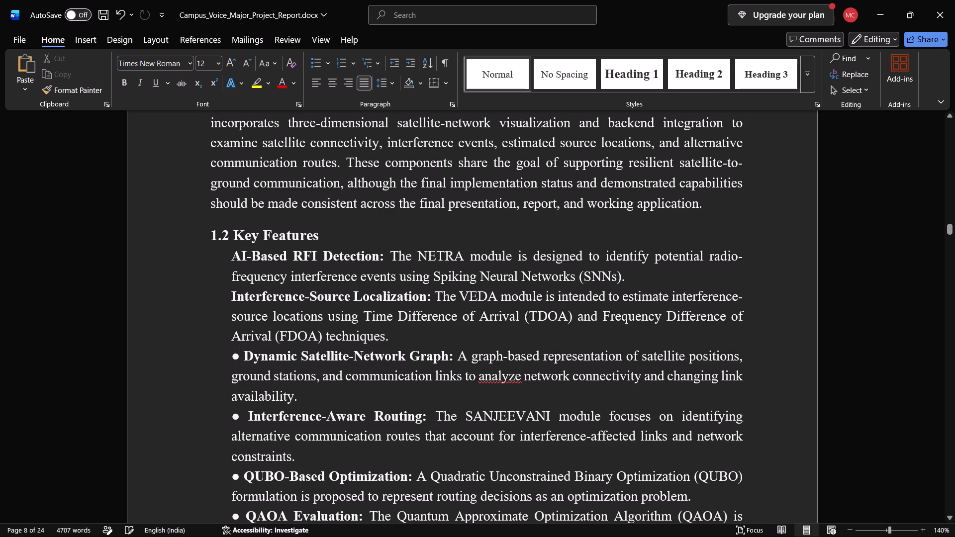
left_click(236, 357)
double_click(236, 357)
key("BackSpace")
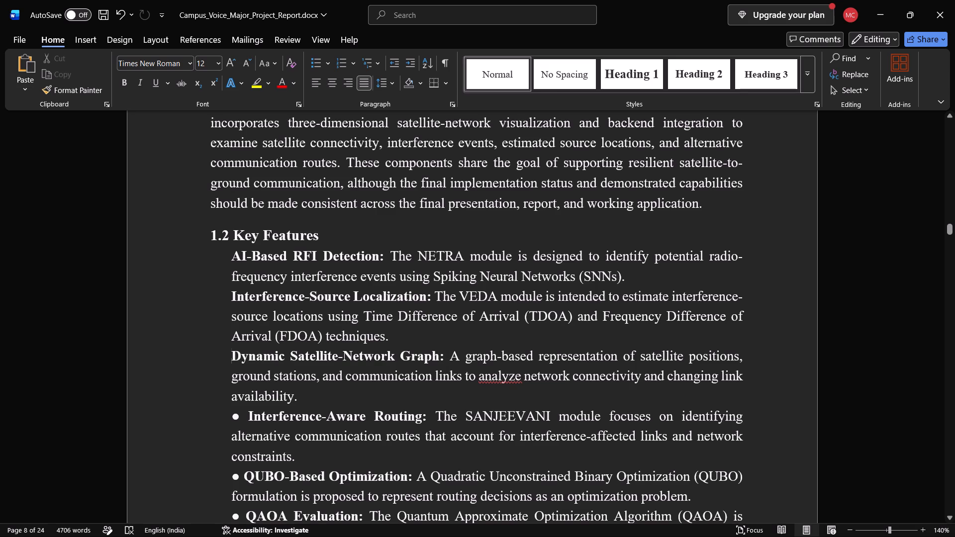
double_click(233, 421)
key("BackSpace")
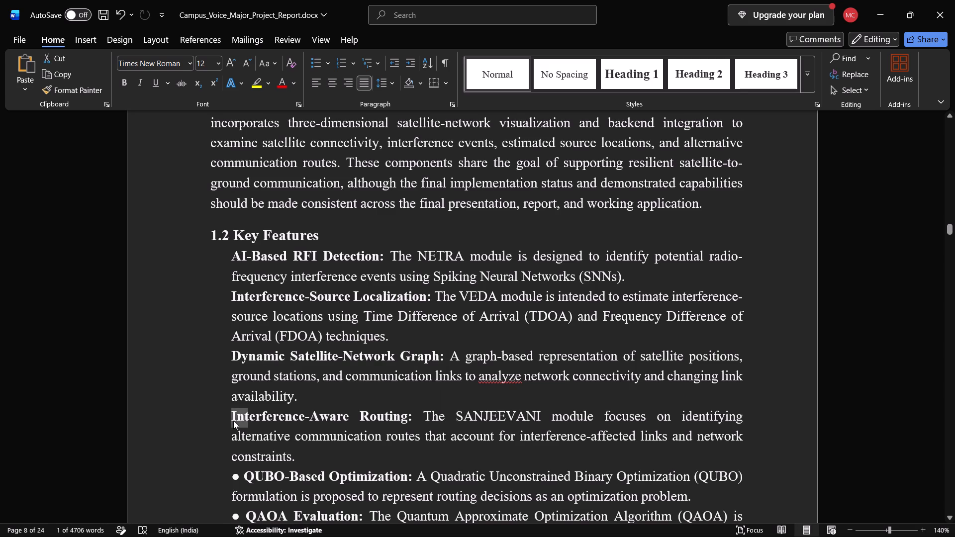
Delete the typed bullet characters before QUBO-Based Optimization, QAOA Evaluation and Three-Dimensional Satellite Visualization.
scroll(233, 421, "down", 1)
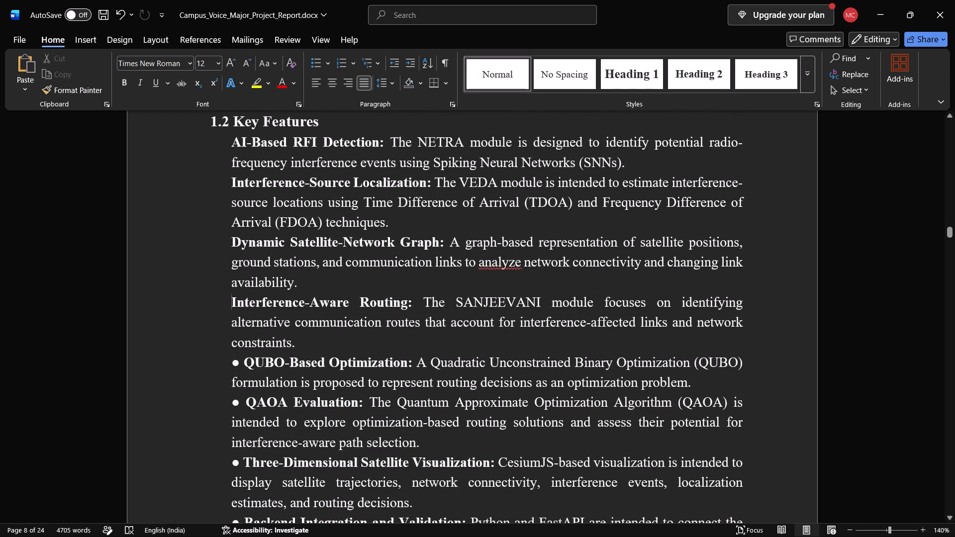
double_click(233, 361)
key("BackSpace")
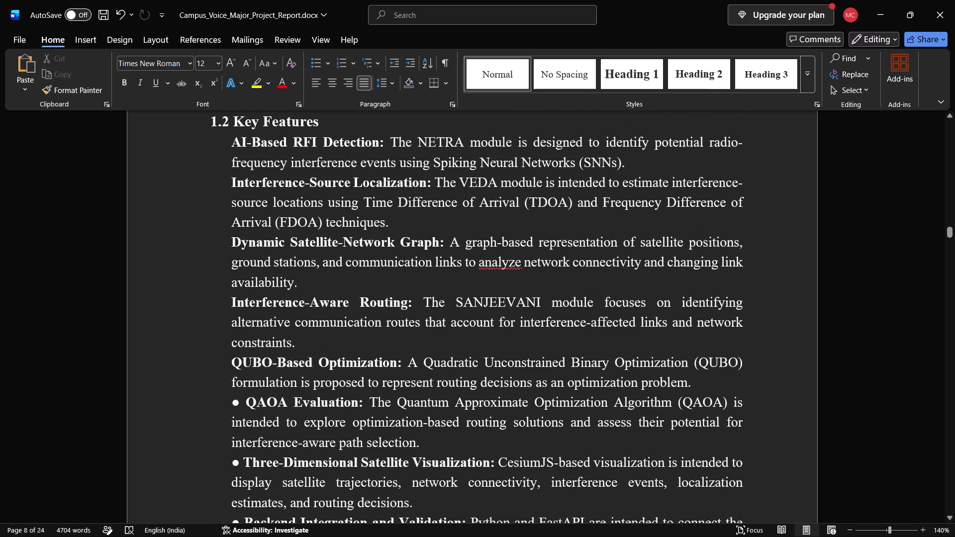
double_click(236, 403)
key("BackSpace")
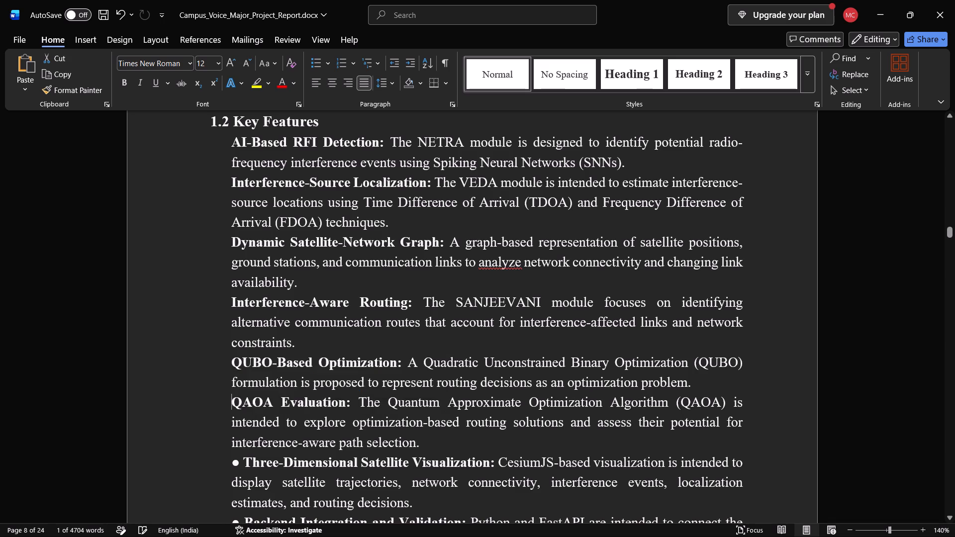
scroll(236, 403, "down", 1)
double_click(235, 352)
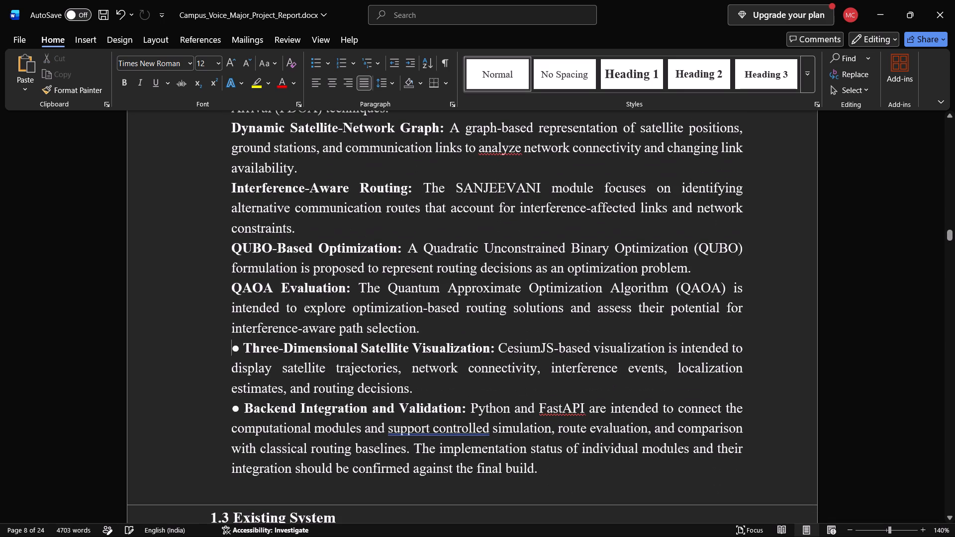
key("backslash")
key("BackSpace")
scroll(235, 352, "down", 1)
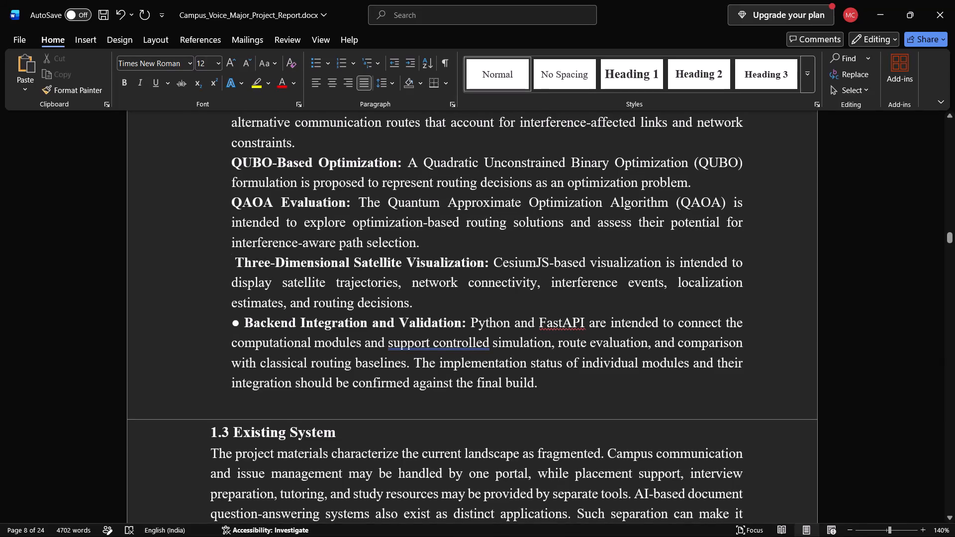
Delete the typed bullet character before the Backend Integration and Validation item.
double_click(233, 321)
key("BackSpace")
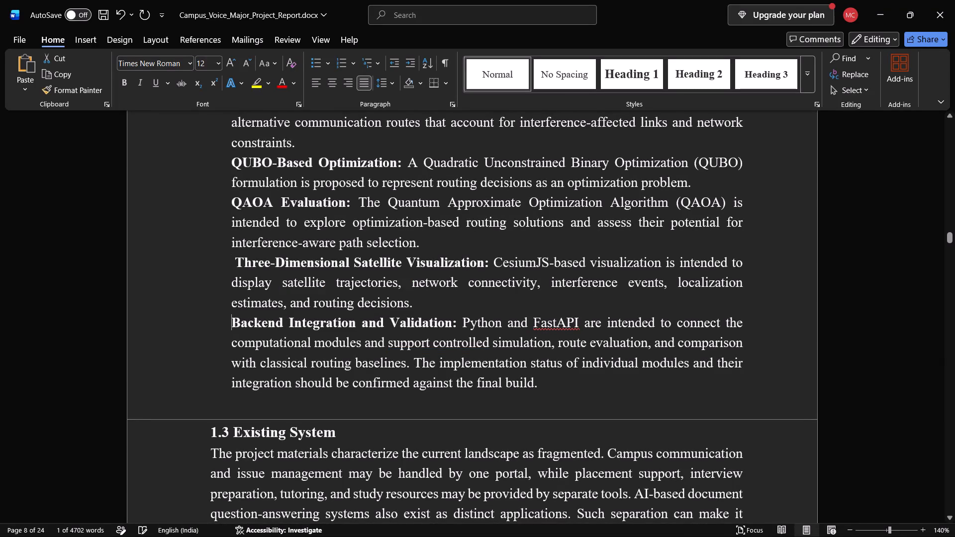
Review the layout of the 1.2 Key Features items against the surrounding text and the 1.3 Existing System section.
scroll(233, 321, "up", 2)
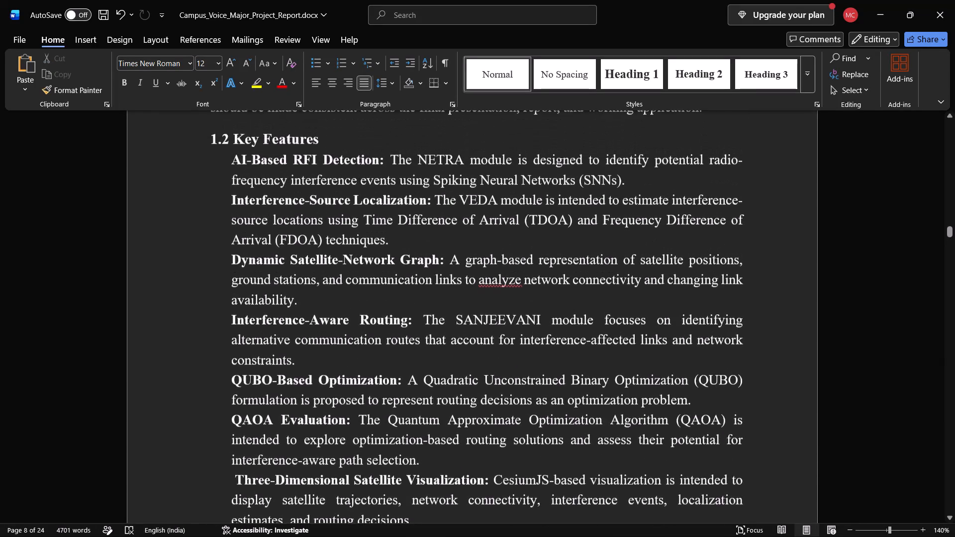
scroll(233, 321, "up", 1)
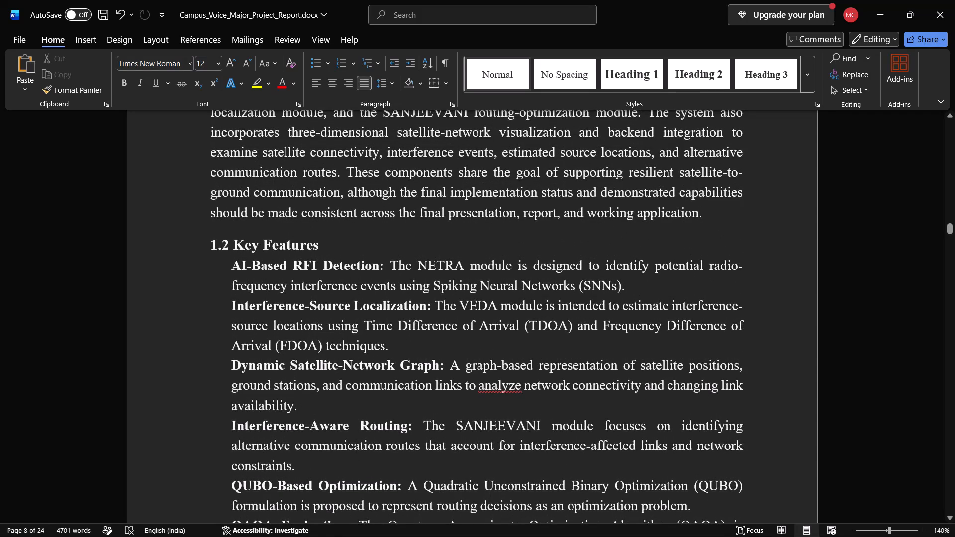
scroll(337, 274, "down", 1)
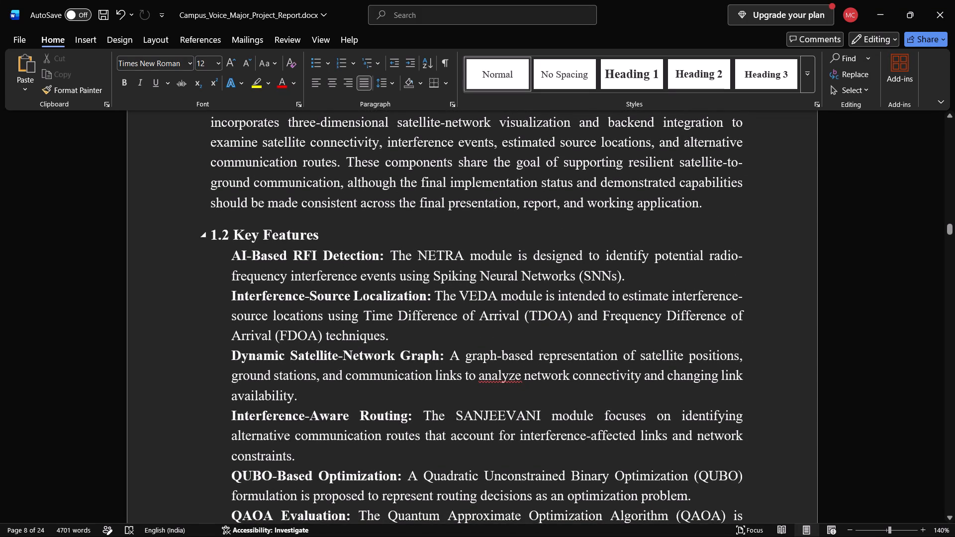
double_click(245, 261)
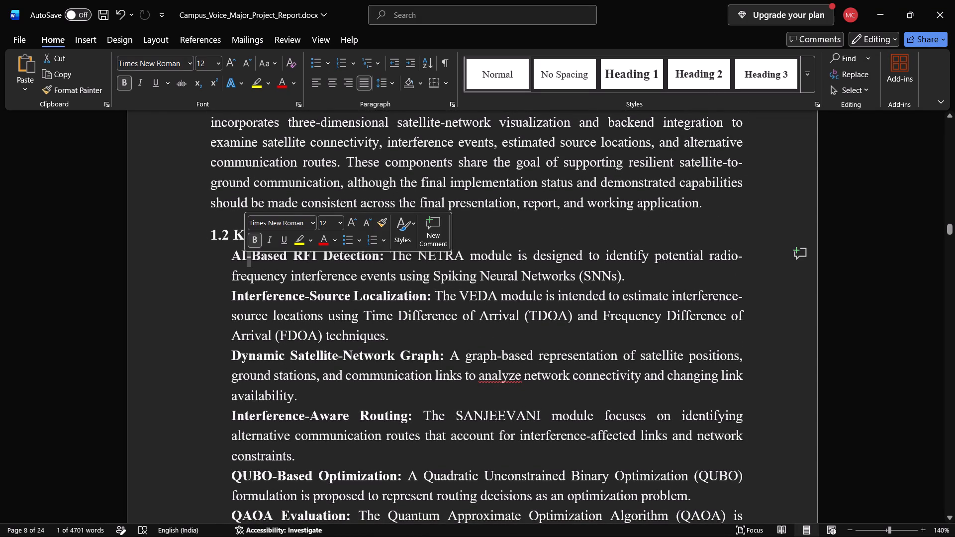
triple_click(298, 141)
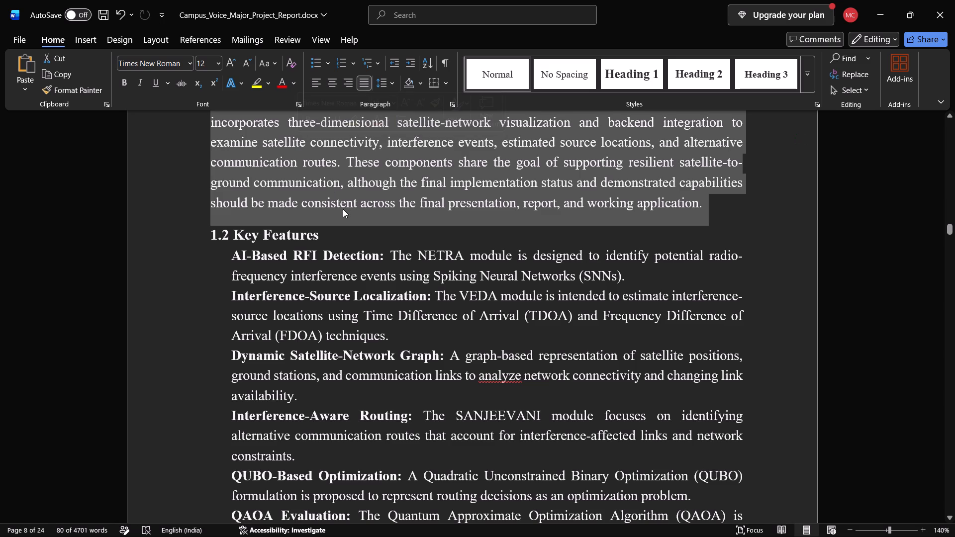
left_click(343, 209)
scroll(343, 209, "down", 4)
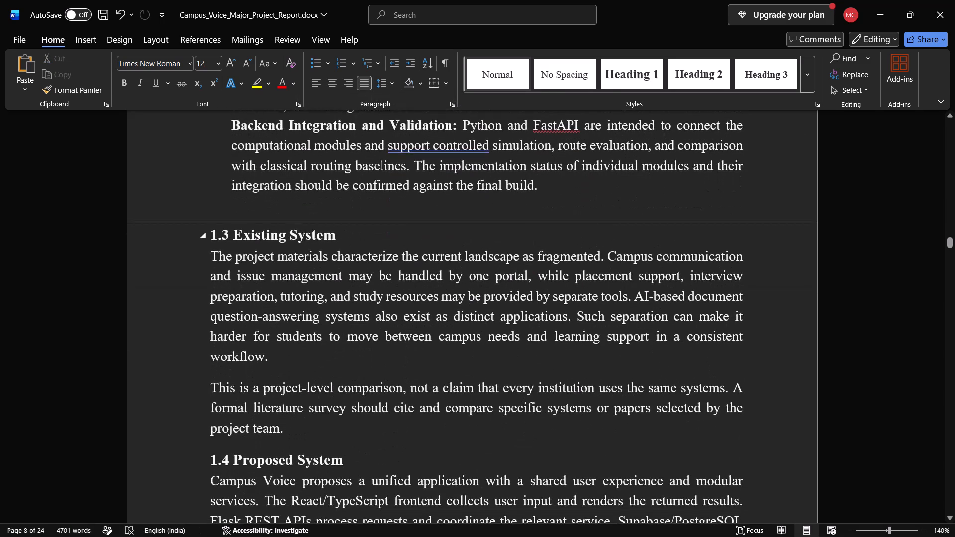
double_click(306, 254)
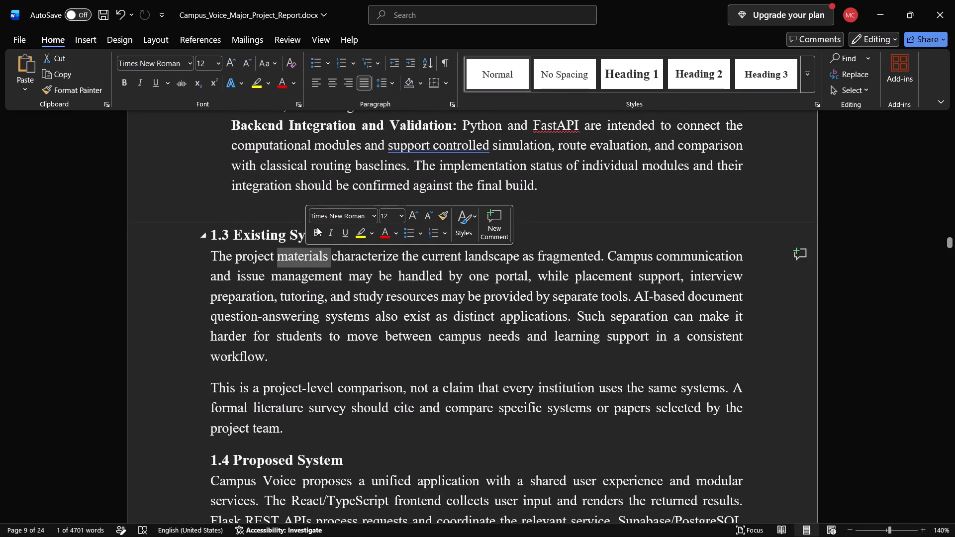
left_click(246, 190)
scroll(246, 190, "up", 2)
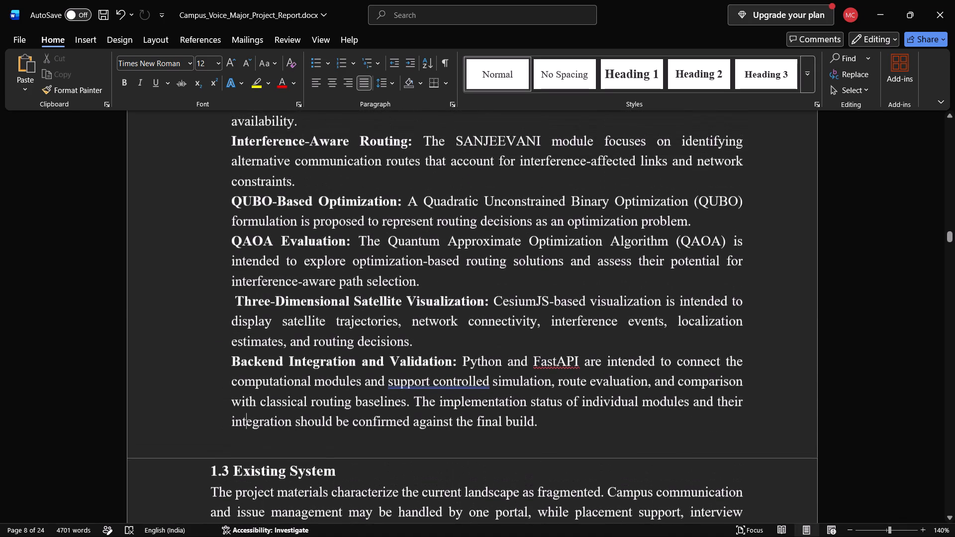
scroll(344, 162, "up", 2)
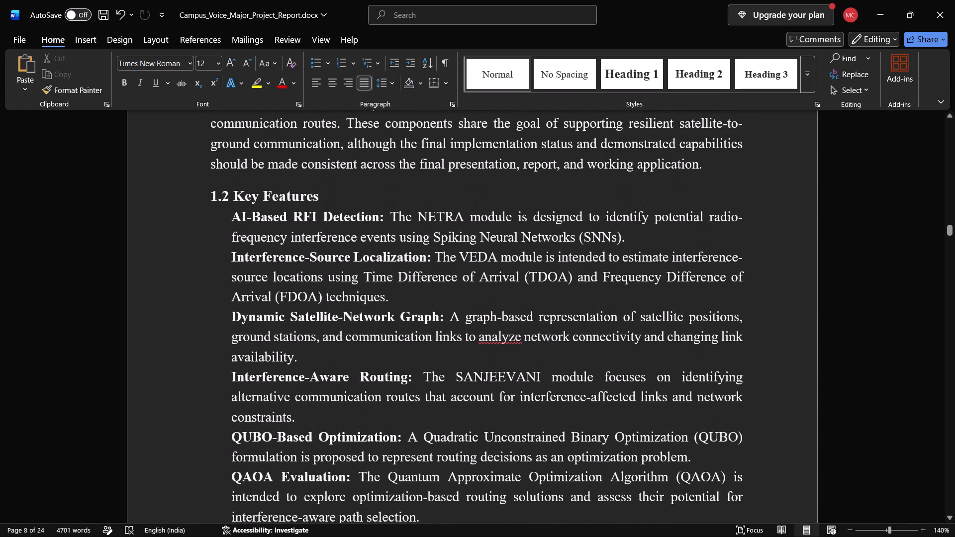
triple_click(285, 228)
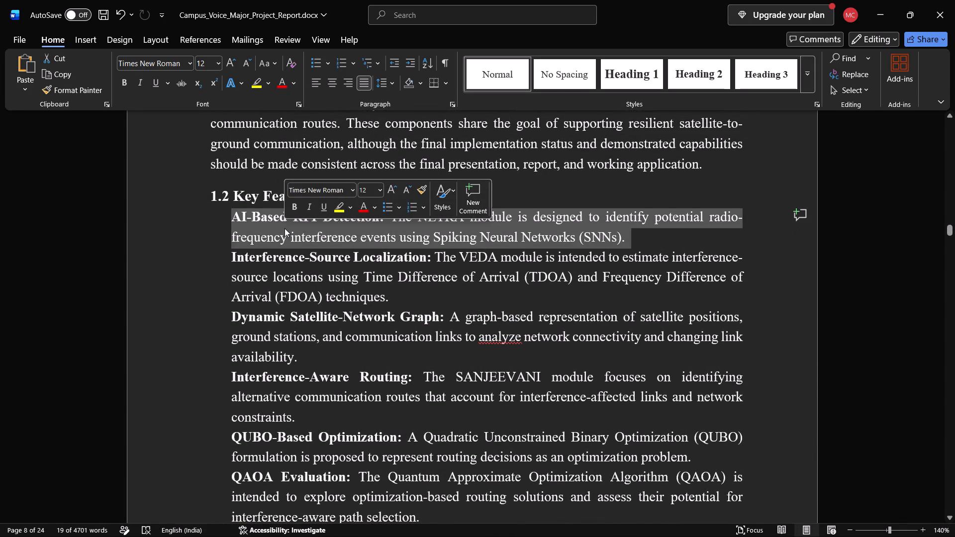
left_click(296, 262)
scroll(296, 262, "down", 1)
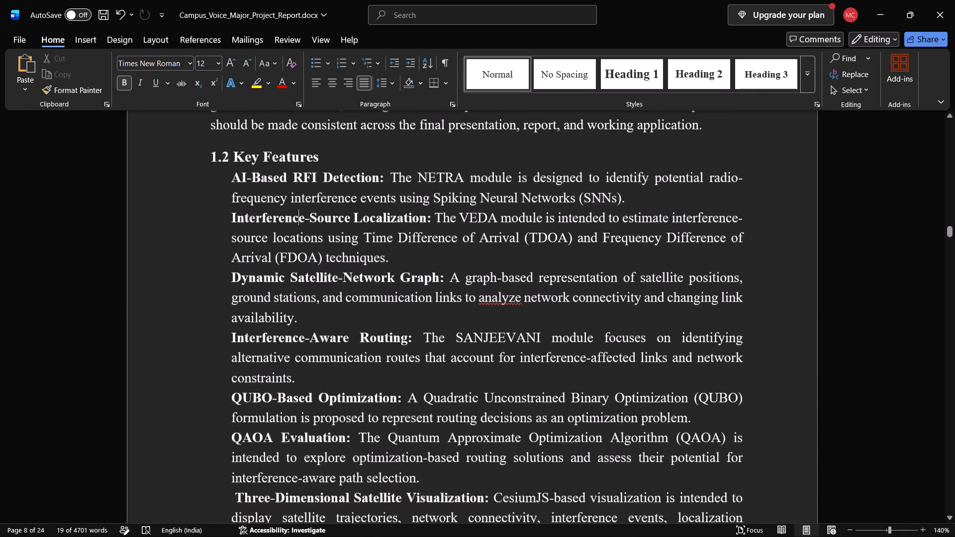
scroll(296, 262, "down", 2)
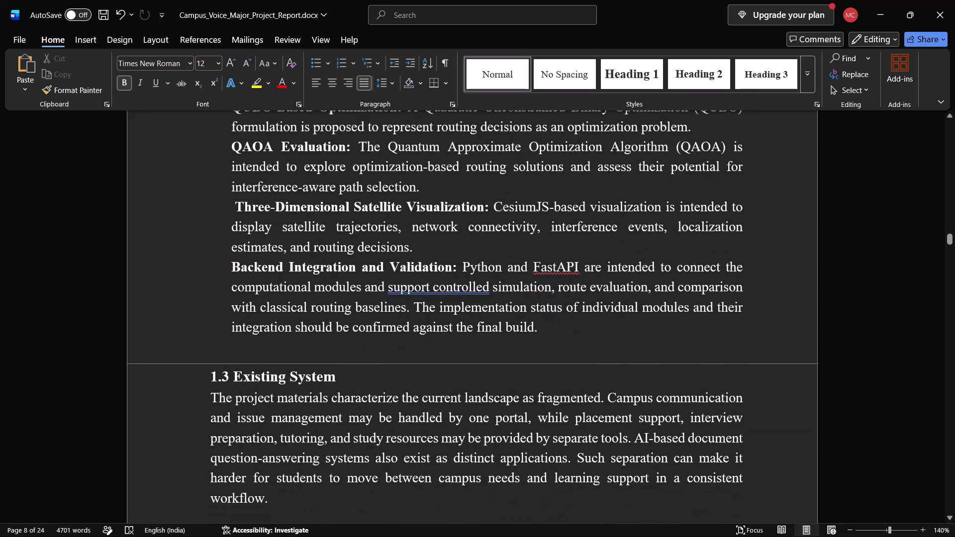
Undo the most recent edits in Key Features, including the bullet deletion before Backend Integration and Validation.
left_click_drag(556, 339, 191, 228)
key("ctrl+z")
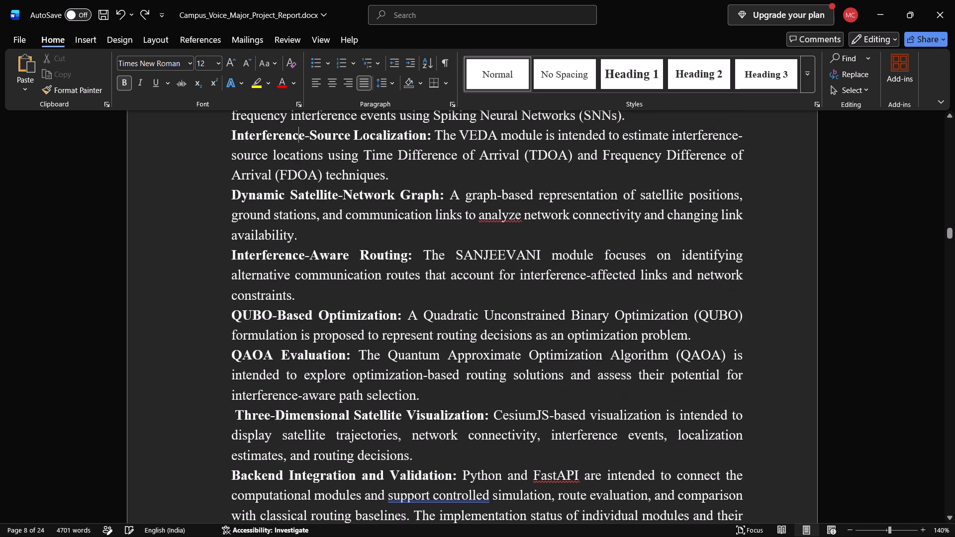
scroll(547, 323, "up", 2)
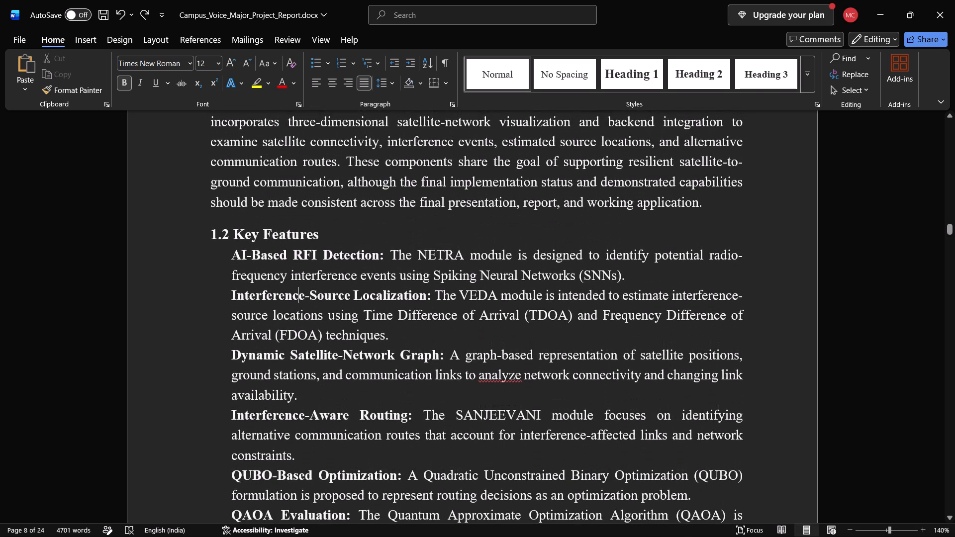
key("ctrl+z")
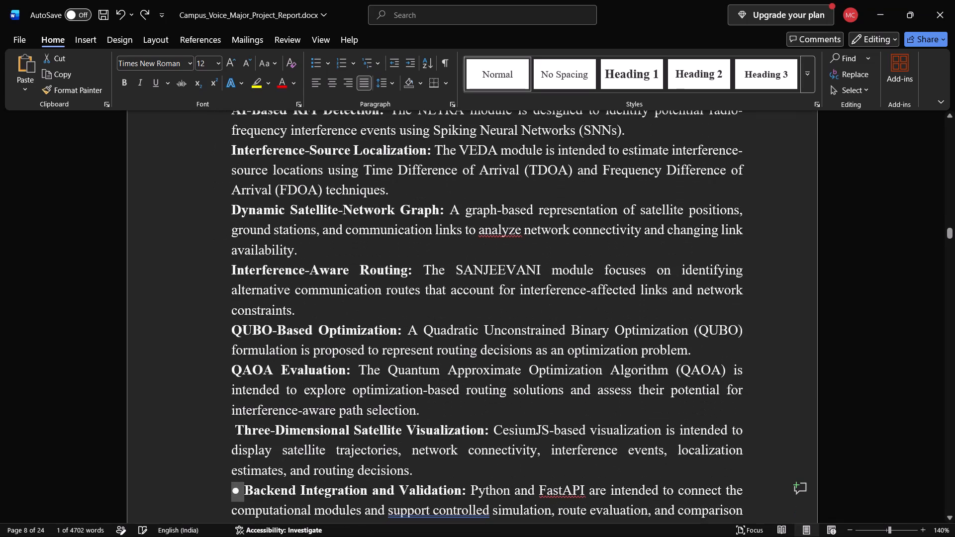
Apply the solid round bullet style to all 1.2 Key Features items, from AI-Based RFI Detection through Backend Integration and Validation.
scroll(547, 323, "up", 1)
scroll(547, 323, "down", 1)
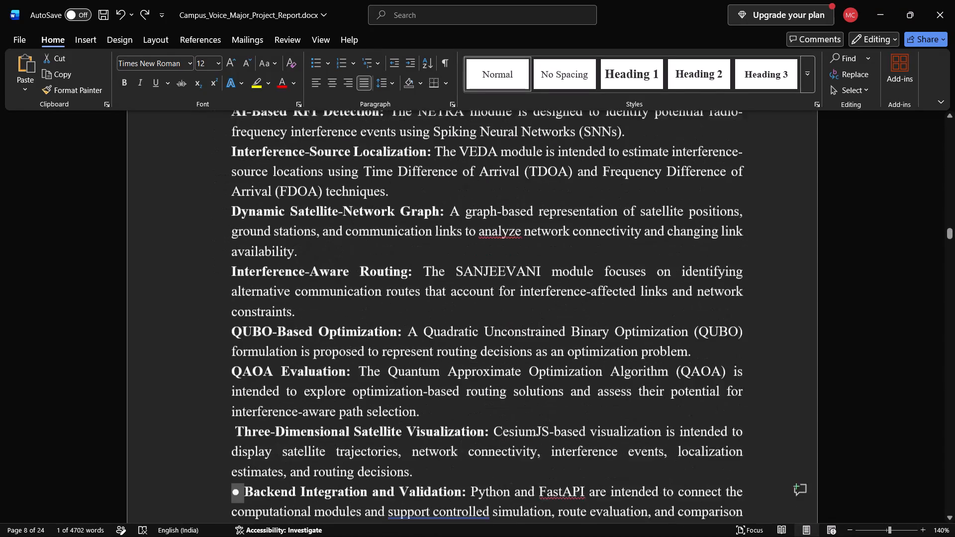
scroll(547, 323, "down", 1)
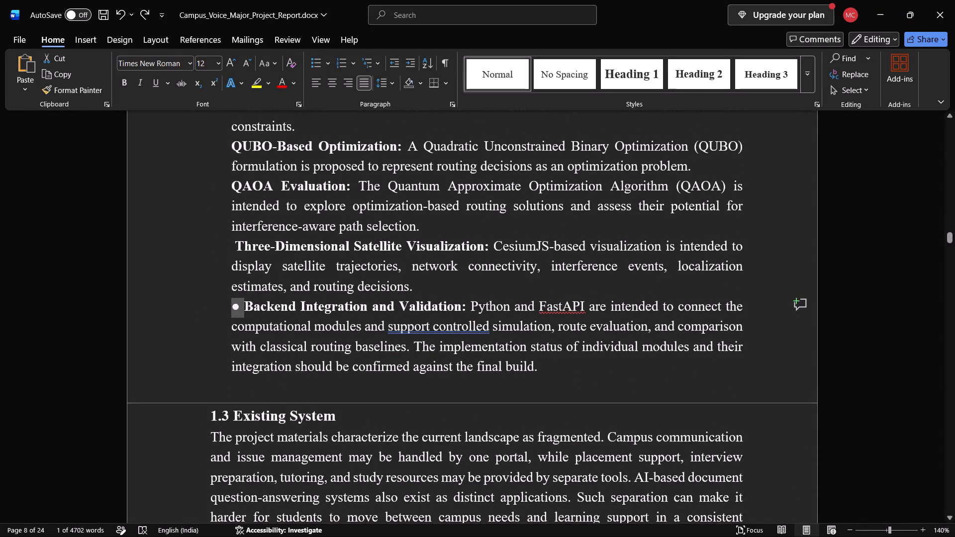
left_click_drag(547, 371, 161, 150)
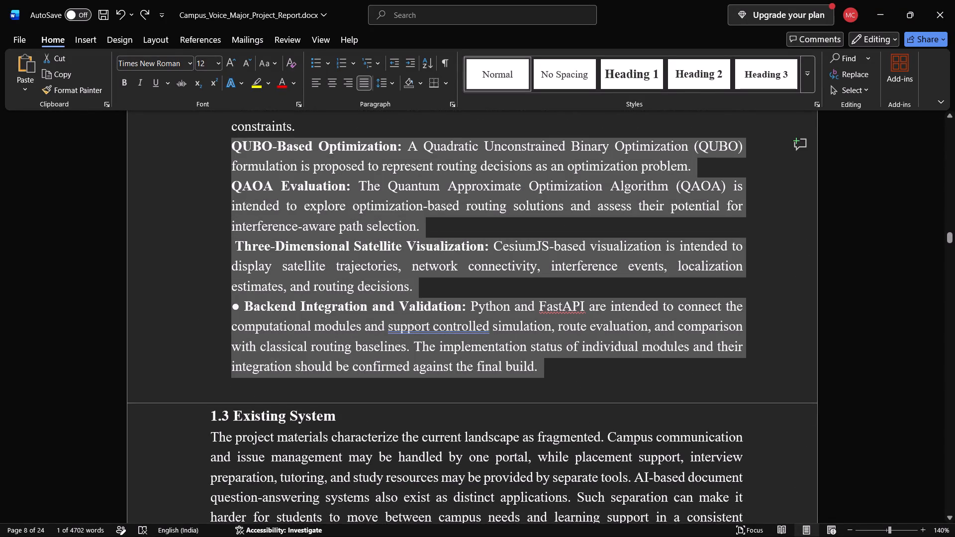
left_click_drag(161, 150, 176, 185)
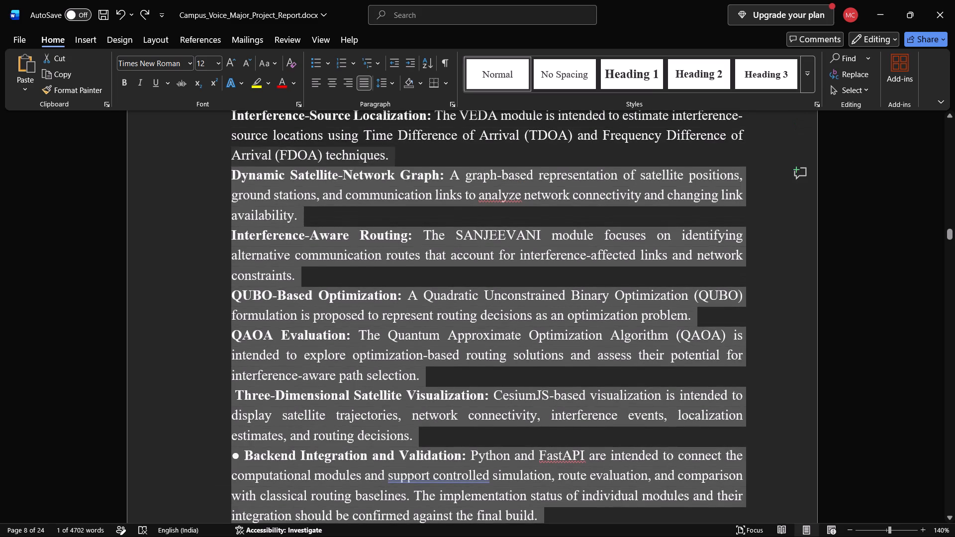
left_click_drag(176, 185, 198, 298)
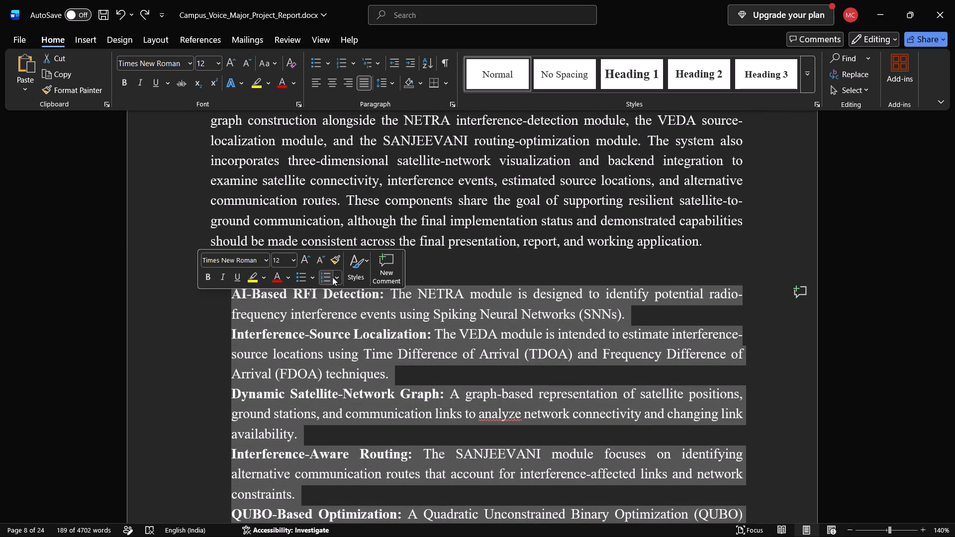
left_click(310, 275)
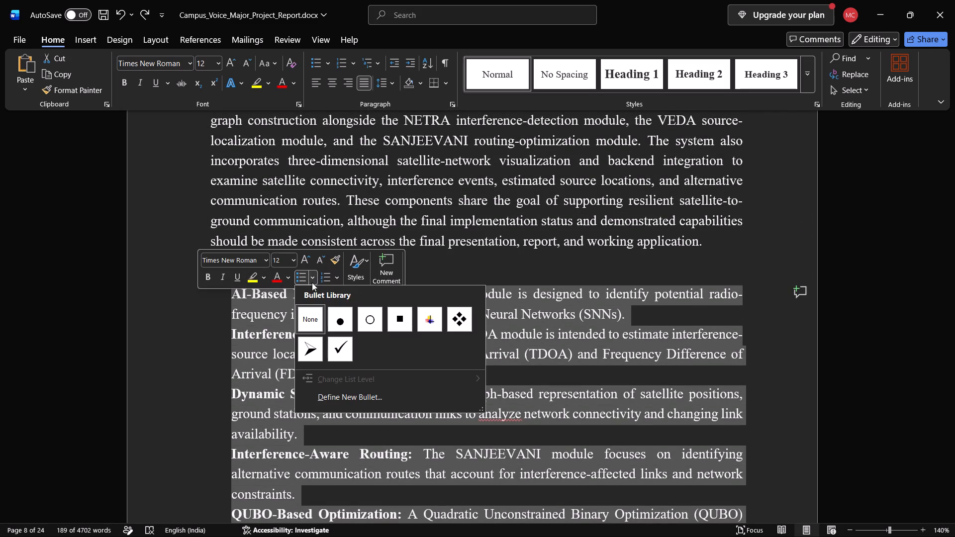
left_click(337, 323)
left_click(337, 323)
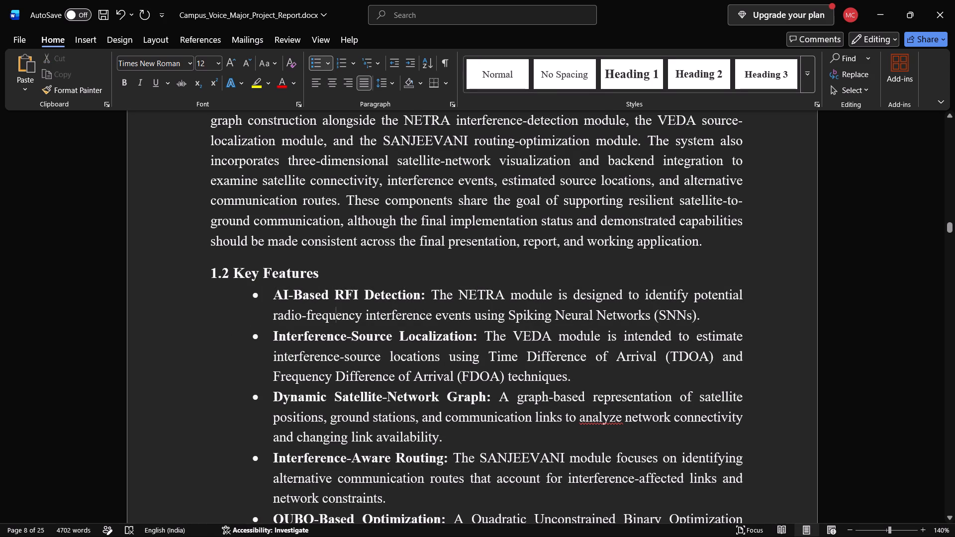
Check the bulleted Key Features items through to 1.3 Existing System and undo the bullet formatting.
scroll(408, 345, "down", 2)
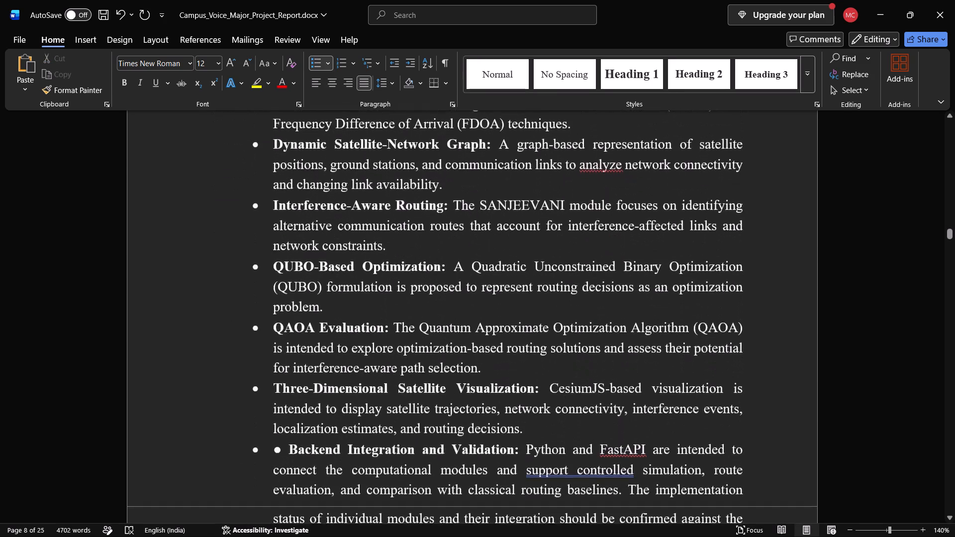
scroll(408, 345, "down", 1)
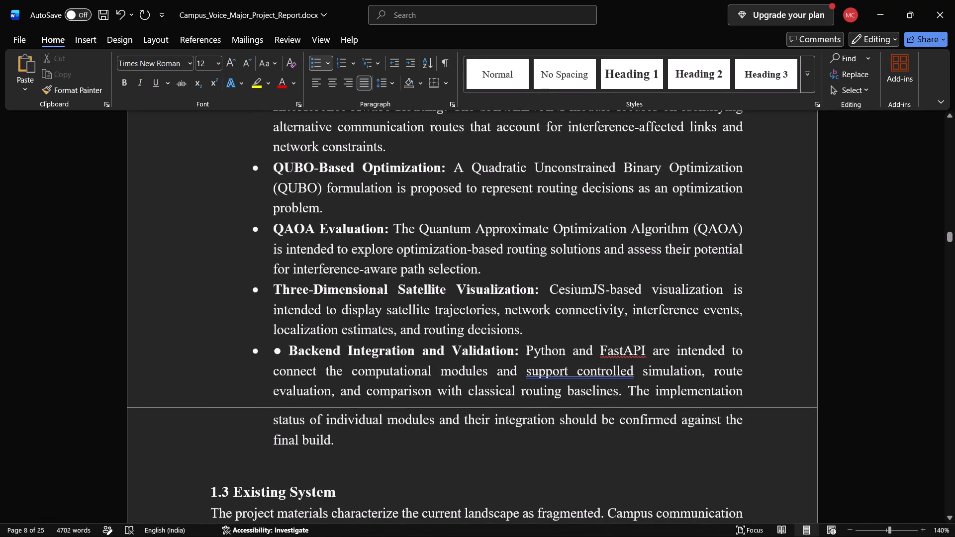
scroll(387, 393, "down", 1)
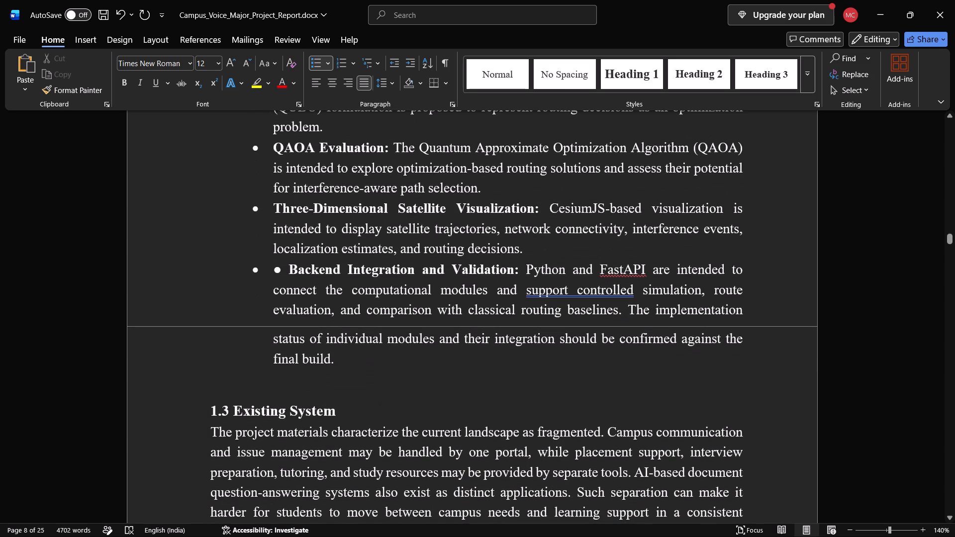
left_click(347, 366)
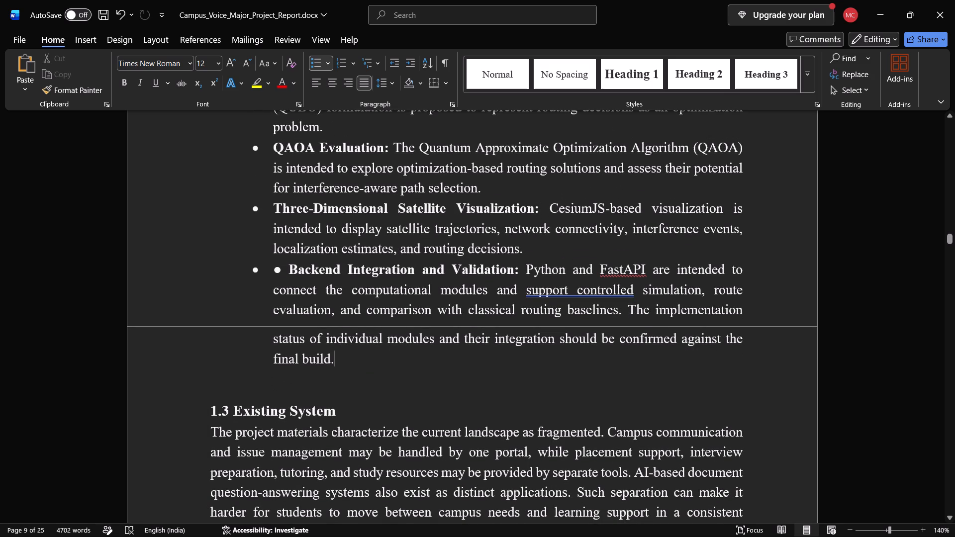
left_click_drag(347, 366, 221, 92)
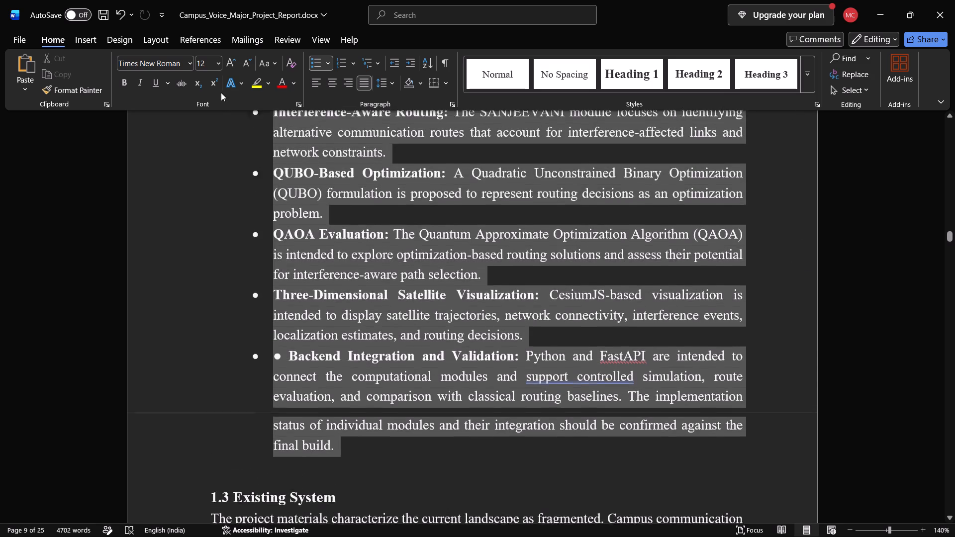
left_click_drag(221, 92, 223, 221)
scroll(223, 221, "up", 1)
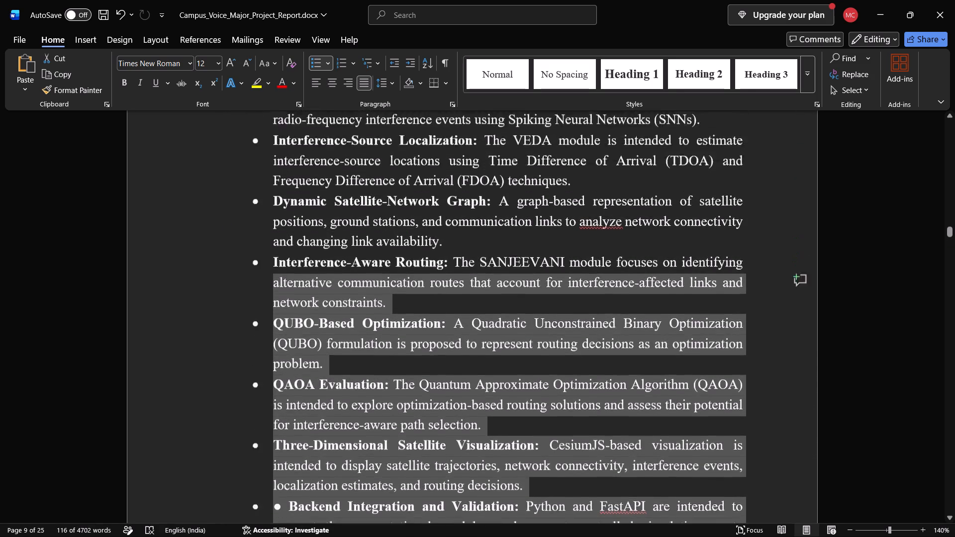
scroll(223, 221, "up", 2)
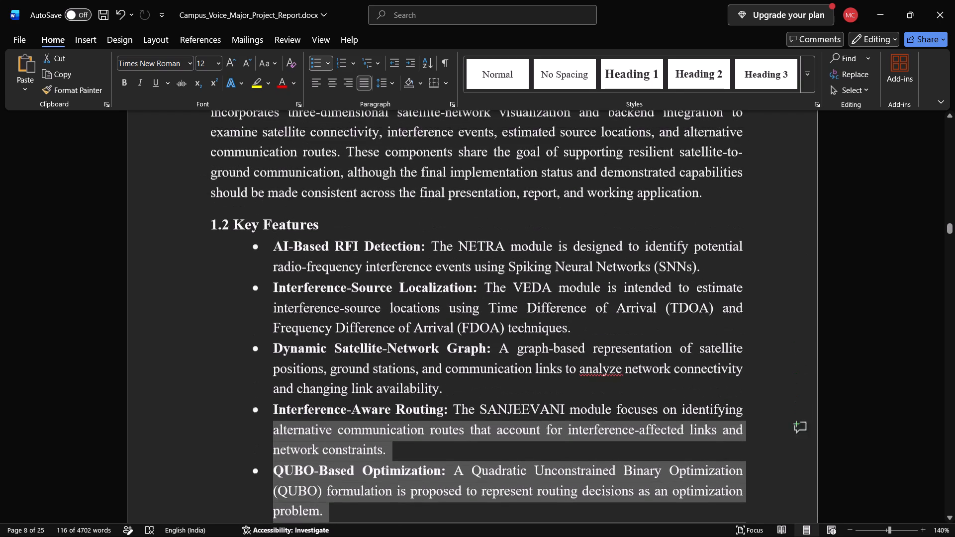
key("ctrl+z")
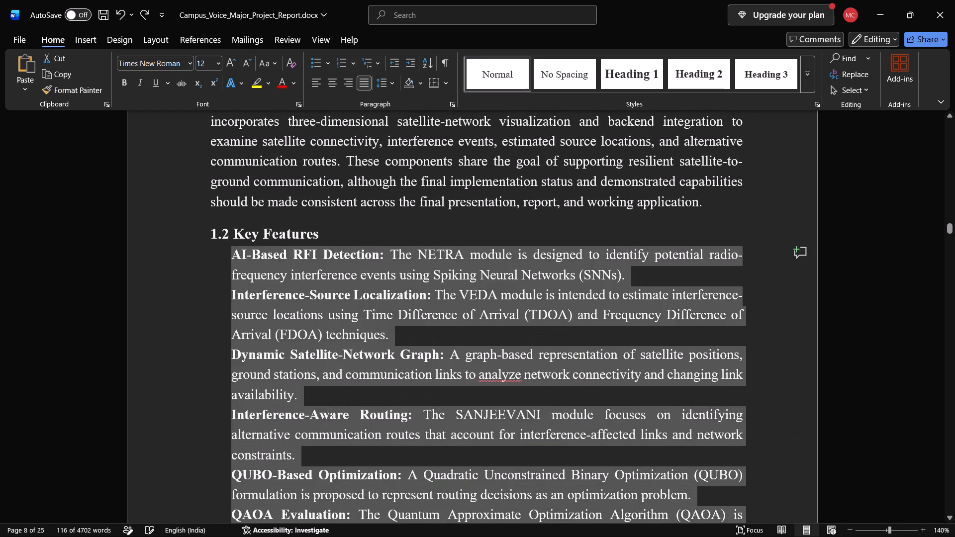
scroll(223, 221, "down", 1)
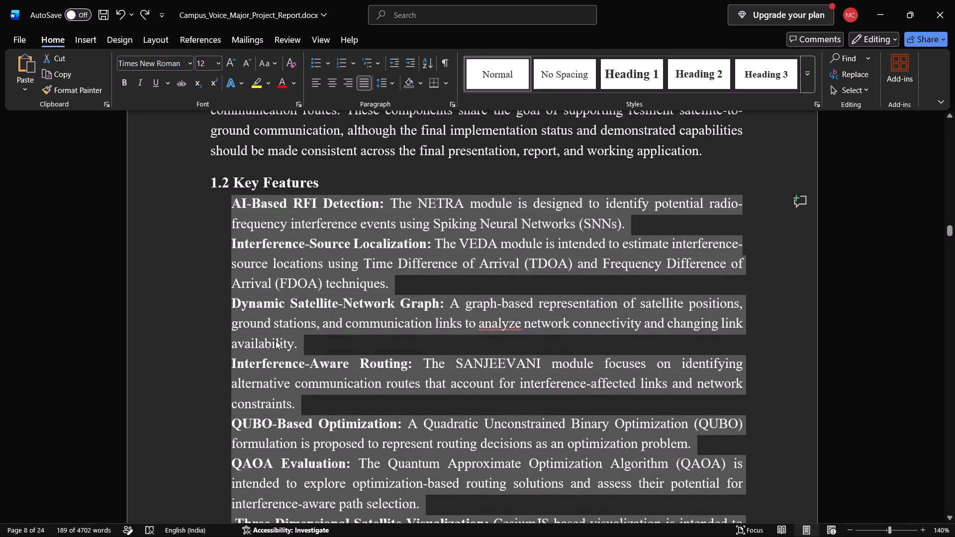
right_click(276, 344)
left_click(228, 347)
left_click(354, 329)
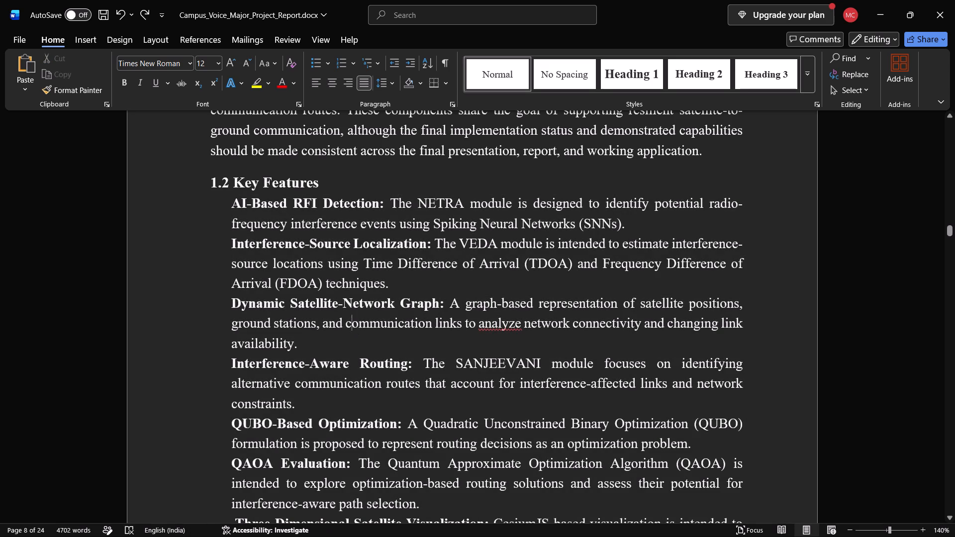
Insert a blank line after the AI-Based RFI Detection, Interference-Source Localization and Interference-Aware Routing items.
left_click(637, 221)
key("Return")
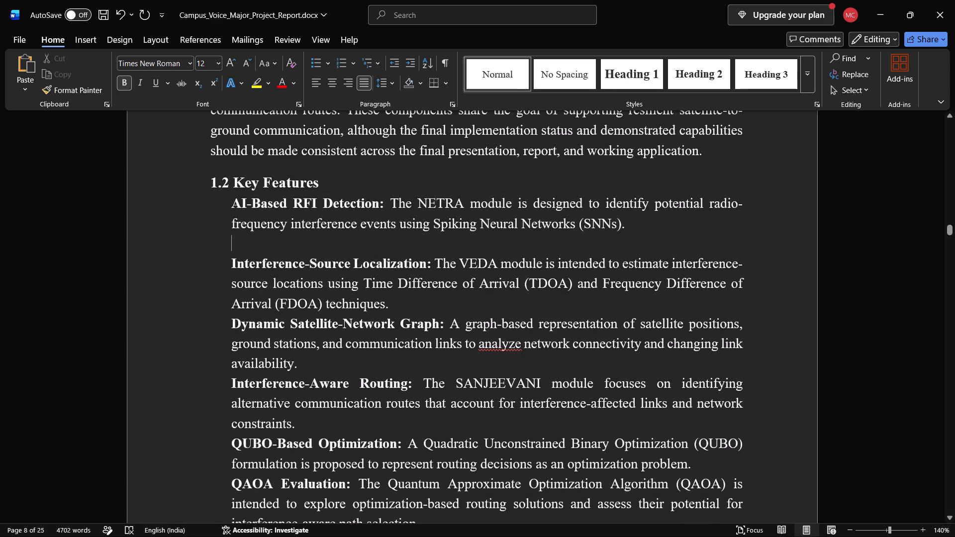
left_click(401, 310)
key("Return")
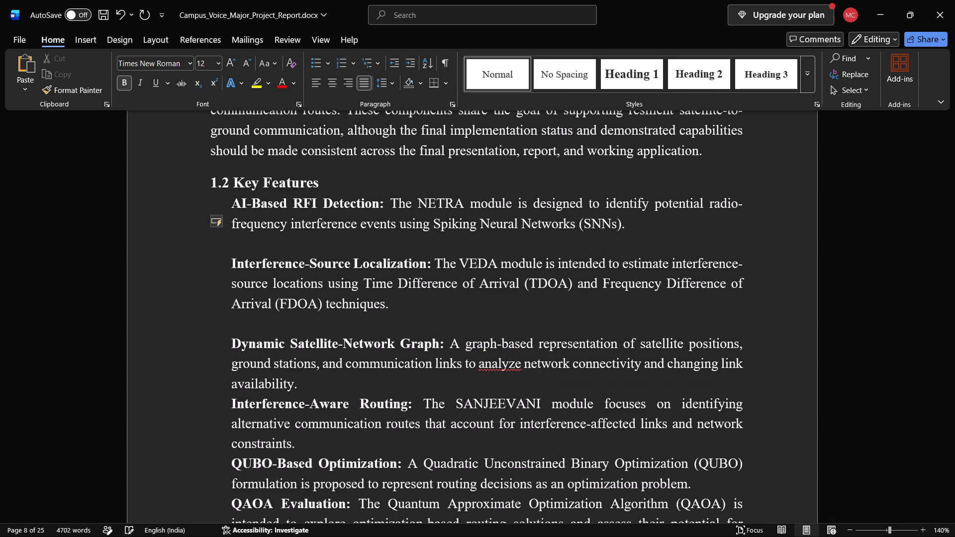
scroll(401, 310, "down", 1)
left_click(304, 254)
key("backslash")
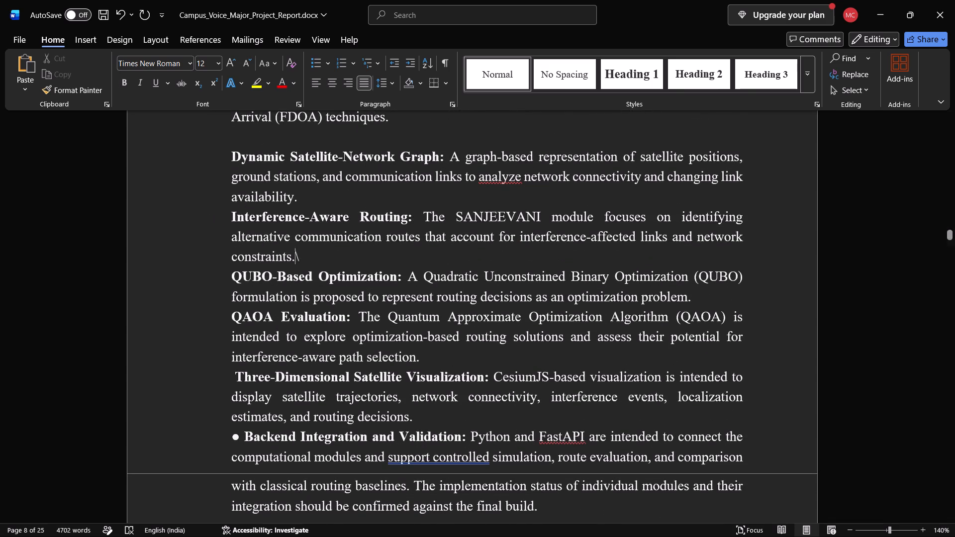
key("BackSpace")
key("Return")
Insert a blank line after the QUBO-Based Optimization and QAOA Evaluation items in Key Features.
scroll(304, 254, "down", 1)
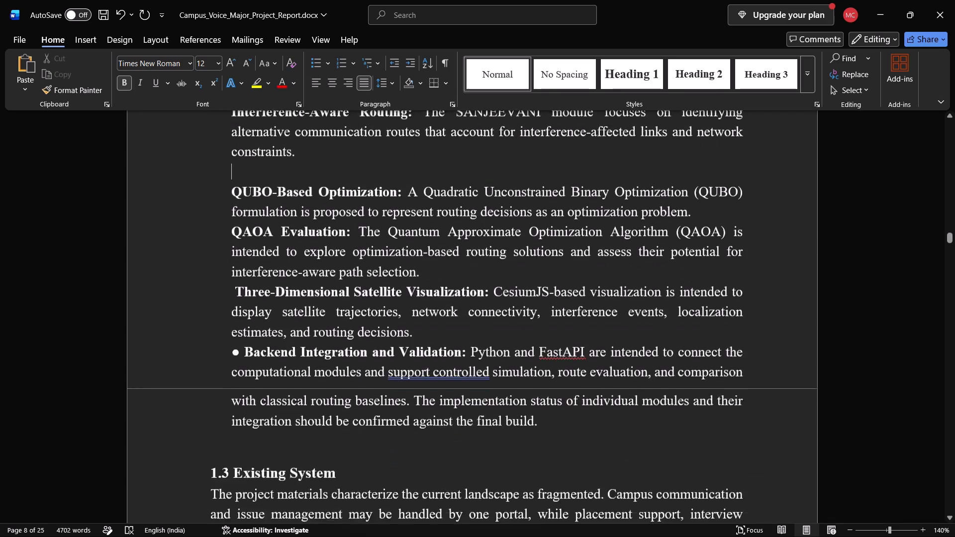
scroll(304, 254, "down", 1)
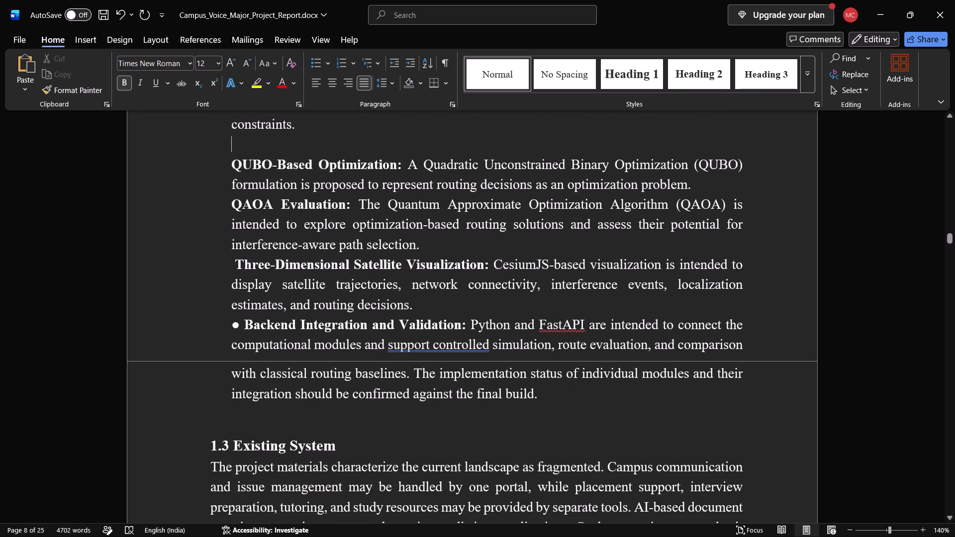
left_click(694, 184)
key("Return")
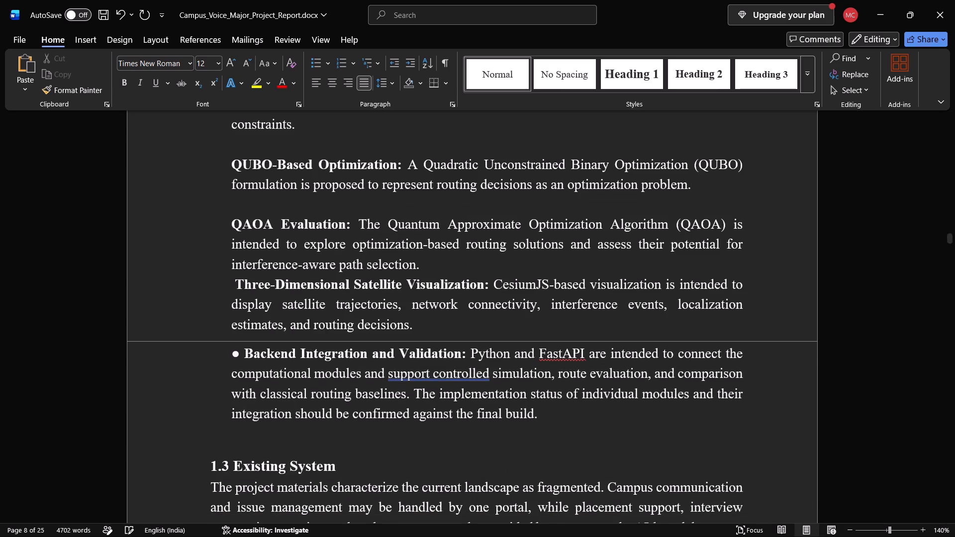
left_click(414, 260)
left_click(424, 261)
key("Return")
Delete the typed bullet character before the Backend Integration and Validation item.
scroll(424, 261, "down", 1)
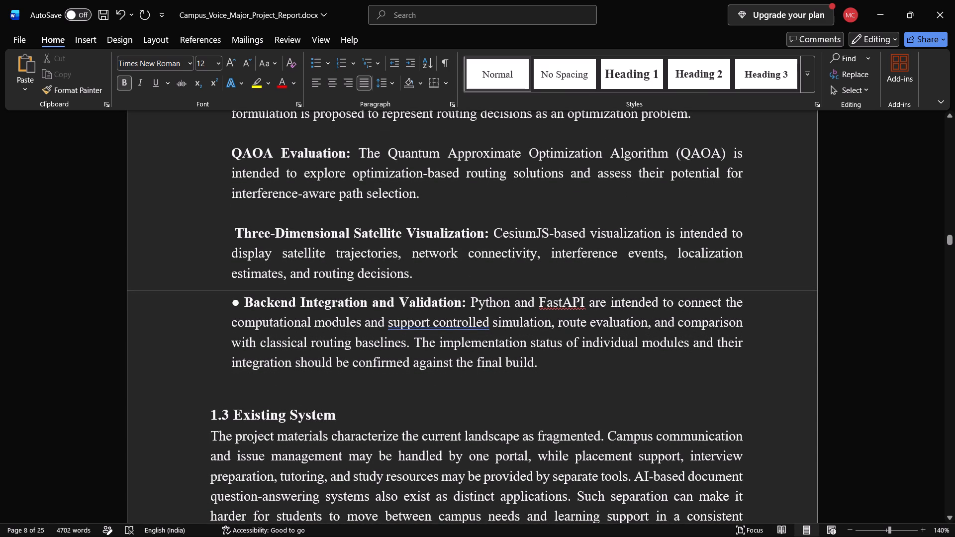
left_click(237, 300)
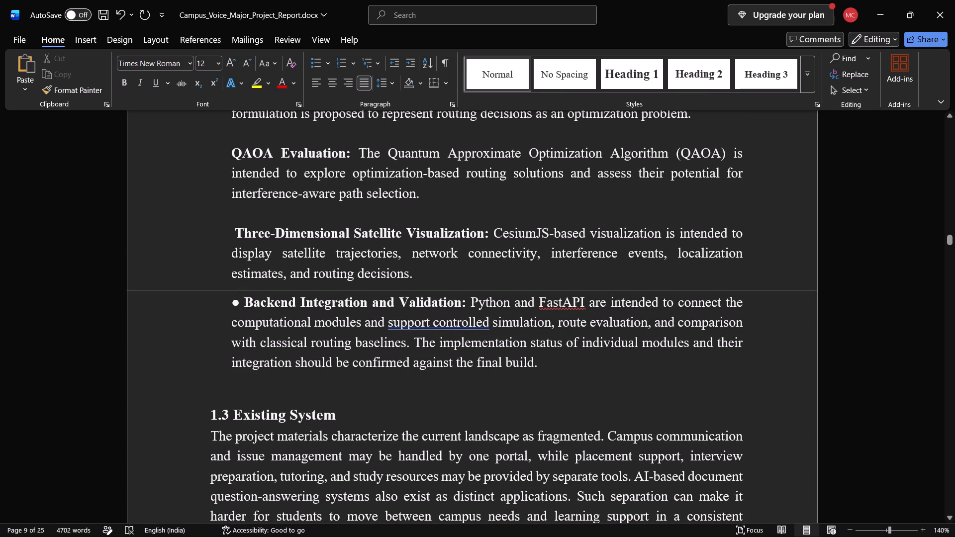
double_click(232, 303)
key("BackSpace")
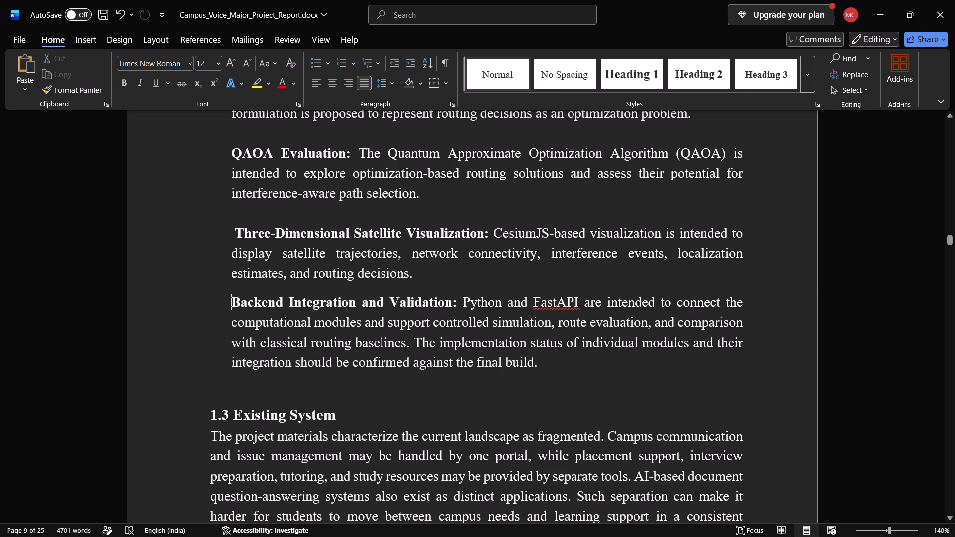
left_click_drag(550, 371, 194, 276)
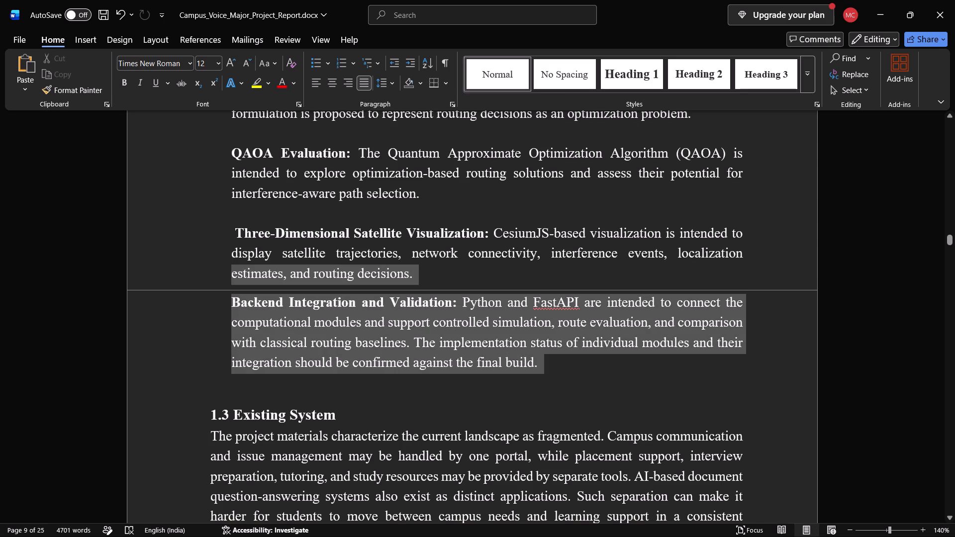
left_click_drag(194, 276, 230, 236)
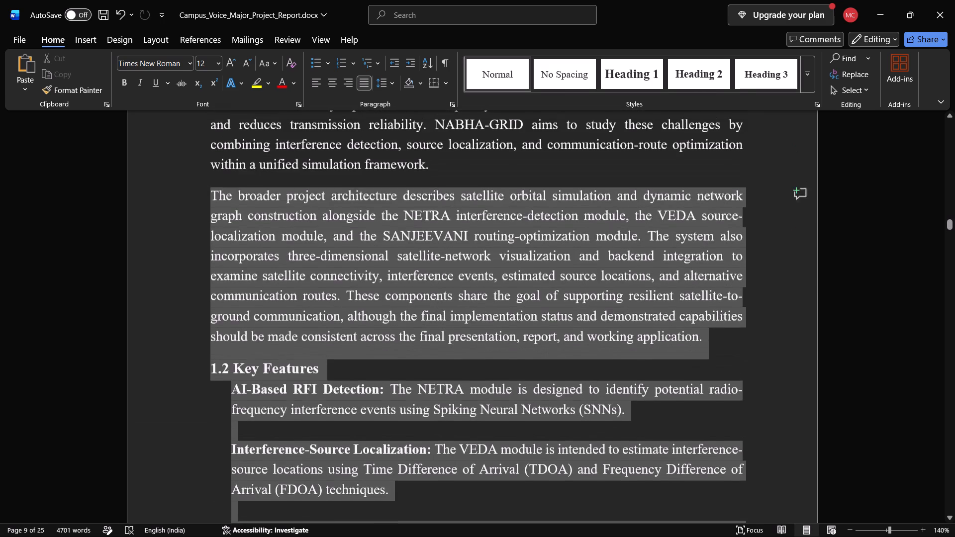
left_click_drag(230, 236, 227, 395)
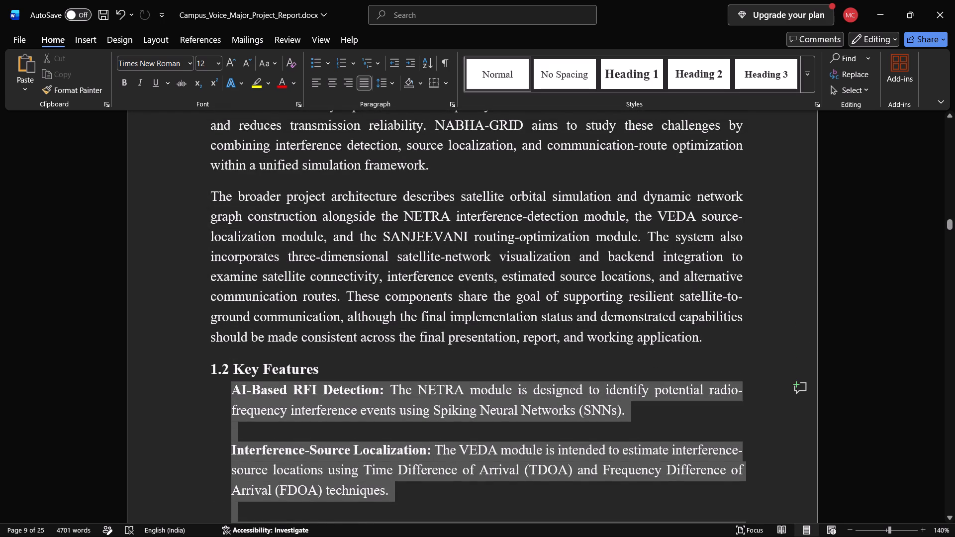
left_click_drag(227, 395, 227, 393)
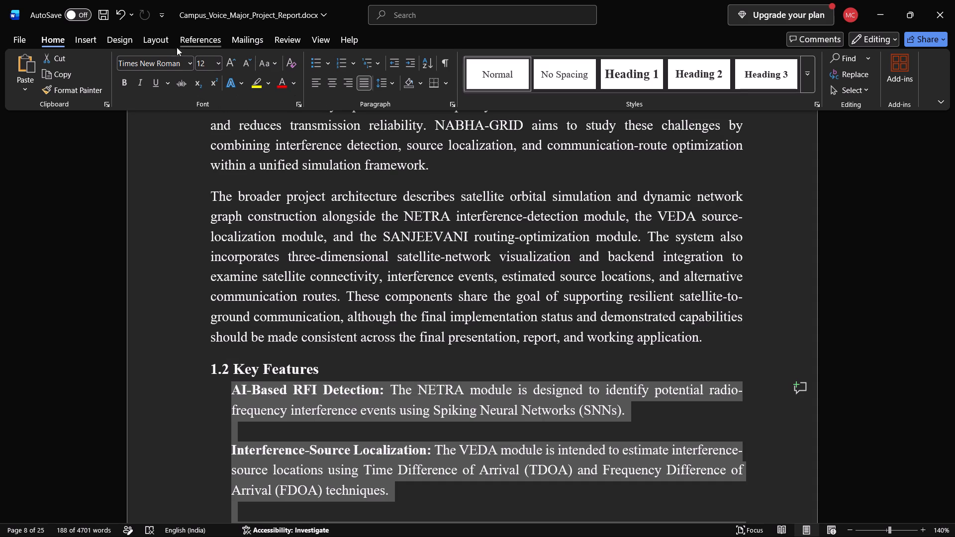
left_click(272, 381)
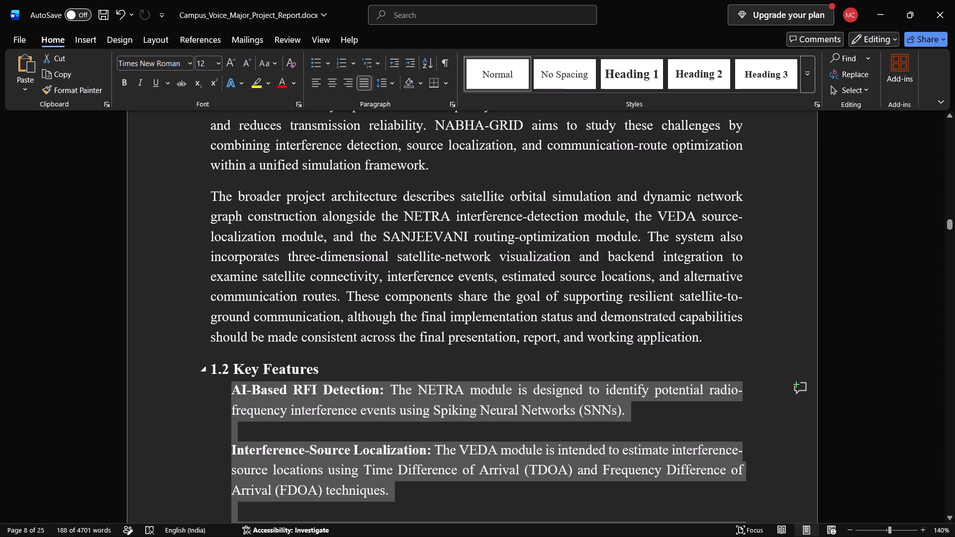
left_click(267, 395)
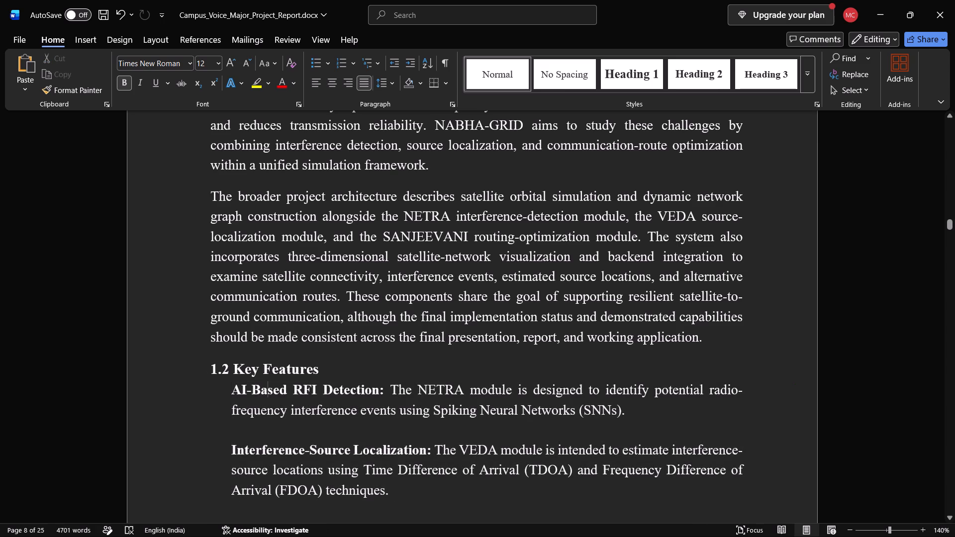
Replace the 1.2 Key Features section in the Word report with the full Key Features rewrite copied from ChatGPT.
double_click(262, 389)
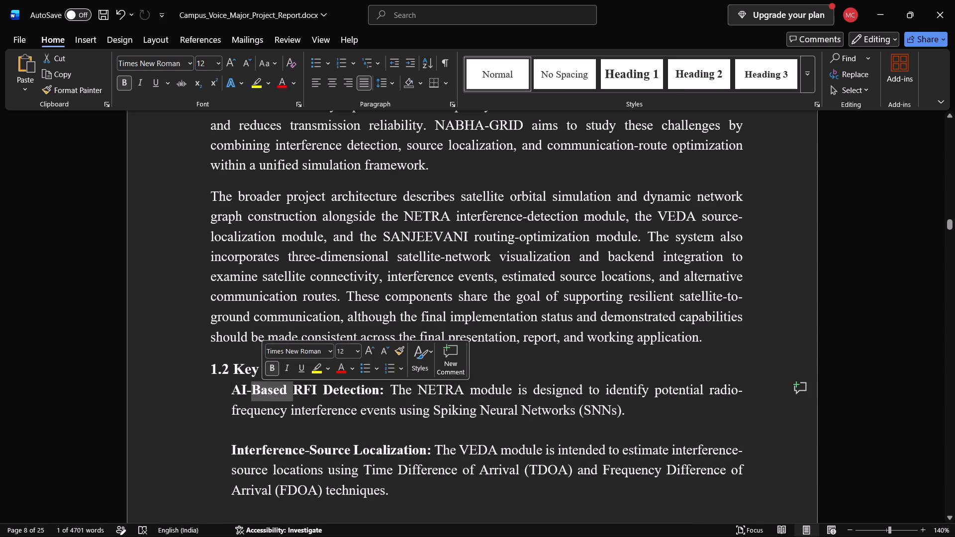
scroll(322, 281, "down", 1)
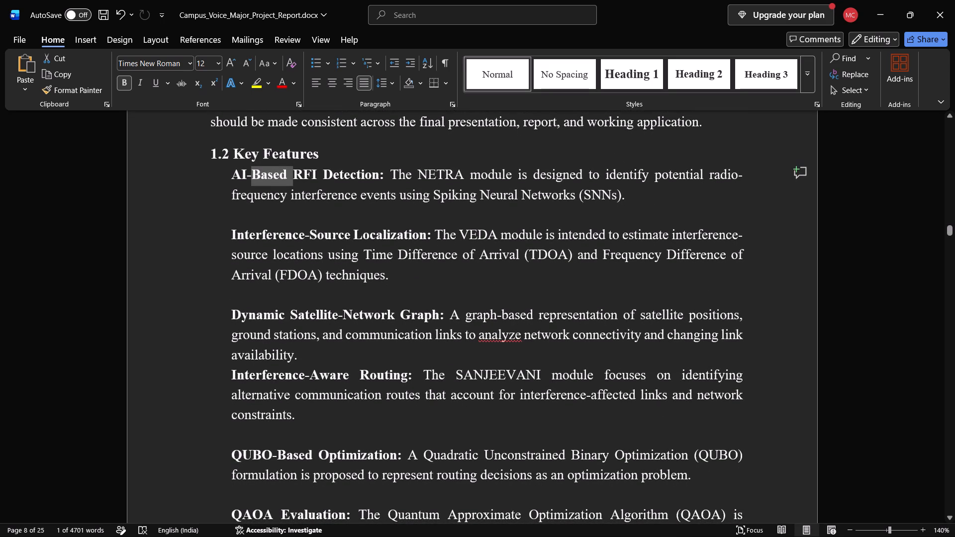
key("alt+Tab")
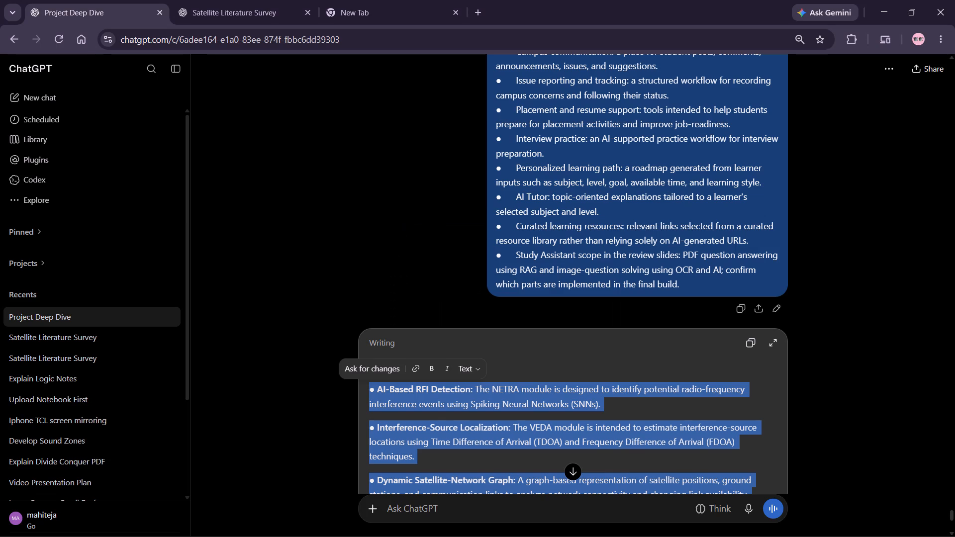
left_click(594, 344)
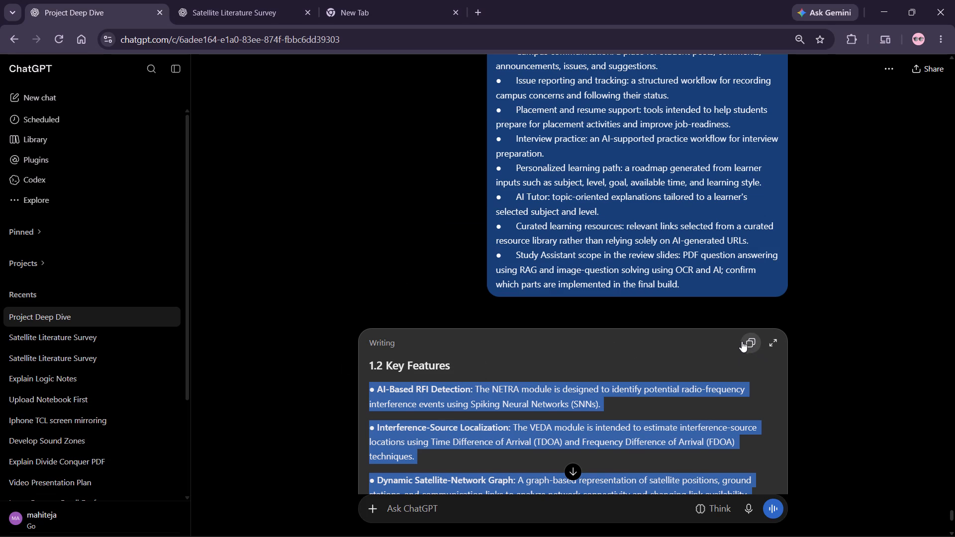
left_click(741, 340)
key("alt+Tab")
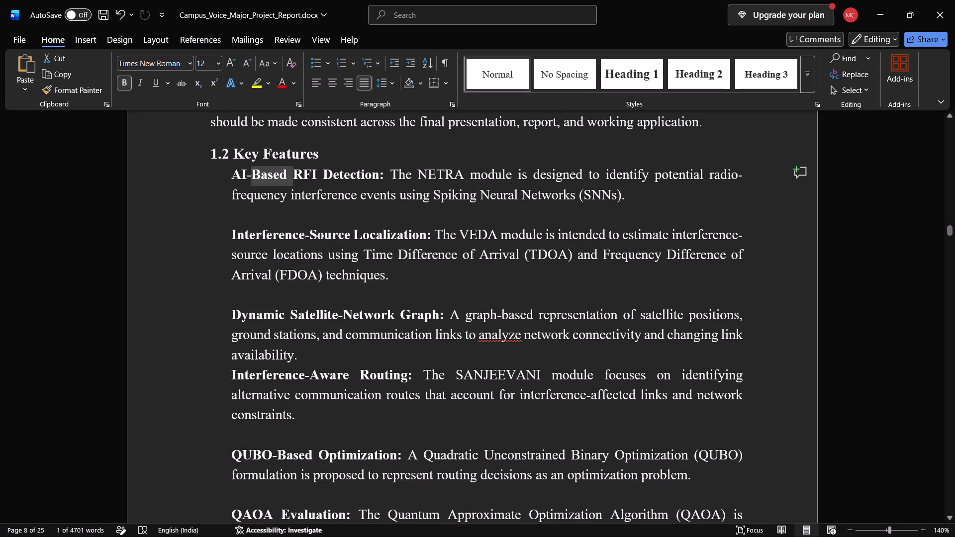
scroll(272, 338, "down", 2)
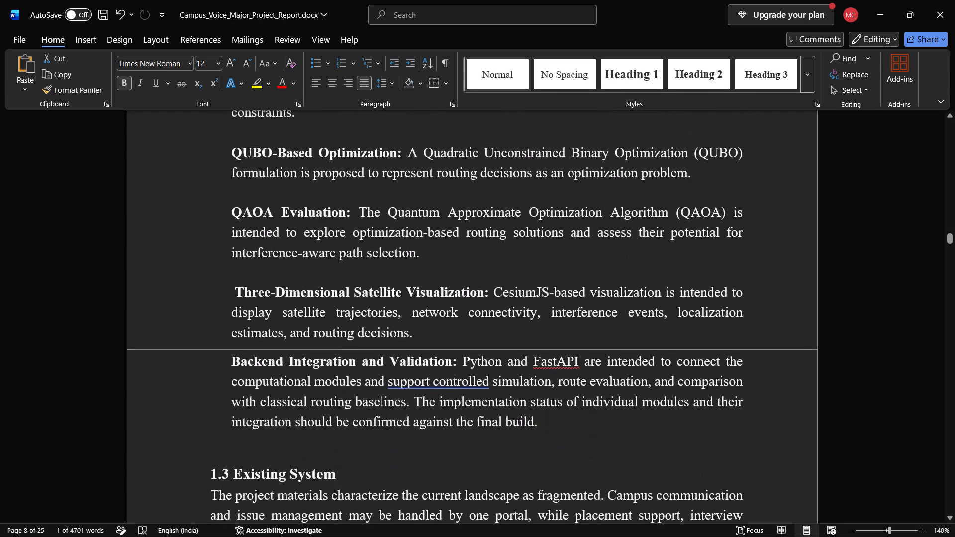
left_click_drag(539, 425, 153, 220)
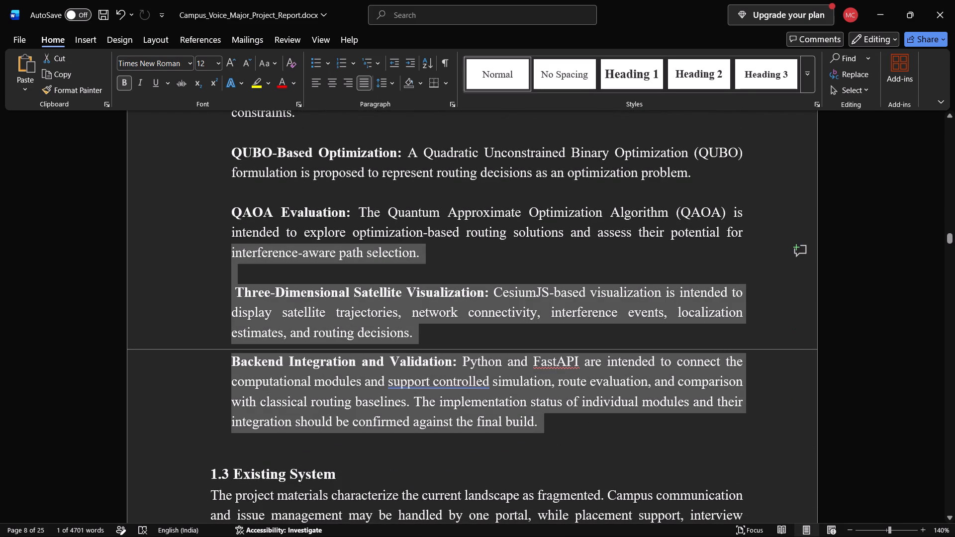
left_click_drag(153, 220, 179, 246)
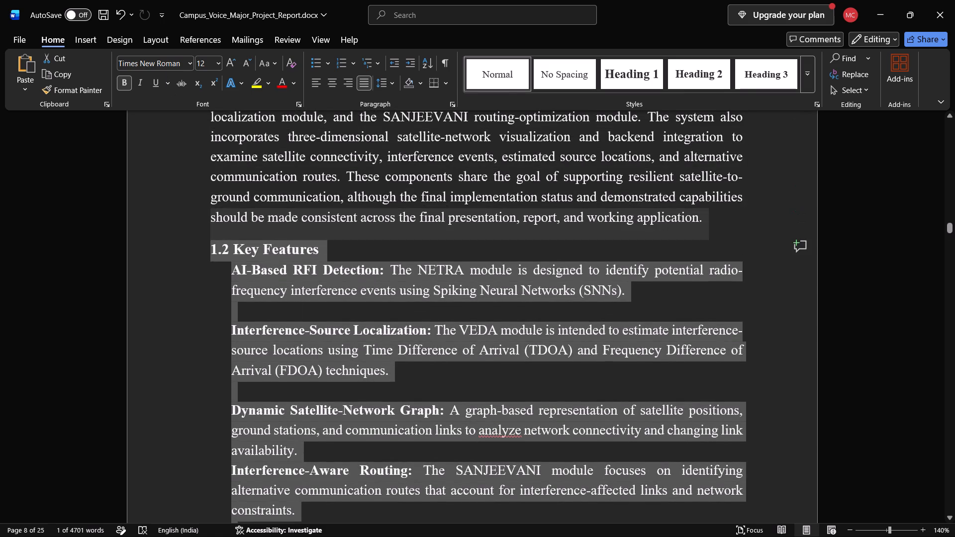
left_click_drag(179, 246, 192, 252)
key("ctrl+v")
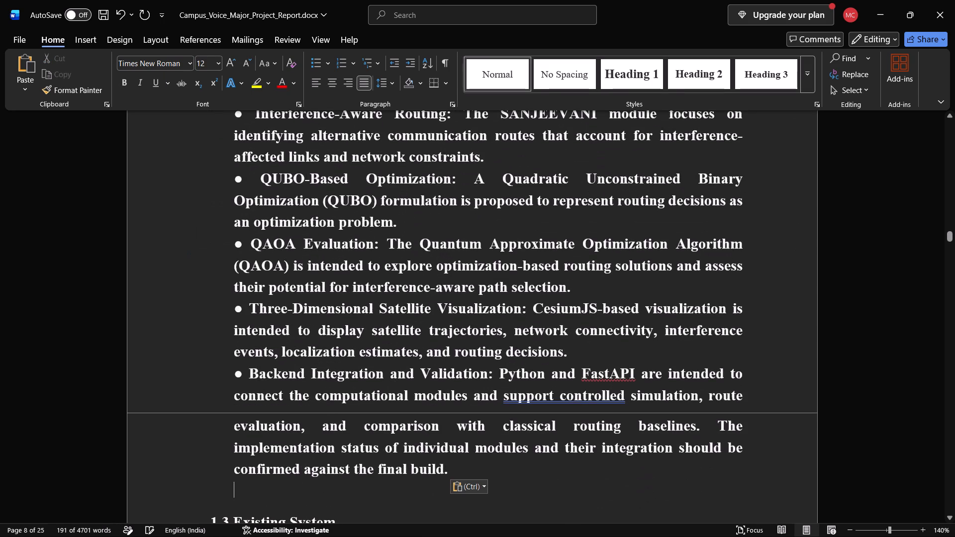
Remove the indent from the pasted 1.2 Key Features heading, keeping the heading on its own line.
scroll(192, 252, "up", 1)
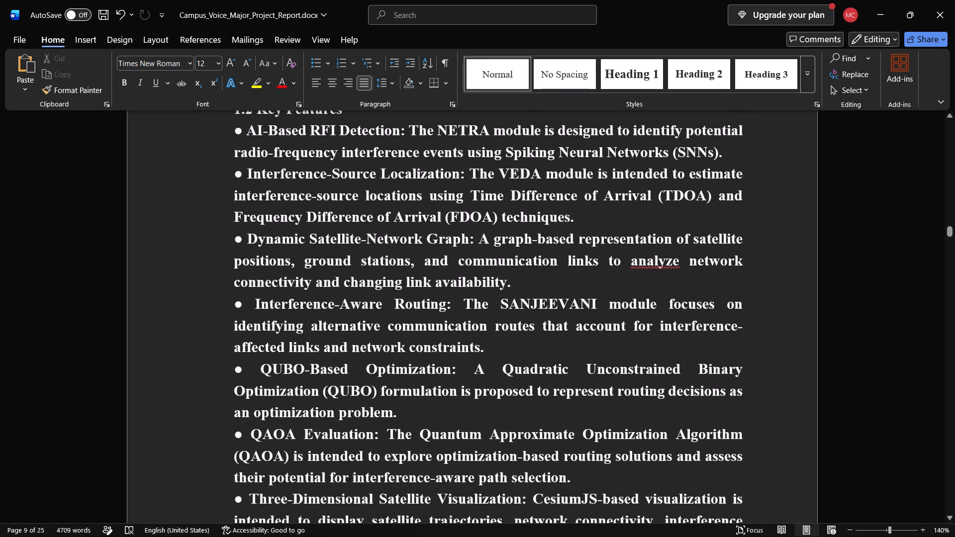
scroll(192, 252, "up", 1)
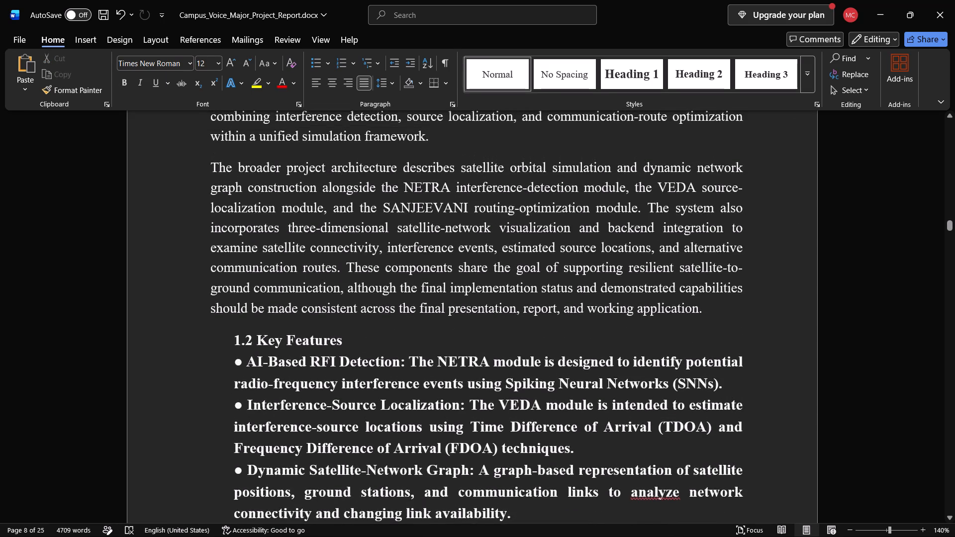
scroll(192, 252, "right", 1)
scroll(192, 252, "down", 1)
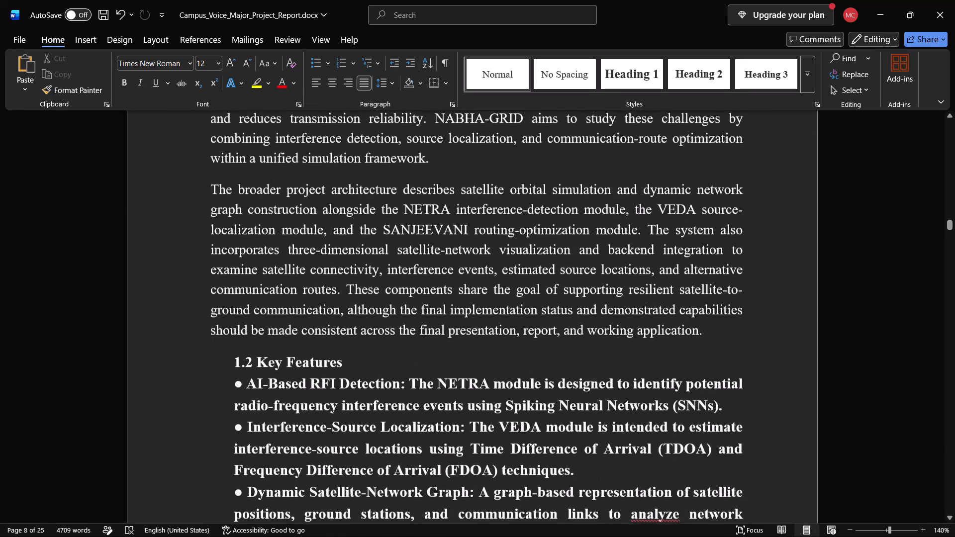
left_click(235, 358)
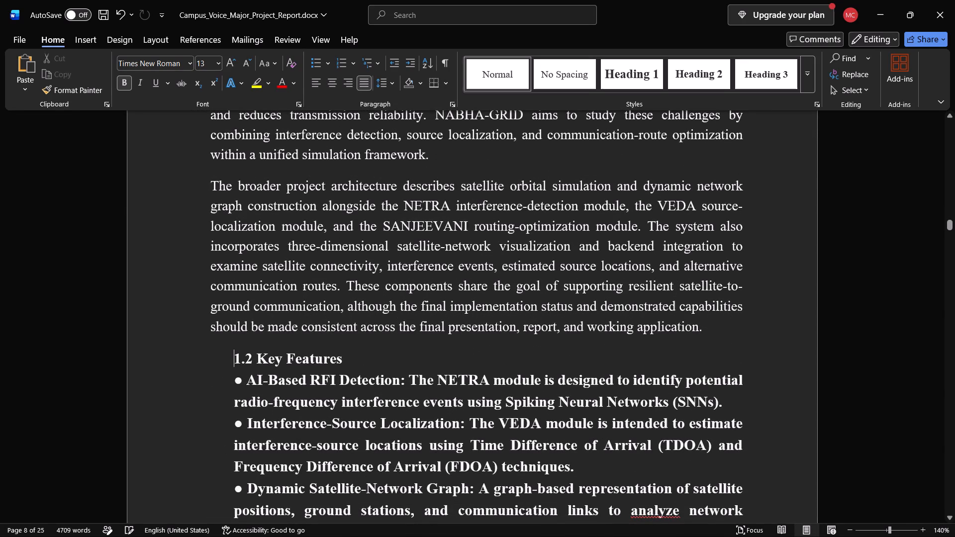
key("BackSpace")
key("BackSpace")
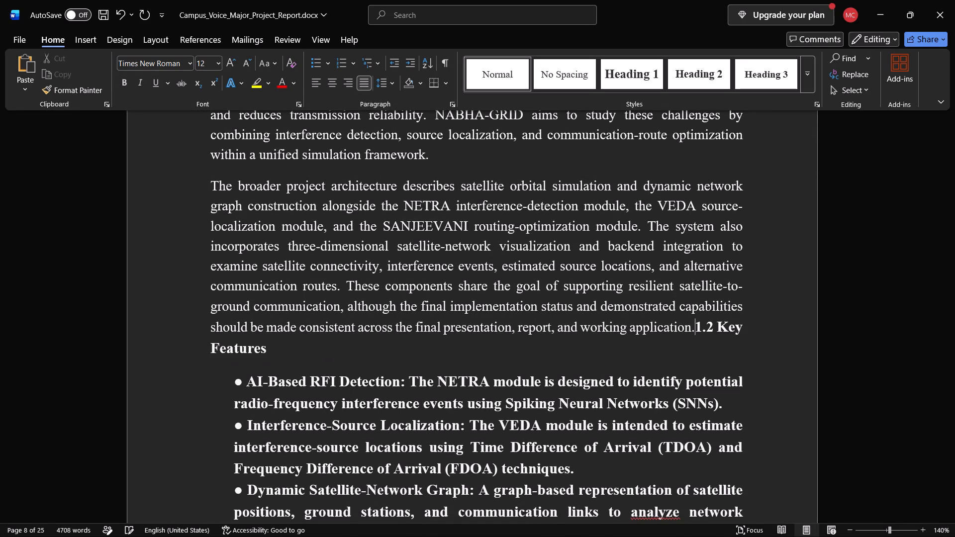
key("ctrl+z")
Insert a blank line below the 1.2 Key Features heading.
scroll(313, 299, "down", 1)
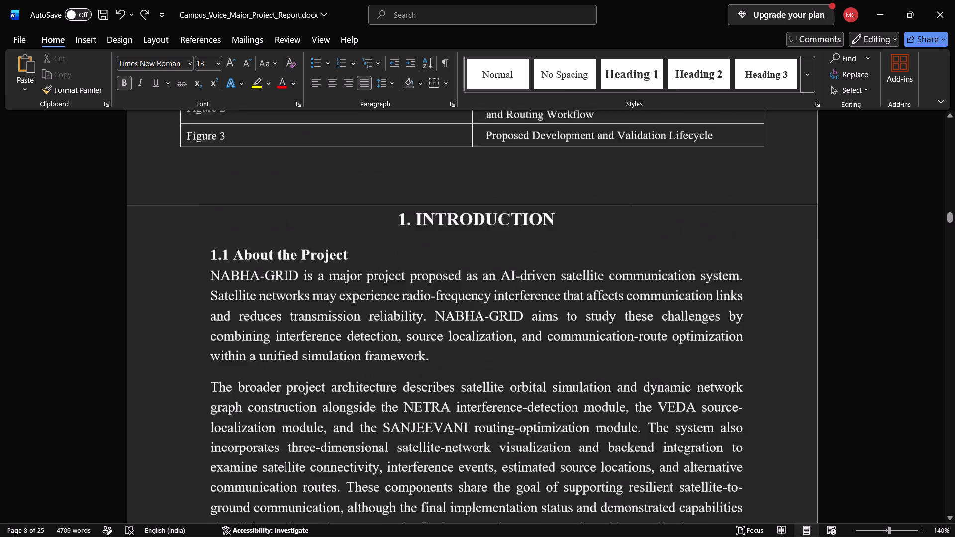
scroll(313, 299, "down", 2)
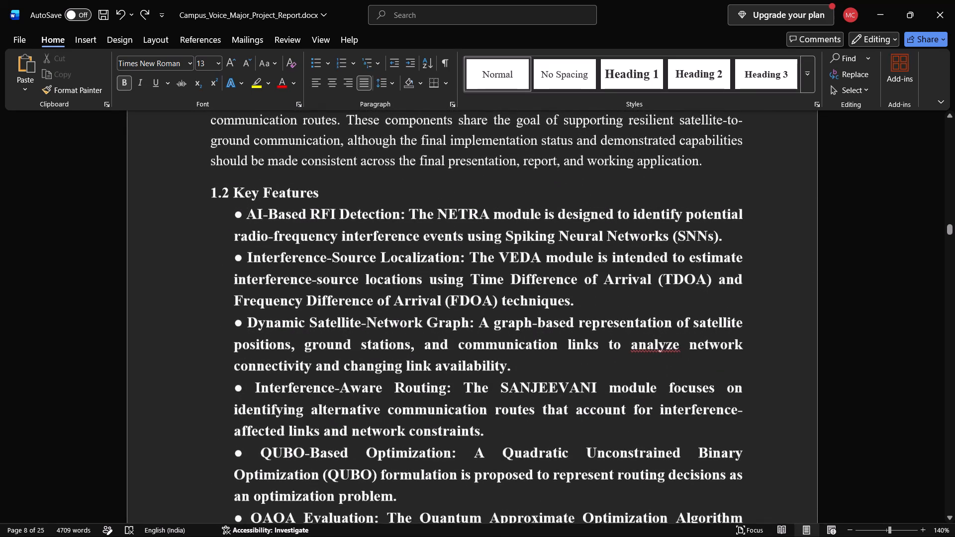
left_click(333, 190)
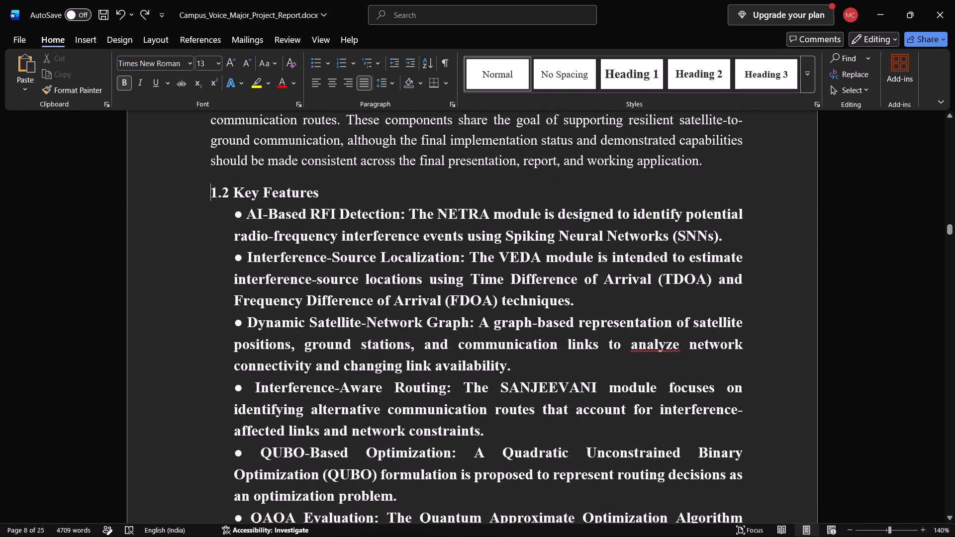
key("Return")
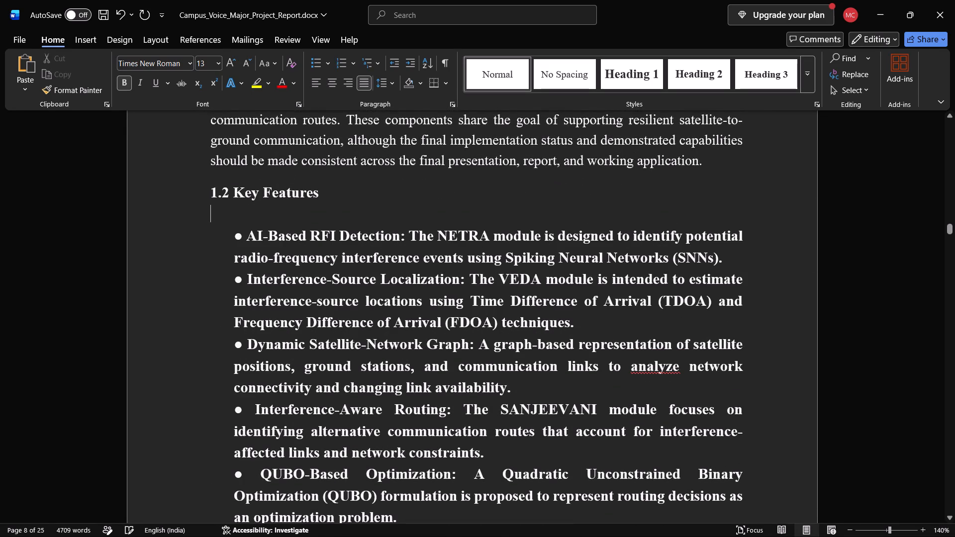
Remove the bold formatting from all Key Features items and set their font size to 12.
left_click_drag(250, 234, 494, 536)
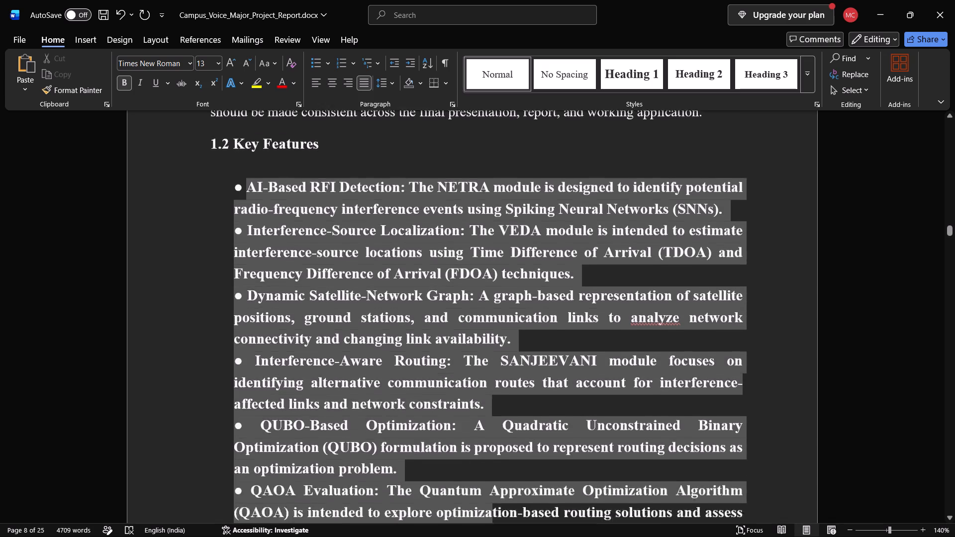
left_click_drag(494, 536, 573, 536)
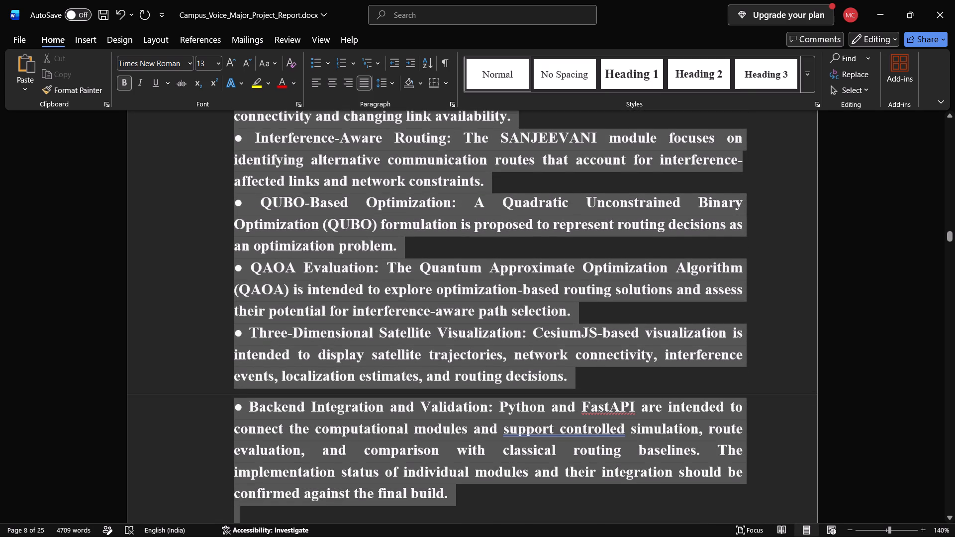
left_click_drag(573, 536, 541, 369)
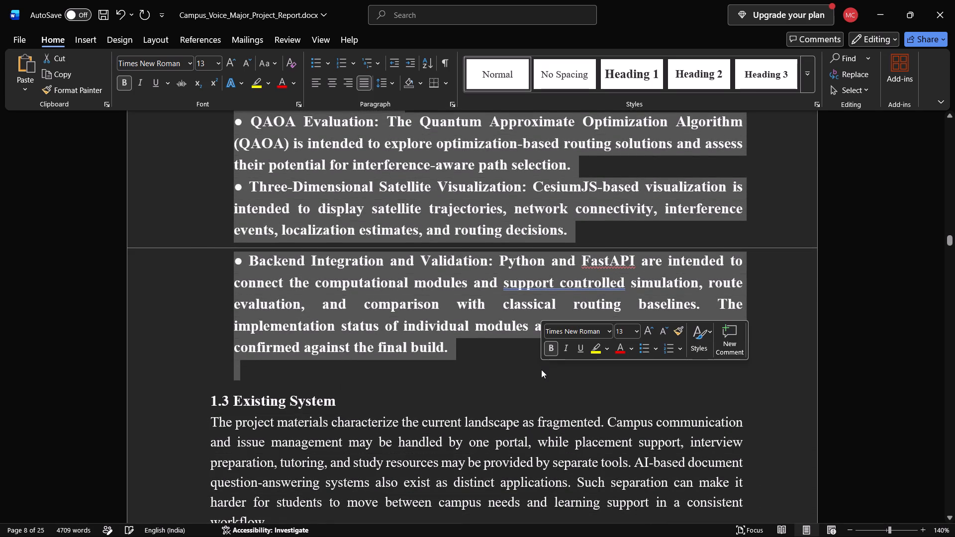
left_click(551, 351)
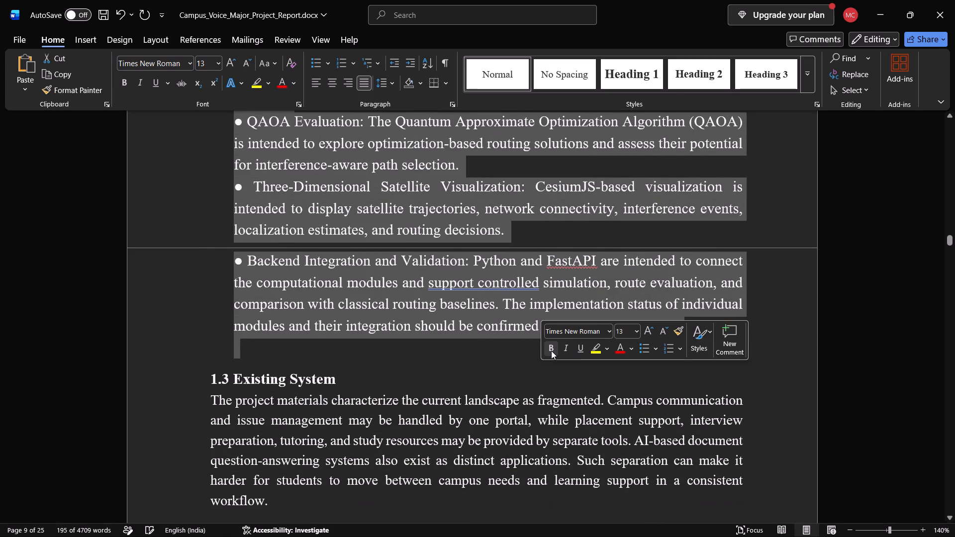
left_click(621, 328)
type("12")
key("Return")
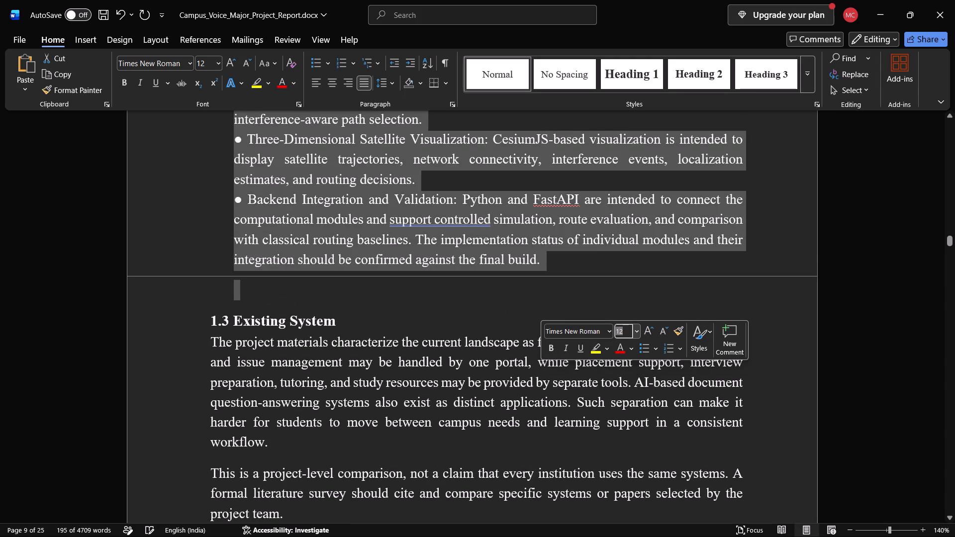
left_click(417, 297)
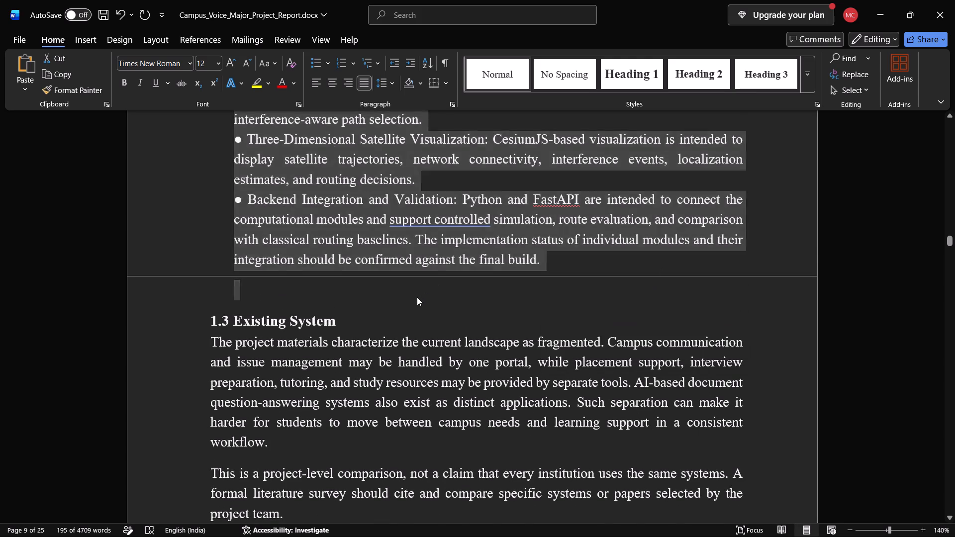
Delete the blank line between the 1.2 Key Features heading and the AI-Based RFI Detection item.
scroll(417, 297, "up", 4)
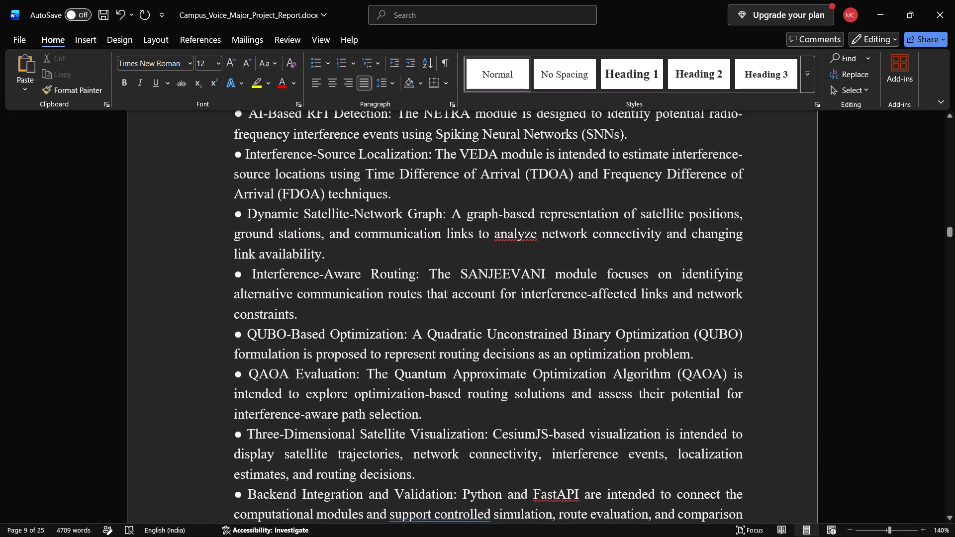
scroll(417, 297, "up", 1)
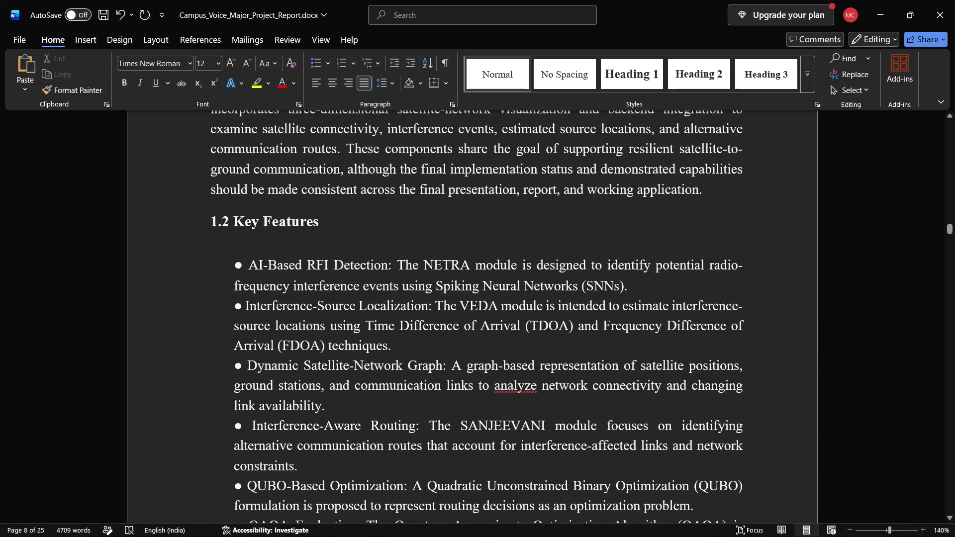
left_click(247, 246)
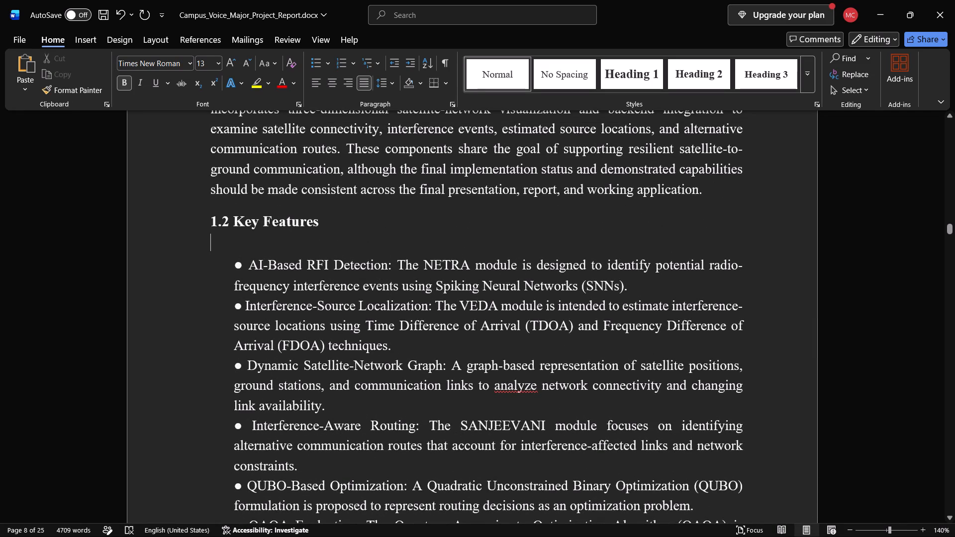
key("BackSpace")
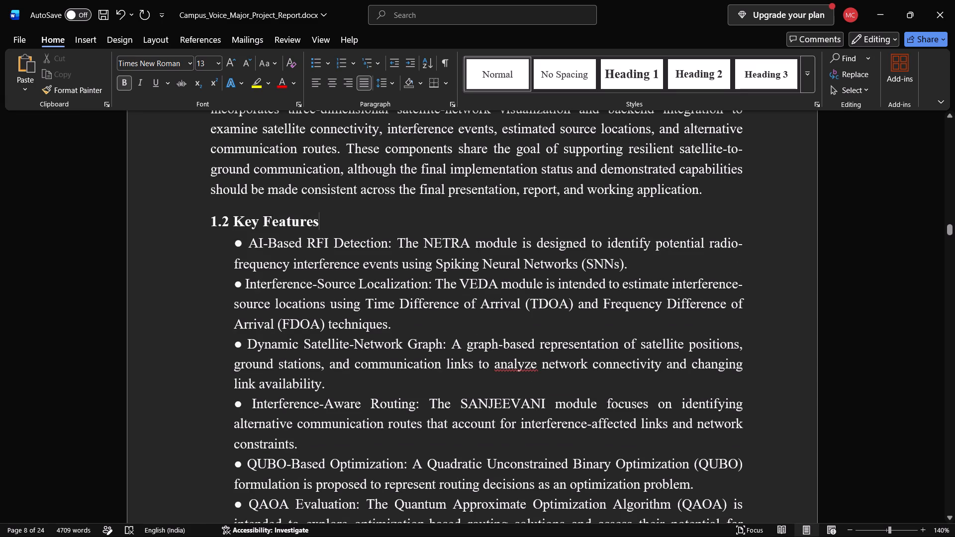
Delete the typed bullet characters and indents before the AI-Based RFI Detection and Interference-Source Localization items.
left_click(246, 240)
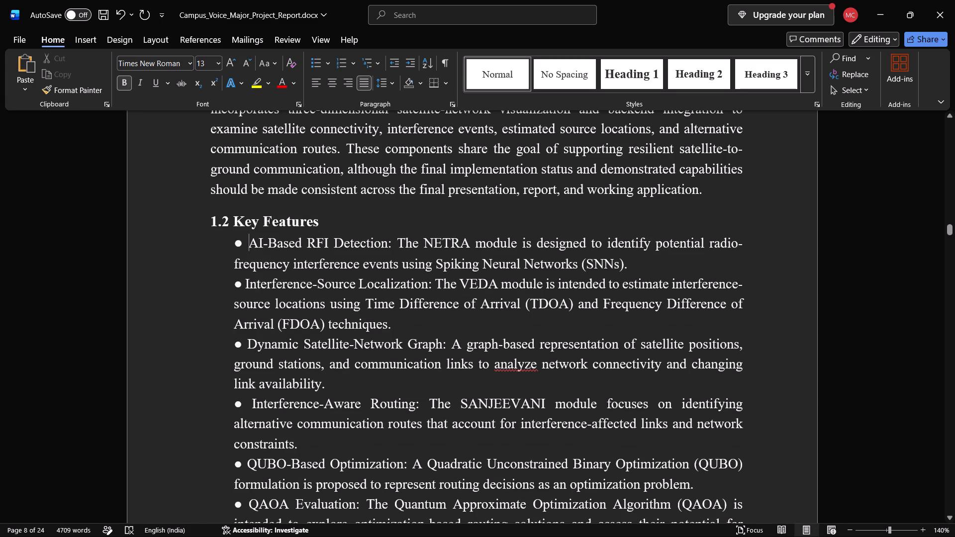
left_click(233, 240)
key("BackSpace")
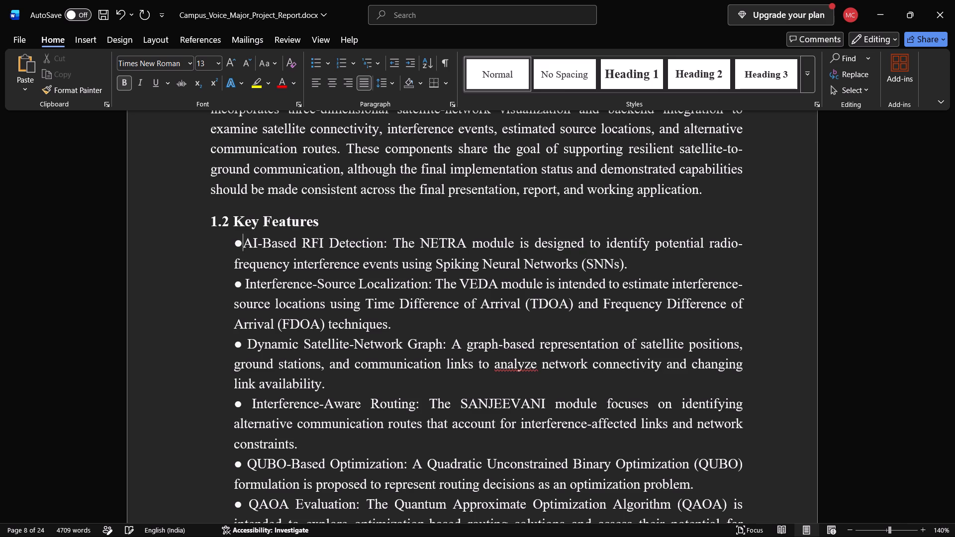
key("BackSpace")
key("BackSpace")
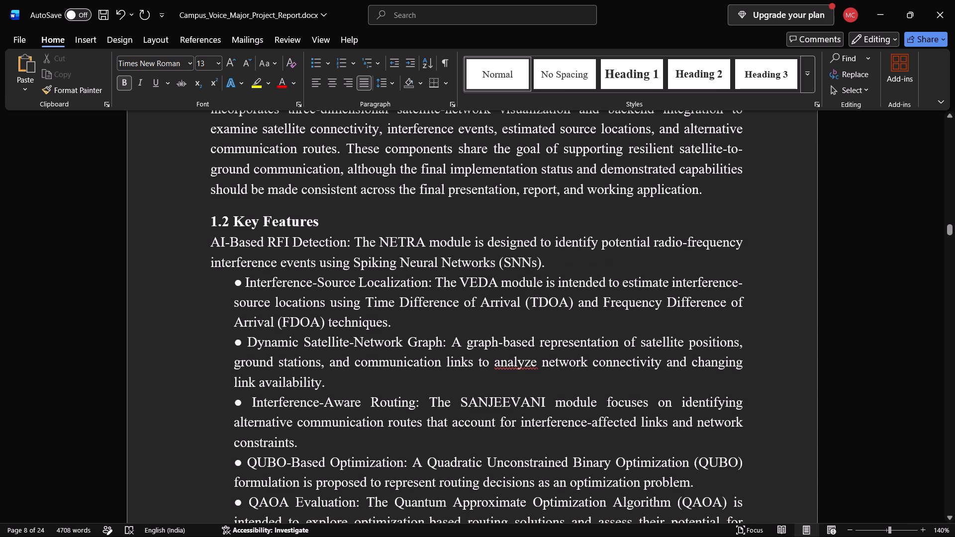
left_click(234, 289)
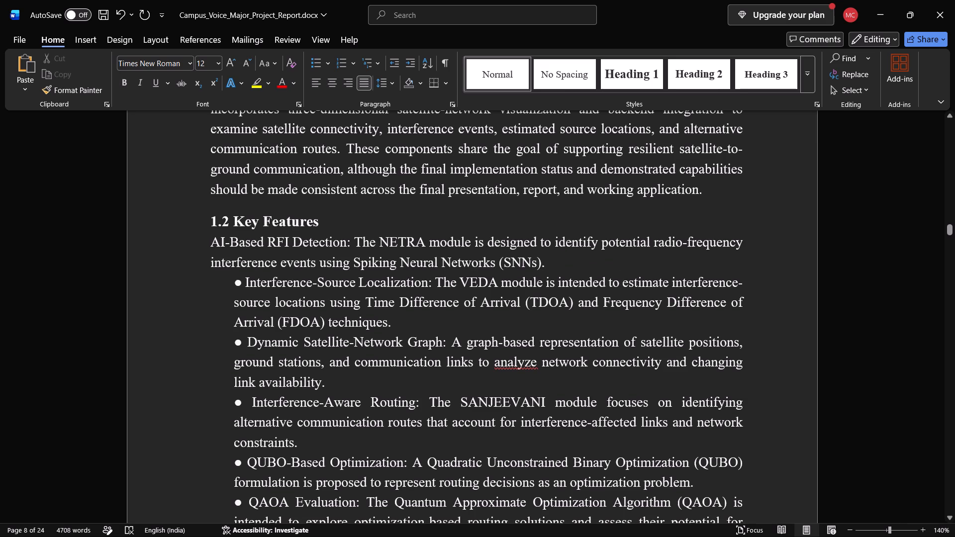
left_click(241, 289)
key("BackSpace")
key("BackSpace")
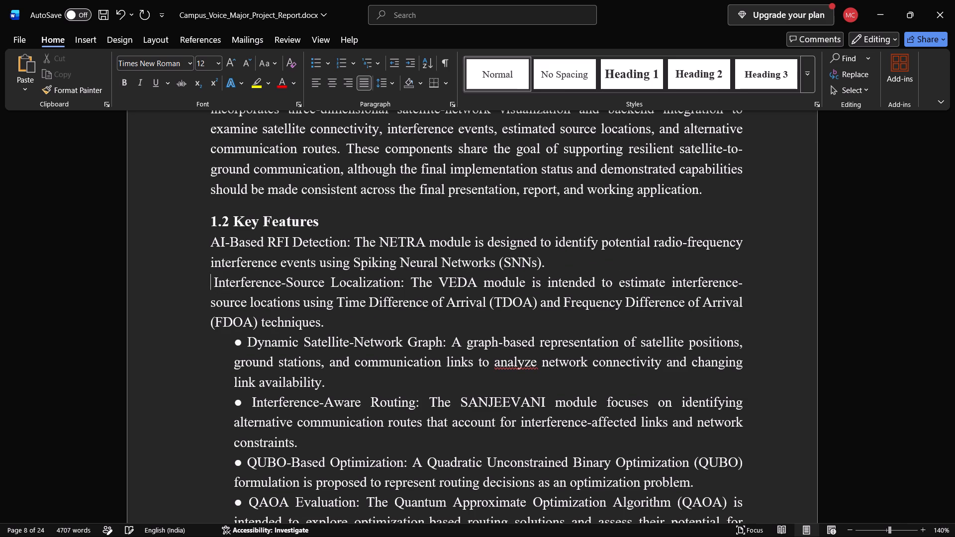
Delete the typed bullet characters and indents before the Dynamic Satellite-Network Graph and Interference-Aware Routing items.
left_click(245, 342)
key("BackSpace")
key("BackSpace")
key("BackSpace")
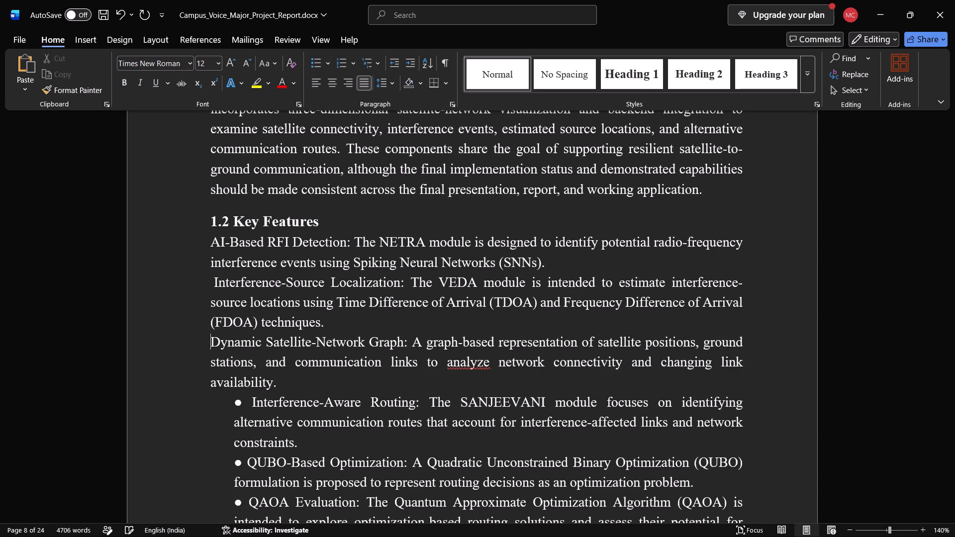
left_click(242, 405)
key("BackSpace")
key("BackSpace")
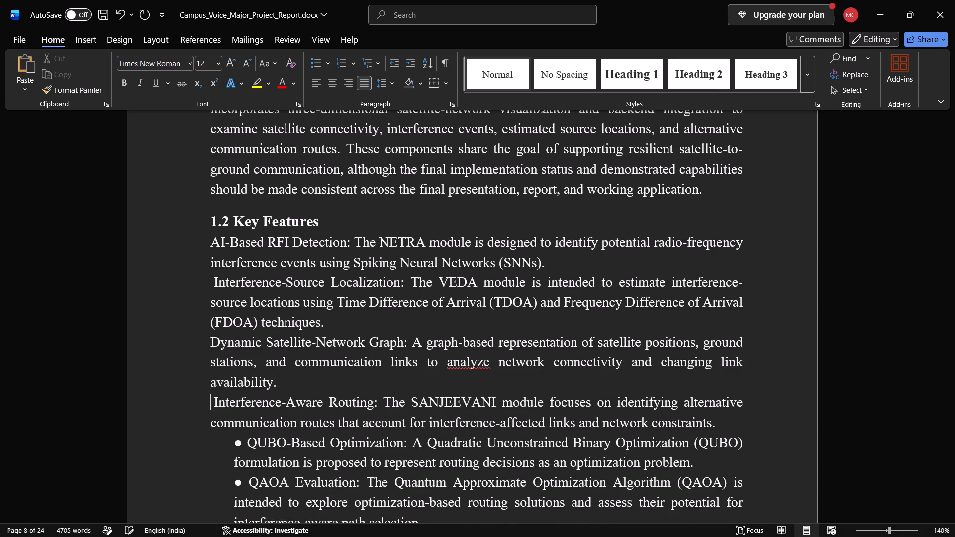
Delete the typed bullet characters and indents before the QUBO-Based Optimization and QAOA Evaluation items.
scroll(242, 405, "down", 1)
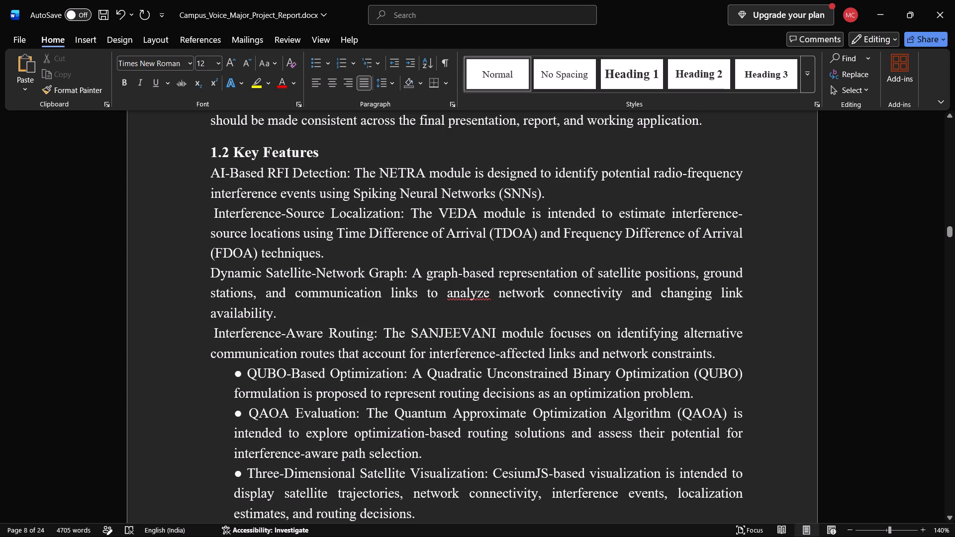
left_click(236, 374)
key("Right")
key("BackSpace")
key("BackSpace")
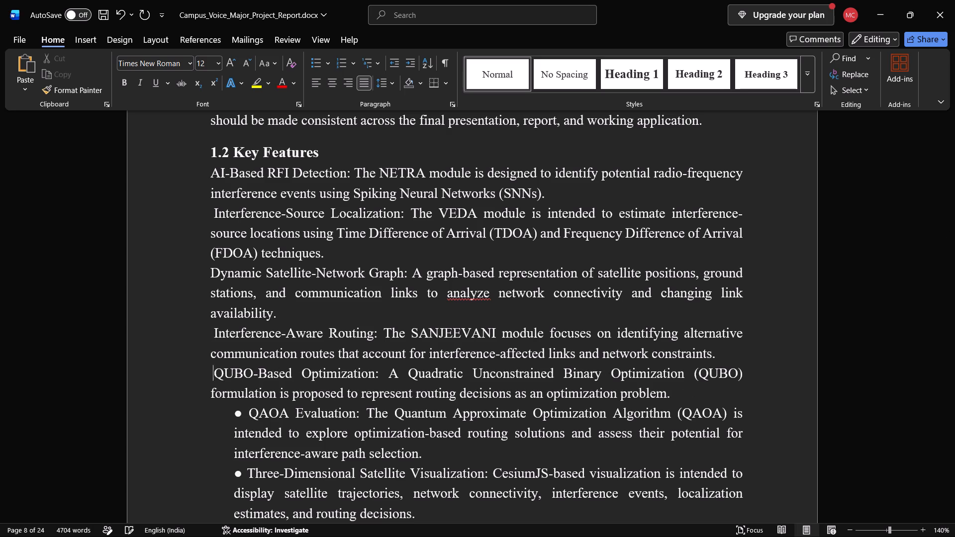
scroll(236, 374, "down", 1)
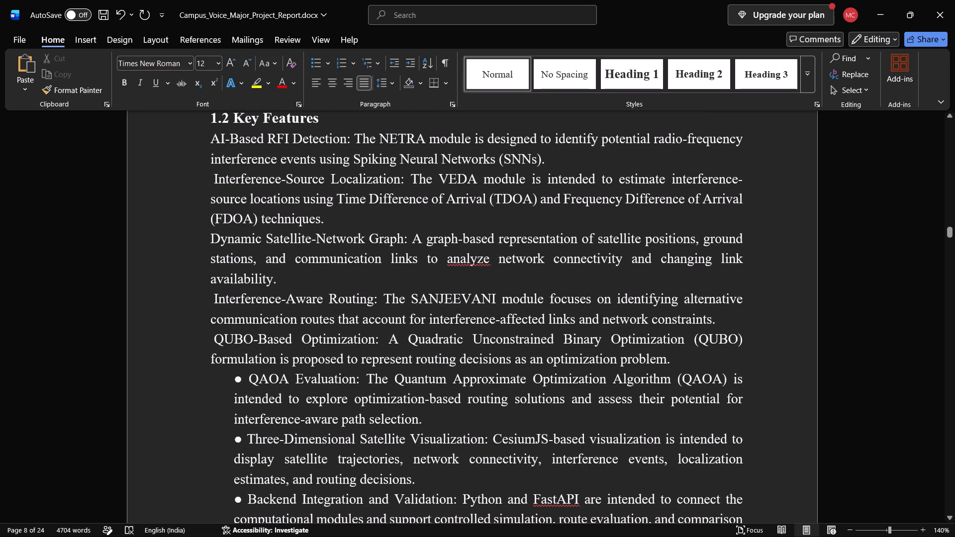
left_click(238, 384)
key("Right")
key("BackSpace")
key("BackSpace")
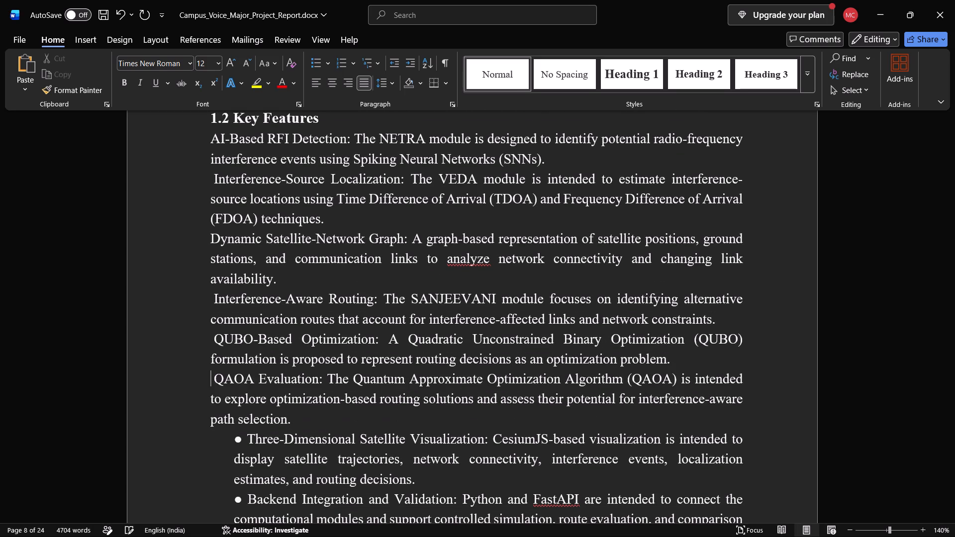
Delete the typed bullet characters and indents before the Three-Dimensional Satellite Visualization and Backend Integration and Validation items.
scroll(238, 384, "down", 1)
left_click(244, 315)
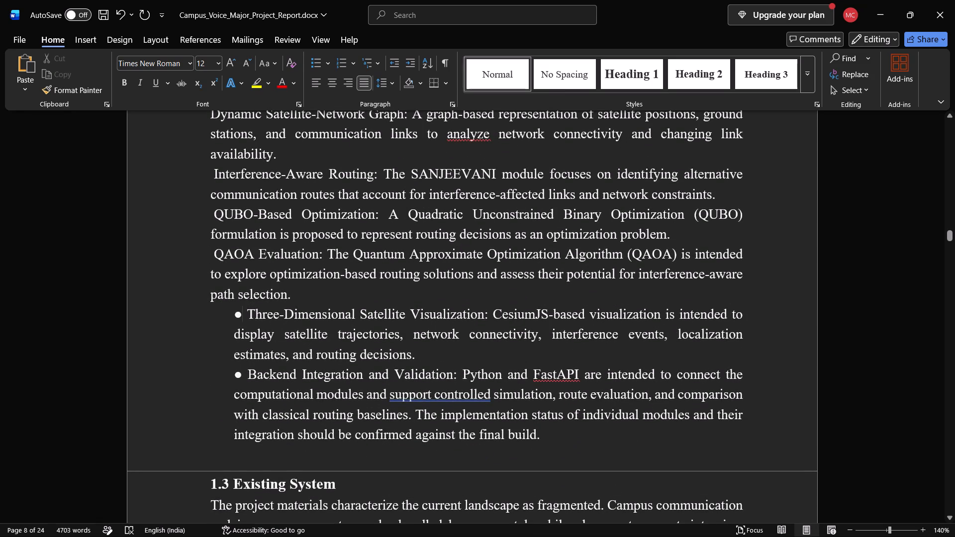
key("BackSpace")
key("BackSpace")
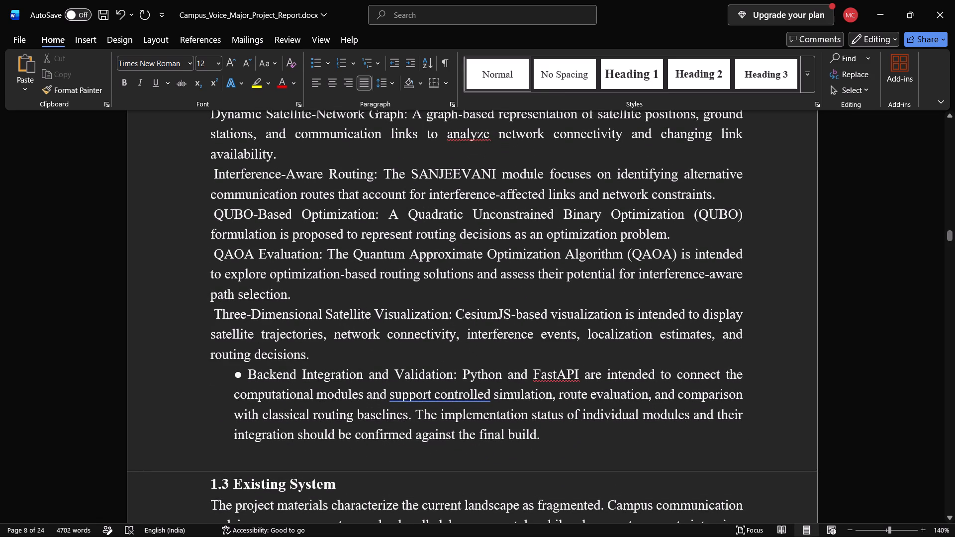
left_click(243, 370)
key("BackSpace")
key("BackSpace")
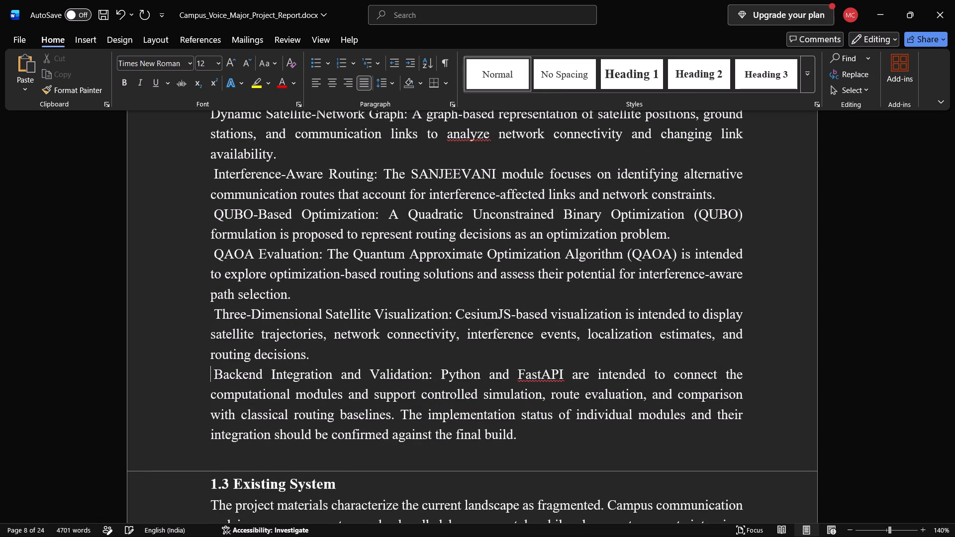
Format all 1.2 Key Features items, from AI-Based RFI Detection to Backend Integration and Validation, as a bulleted list.
scroll(243, 370, "down", 2)
scroll(243, 370, "up", 1)
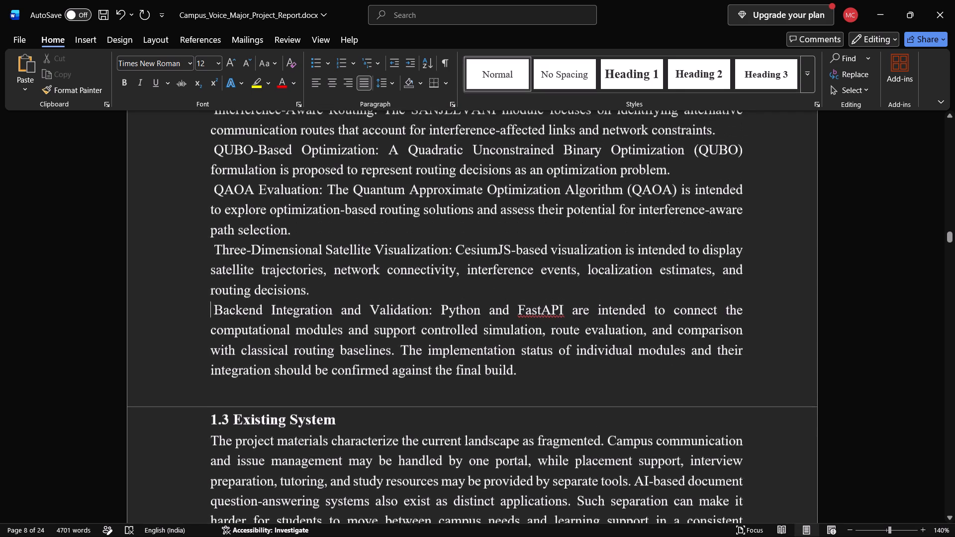
scroll(243, 370, "up", 3)
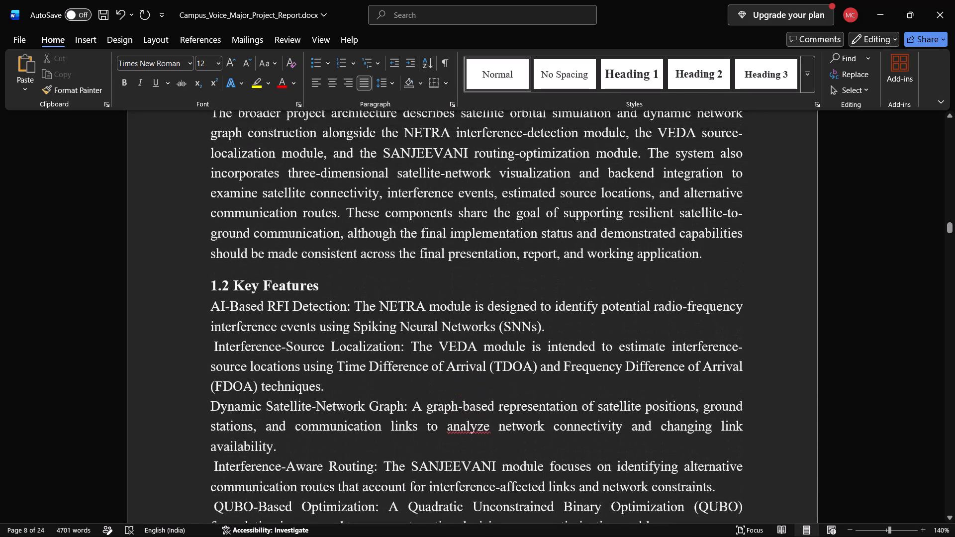
left_click_drag(211, 305, 300, 403)
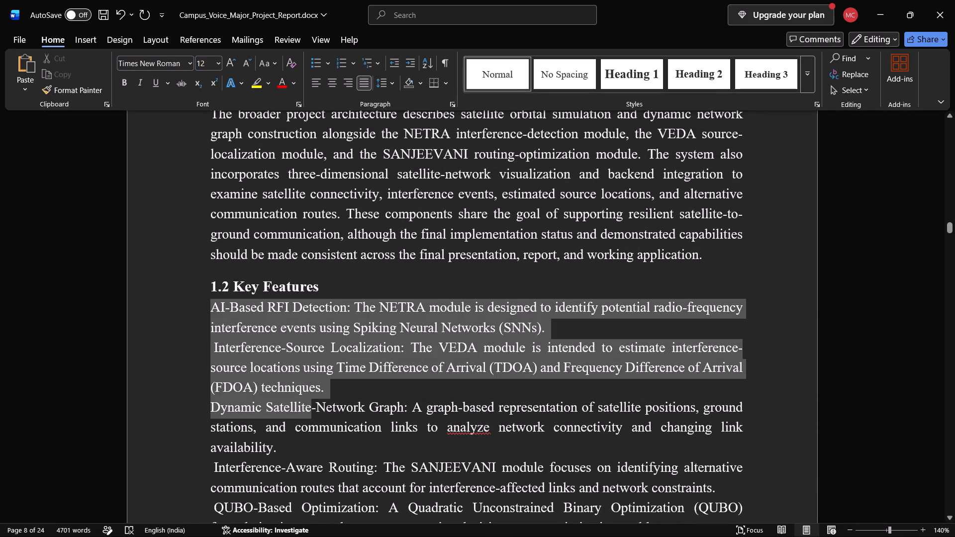
left_click_drag(300, 403, 398, 434)
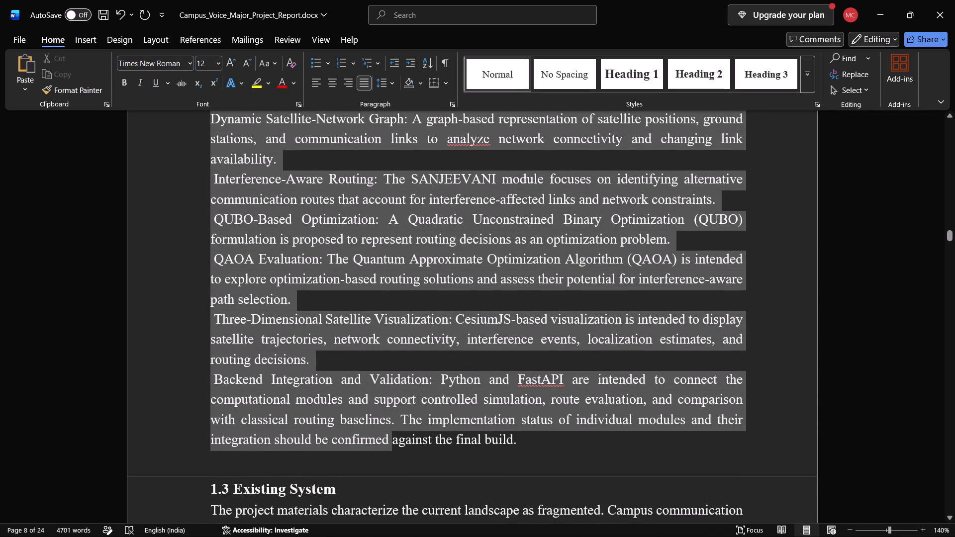
left_click_drag(398, 434, 536, 438)
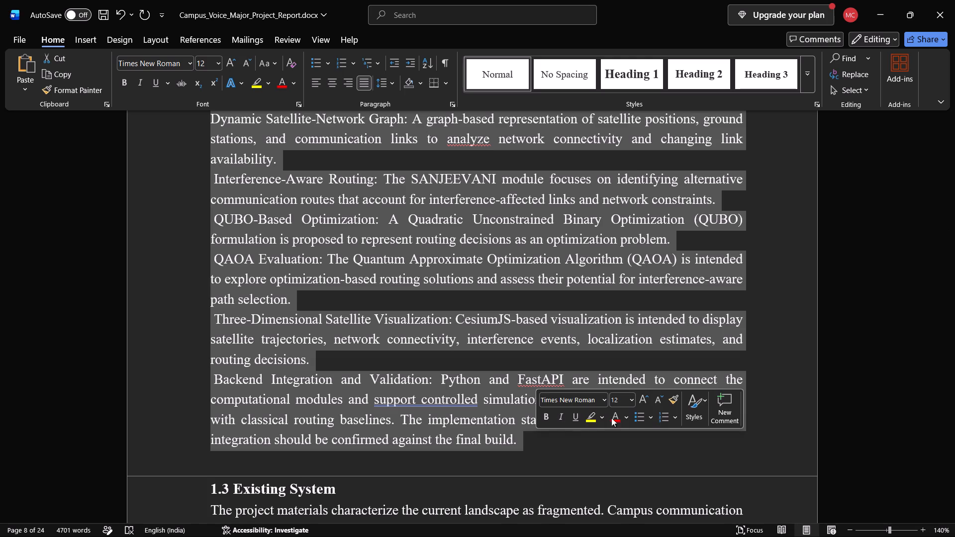
left_click(641, 421)
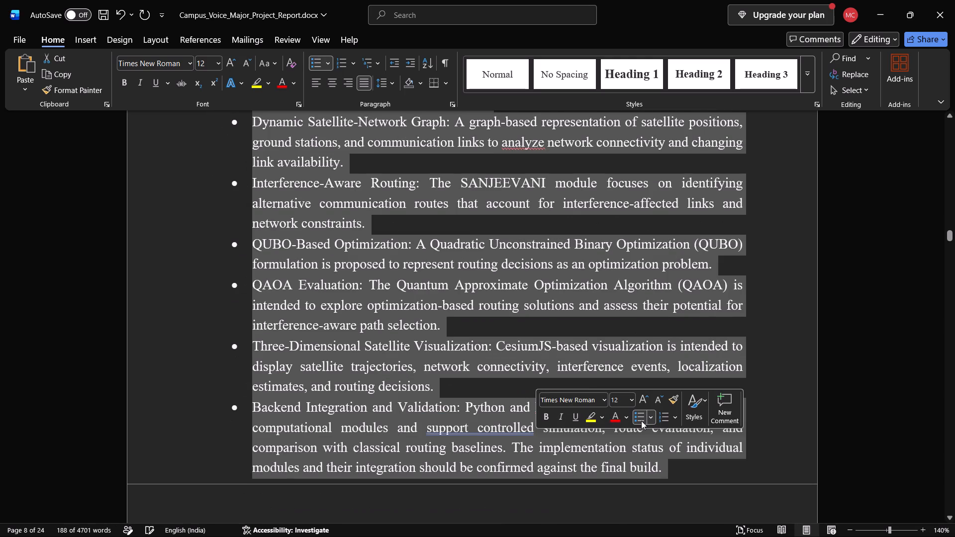
scroll(323, 363, "up", 1)
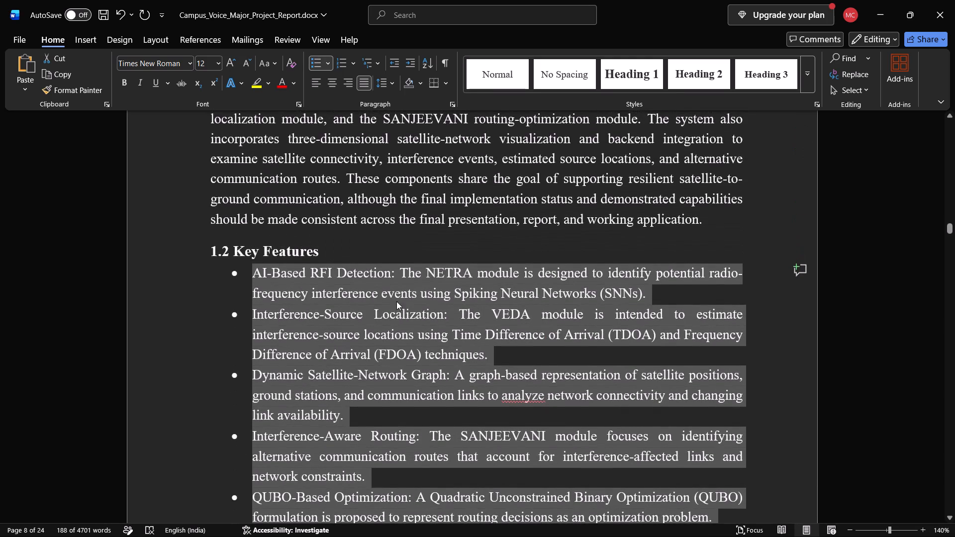
left_click(424, 239)
Review the bulleted Key Features list and the start of section 1.3 Existing System.
scroll(424, 239, "down", 1)
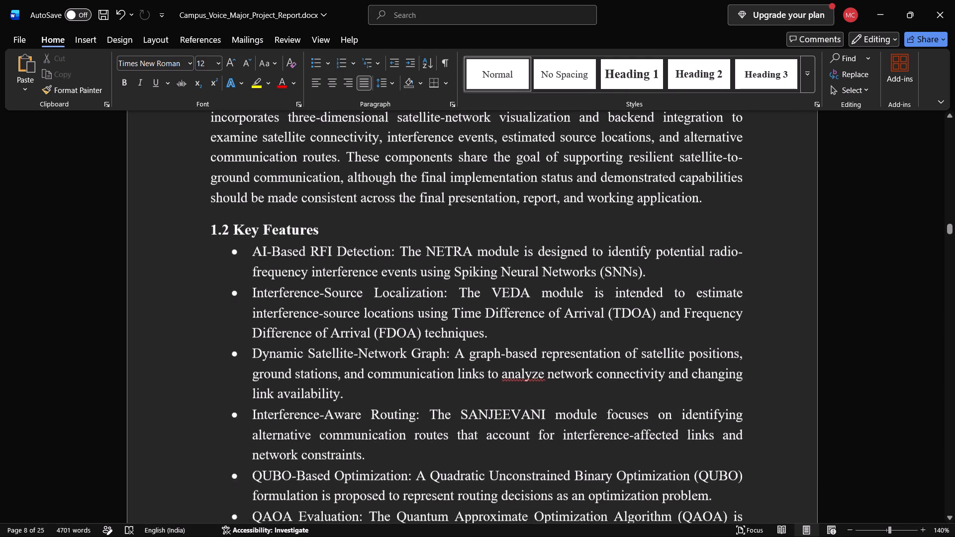
scroll(424, 239, "down", 3)
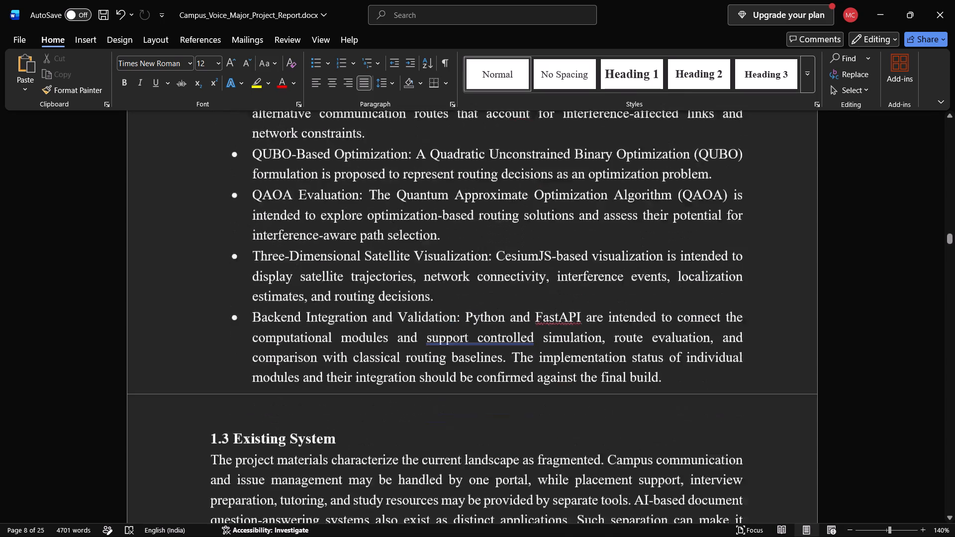
scroll(424, 239, "down", 2)
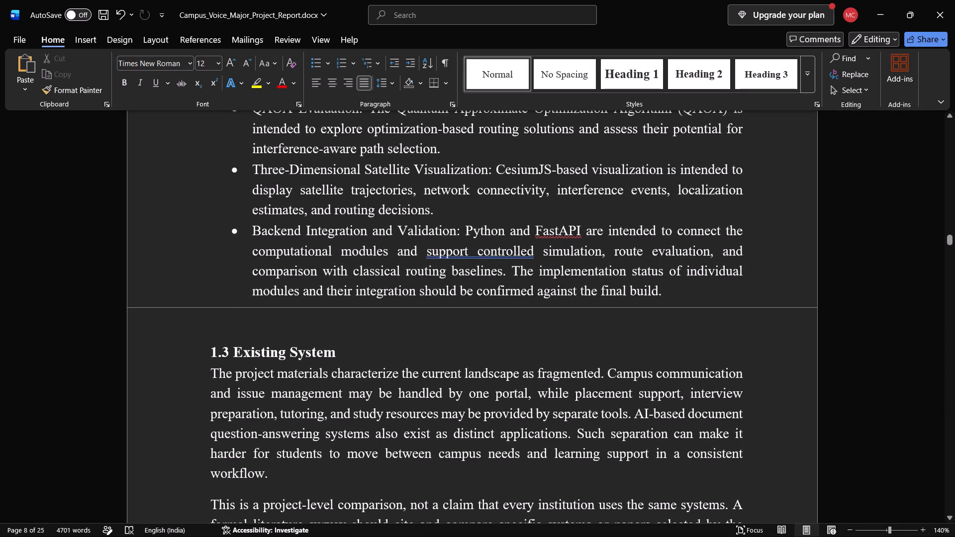
scroll(415, 267, "up", 1)
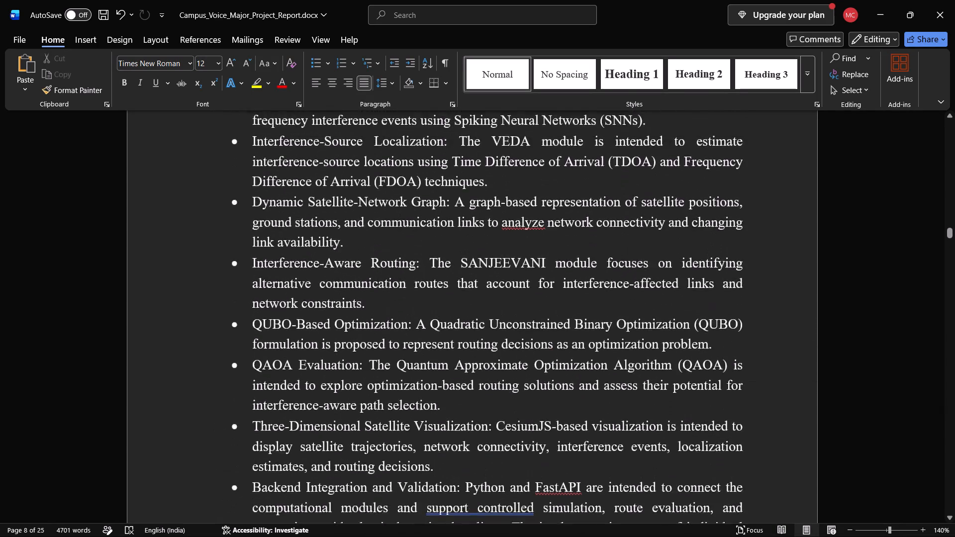
scroll(415, 267, "up", 1)
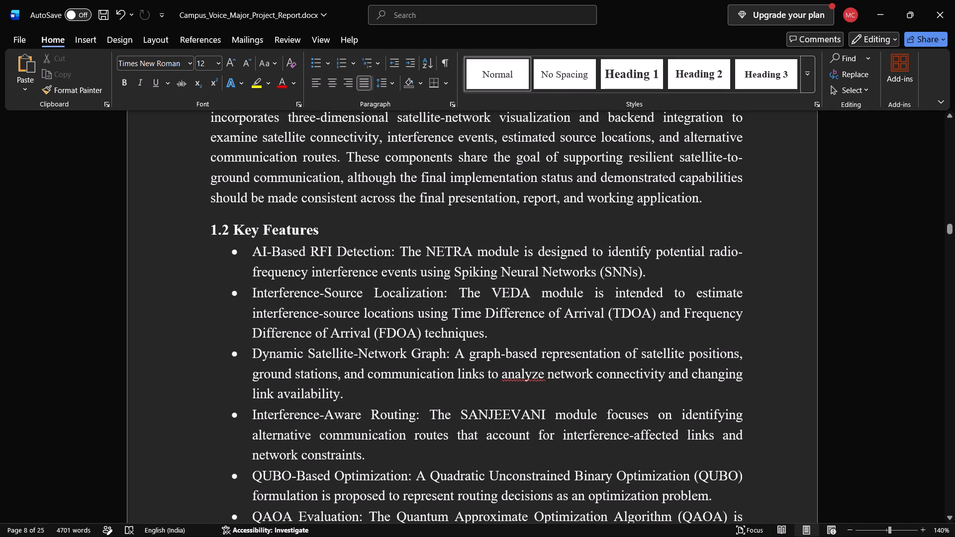
Bold the lead-in labels of the AI-Based RFI Detection, Interference-Source Localization and Dynamic Satellite-Network Graph items.
left_click_drag(395, 254, 259, 249)
left_click(271, 230)
left_click(281, 275)
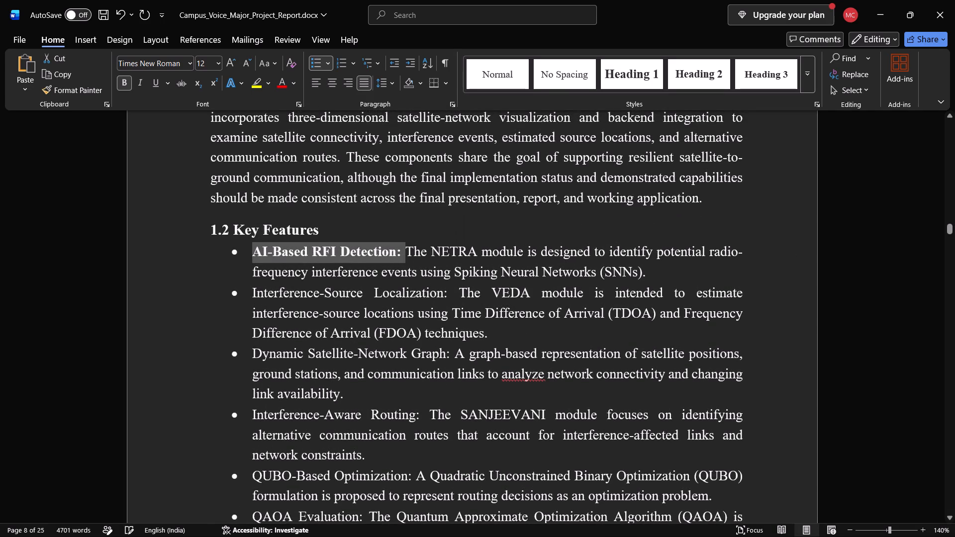
scroll(281, 275, "down", 1)
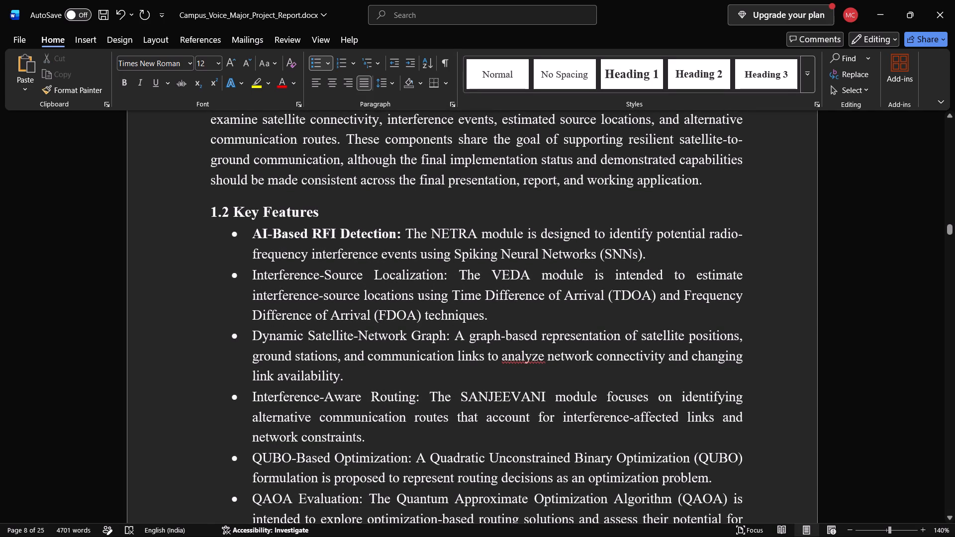
left_click_drag(447, 276, 266, 273)
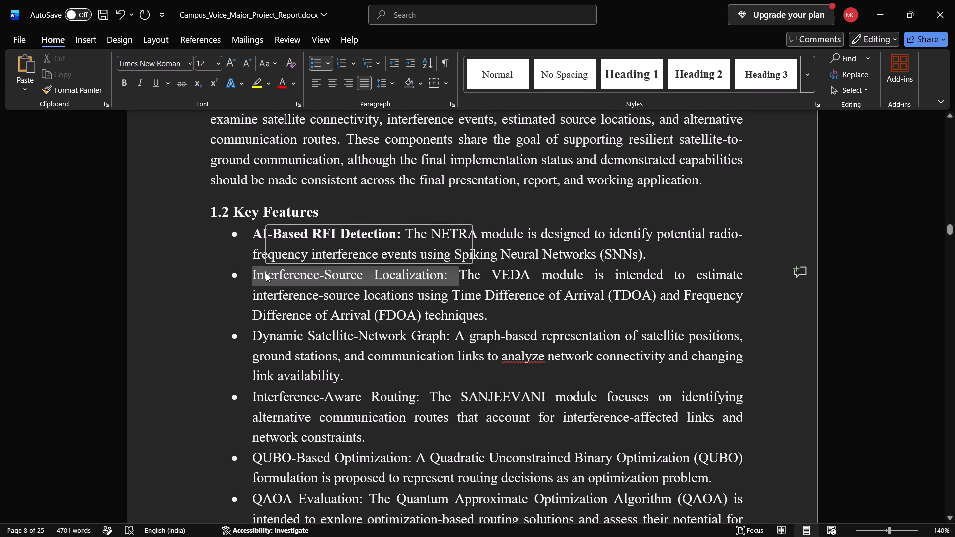
left_click(271, 251)
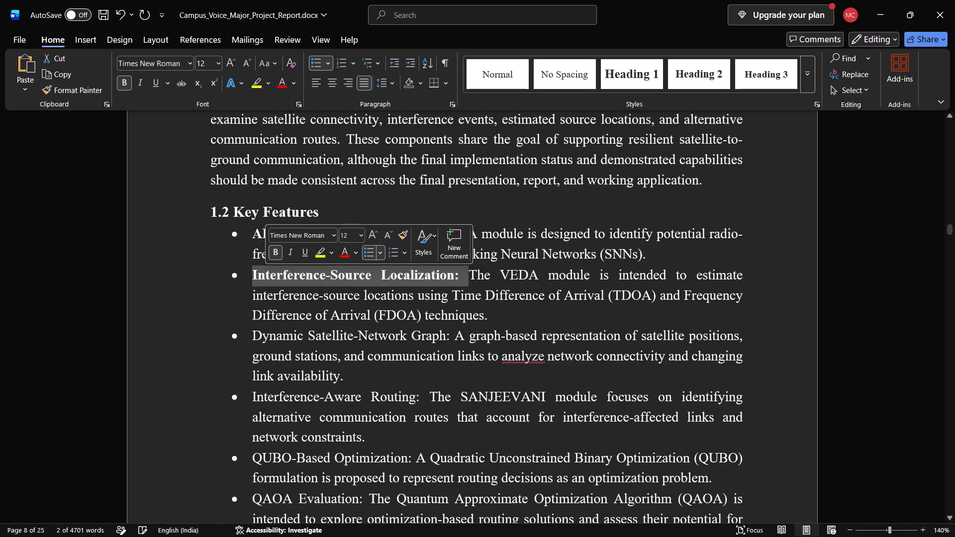
left_click(361, 365)
scroll(361, 365, "down", 1)
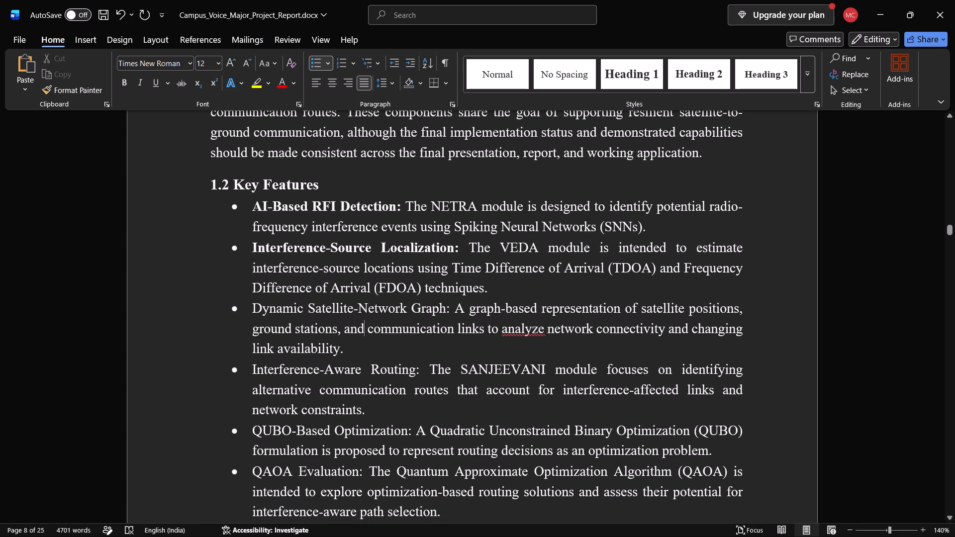
left_click_drag(447, 312, 257, 307)
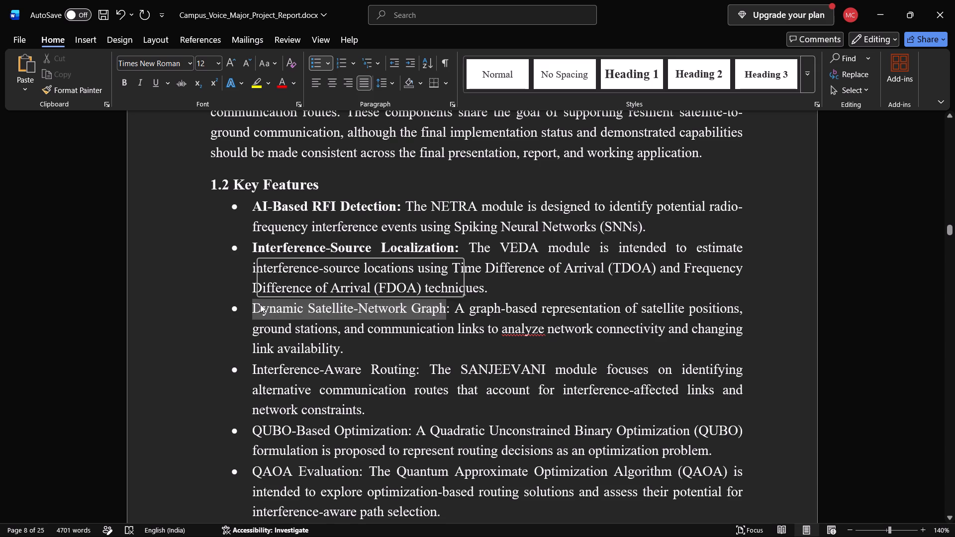
left_click(263, 286)
left_click(283, 329)
Bold the lead-in label "Interference-Aware Routing:" in the 1.2 Key Features list.
scroll(283, 329, "up", 1)
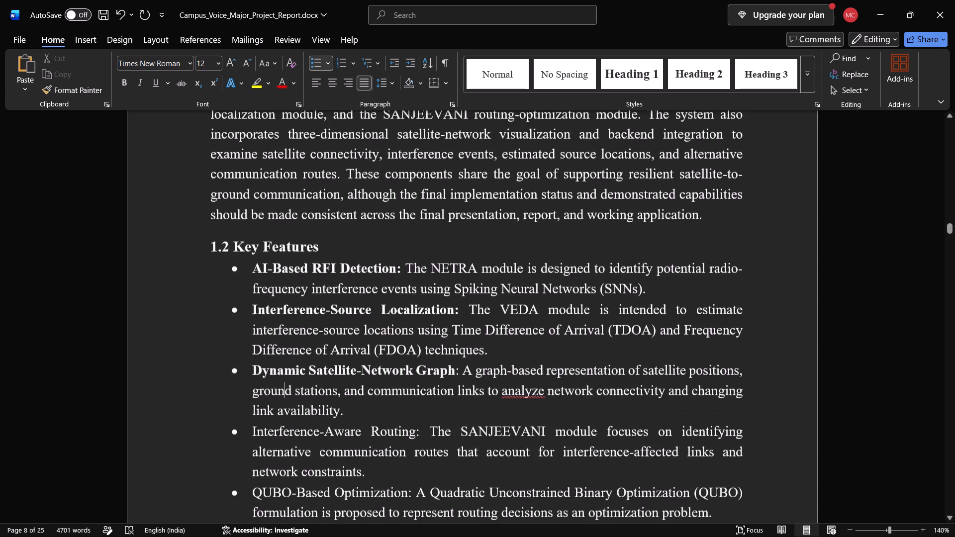
scroll(283, 329, "down", 2)
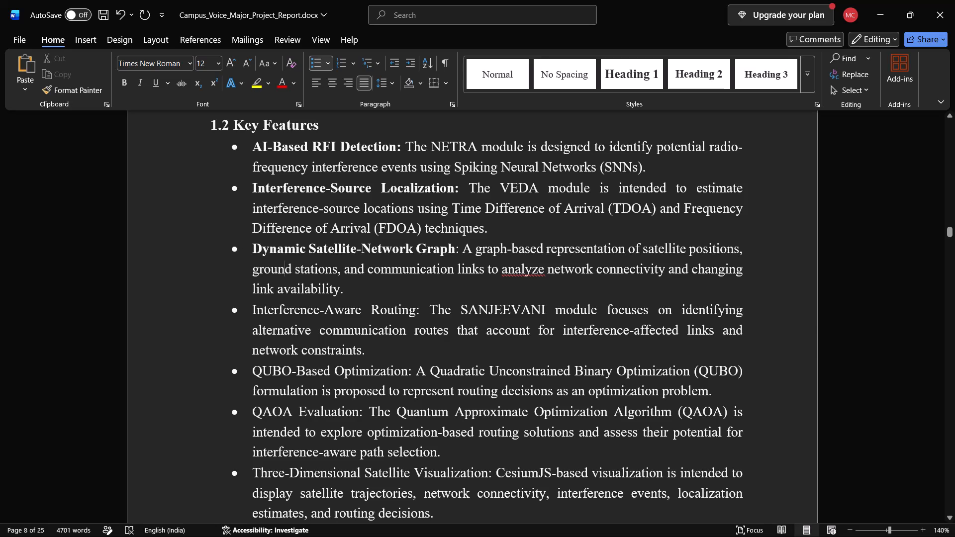
scroll(283, 329, "down", 1)
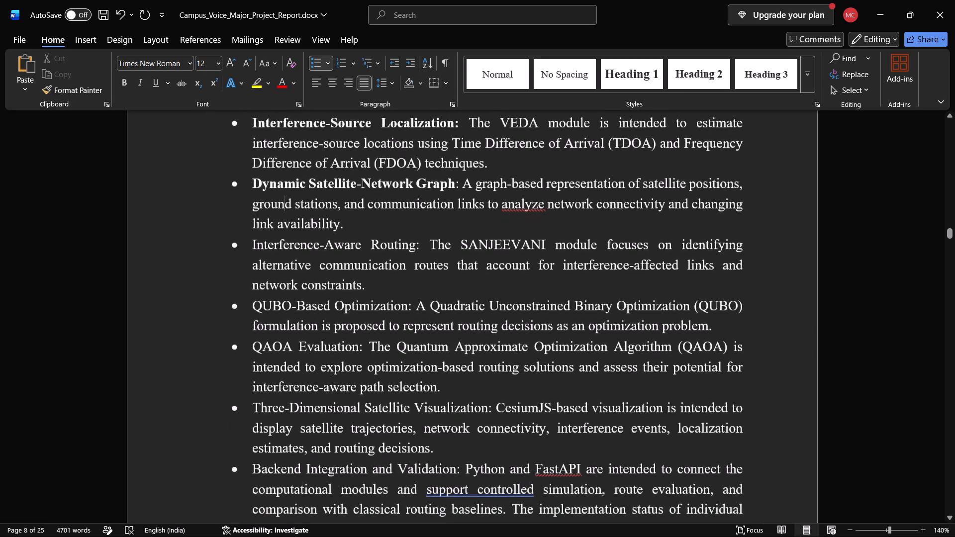
scroll(283, 329, "down", 1)
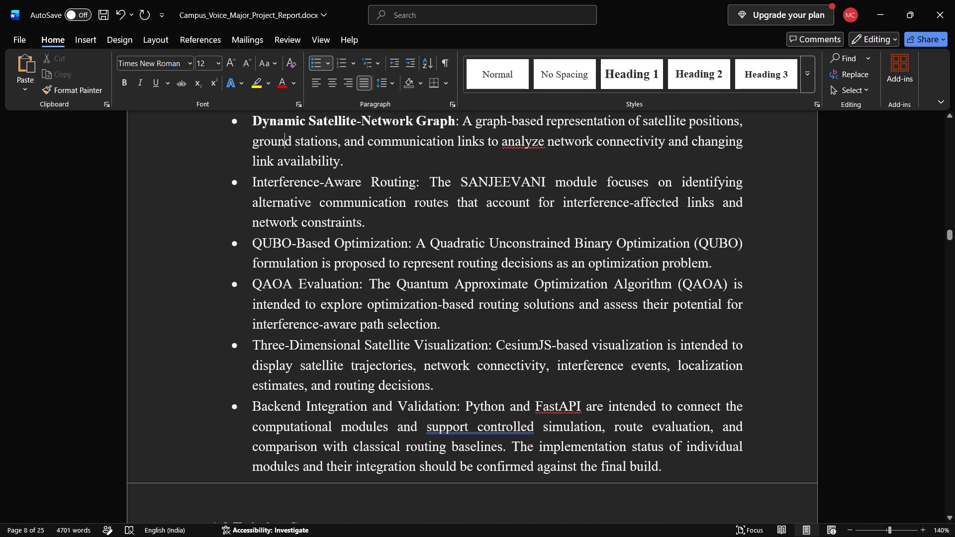
left_click_drag(416, 181, 257, 186)
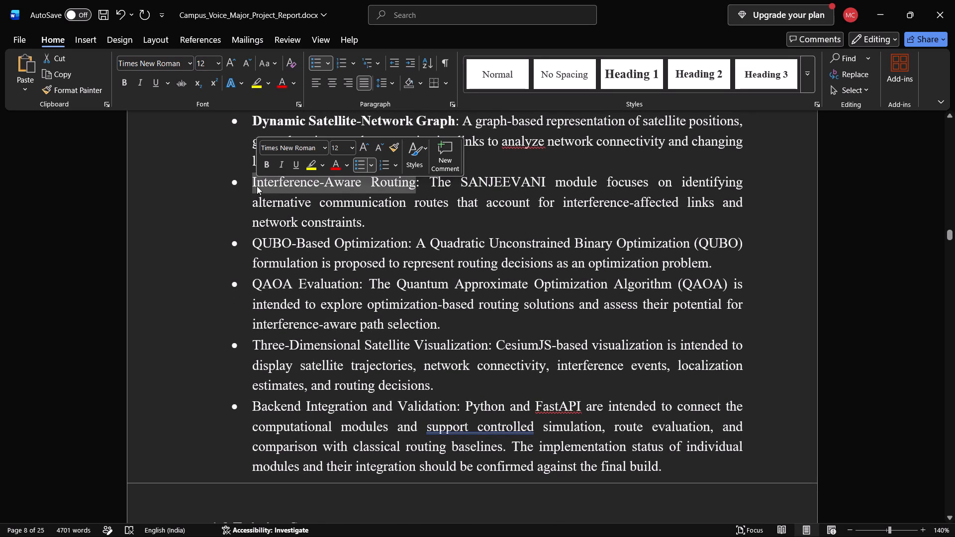
left_click(421, 180)
left_click_drag(421, 180, 324, 181)
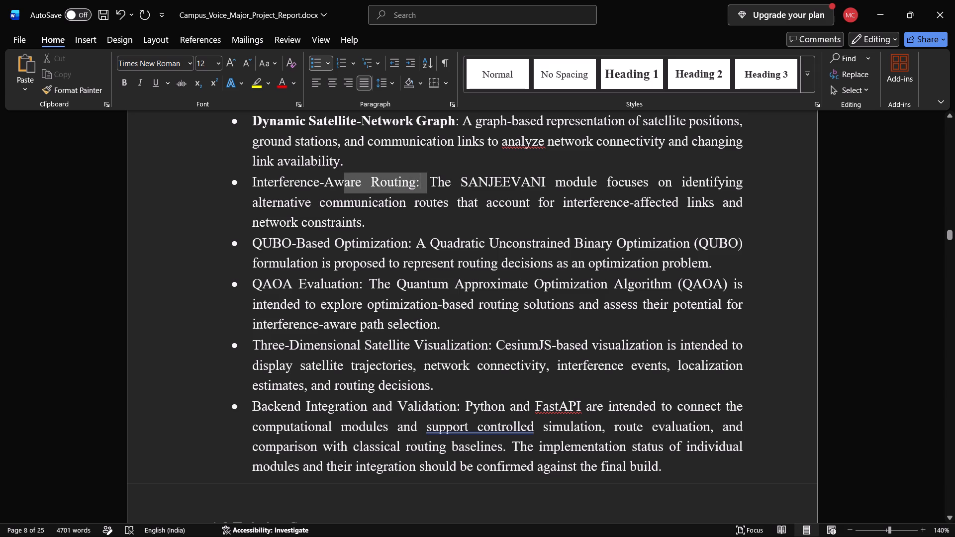
left_click_drag(324, 181, 241, 182)
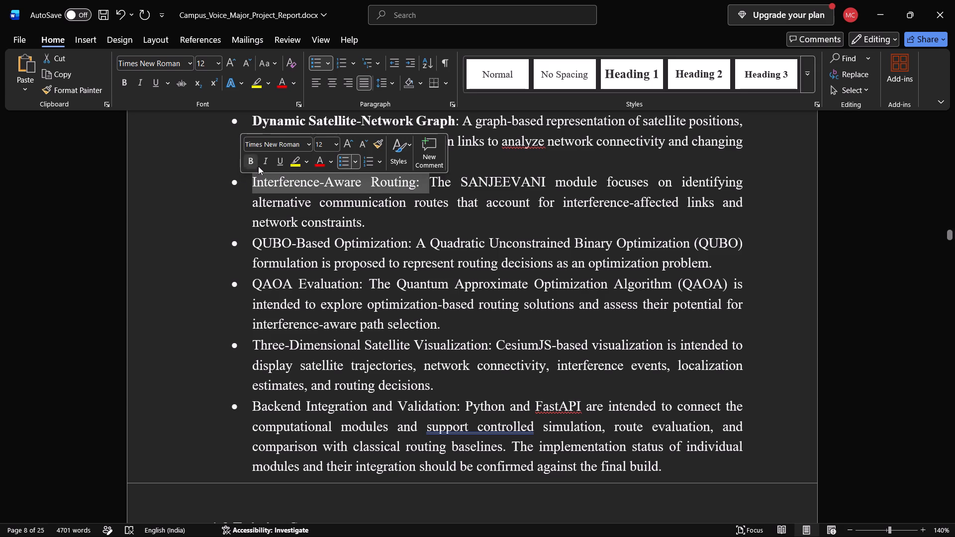
left_click(256, 163)
left_click(285, 224)
Bold the lead-in labels of the QUBO-Based Optimization and QAOA Evaluation items in the Key Features list.
scroll(285, 224, "down", 1)
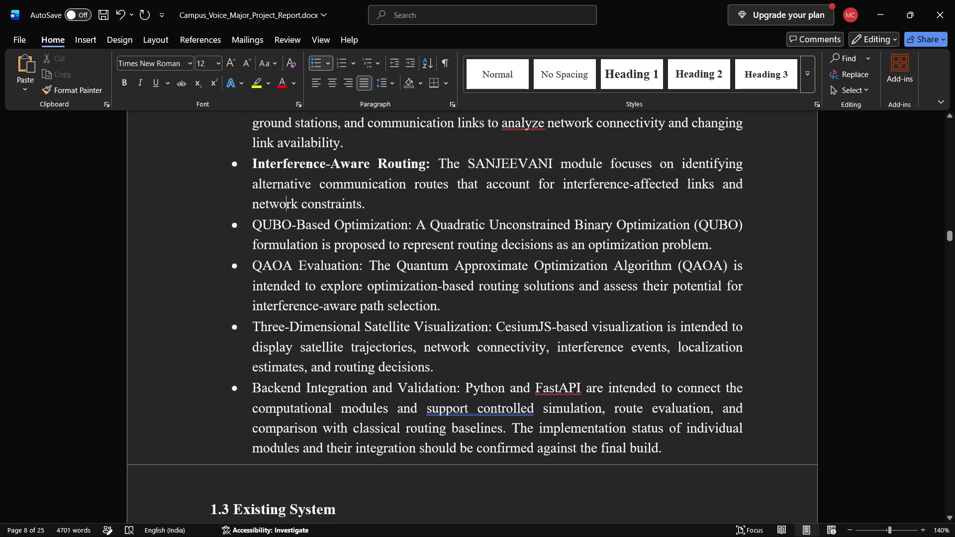
scroll(285, 224, "down", 1)
scroll(285, 224, "up", 1)
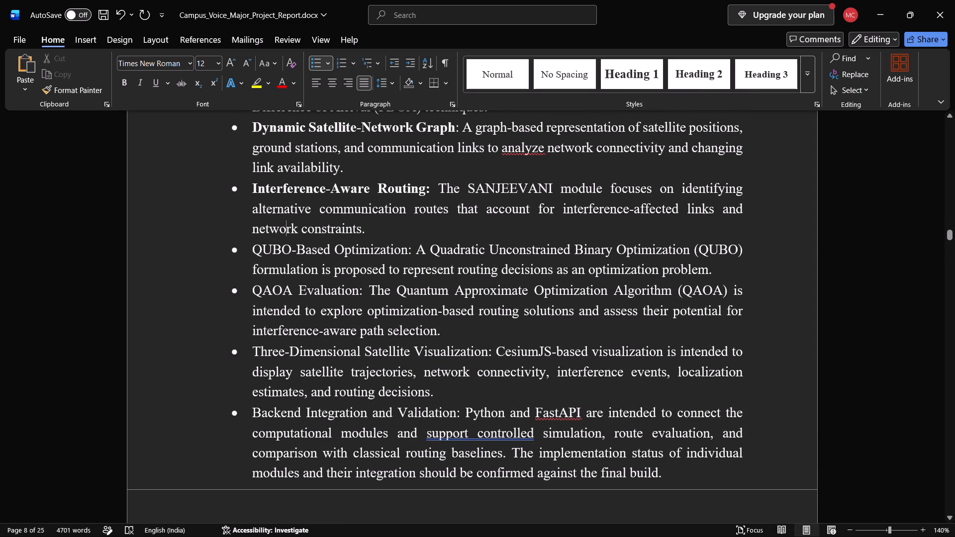
left_click_drag(410, 252, 240, 246)
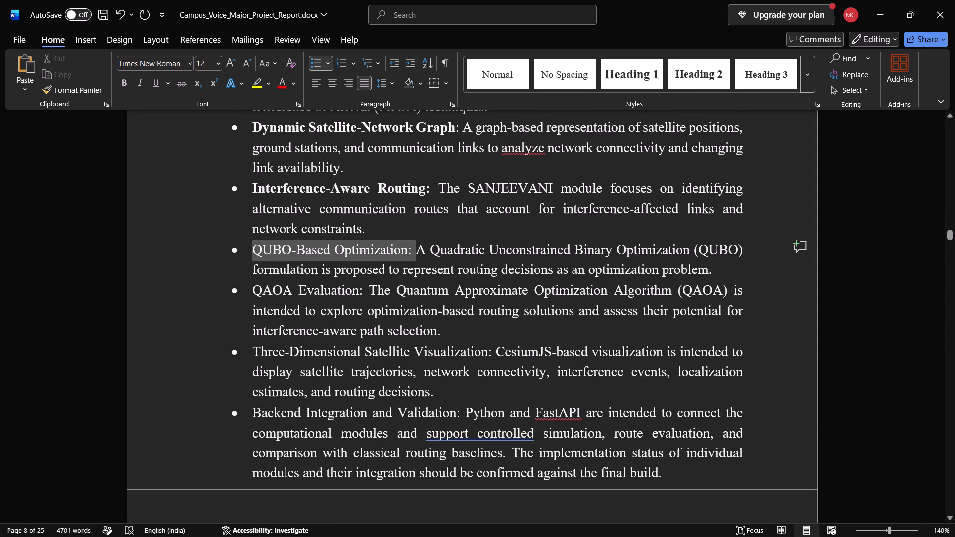
left_click_drag(240, 246, 233, 246)
left_click(245, 226)
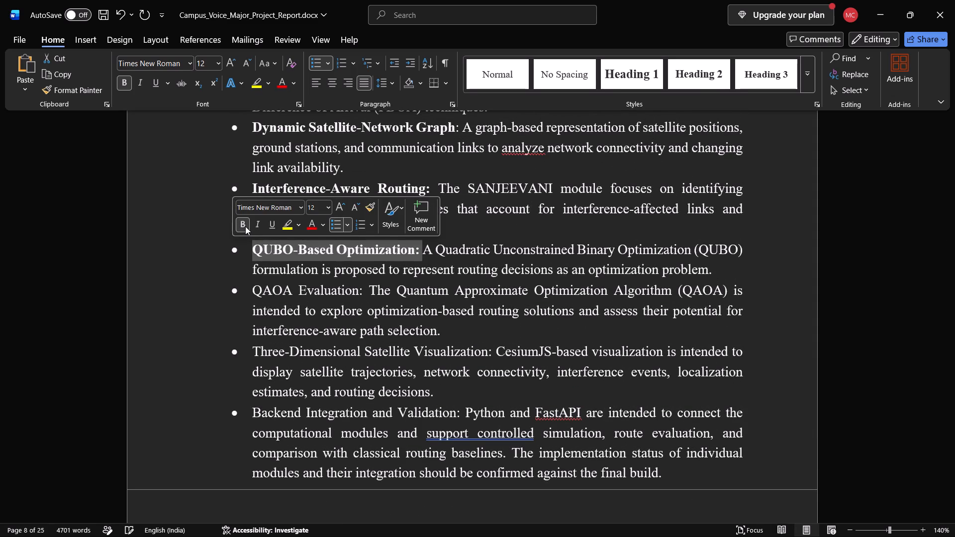
left_click(285, 293)
scroll(285, 293, "down", 1)
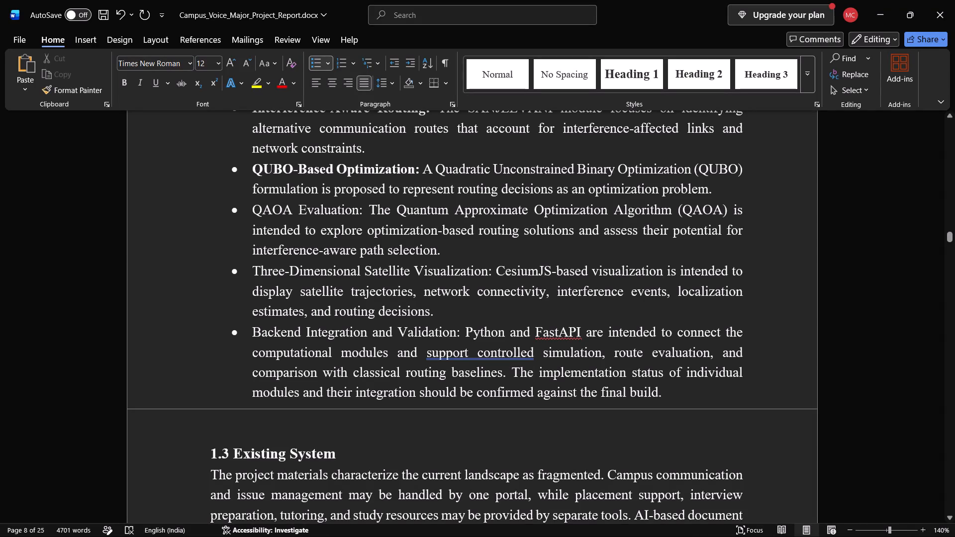
left_click_drag(358, 213, 263, 209)
left_click(273, 184)
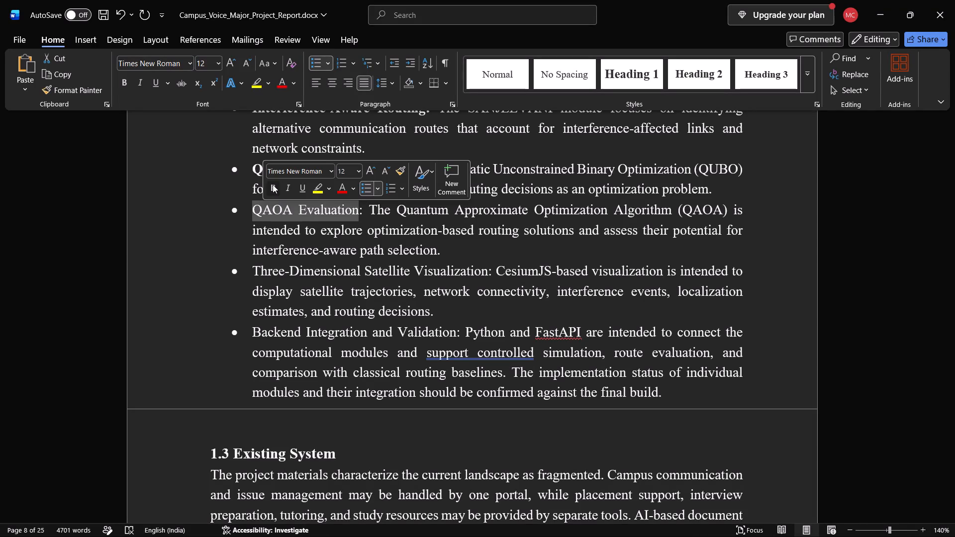
left_click(322, 272)
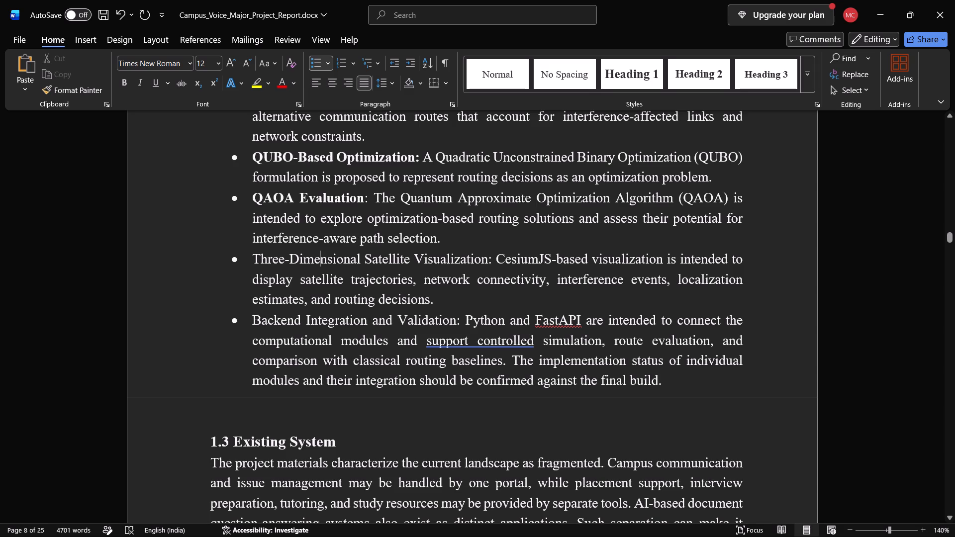
Bold the lead-in labels of the Three-Dimensional Satellite Visualization and Backend Integration and Validation items.
left_click_drag(489, 254, 274, 246)
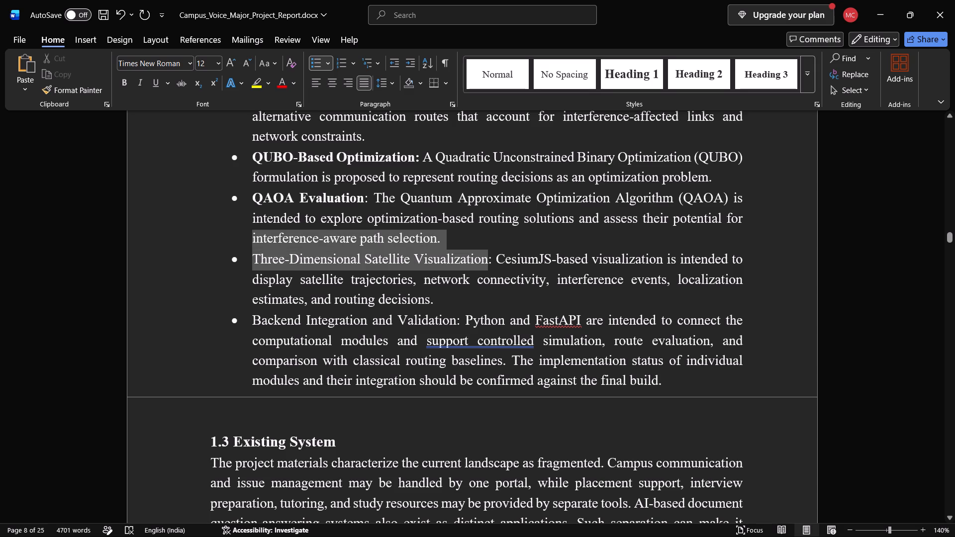
left_click_drag(274, 246, 268, 260)
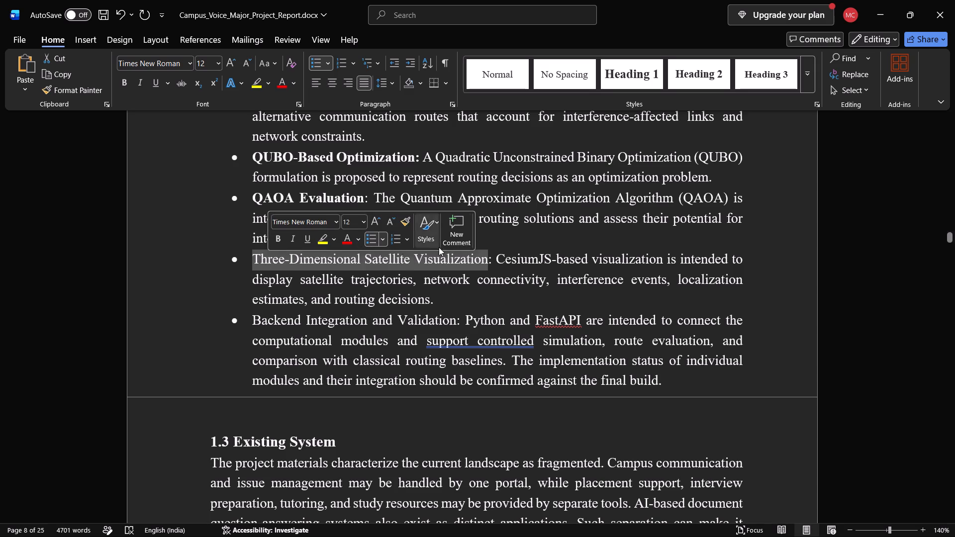
left_click(493, 260)
left_click_drag(493, 260, 344, 262)
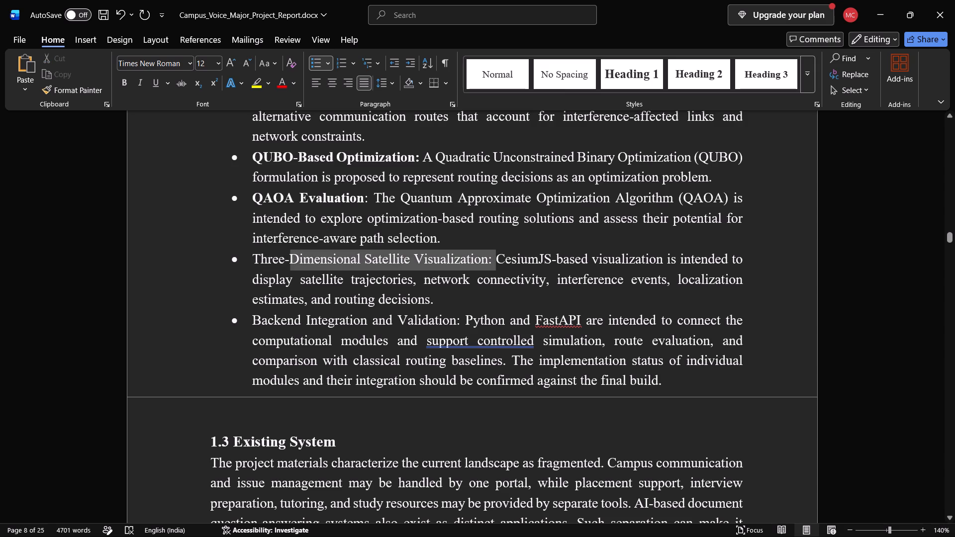
left_click_drag(344, 262, 256, 265)
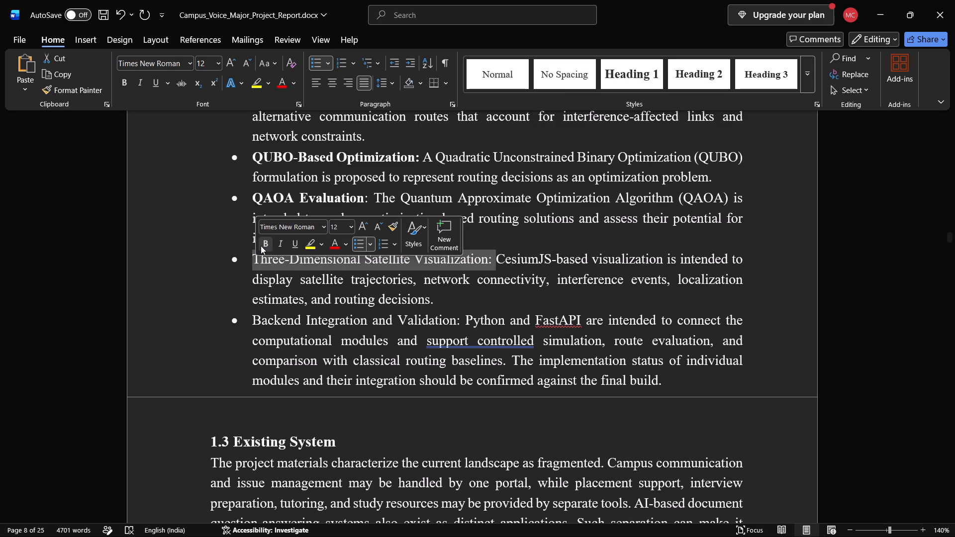
left_click(261, 246)
left_click(272, 287)
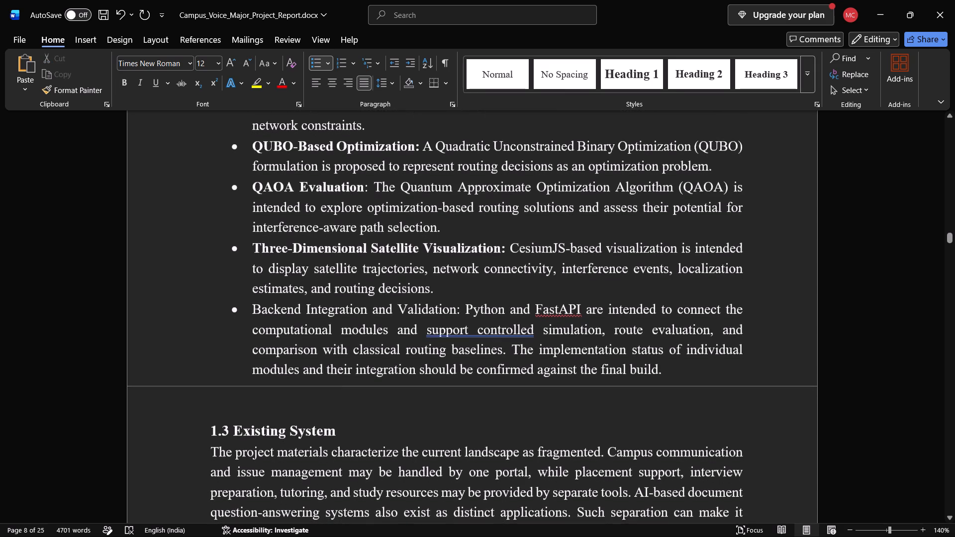
left_click(461, 315)
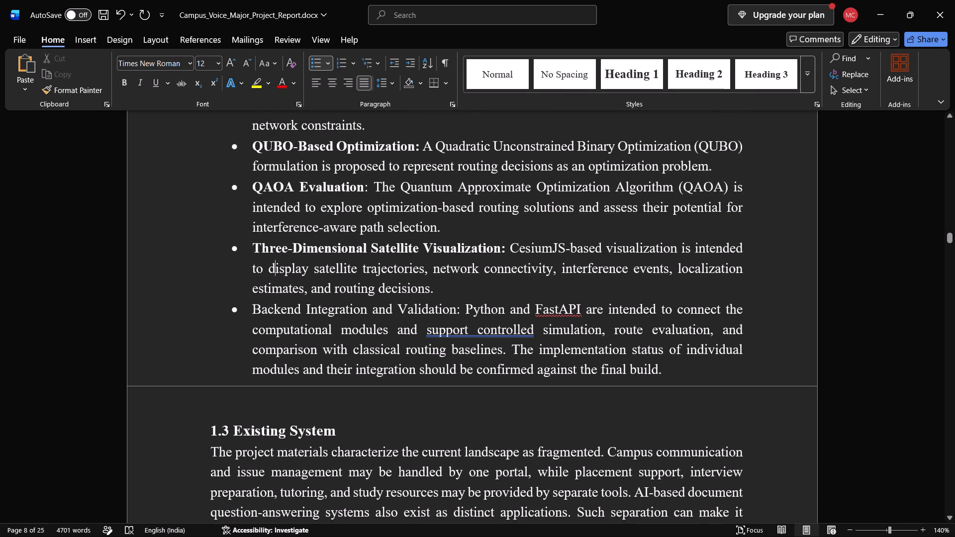
left_click_drag(461, 315, 289, 314)
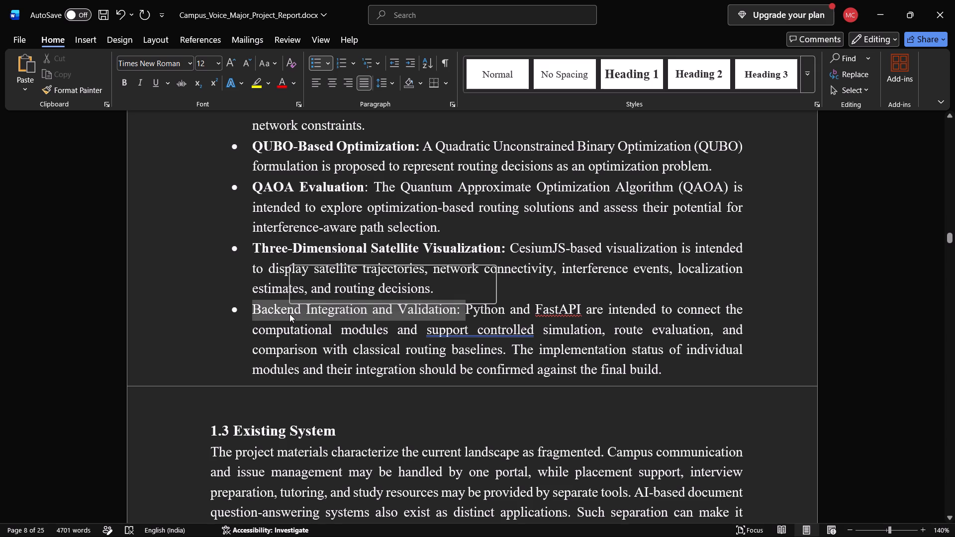
left_click(300, 289)
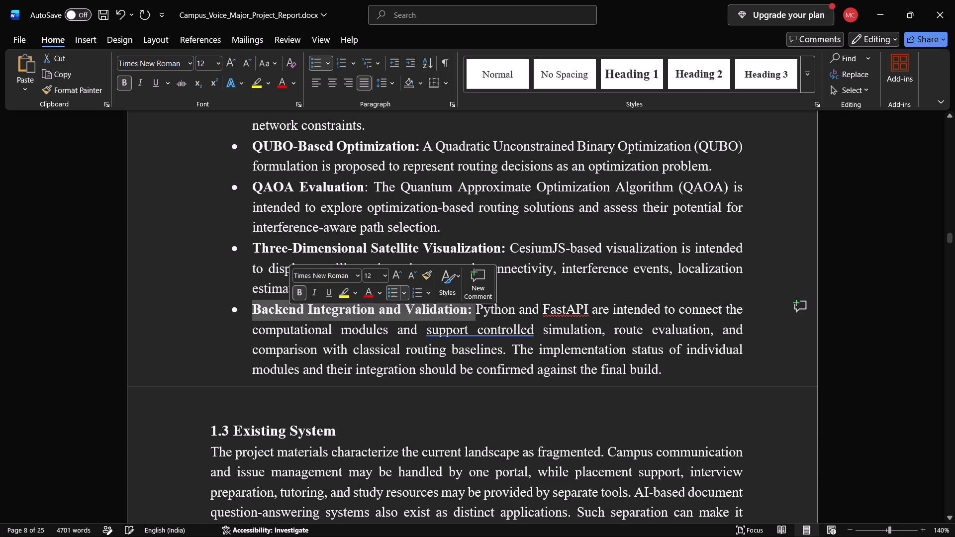
left_click(291, 323)
scroll(291, 323, "down", 3)
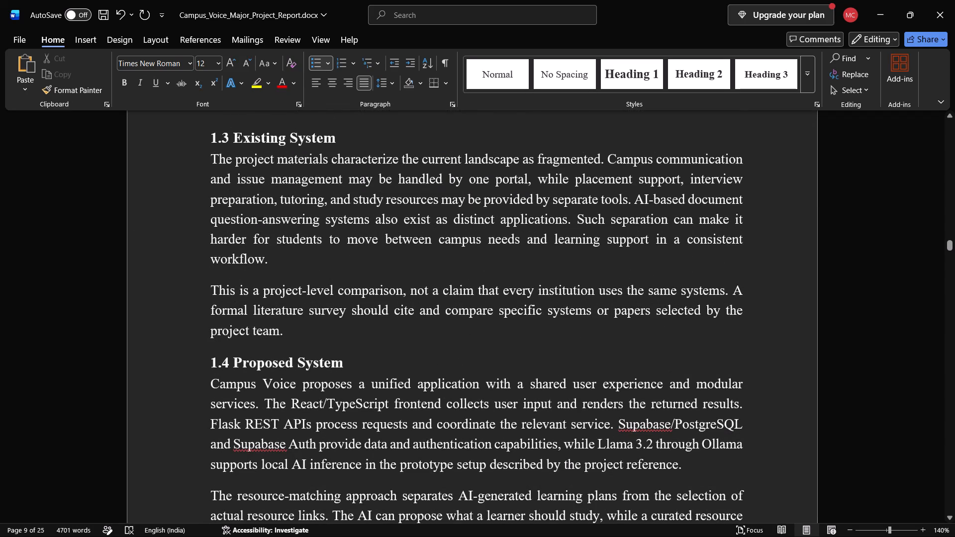
left_click_drag(212, 136, 288, 200)
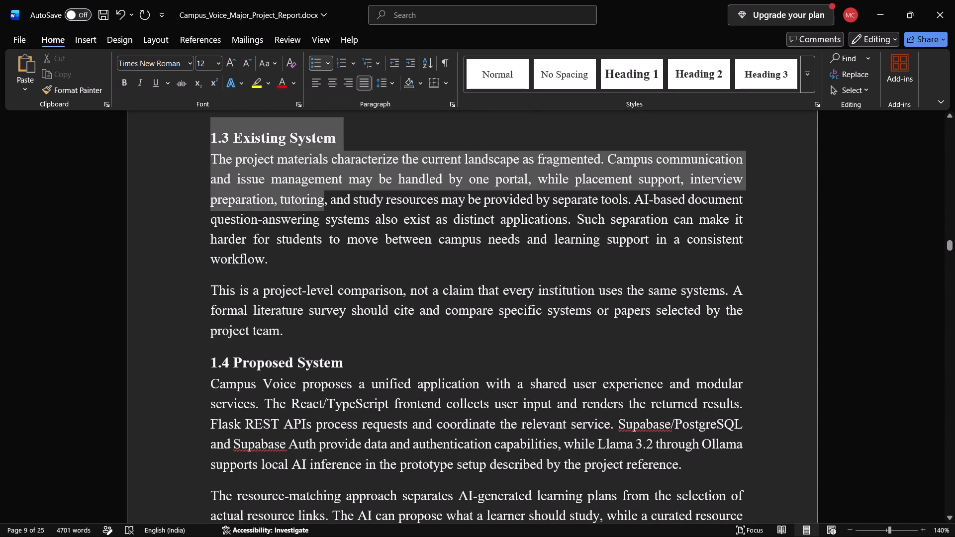
left_click_drag(288, 200, 334, 320)
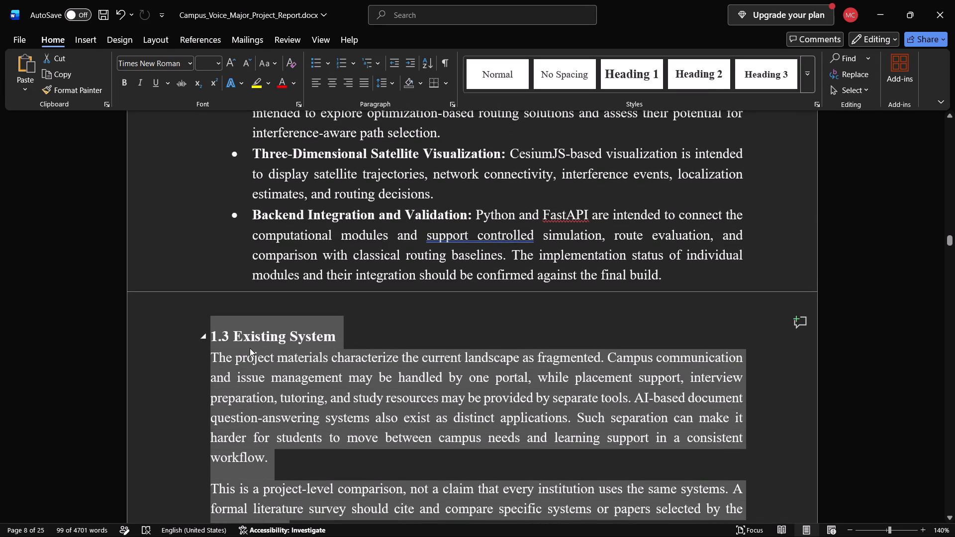
left_click(238, 348)
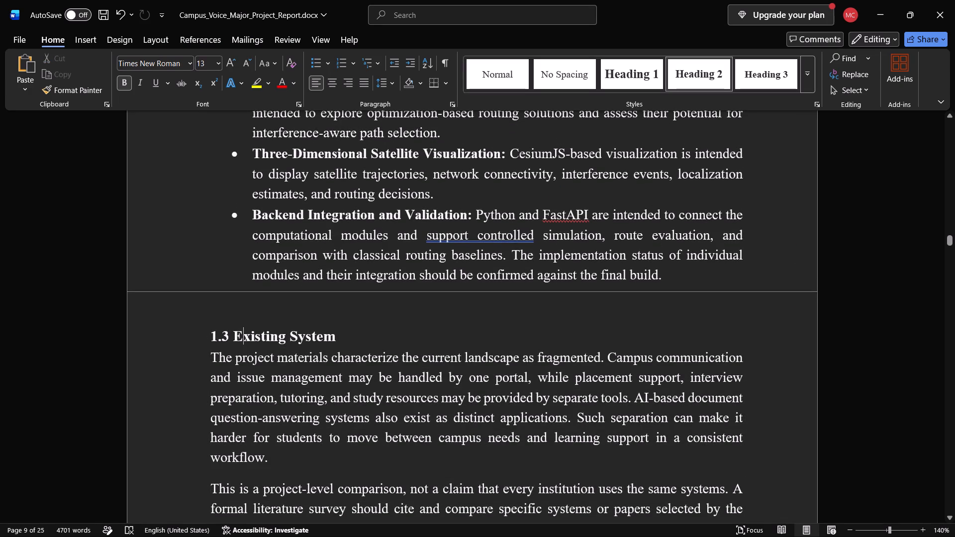
left_click_drag(237, 358, 389, 536)
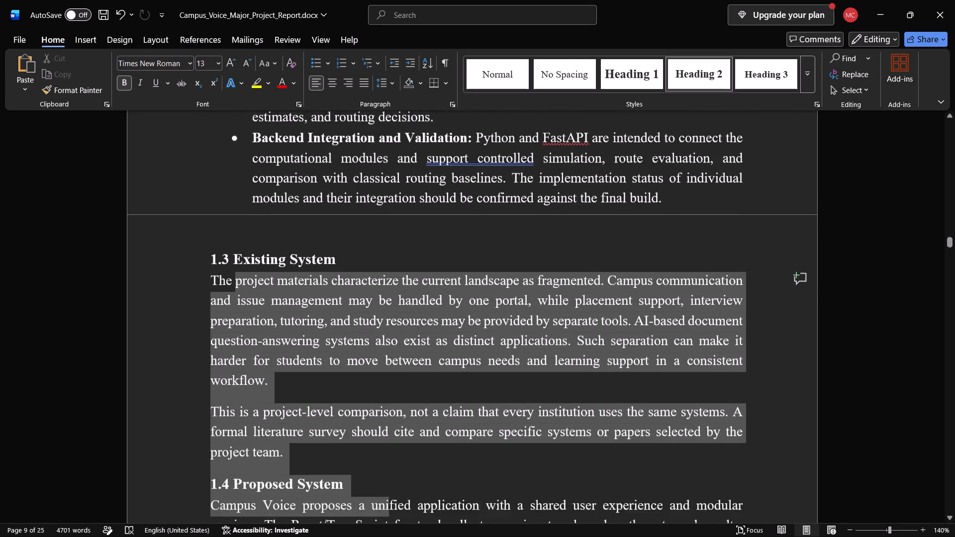
left_click_drag(389, 536, 294, 183)
key("ctrl+v")
scroll(294, 183, "up", 1)
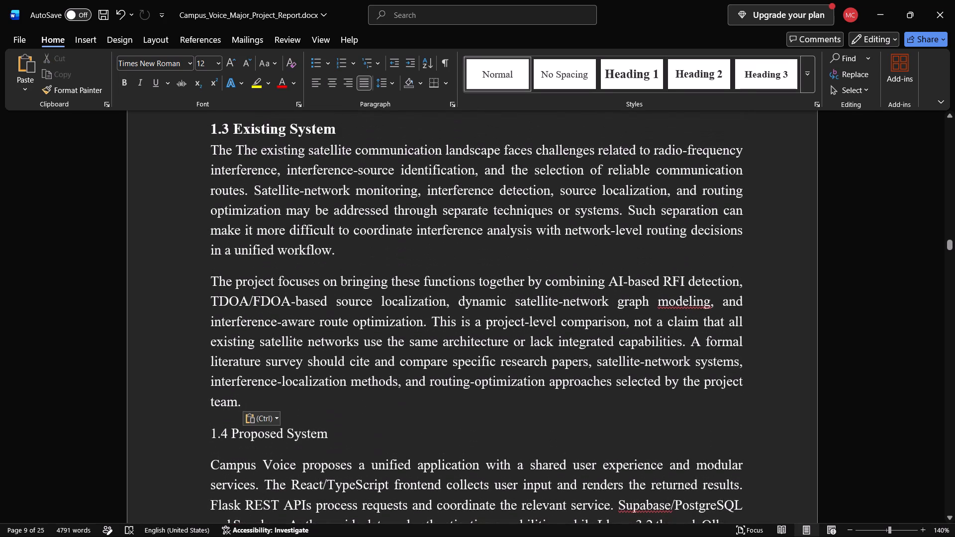
Delete the duplicated word "The" at the start of the first paragraph under 1.3 Existing System.
scroll(292, 185, "up", 1)
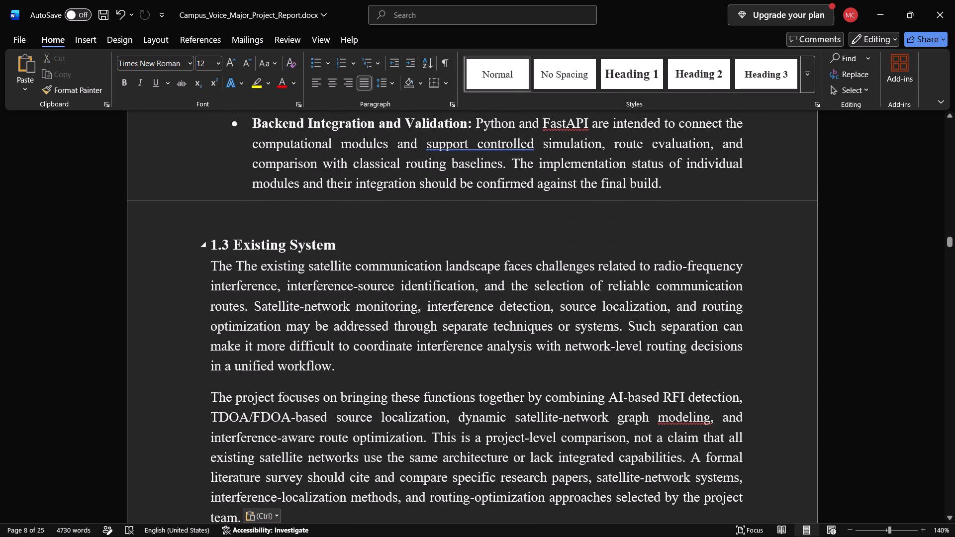
left_click(231, 266)
left_click(260, 267)
key("BackSpace")
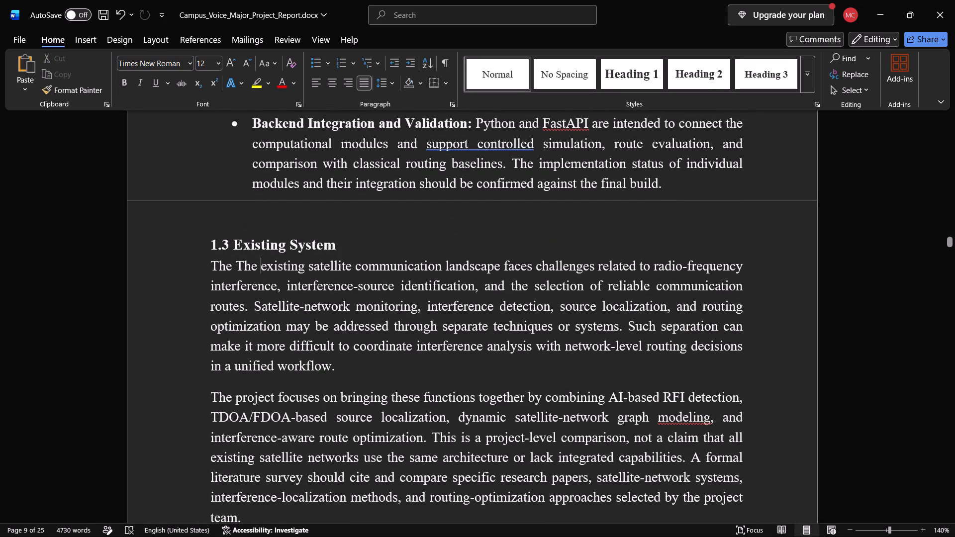
key("BackSpace")
key("BackSpace")
key("BackSpace")
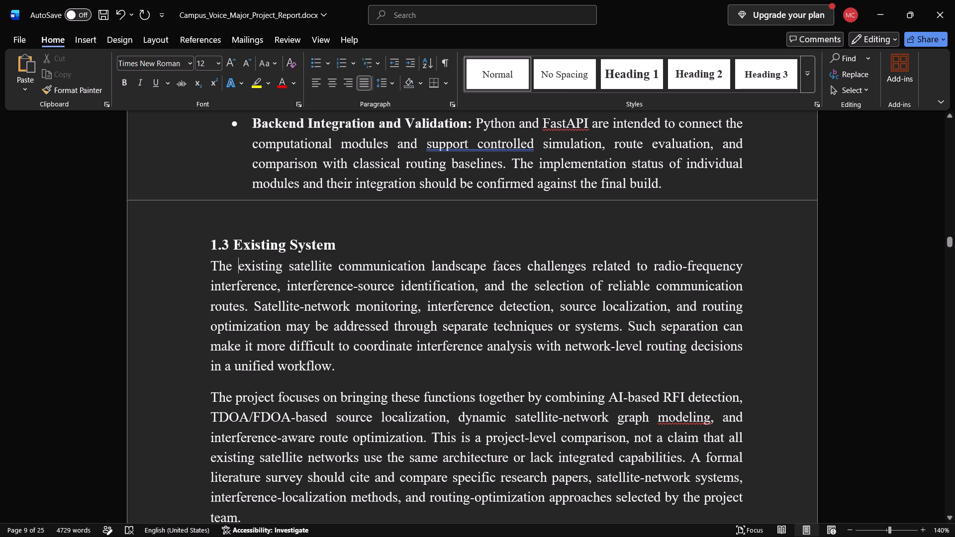
Bold the 1.4 Proposed System heading below the rewritten Existing System paragraphs.
scroll(309, 300, "down", 3)
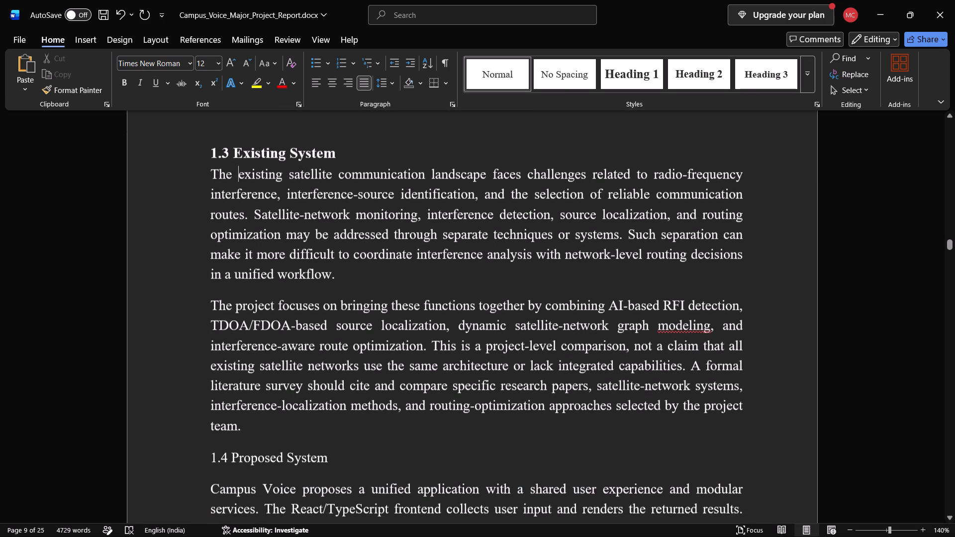
scroll(309, 300, "down", 2)
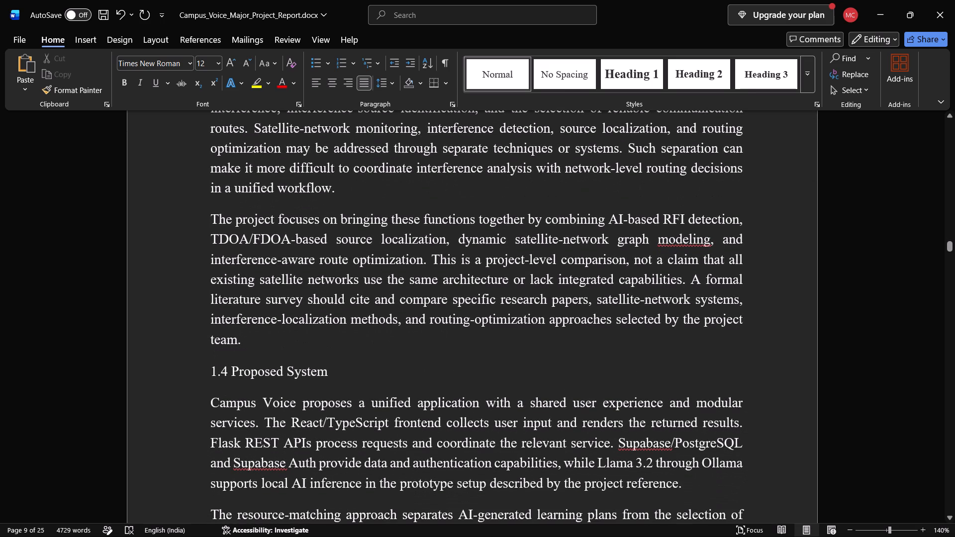
scroll(309, 300, "down", 2)
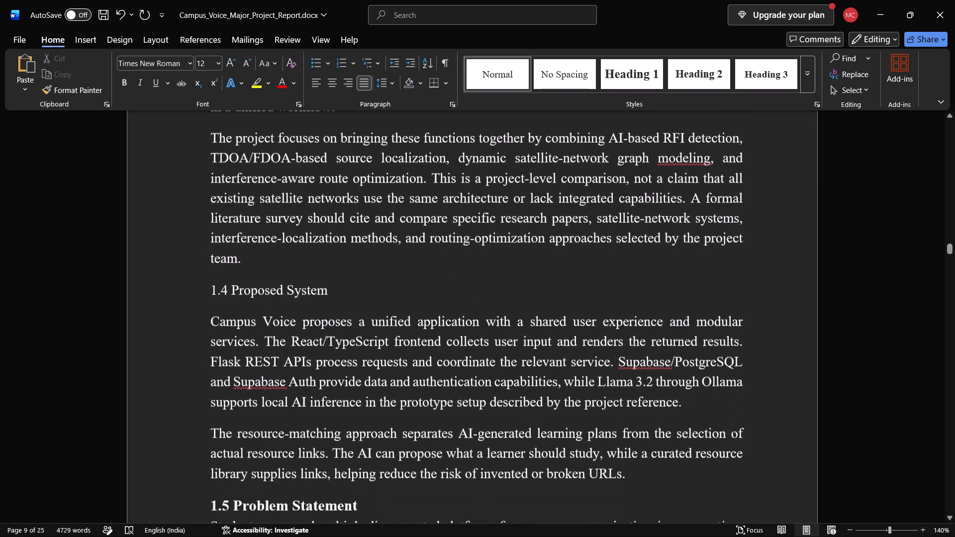
scroll(311, 309, "up", 1)
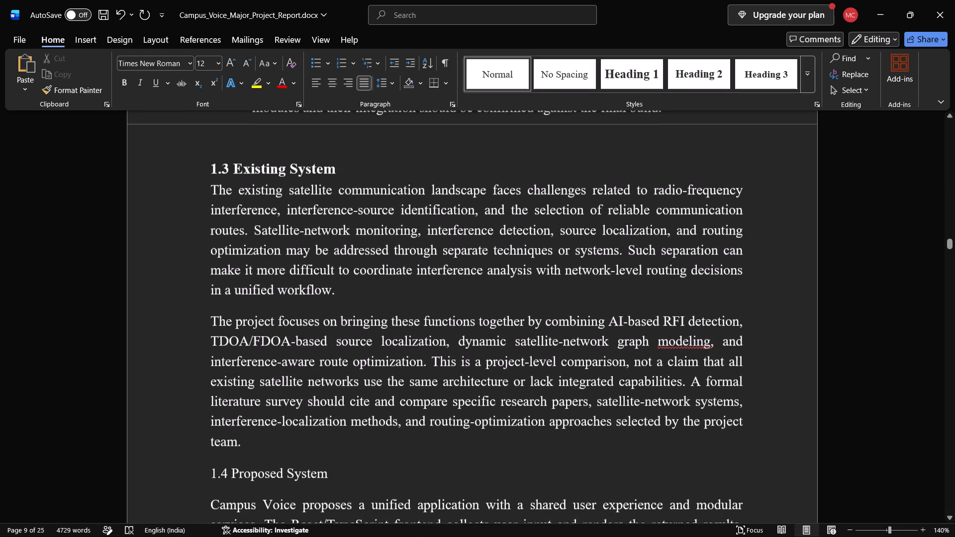
scroll(368, 255, "down", 1)
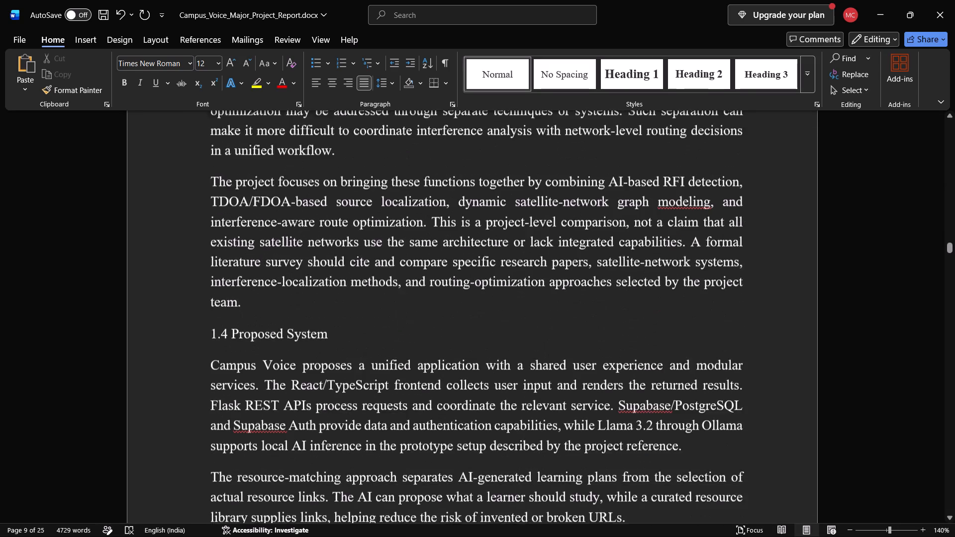
scroll(368, 255, "down", 1)
left_click_drag(346, 305, 198, 296)
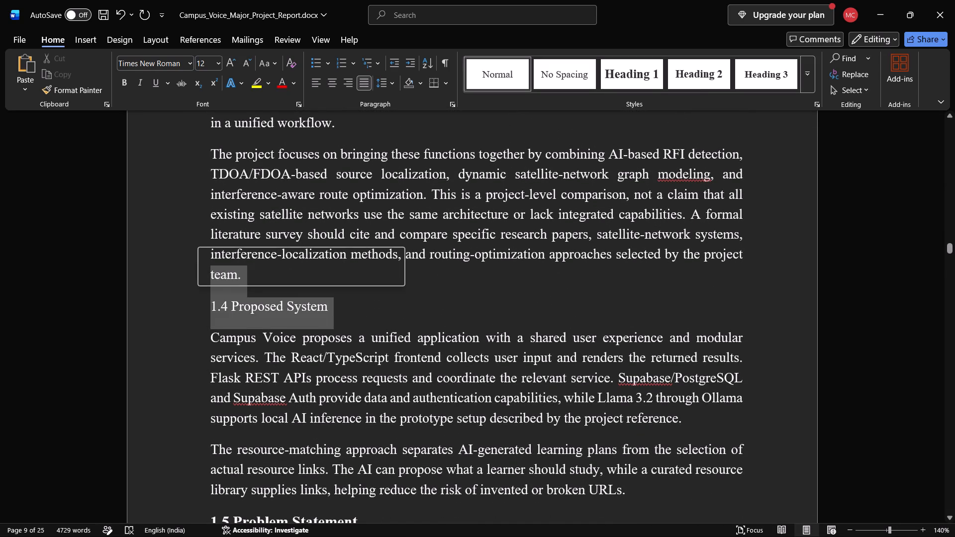
left_click(319, 317)
left_click_drag(348, 315, 205, 327)
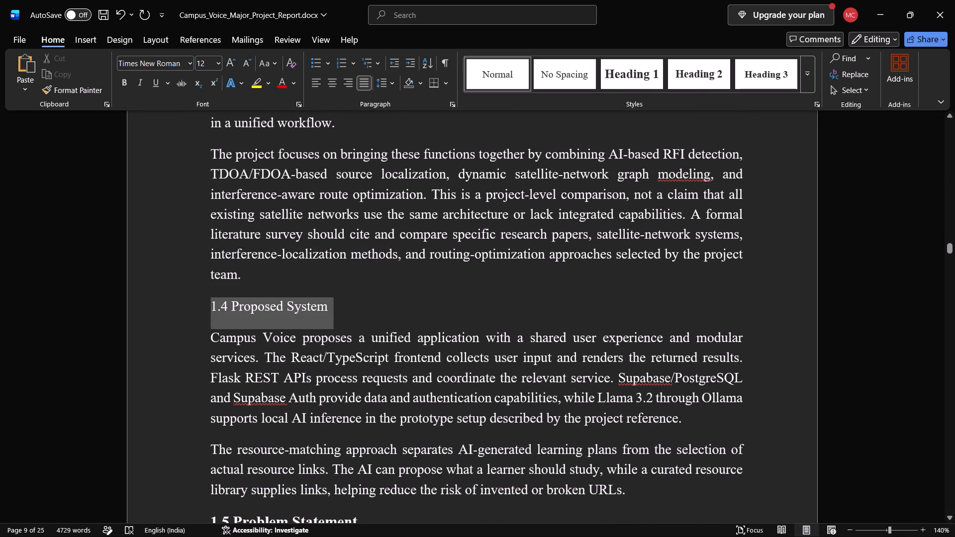
left_click_drag(205, 327, 204, 326)
left_click(210, 305)
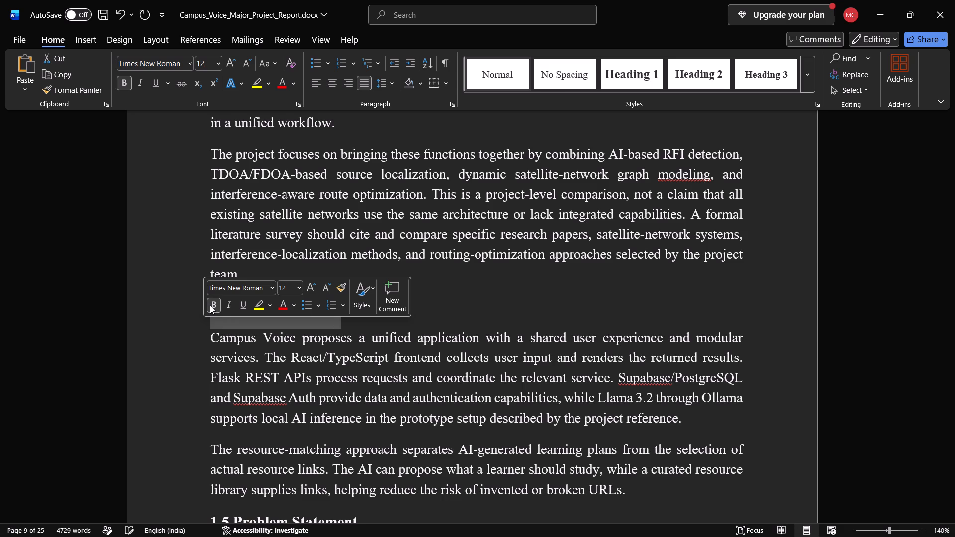
left_click(218, 332)
Check the formatting of the 1.3 Existing System heading, and set the 1.4 Proposed System heading's font size to 12.
scroll(218, 332, "up", 2)
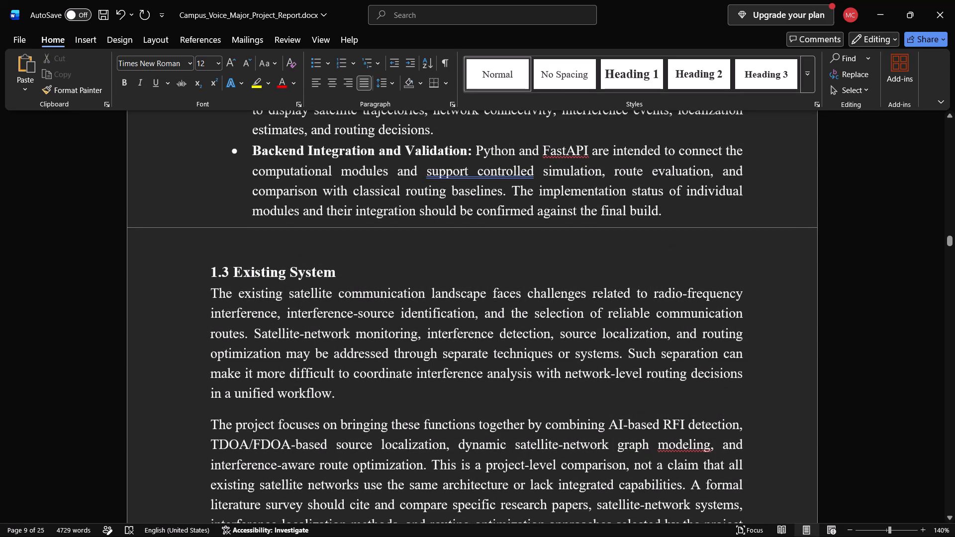
left_click_drag(349, 276, 194, 269)
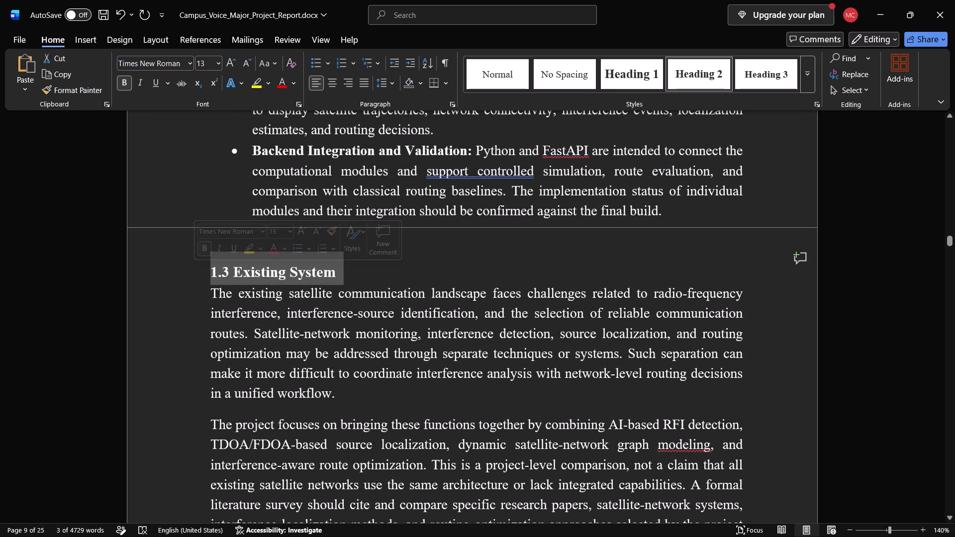
left_click(457, 246)
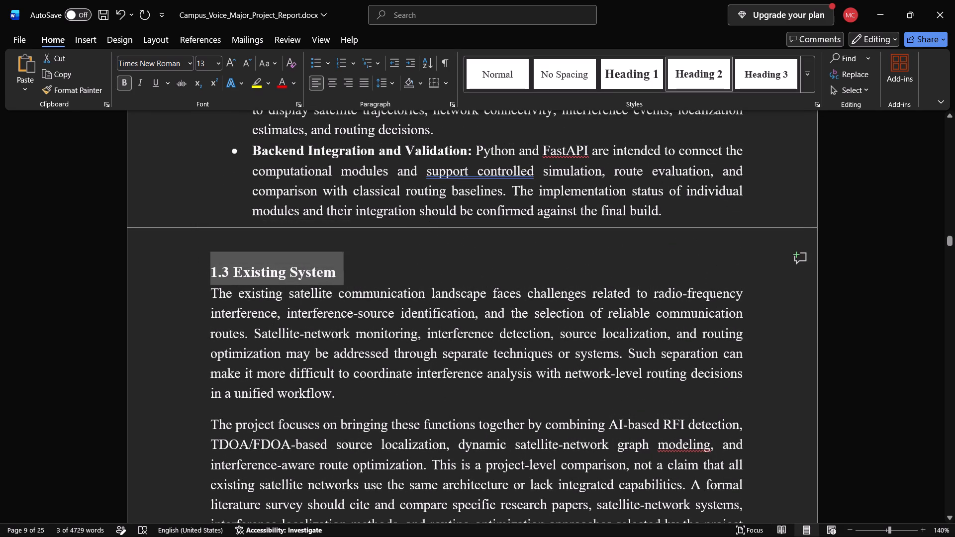
scroll(457, 246, "down", 2)
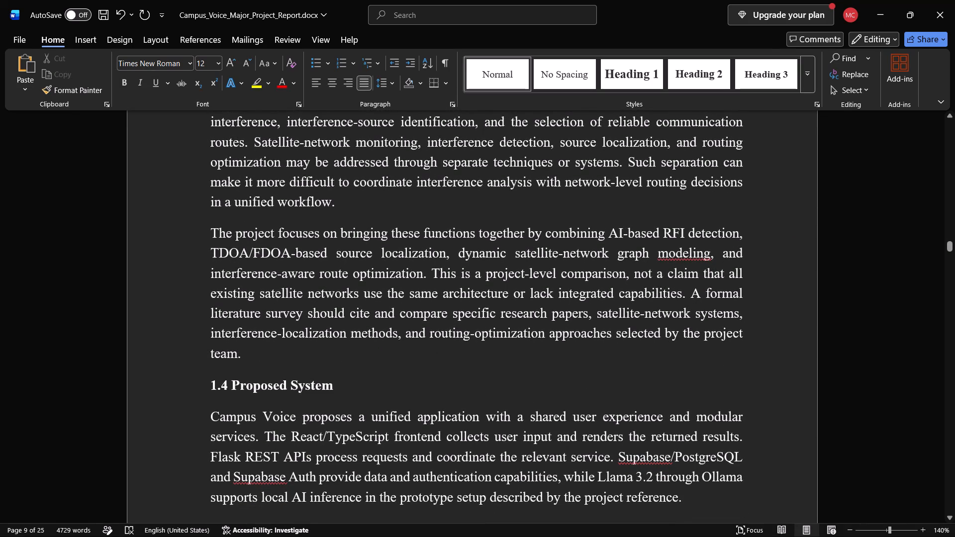
left_click_drag(342, 385, 176, 372)
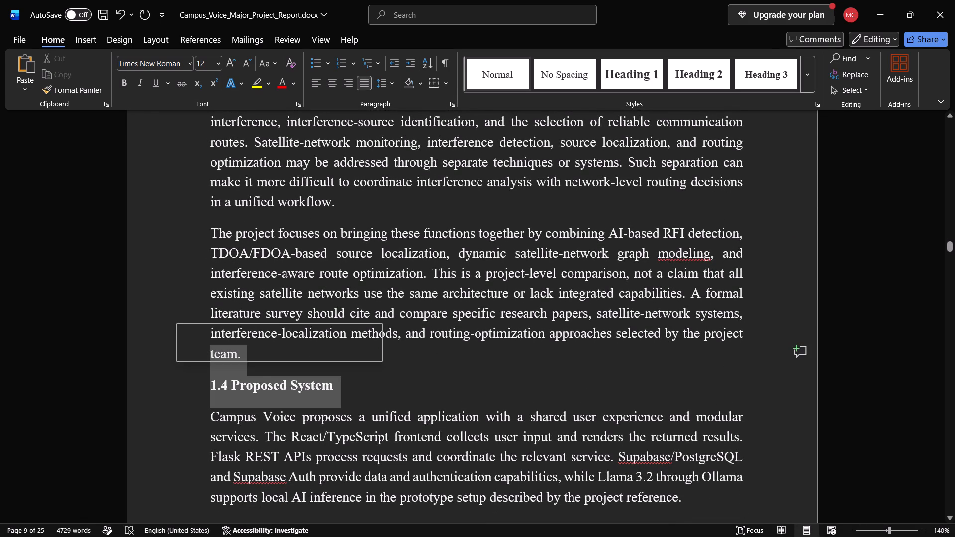
left_click(366, 388)
left_click_drag(366, 388, 209, 384)
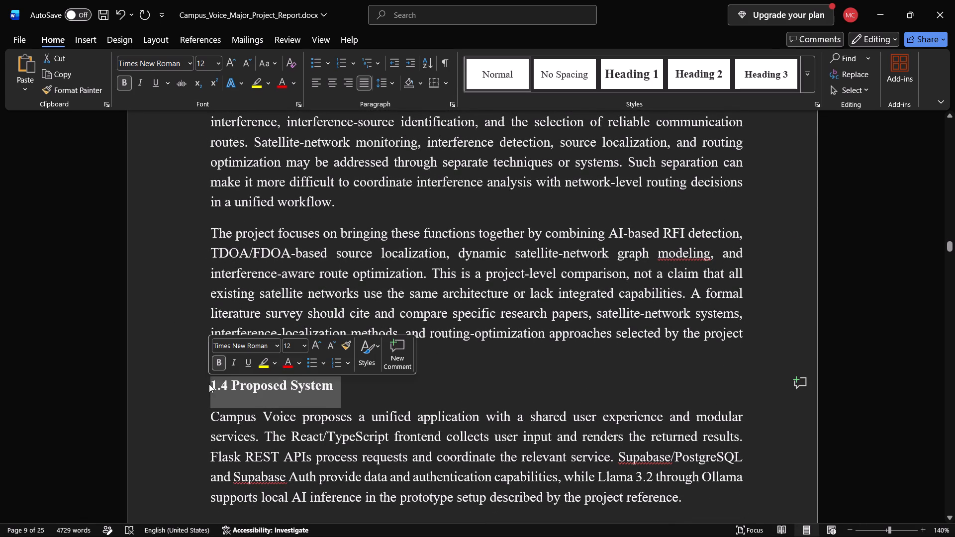
left_click(304, 347)
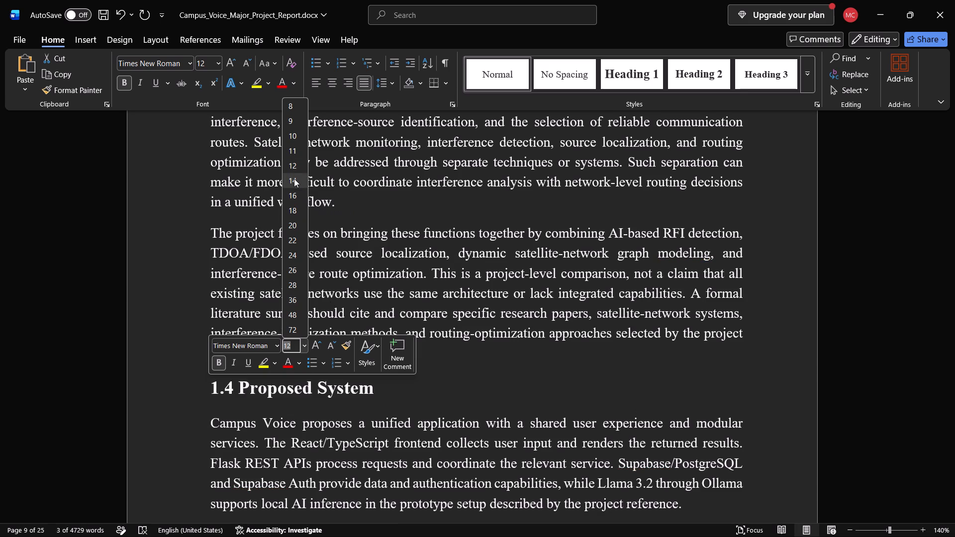
left_click(291, 165)
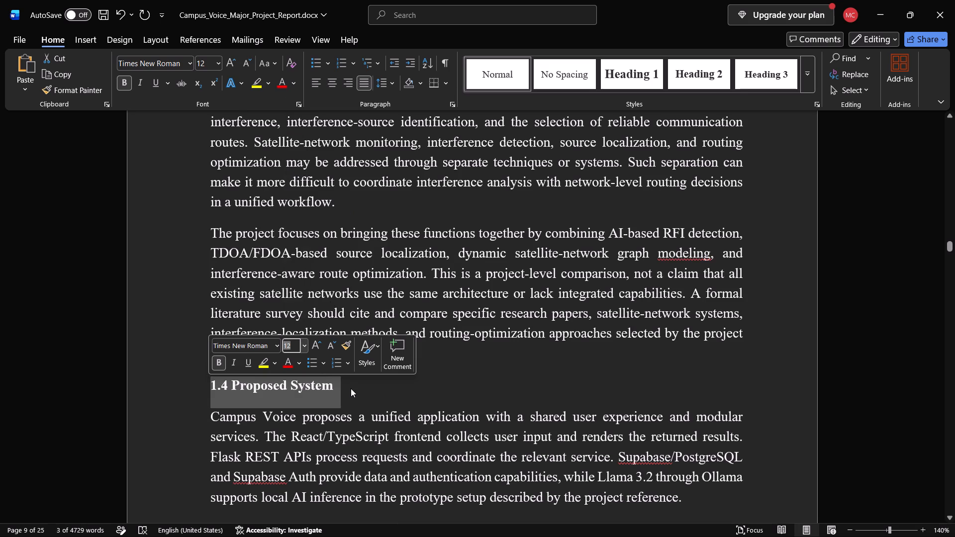
left_click(351, 388)
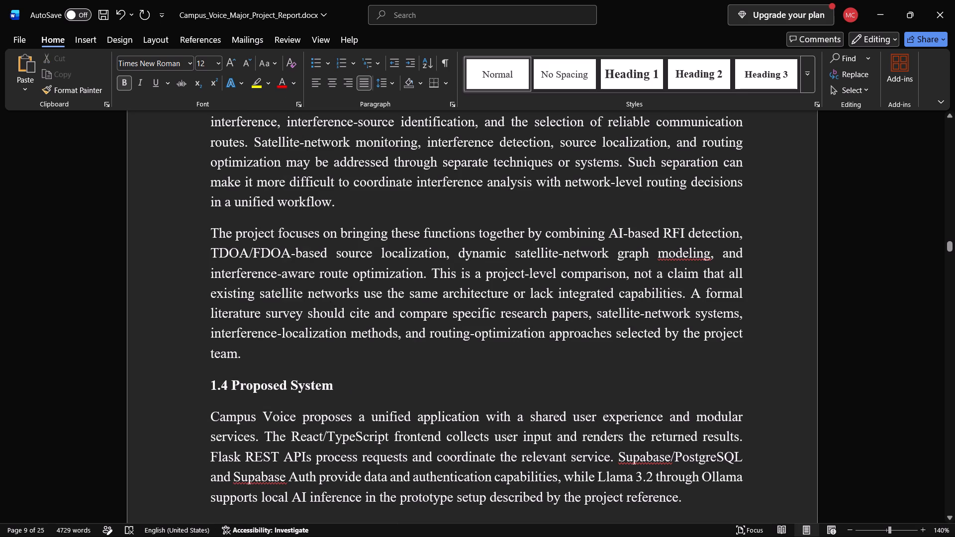
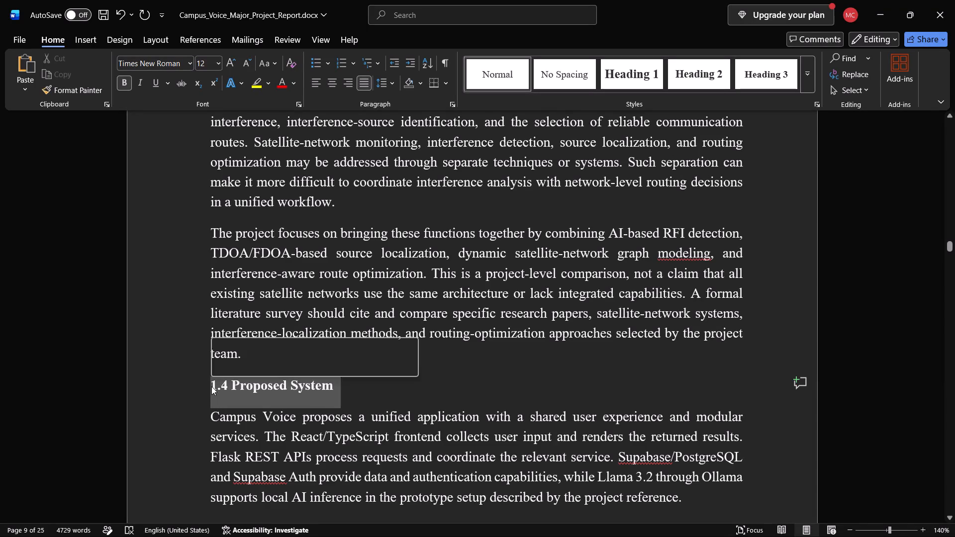
left_click(368, 384)
scroll(368, 384, "down", 1)
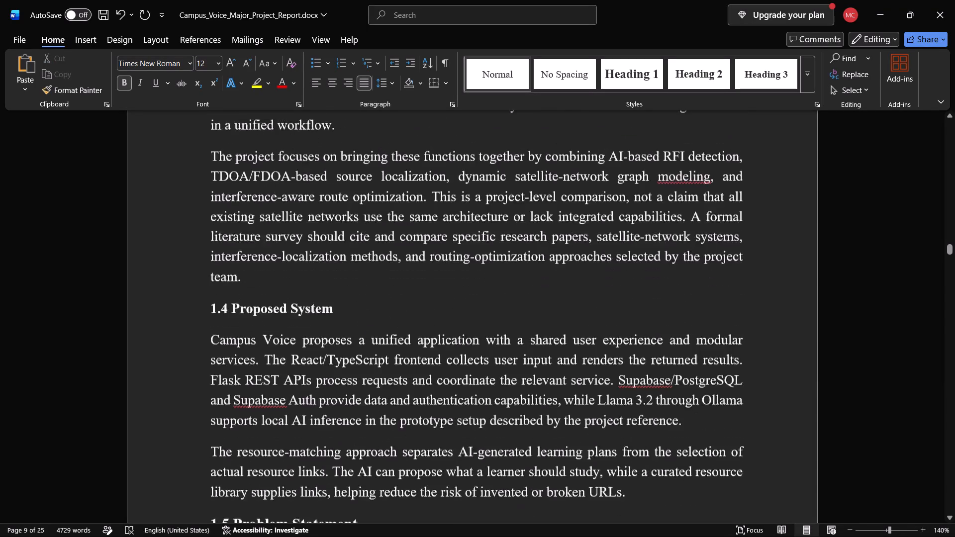
scroll(368, 384, "down", 1)
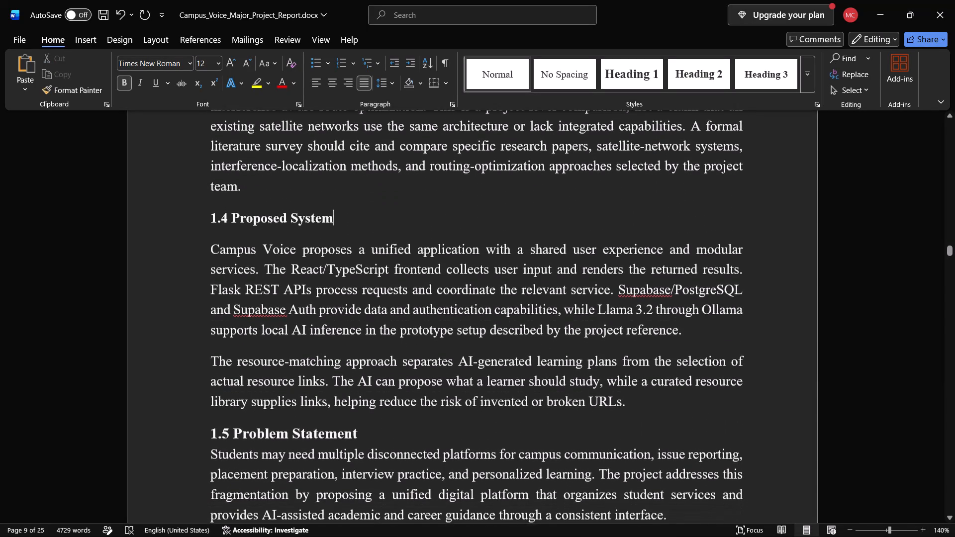
left_click_drag(210, 208, 303, 252)
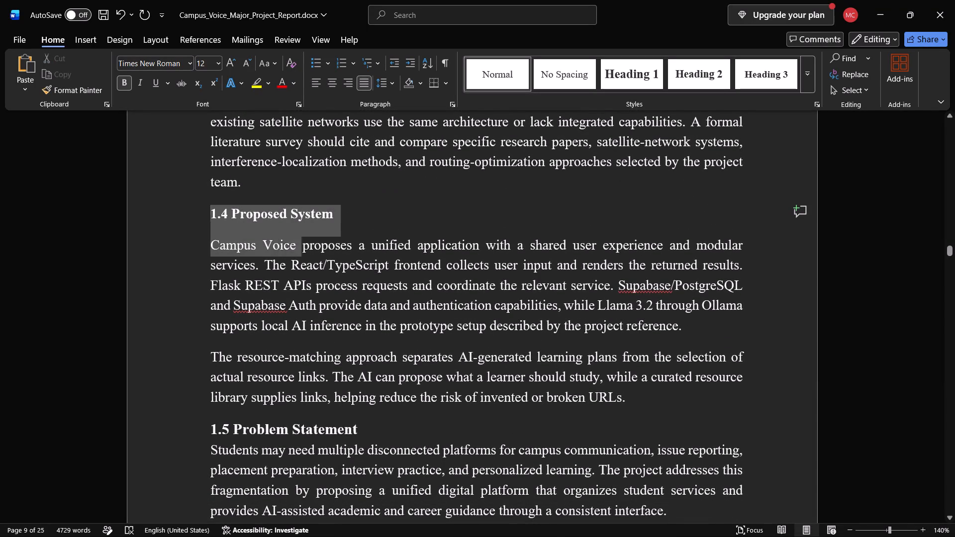
left_click_drag(303, 252, 457, 468)
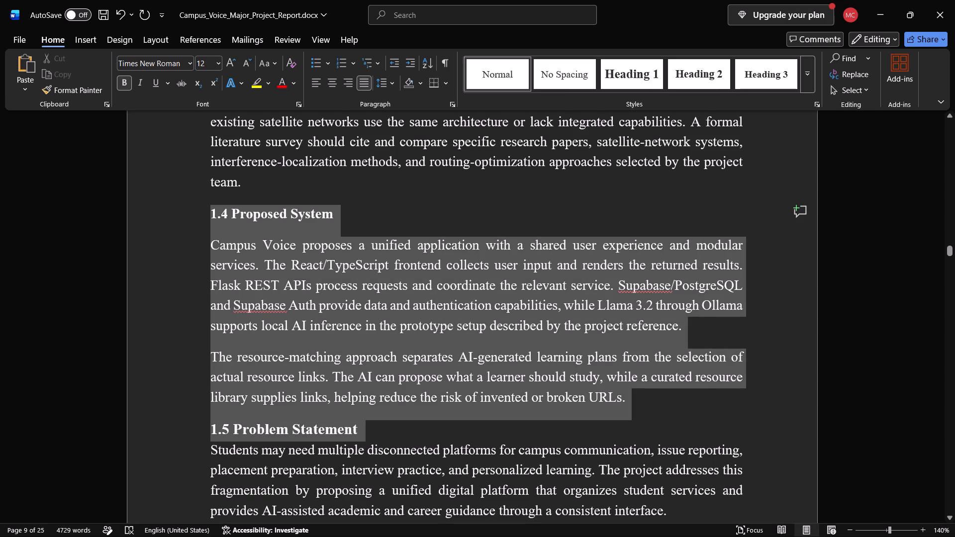
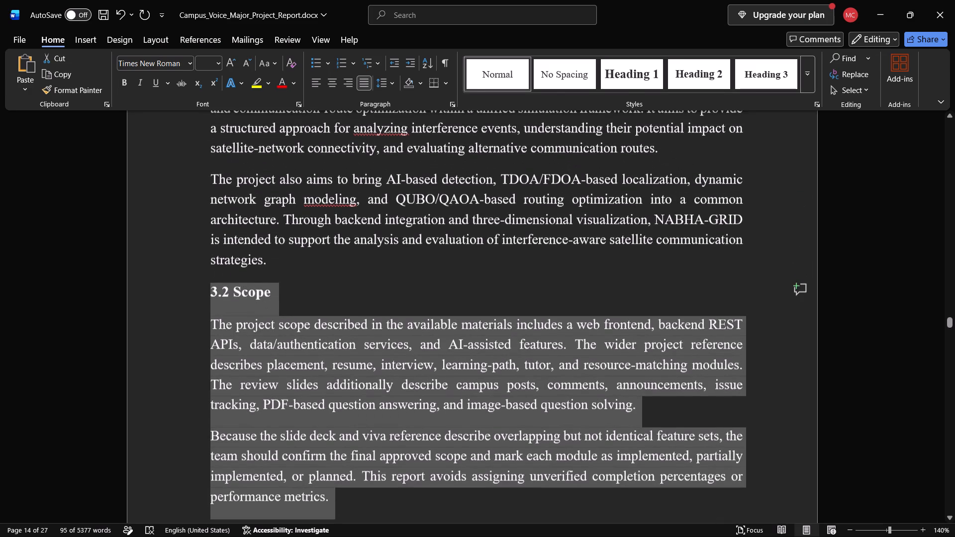
left_click(237, 315)
left_click_drag(237, 315, 333, 363)
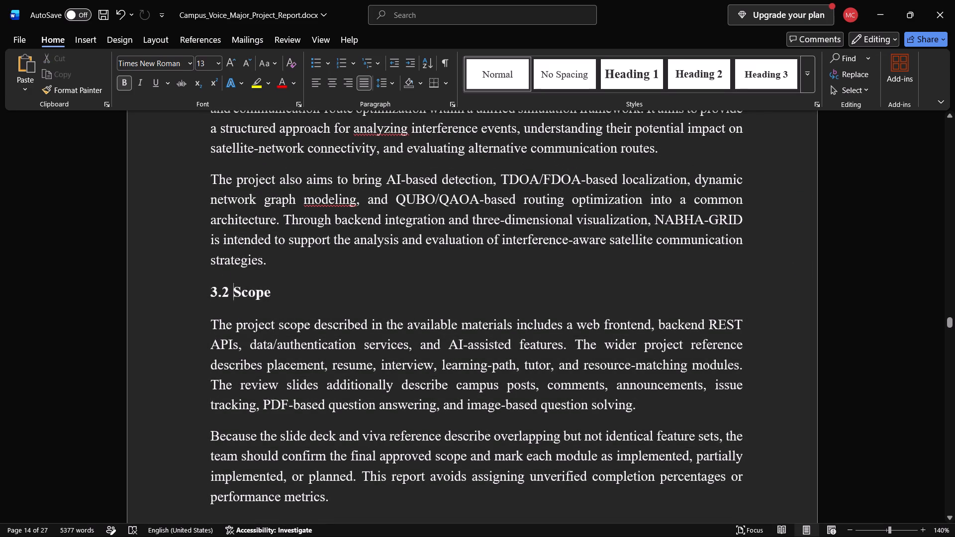
left_click_drag(333, 363, 371, 404)
left_click_drag(271, 358, 249, 325)
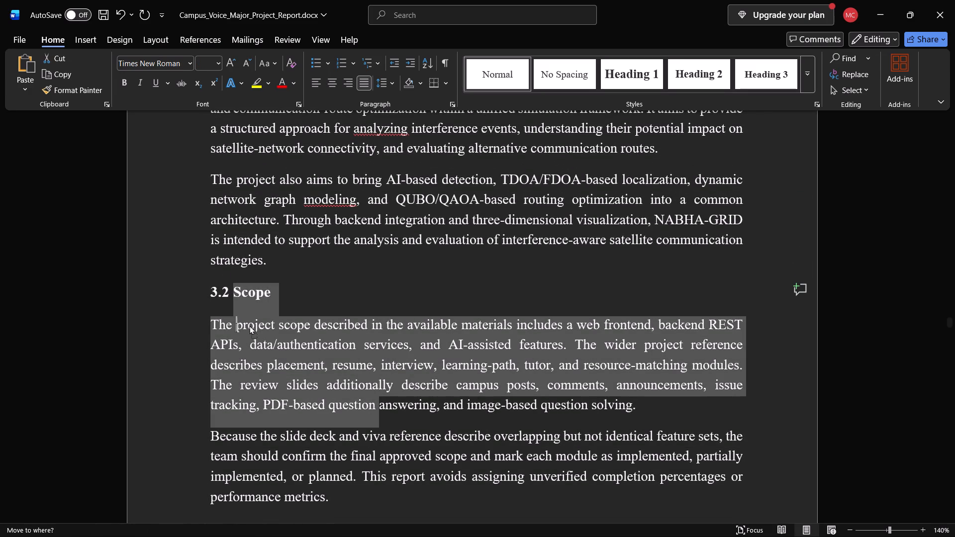
left_click_drag(249, 325, 249, 325)
left_click(249, 325)
left_click_drag(240, 325, 336, 367)
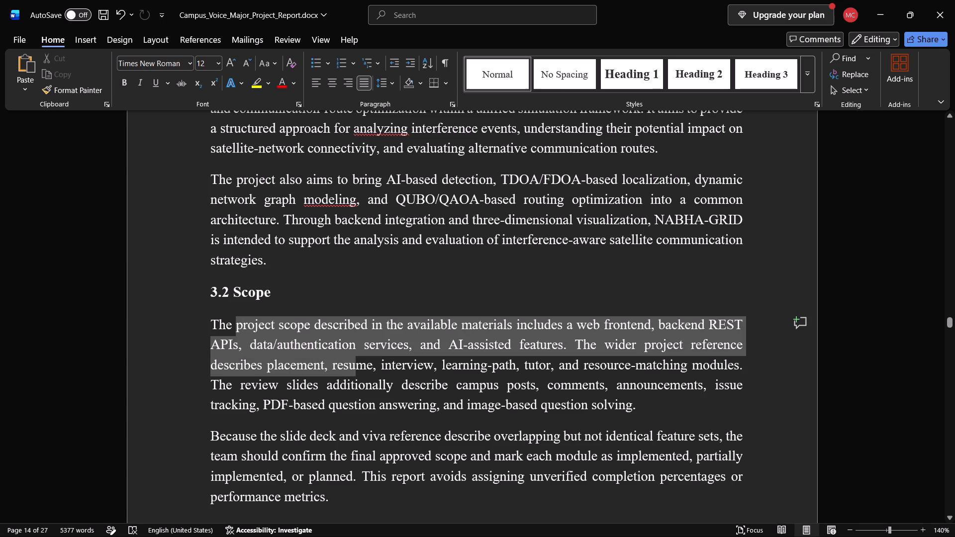
left_click_drag(336, 367, 402, 473)
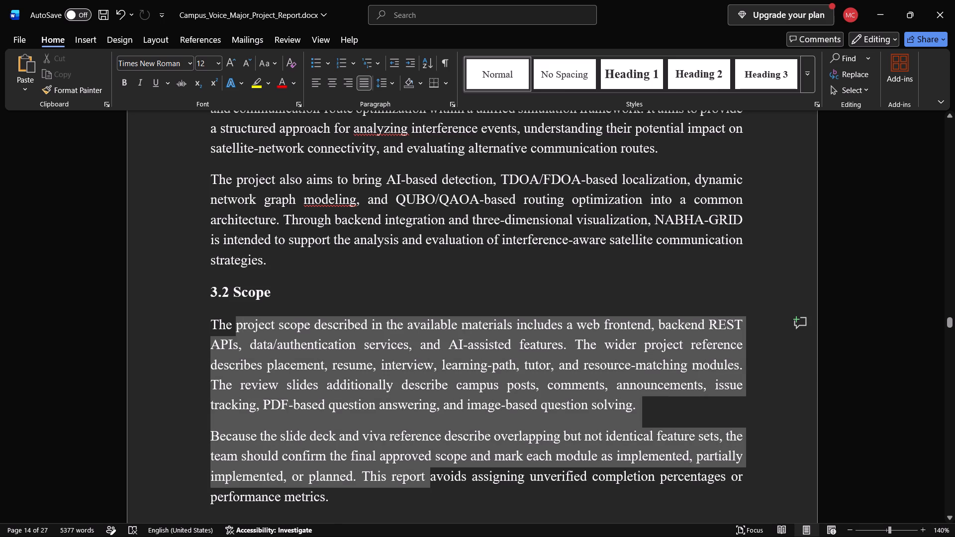
left_click_drag(402, 473, 430, 446)
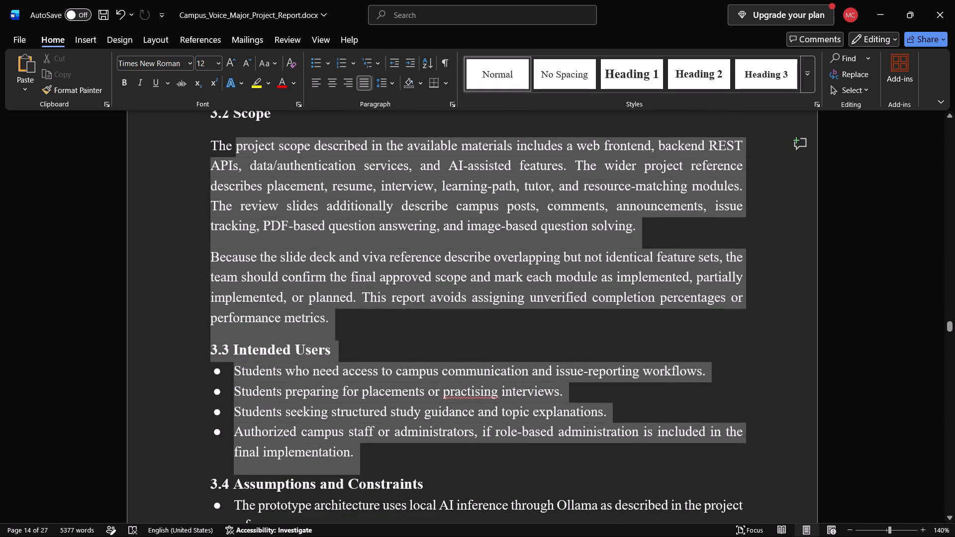
left_click_drag(430, 446, 355, 332)
key("BackSpace")
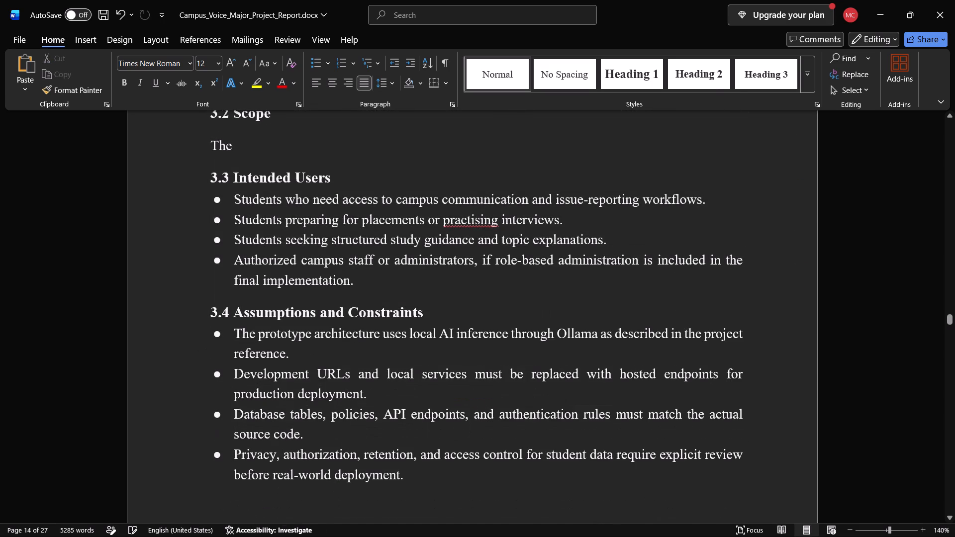
key("ctrl+v")
Delete the duplicated "The" at the start of the first 3.2 Scope paragraph.
scroll(355, 332, "up", 1)
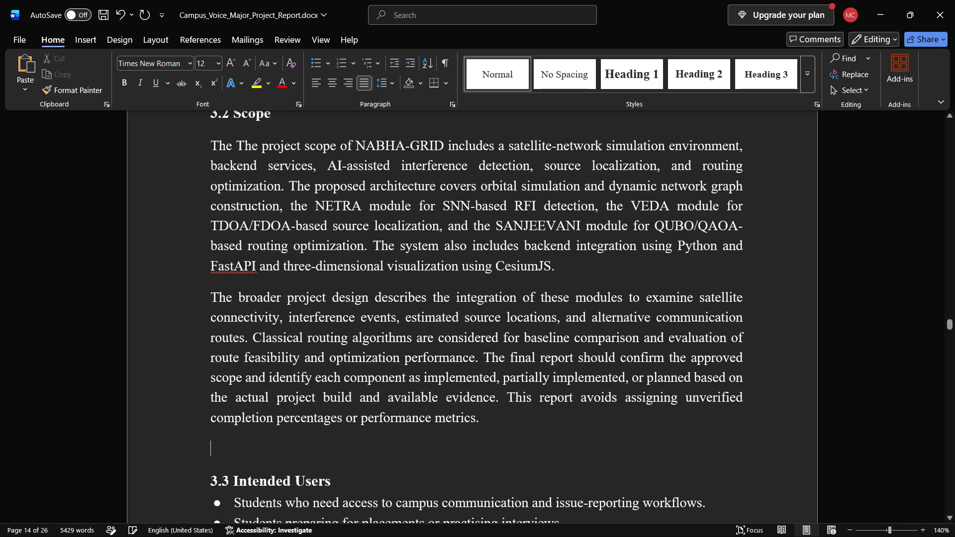
scroll(355, 332, "up", 1)
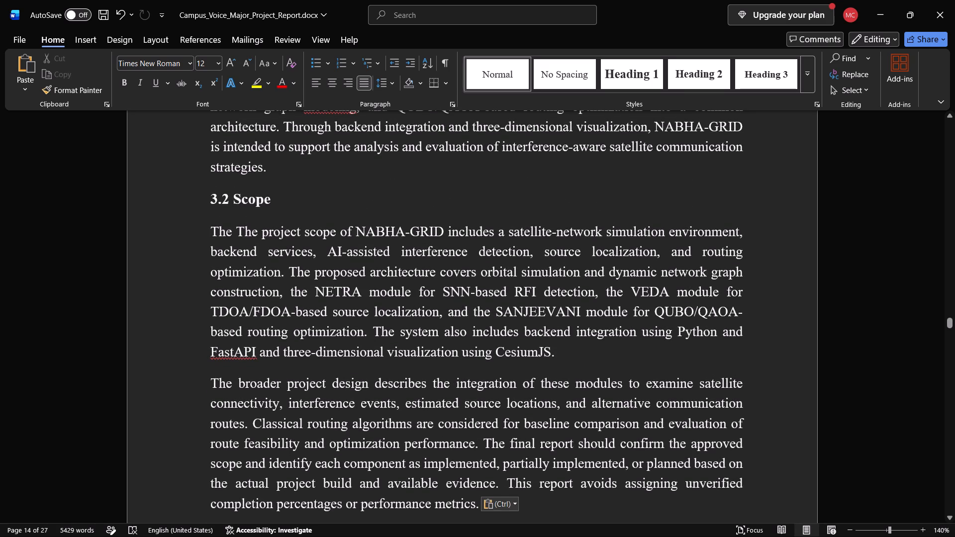
left_click(258, 232)
key("BackSpace")
key("BackSpace")
key("BackSpace")
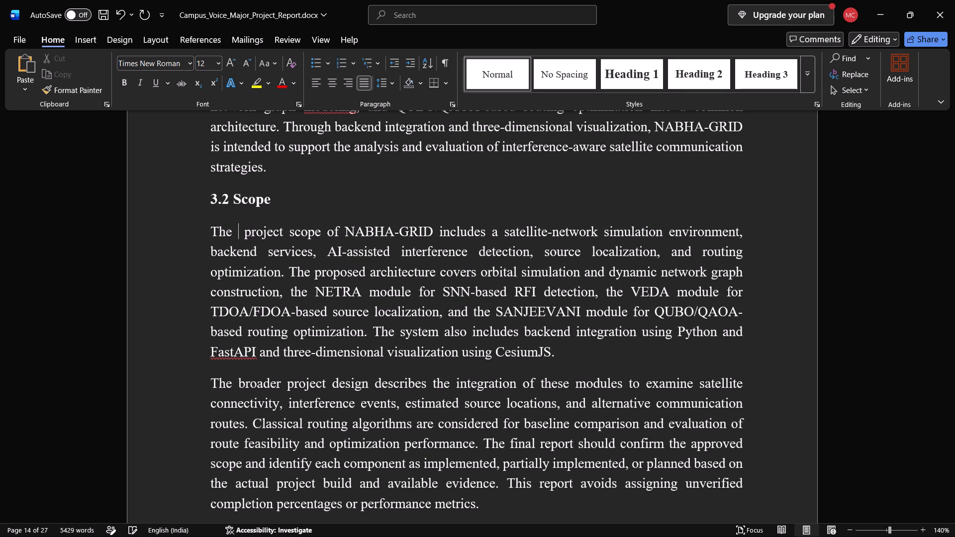
Remove the empty paragraph between the 3.2 Scope text and the heading "3.3 Intended Users".
scroll(258, 232, "down", 1)
scroll(258, 232, "up", 1)
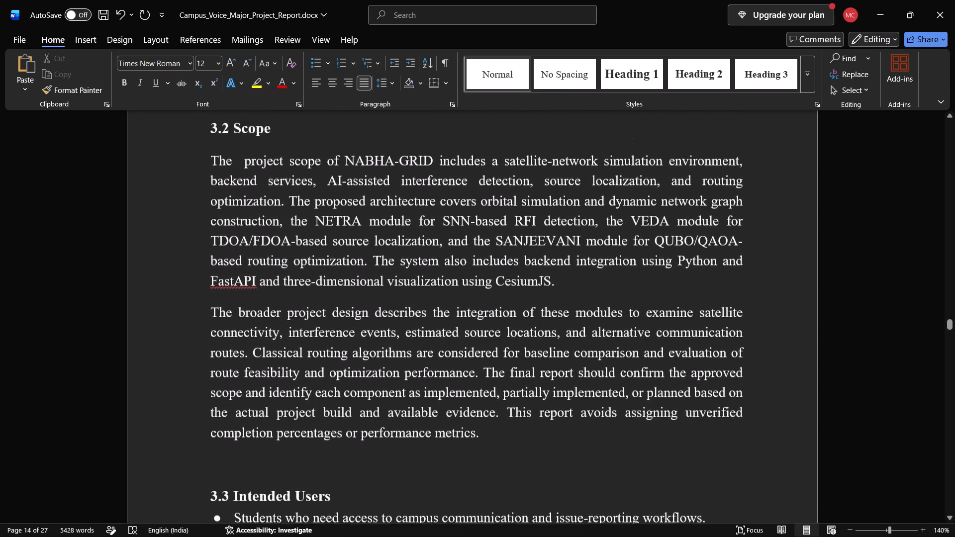
scroll(258, 232, "down", 1)
left_click(219, 324)
key("BackSpace")
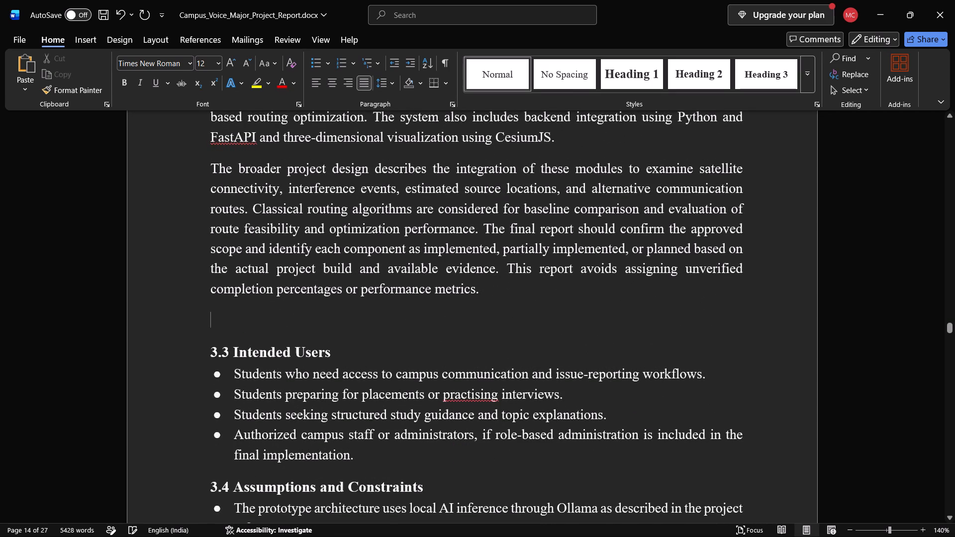
Copy the heading "3.3 Intended Users" together with its four bullet points from the report.
left_click_drag(336, 320, 198, 320)
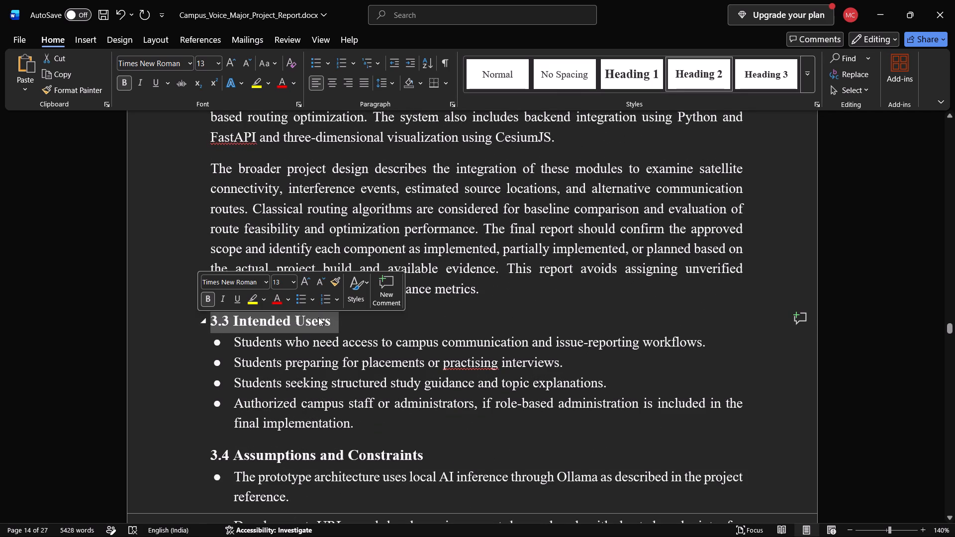
left_click(291, 362)
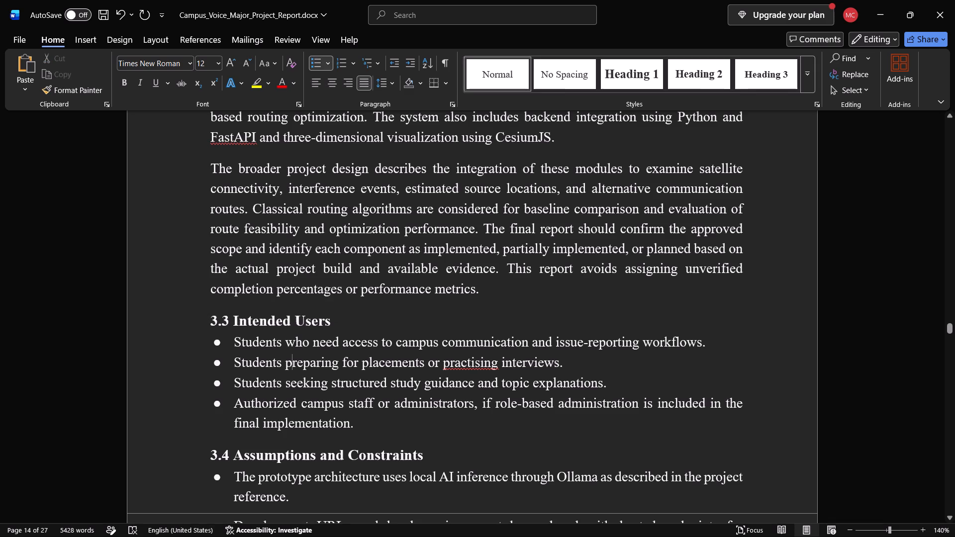
left_click_drag(209, 328, 416, 424)
key("ctrl+c")
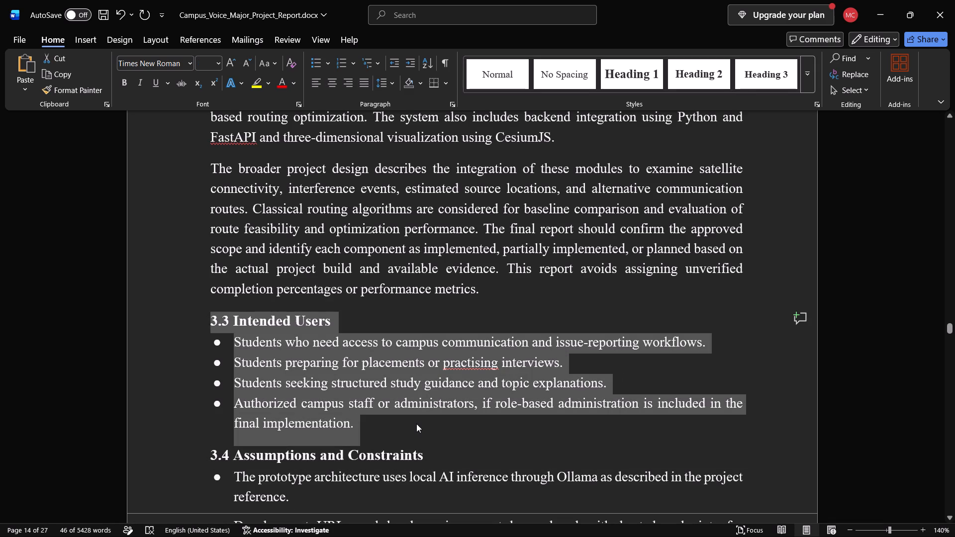
Switch to ChatGPT, send the copied section 3.3 text as a new message, and return to the Word report.
key("alt+Tab")
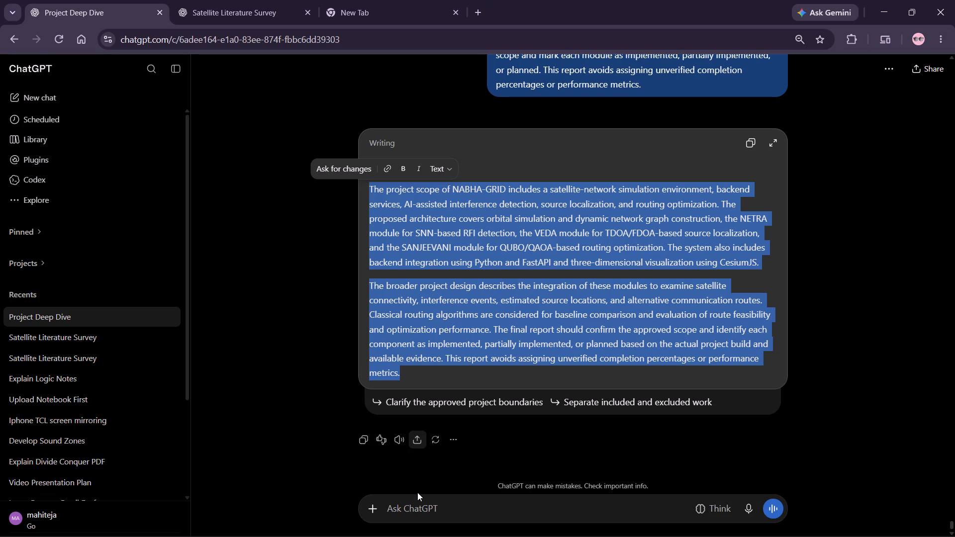
left_click(417, 492)
left_click(417, 504)
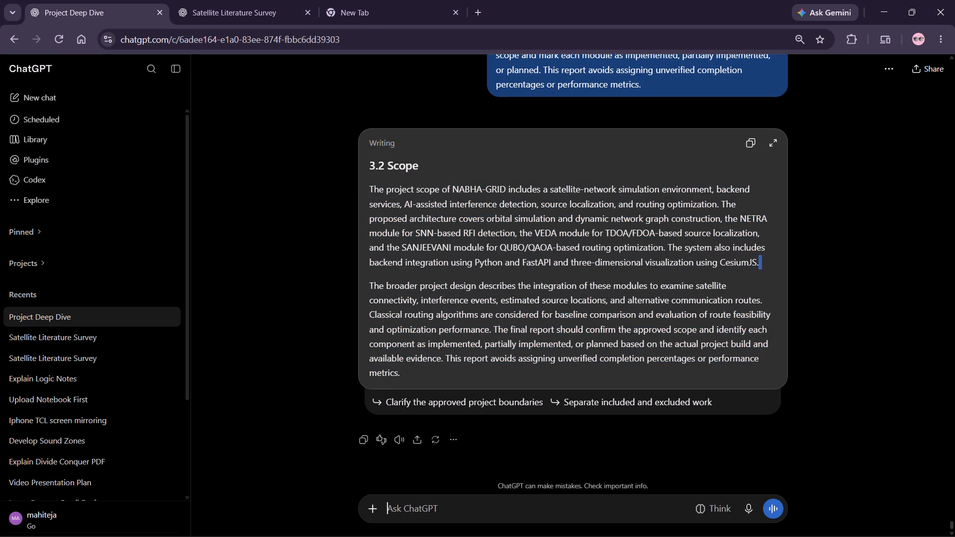
key("ctrl+v")
key("Return")
key("alt+Tab")
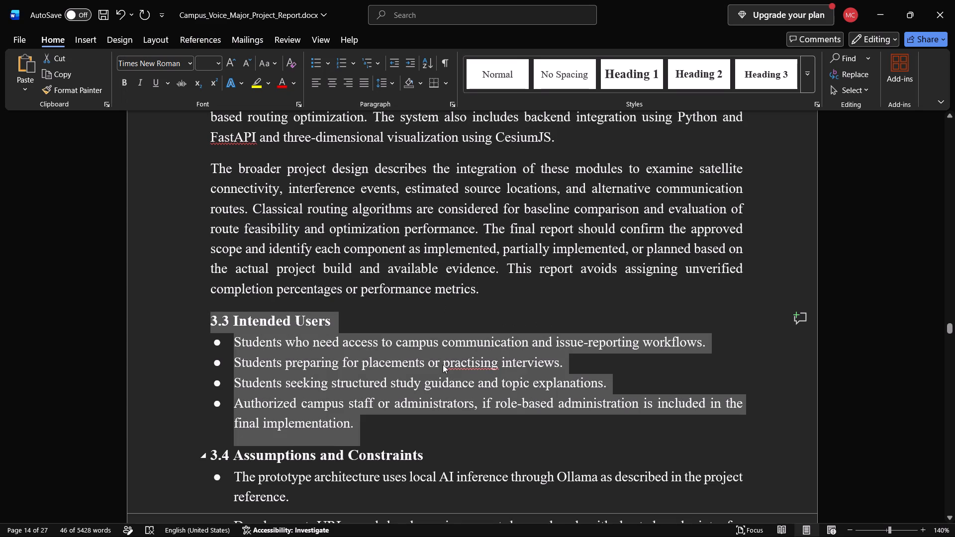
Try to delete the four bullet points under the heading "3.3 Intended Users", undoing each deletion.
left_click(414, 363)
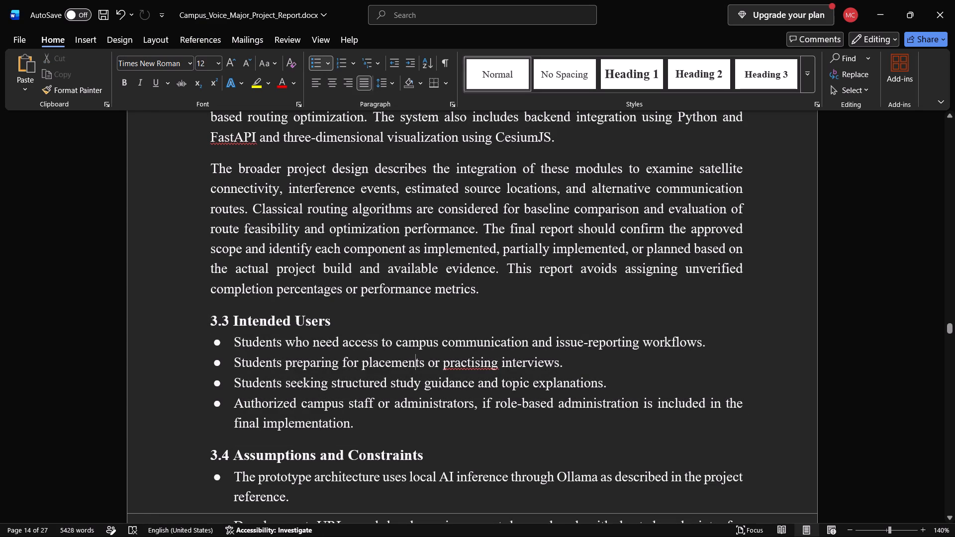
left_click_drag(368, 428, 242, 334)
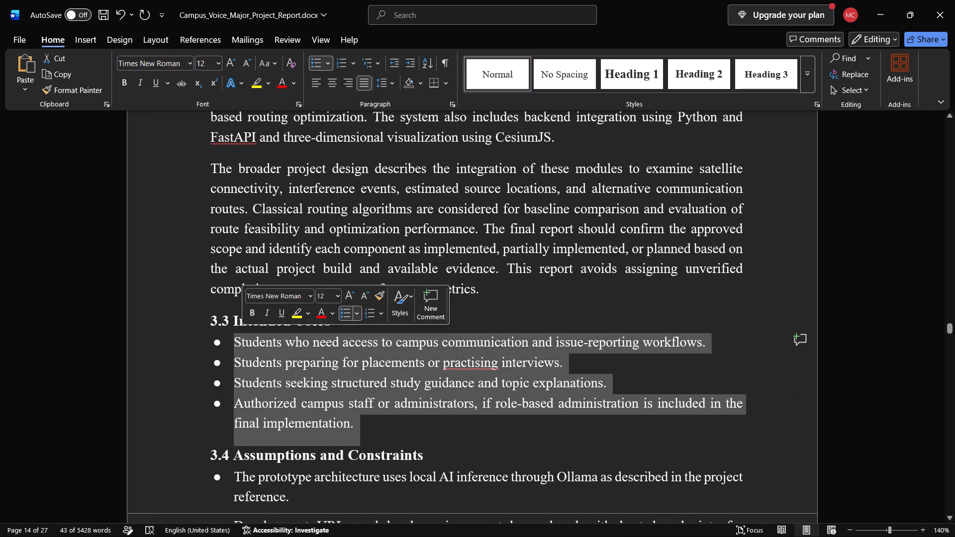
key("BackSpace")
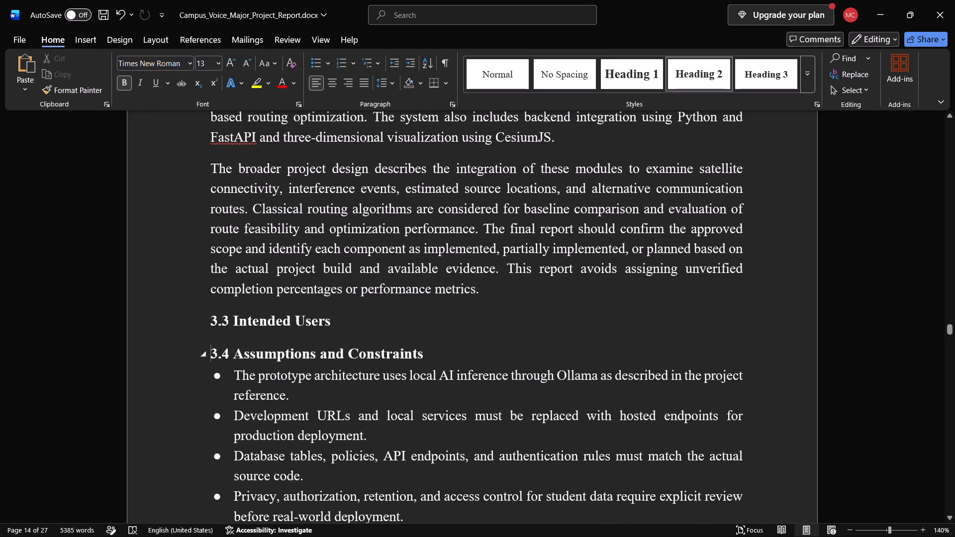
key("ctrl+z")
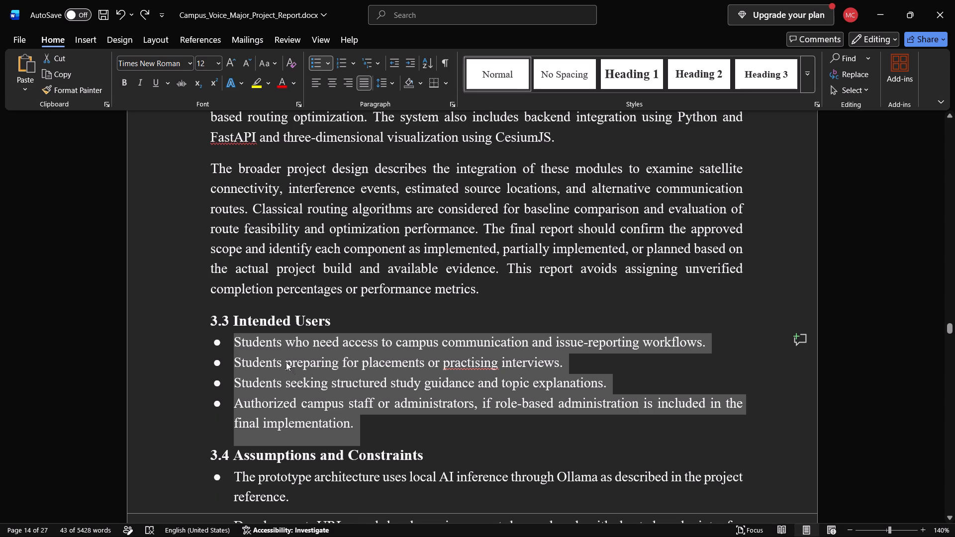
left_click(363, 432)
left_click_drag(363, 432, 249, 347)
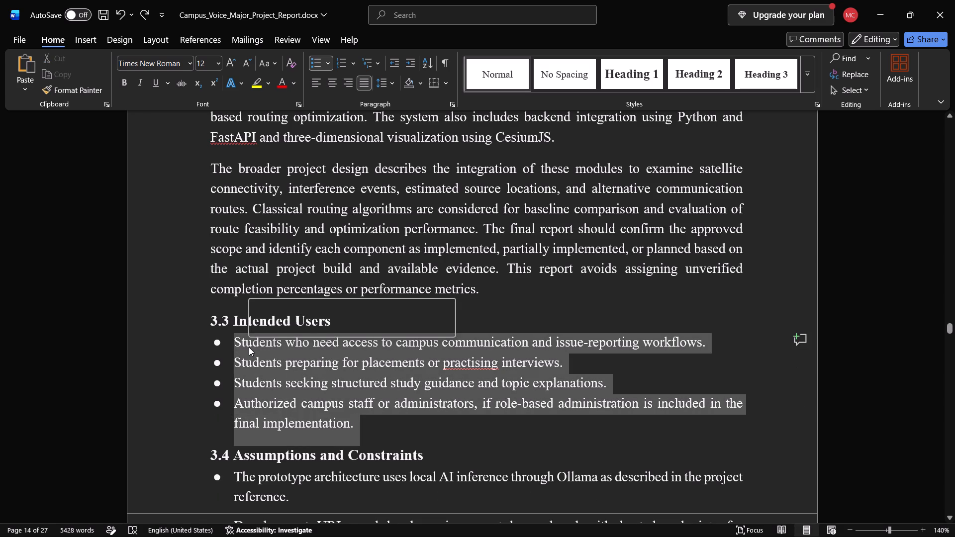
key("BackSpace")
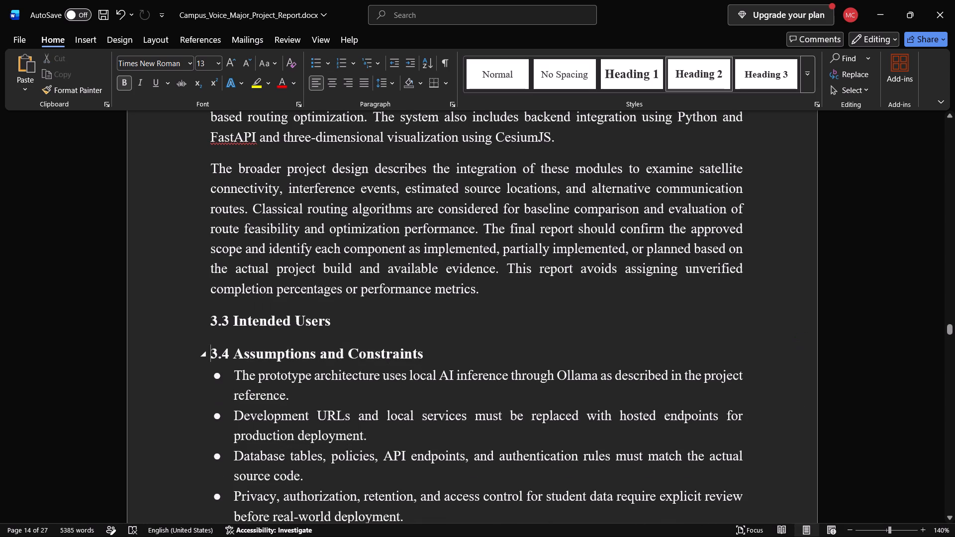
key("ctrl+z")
Delete the four old bullet points under "3.3 Intended Users", leaving one empty unbulleted line before the 3.4 heading.
left_click(255, 334)
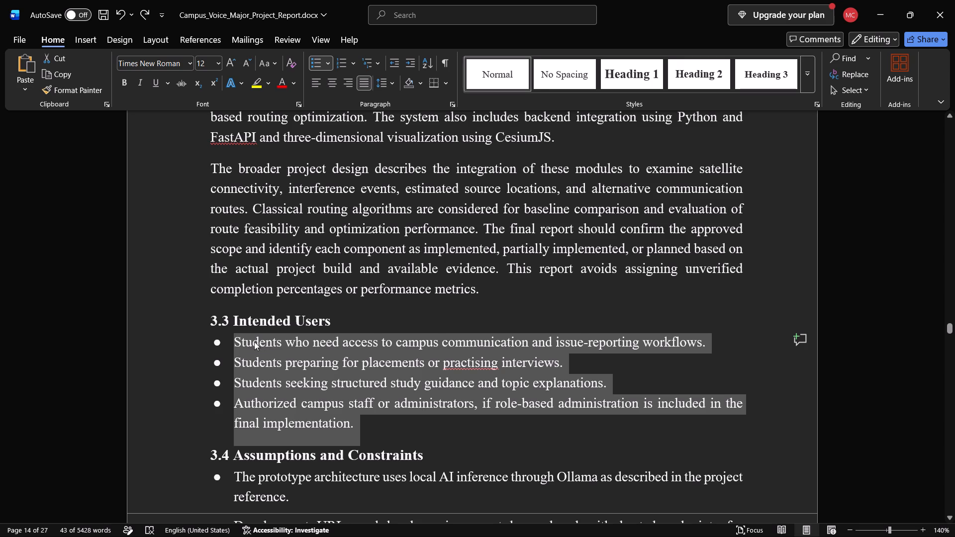
left_click(251, 345)
left_click_drag(251, 345, 307, 432)
left_click(328, 425)
left_click_drag(350, 424, 286, 350)
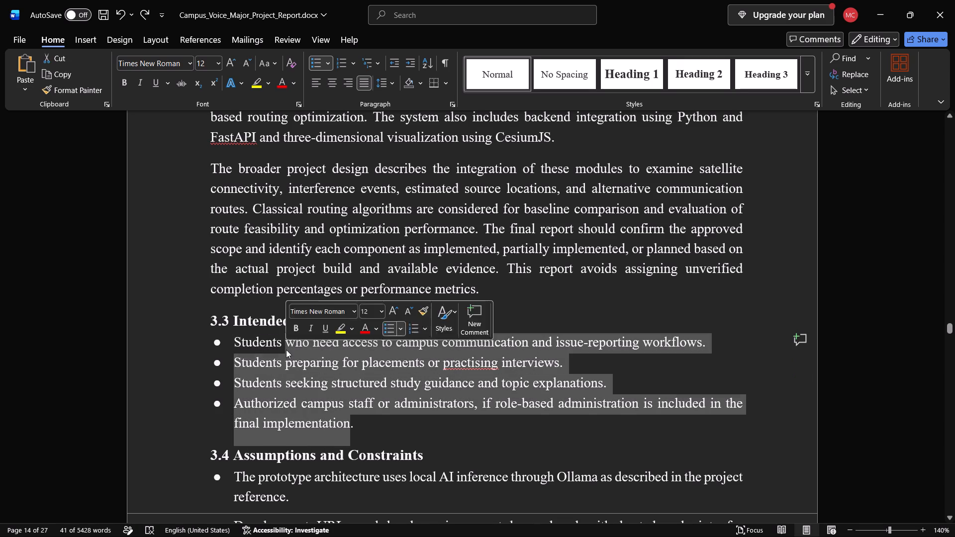
key("BackSpace")
key("BackSpace")
key("BackSpace")
key("BackSpace")
key("BackSpace")
key("BackSpace")
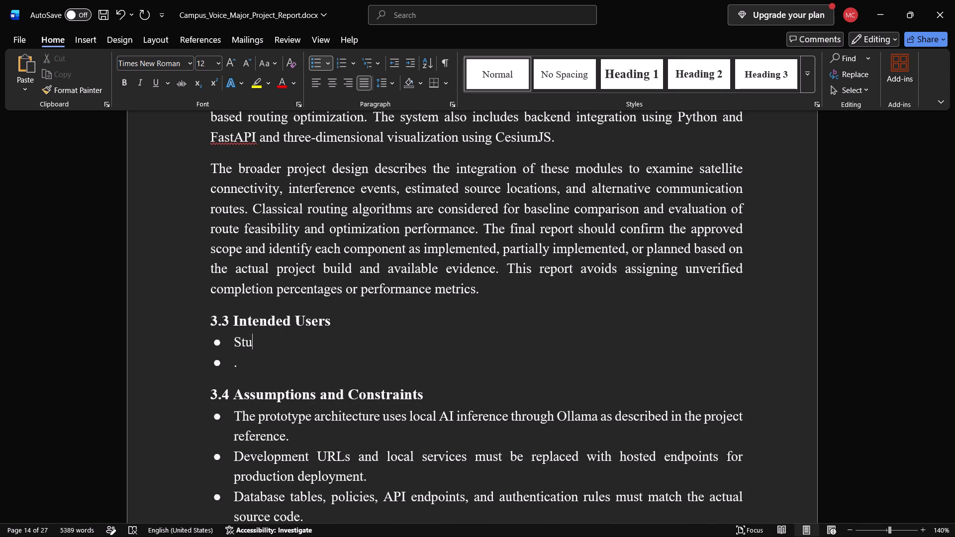
key("Down")
key("BackSpace")
key("BackSpace")
key("BackSpace")
key("BackSpace")
key("BackSpace")
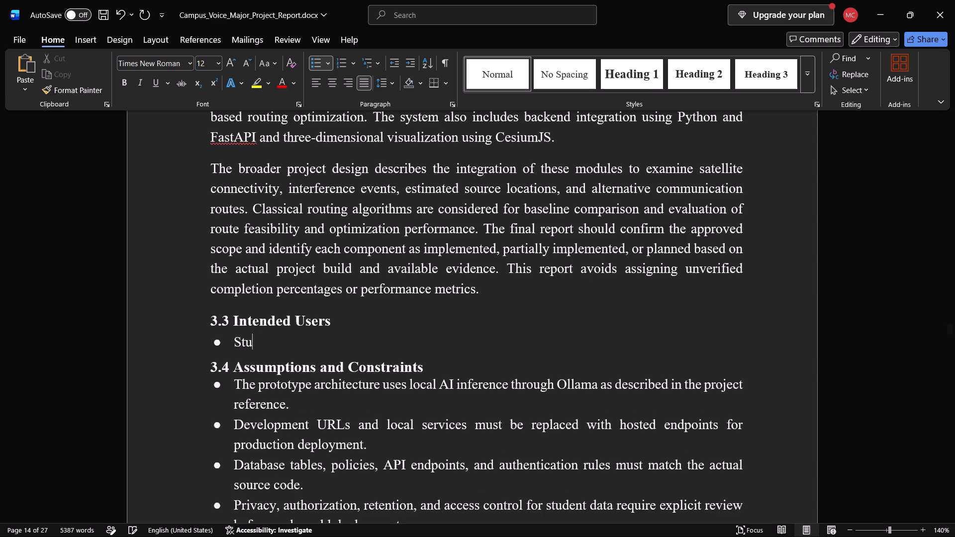
key("BackSpace")
key("BackSpace")
key("BackSpace")
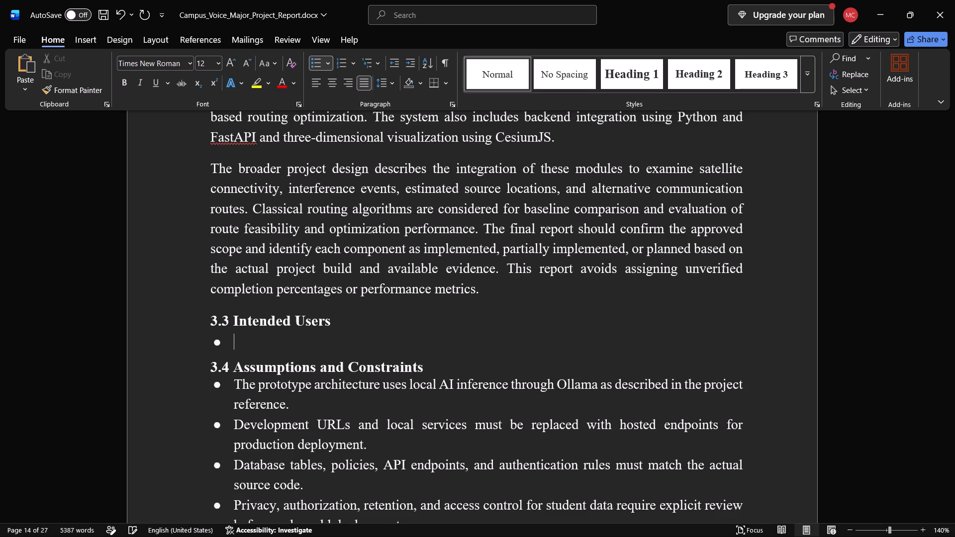
key("BackSpace")
key("BackSpace")
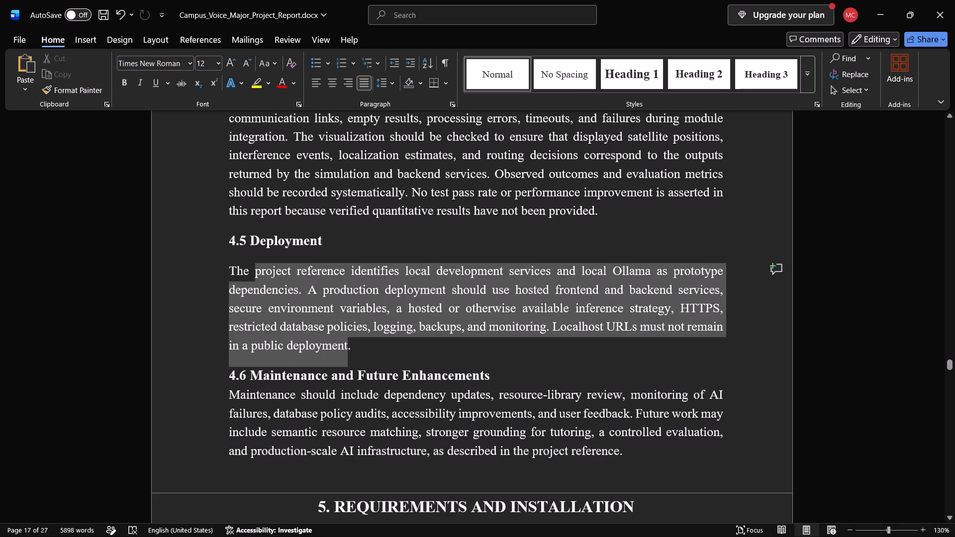
left_click_drag(328, 358, 353, 349)
key("ctrl+v")
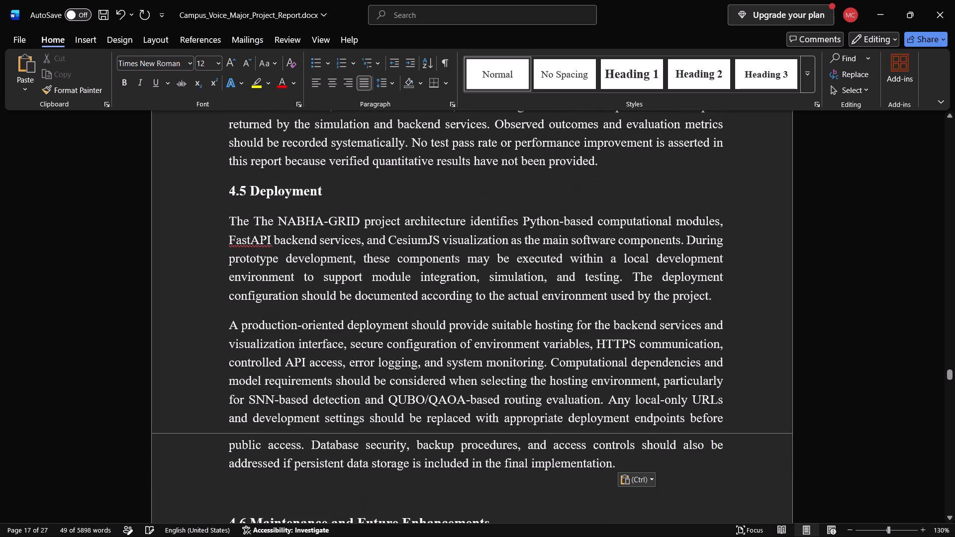
Delete the duplicate "The" and the extra space at the start of the first paragraph under "4.5 Deployment".
left_click(269, 215)
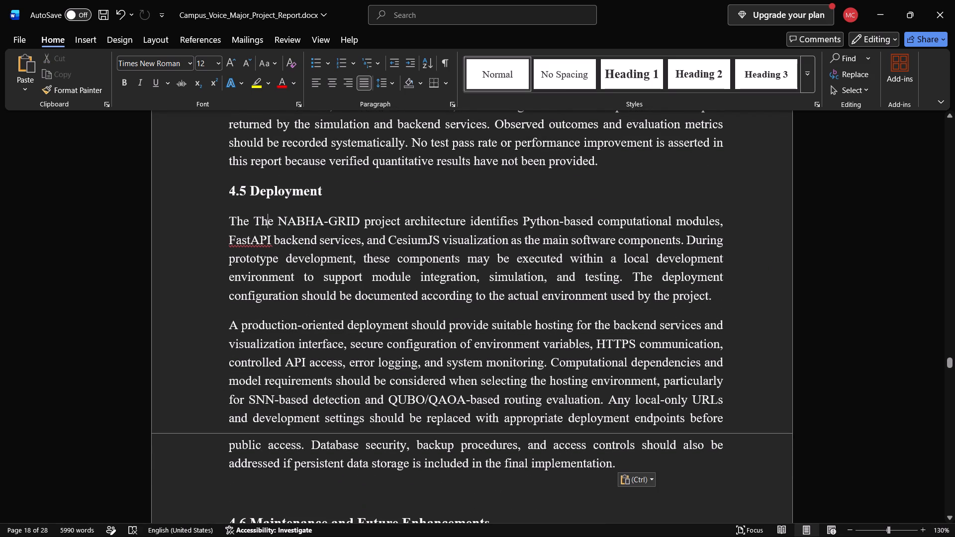
key("Right")
key("BackSpace")
key("BackSpace")
key("BackSpace")
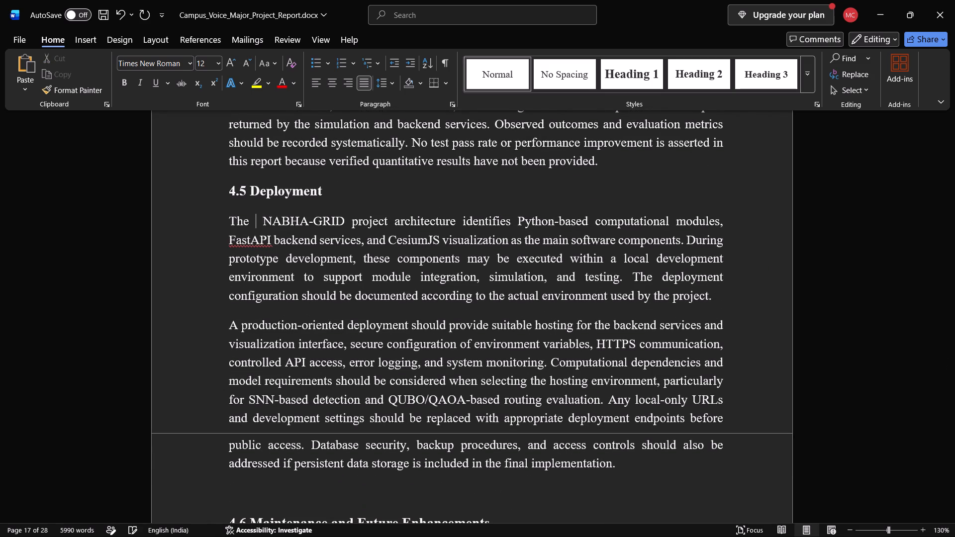
key("Right")
key("BackSpace")
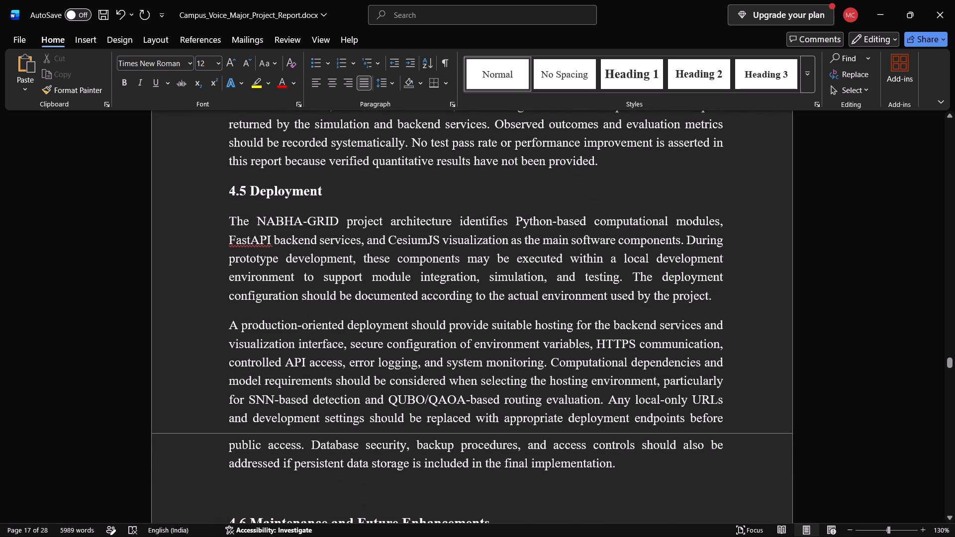
Copy the heading "4.6 Maintenance and Future Enhancements" with its paragraph from the report and send it to ChatGPT for rewriting.
scroll(298, 267, "down", 1)
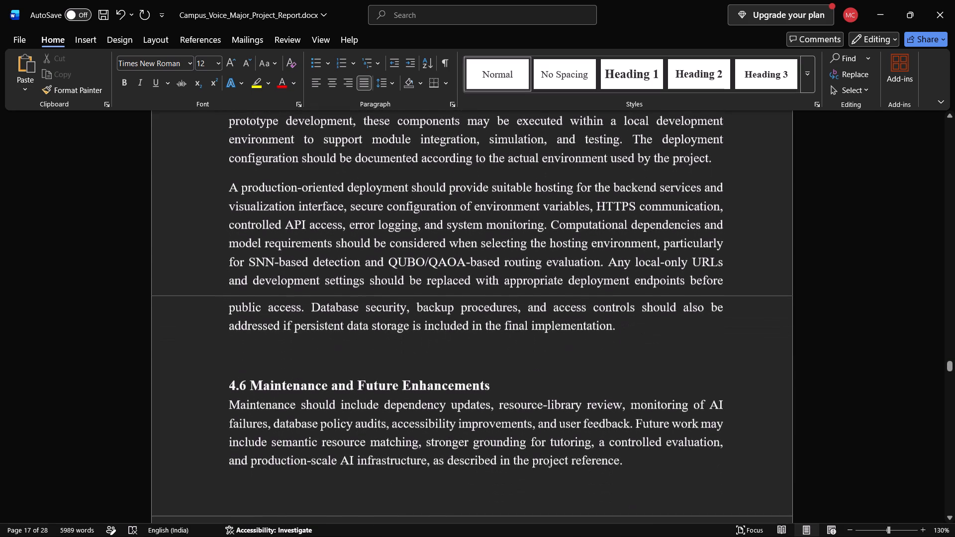
scroll(298, 267, "down", 1)
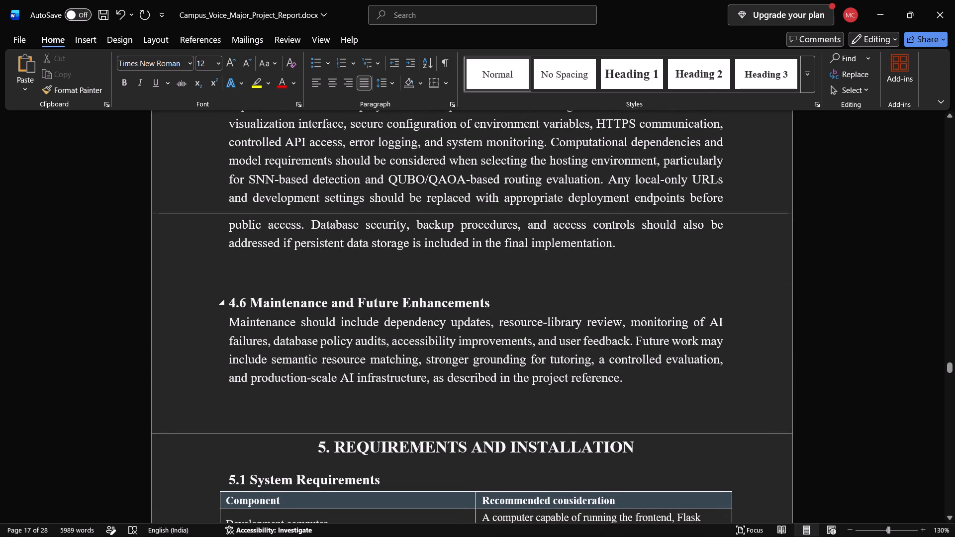
left_click_drag(231, 301, 493, 370)
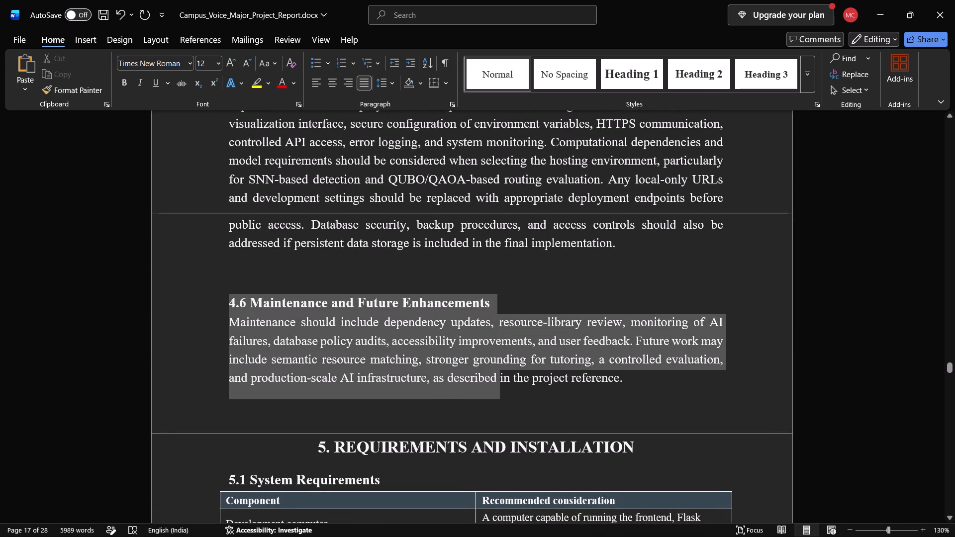
left_click_drag(493, 370, 630, 375)
key("ctrl+c")
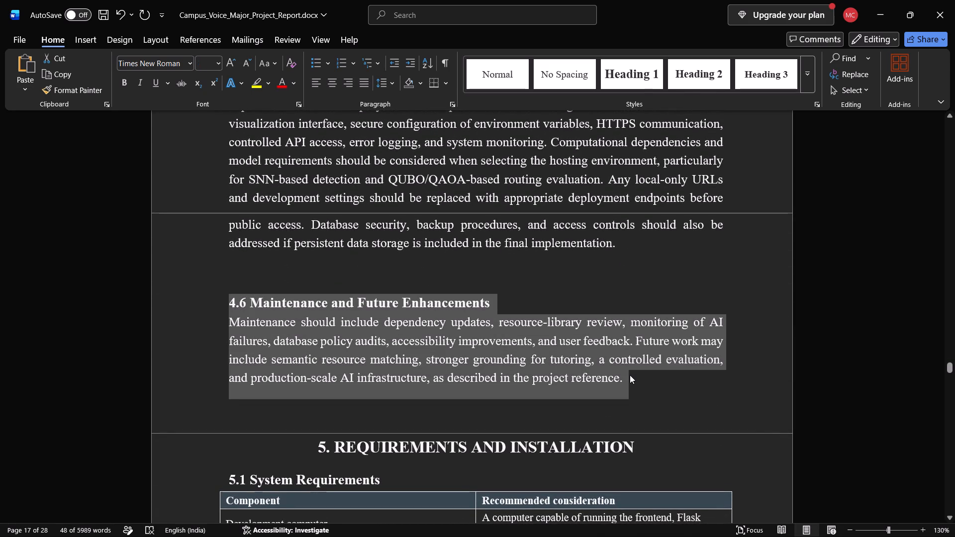
key("alt+Tab")
left_click(487, 504)
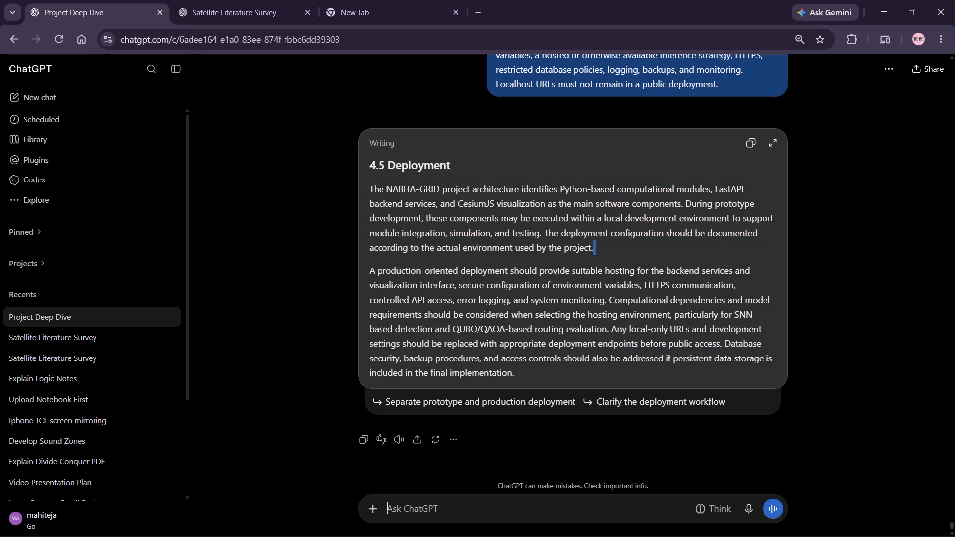
key("ctrl+v")
key("Return")
Copy the two rewritten paragraphs under "4.6 Maintenance and Future Enhancements" from the ChatGPT reply, leaving out the heading.
key("alt+Tab")
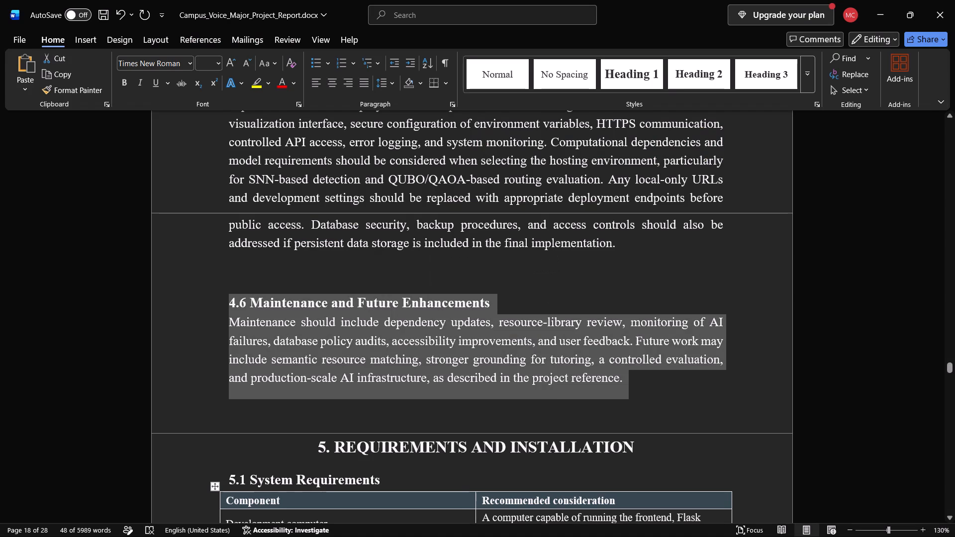
left_click(511, 303)
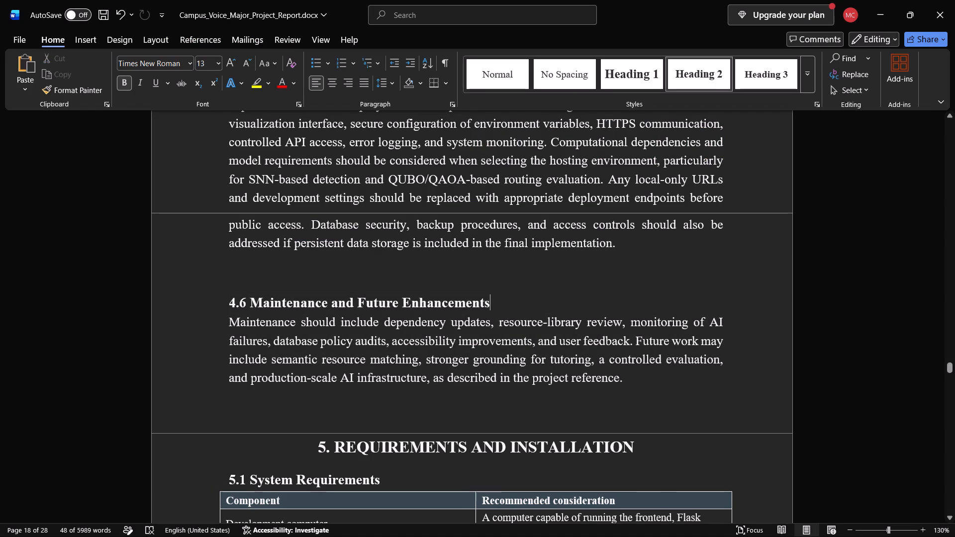
scroll(337, 329, "down", 1)
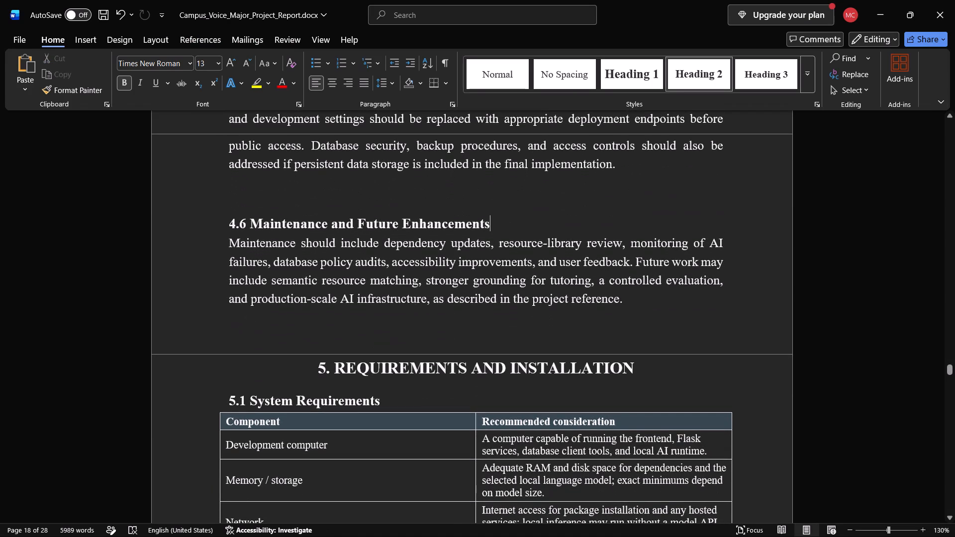
key("alt+Tab")
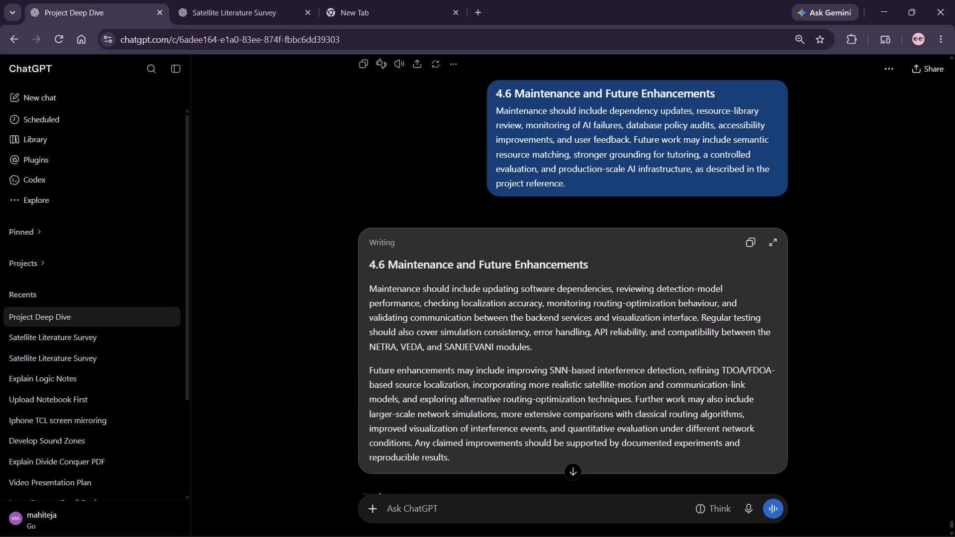
scroll(412, 387, "down", 1)
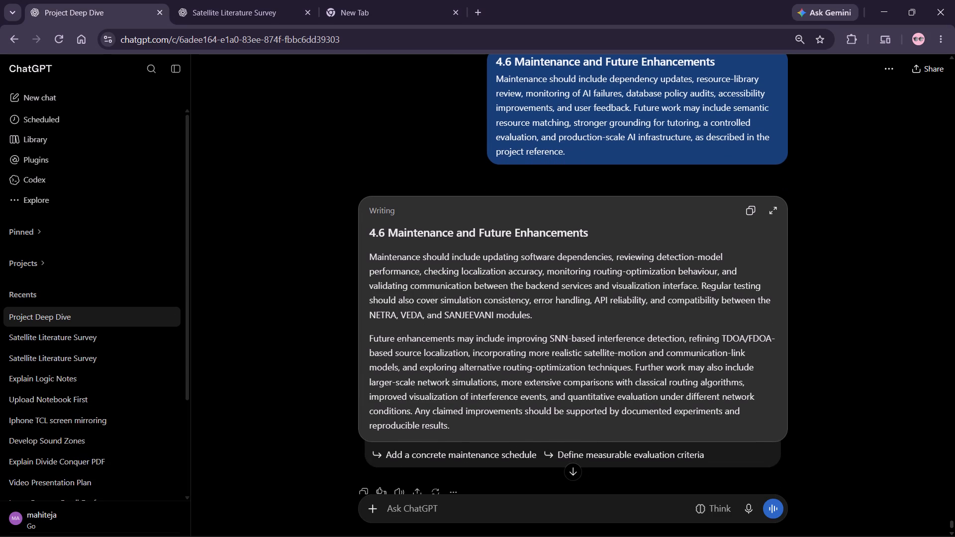
left_click_drag(369, 256, 480, 343)
left_click(370, 252)
left_click_drag(370, 252, 519, 405)
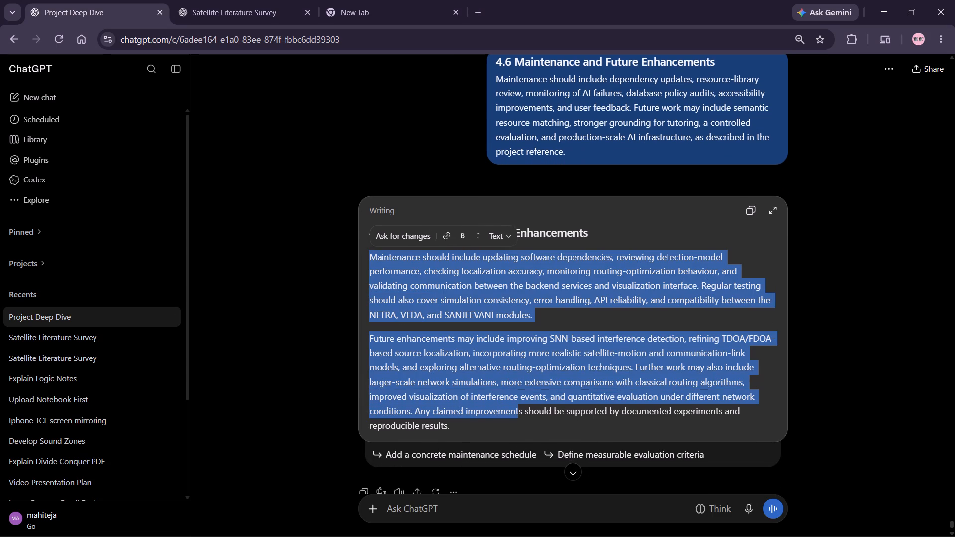
left_click_drag(519, 405, 524, 429)
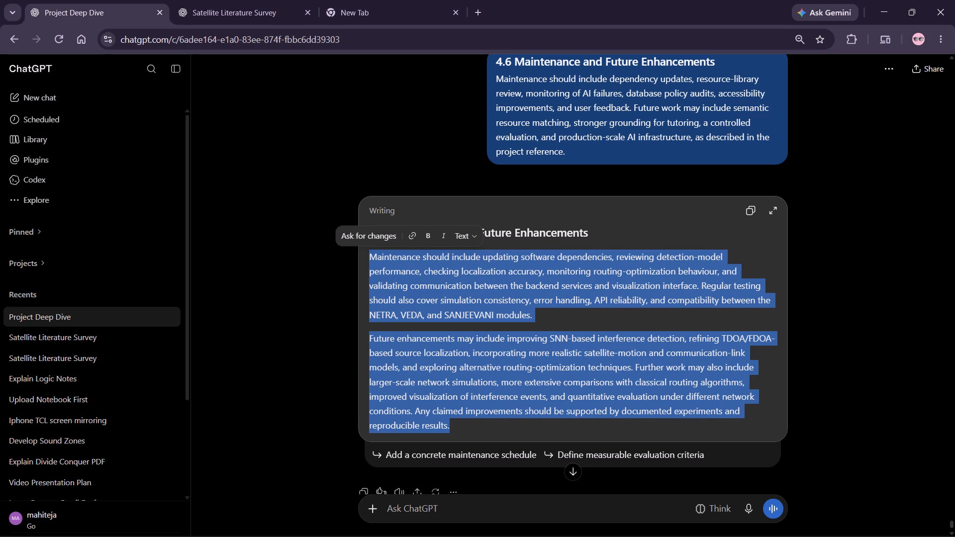
key("ctrl+c")
In the Word report, replace the old paragraph text after its first word under "4.6 Maintenance and Future Enhancements" with the copied paragraphs.
key("alt+Tab")
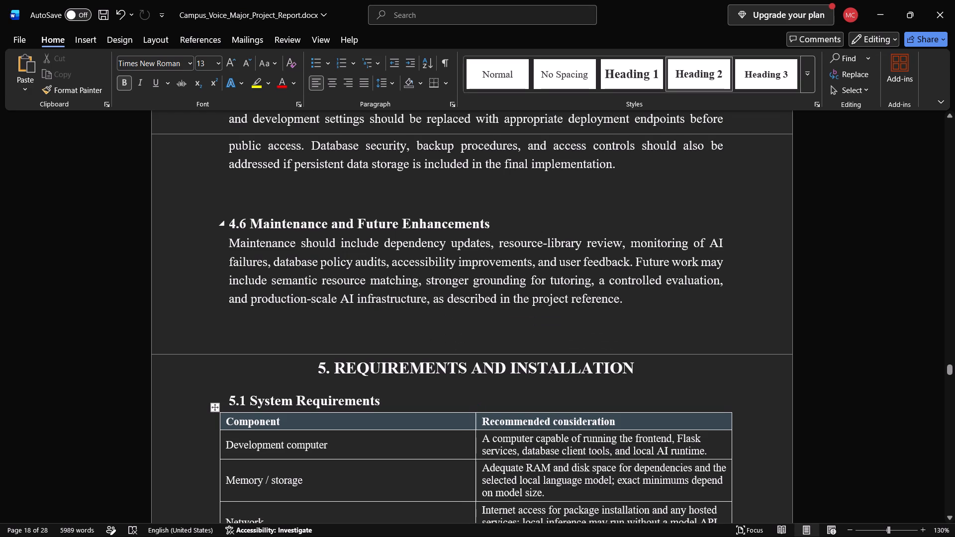
left_click_drag(226, 241, 258, 255)
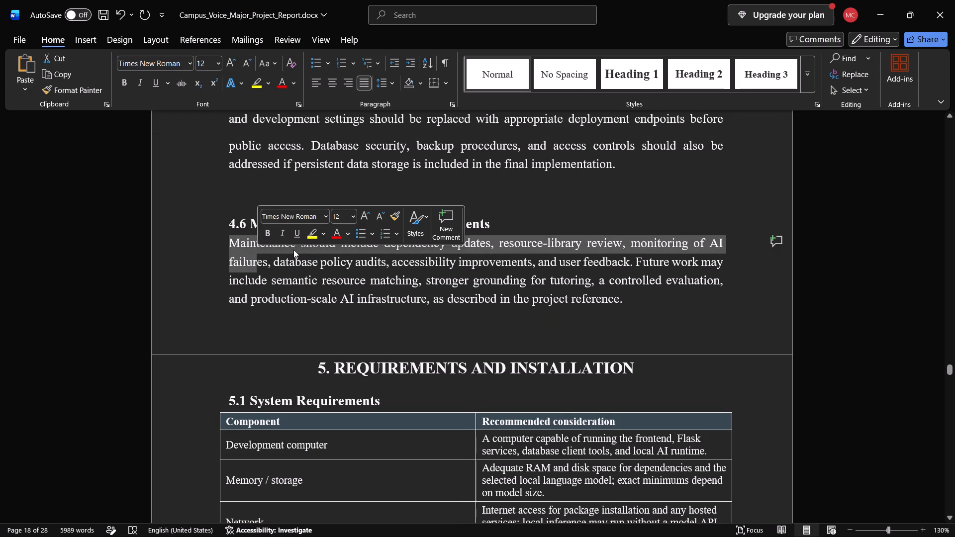
left_click(294, 250)
left_click_drag(298, 242, 370, 291)
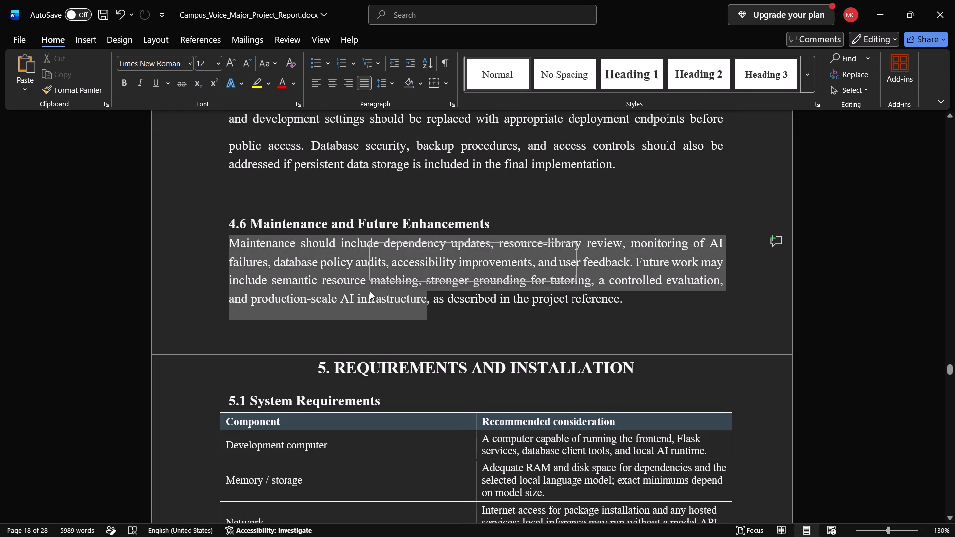
left_click(302, 242)
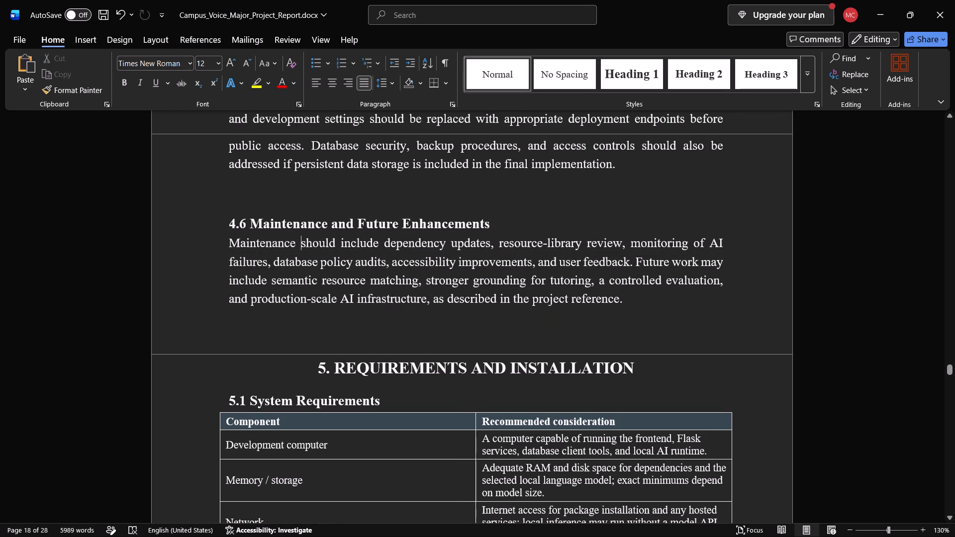
left_click_drag(302, 242, 637, 278)
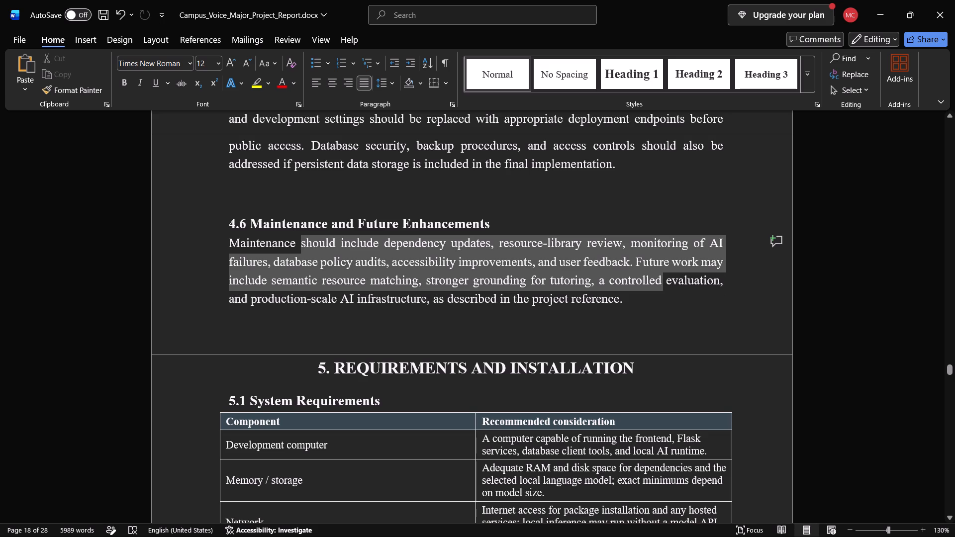
left_click_drag(637, 278, 631, 299)
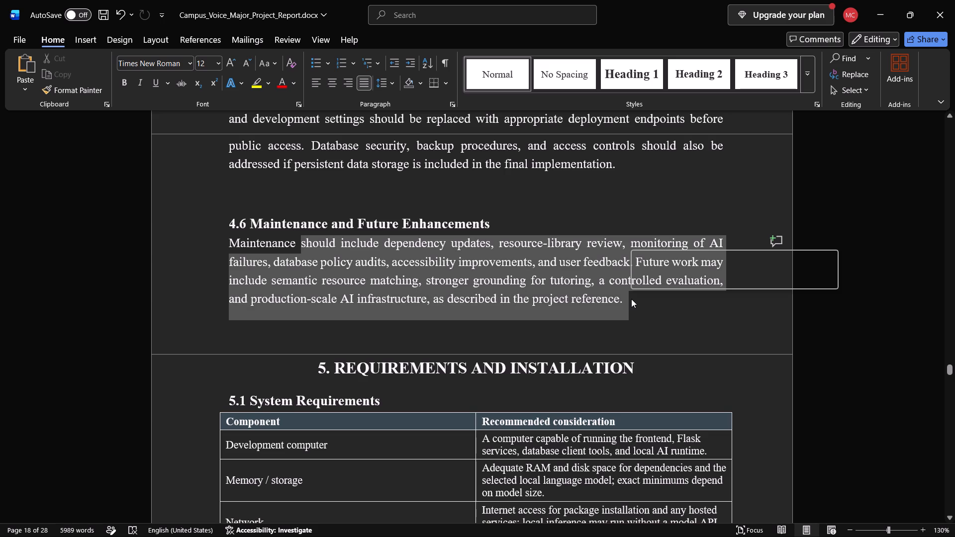
key("BackSpace")
key("ctrl+v")
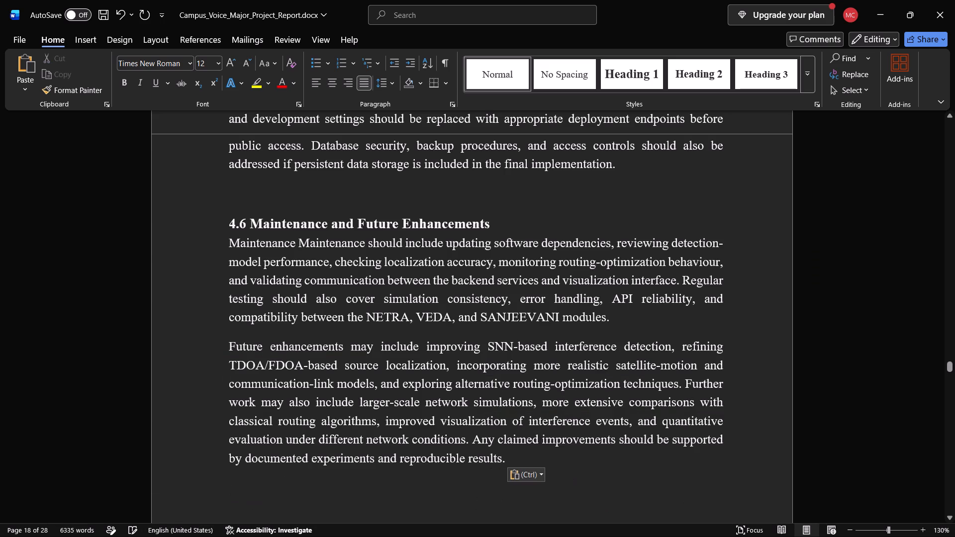
Delete the duplicate word "Maintenance" at the start of the first paragraph under heading 4.6, keeping one space before "should".
left_click(369, 243)
key("BackSpace")
key("BackSpace")
key("BackSpace")
key("BackSpace")
key("BackSpace")
key("BackSpace")
key("BackSpace")
key("BackSpace")
key("BackSpace")
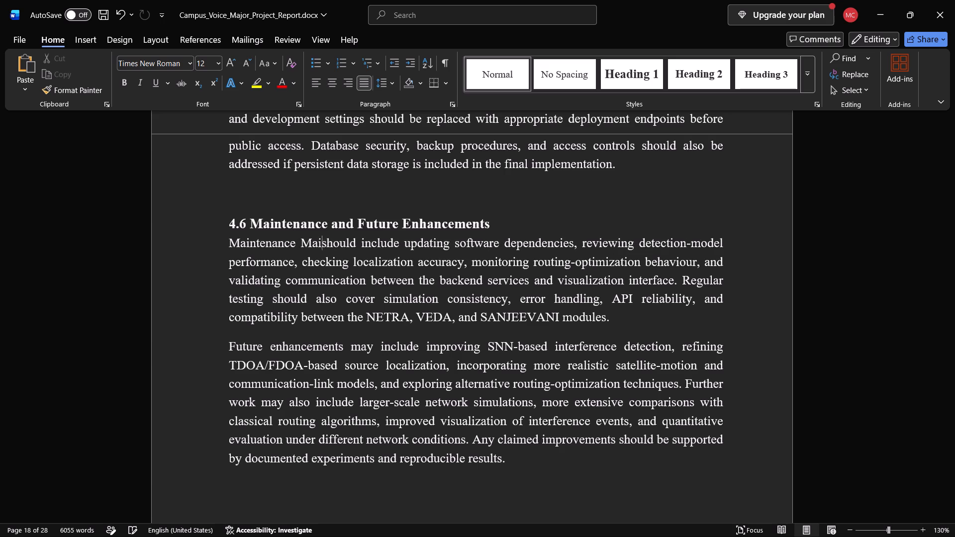
key("BackSpace")
key("BackSpace")
key("BackSpace")
key("BackSpace")
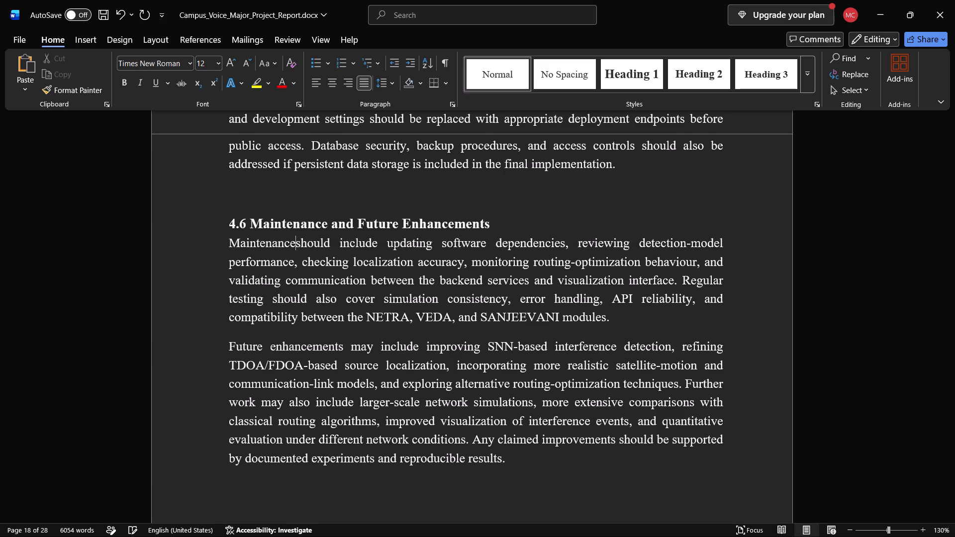
key("space")
scroll(369, 243, "down", 2)
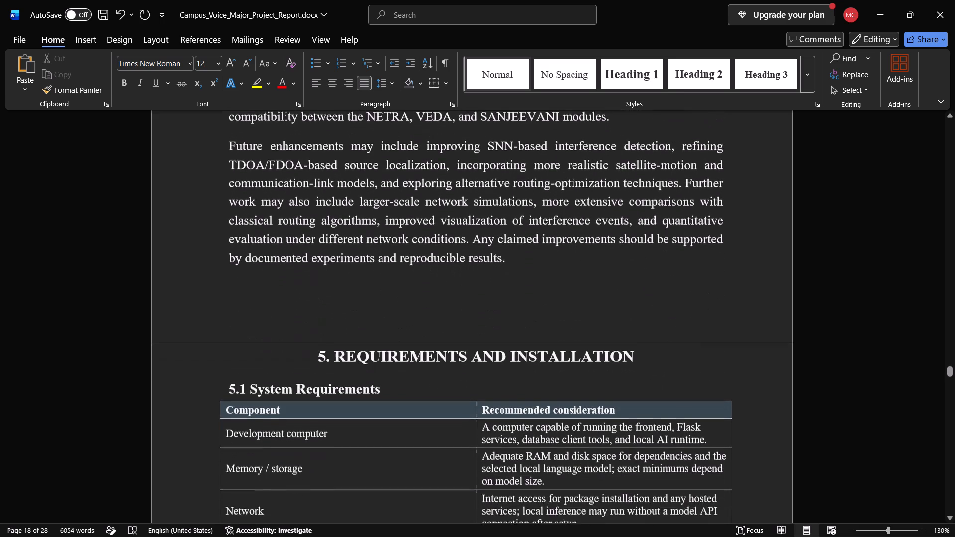
scroll(369, 243, "down", 3)
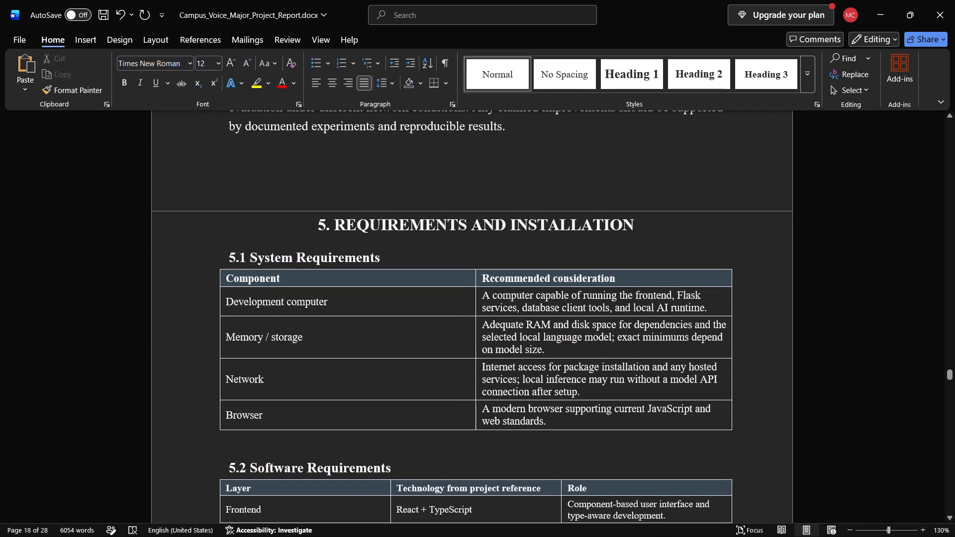
scroll(413, 251, "down", 1)
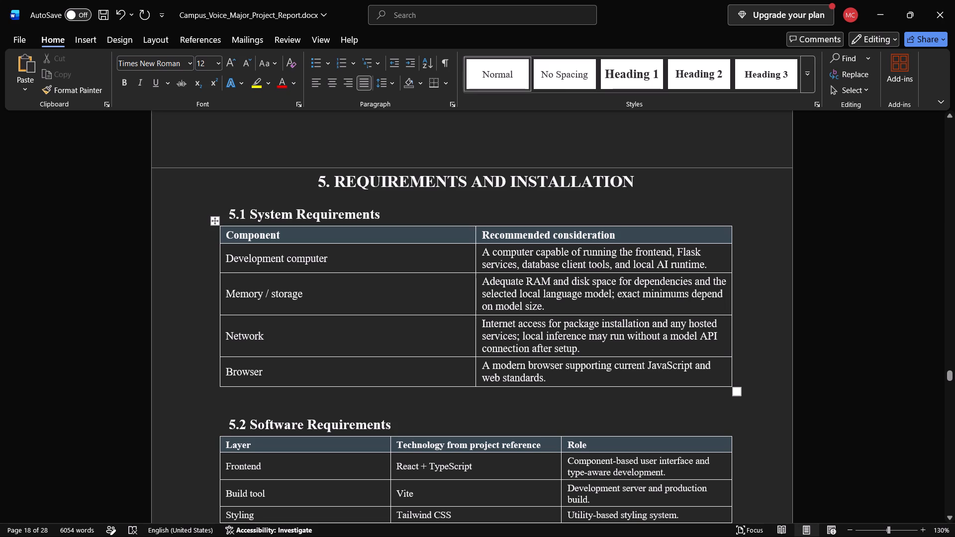
left_click(217, 222)
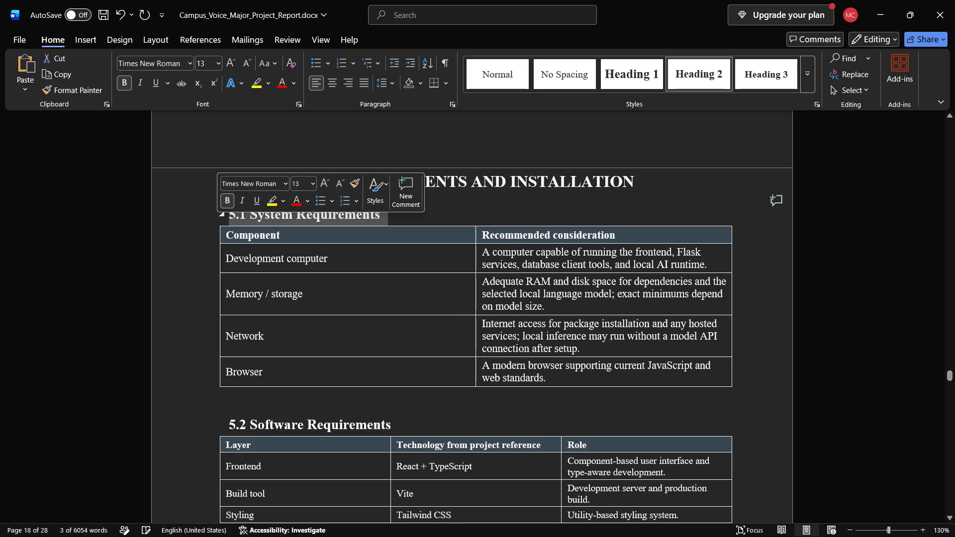
left_click(219, 245)
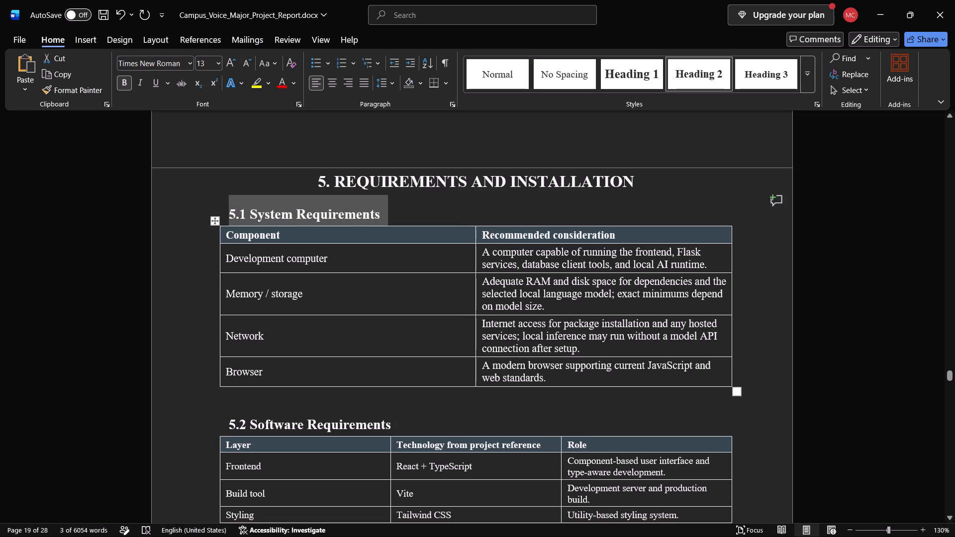
left_click(216, 222)
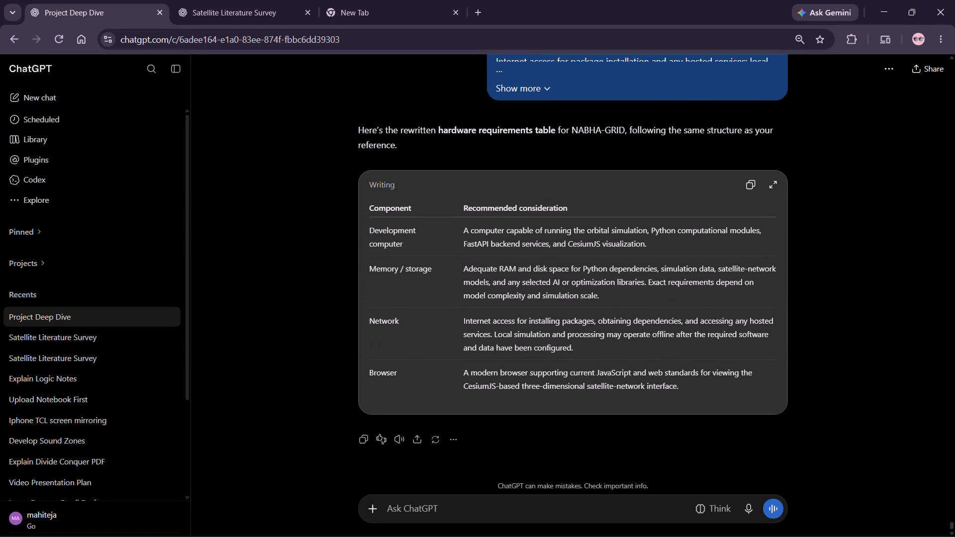
key("alt+Tab")
left_click(334, 268)
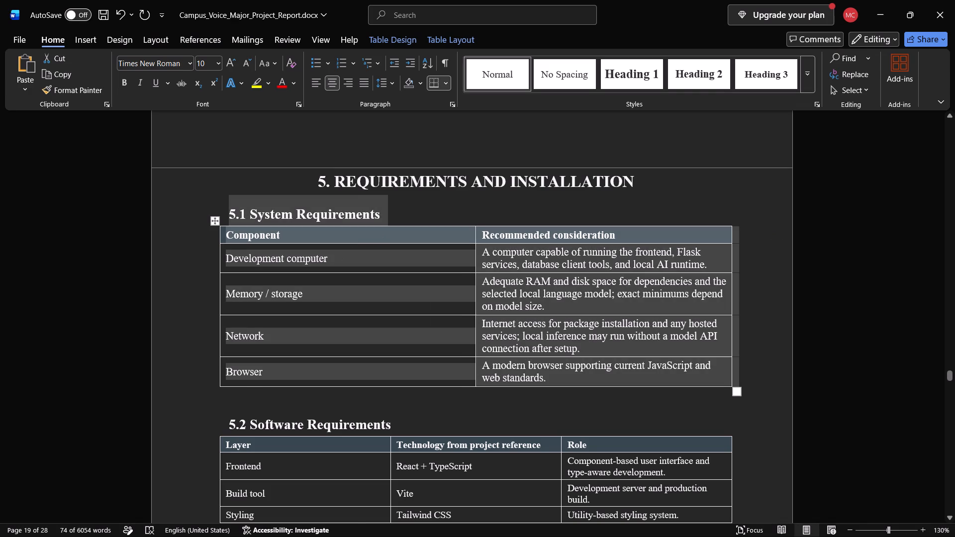
key("alt+Tab")
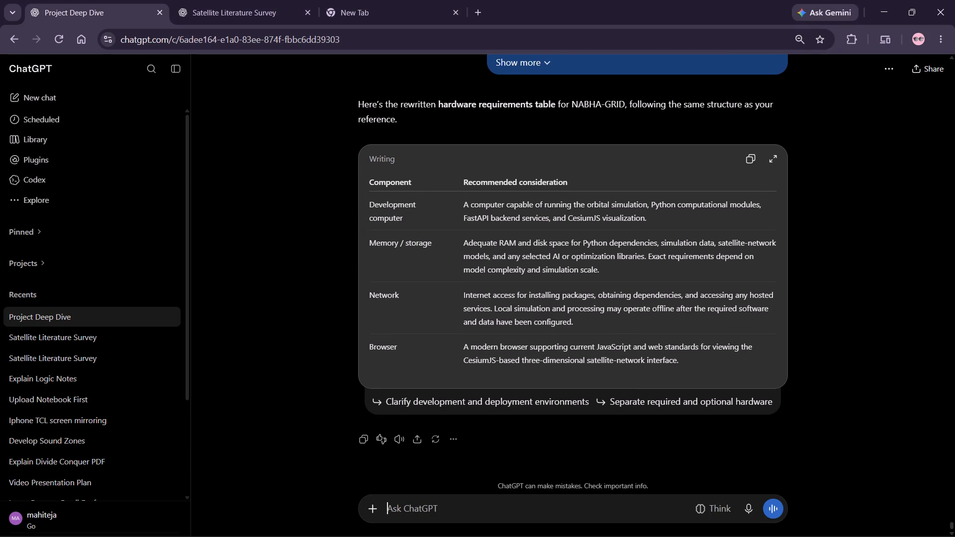
double_click(400, 210)
triple_click(395, 219)
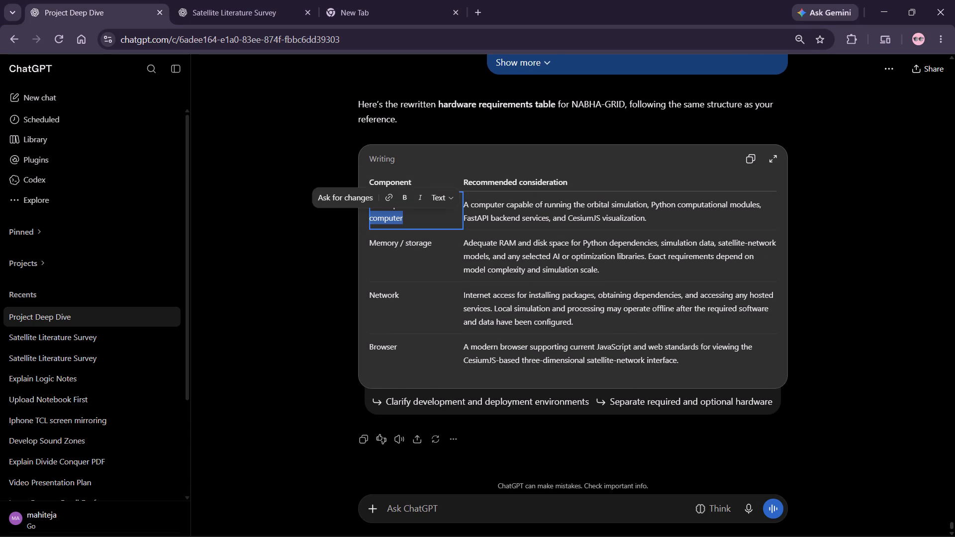
key("ctrl+c")
In the Word report, replace the "Development computer" cell text in the 5.1 table with the copied label and delete the extra blank line.
key("alt+Tab")
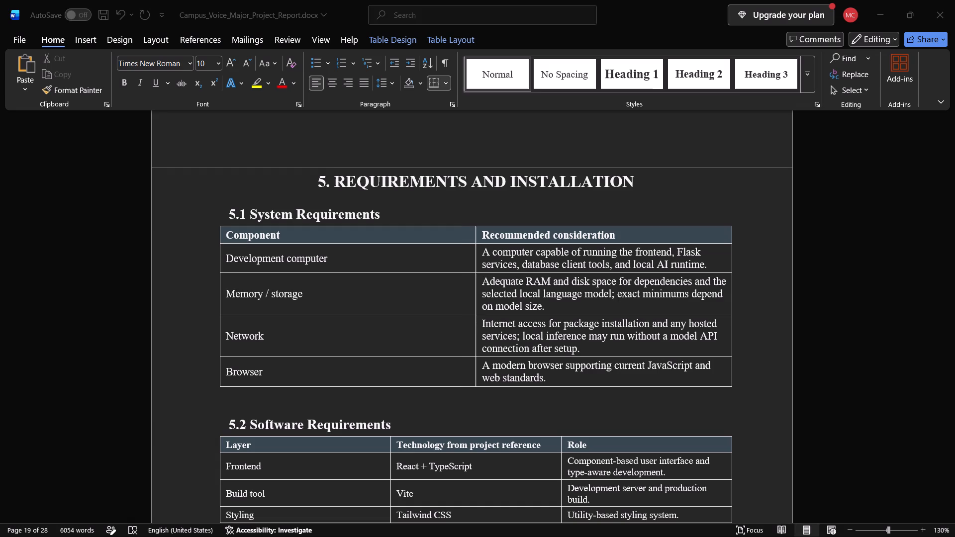
left_click(316, 262)
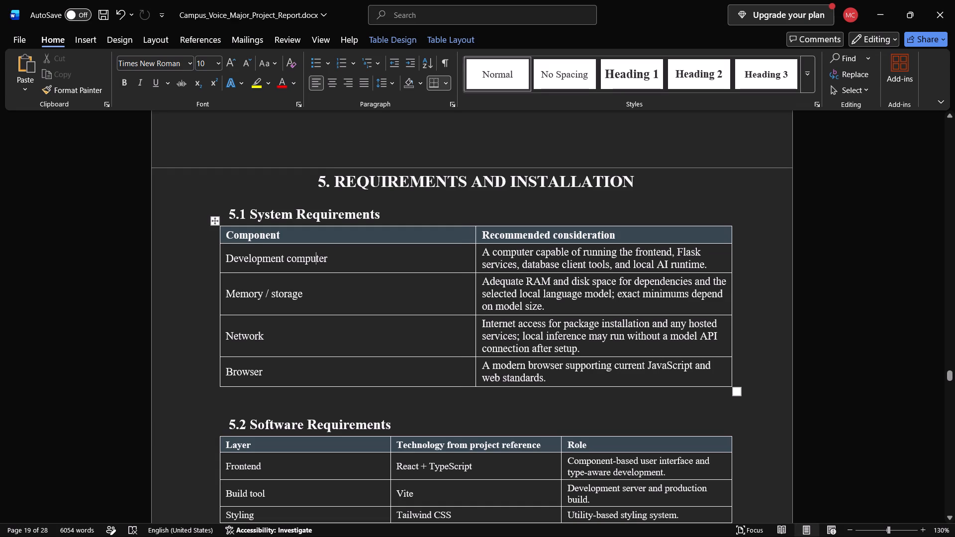
double_click(316, 262)
triple_click(316, 262)
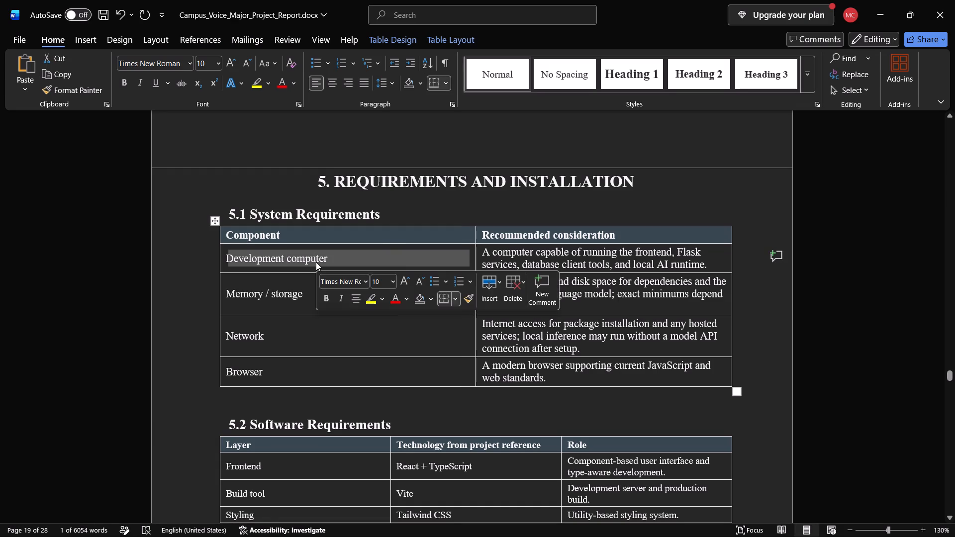
key("ctrl+v")
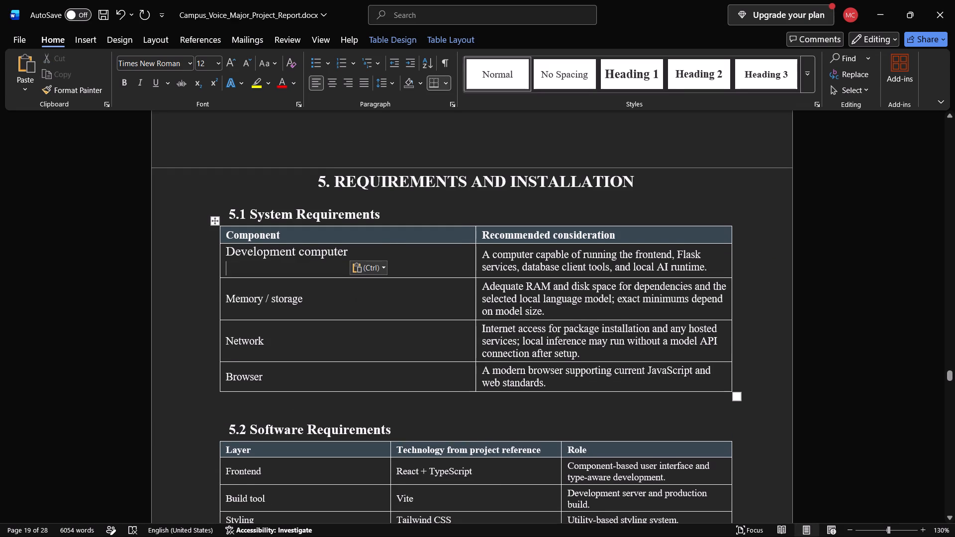
left_click(320, 269)
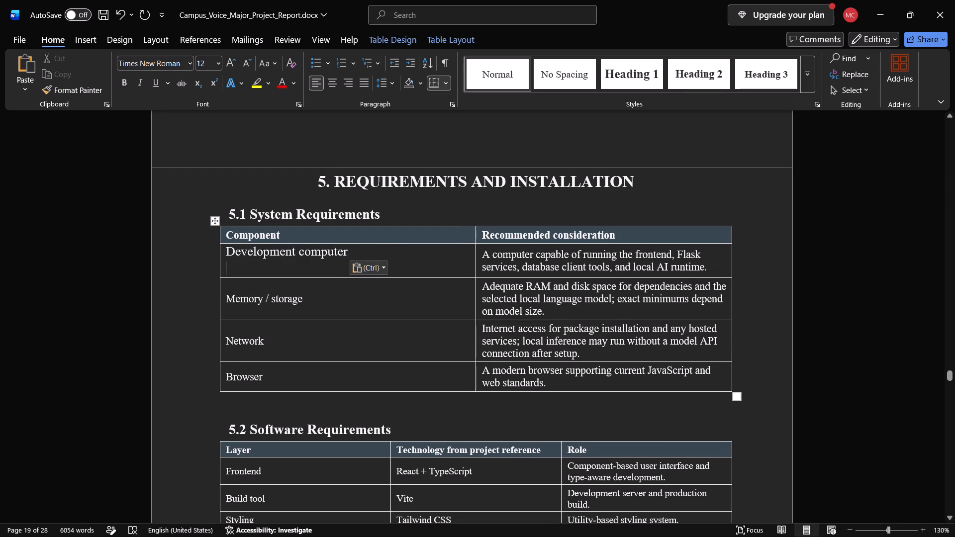
left_click(193, 279)
left_click(208, 287)
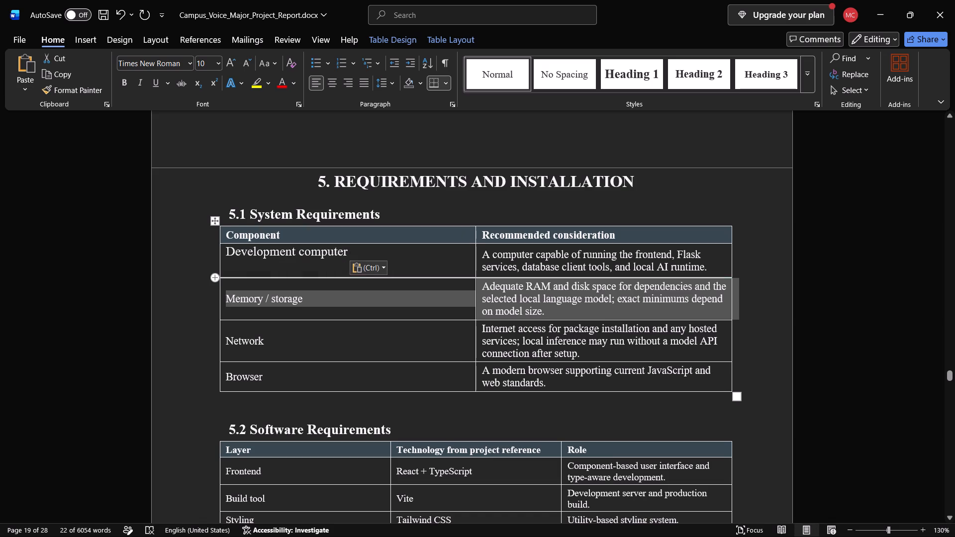
left_click(243, 270)
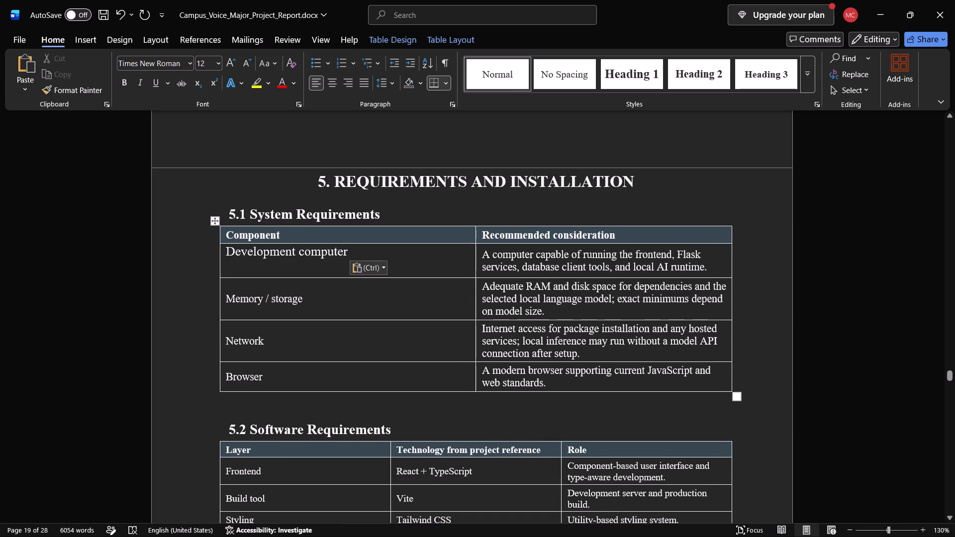
key("BackSpace")
Set the font size of the "Development computer" label in the 5.1 table to 10.
left_click_drag(356, 262, 231, 272)
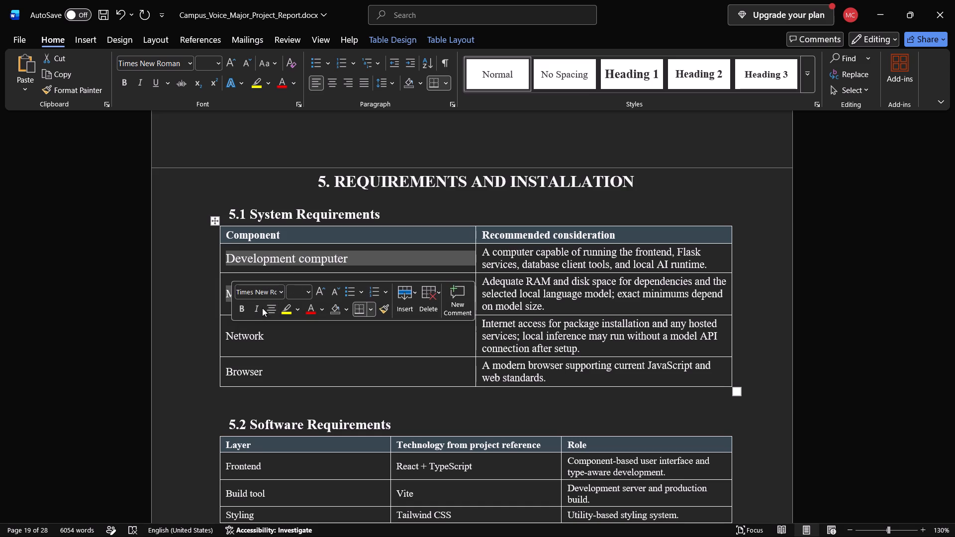
left_click(287, 285)
left_click(489, 245)
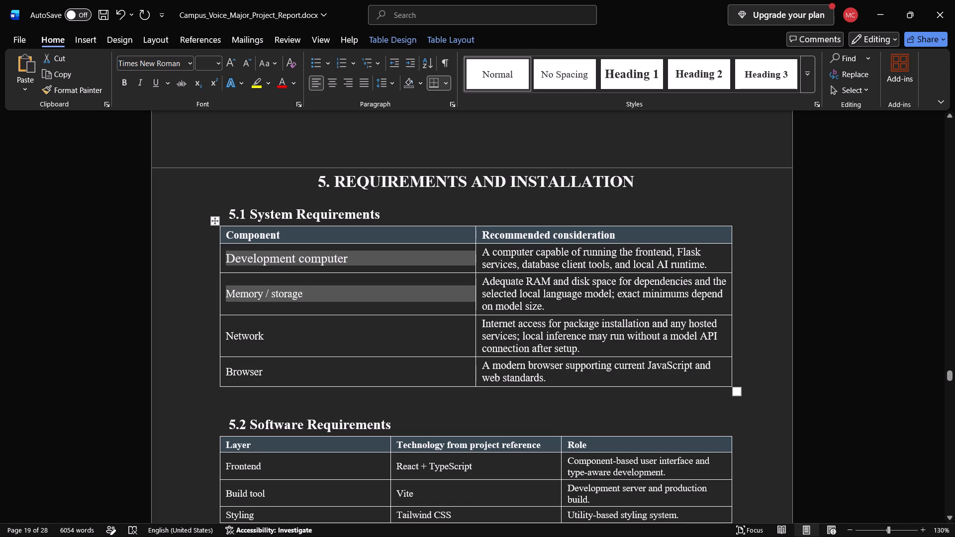
left_click(188, 277)
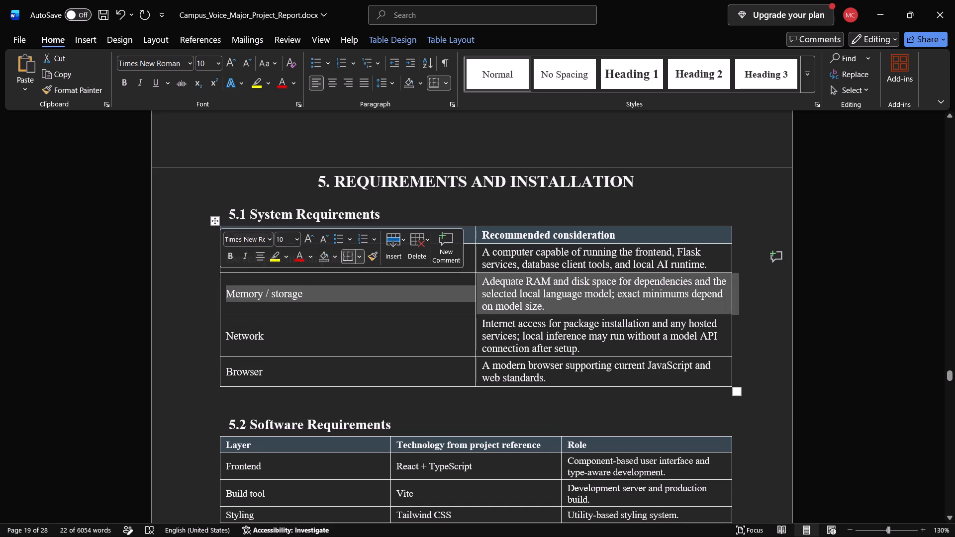
triple_click(241, 304)
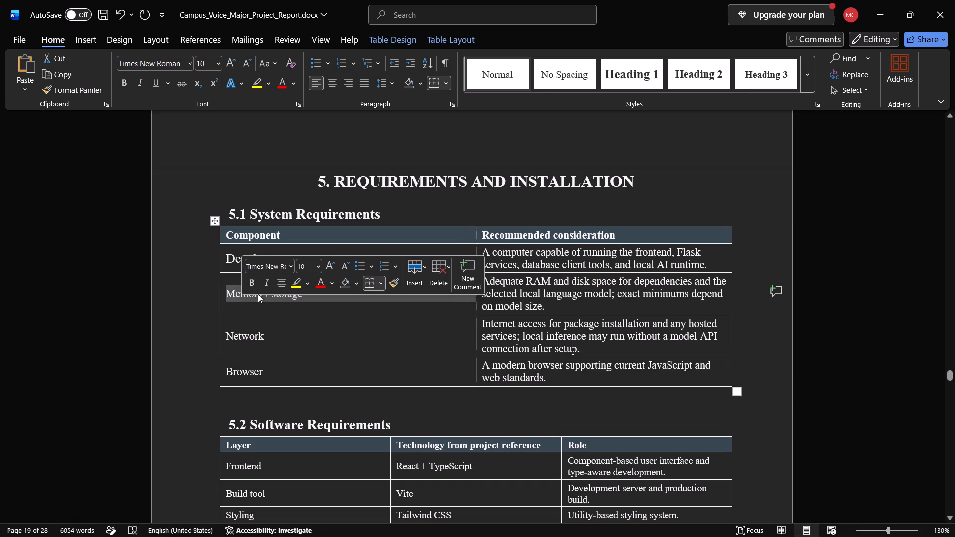
left_click(274, 247)
triple_click(271, 252)
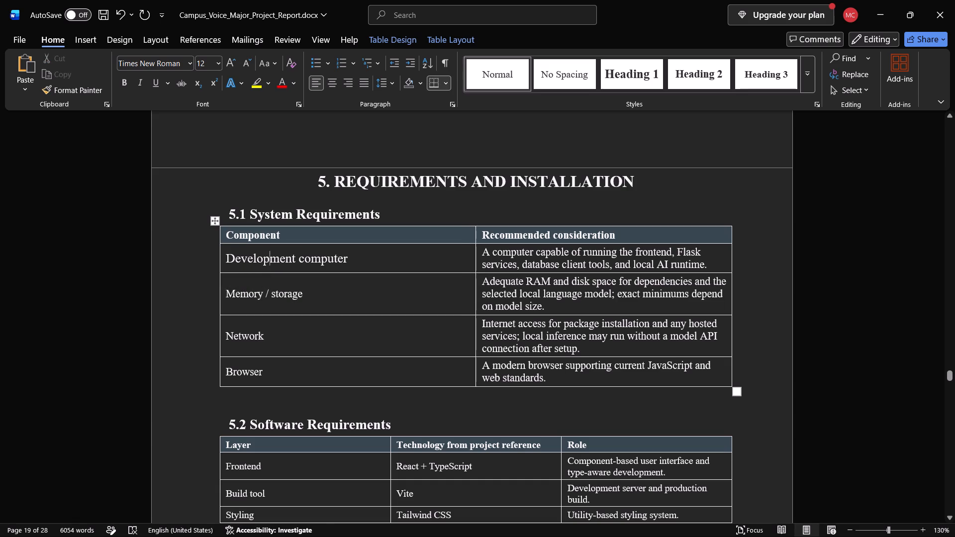
left_click(334, 268)
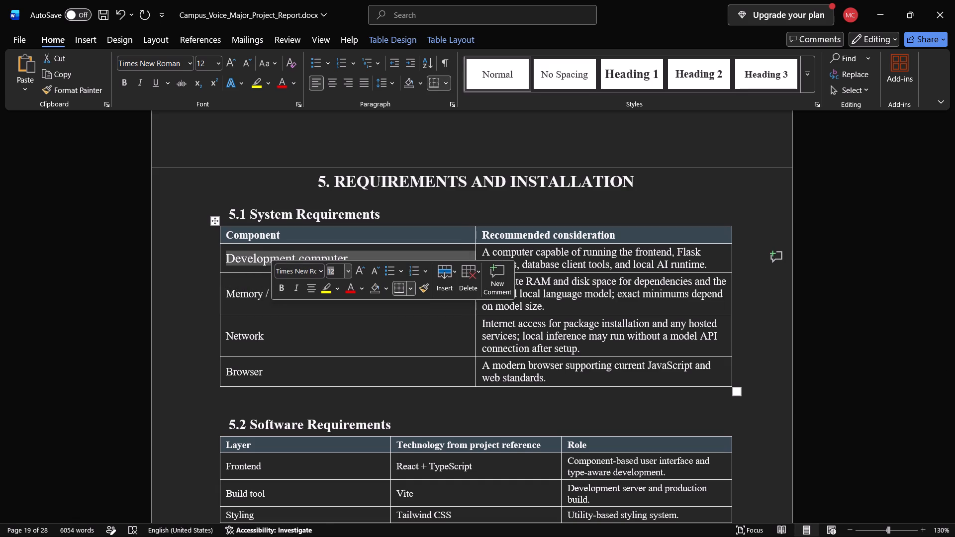
type("10")
key("Return")
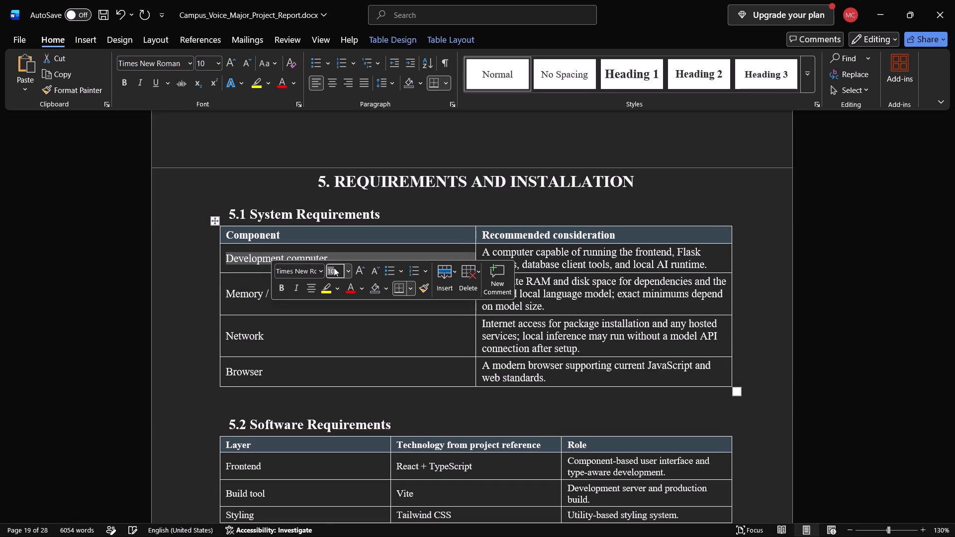
left_click(343, 315)
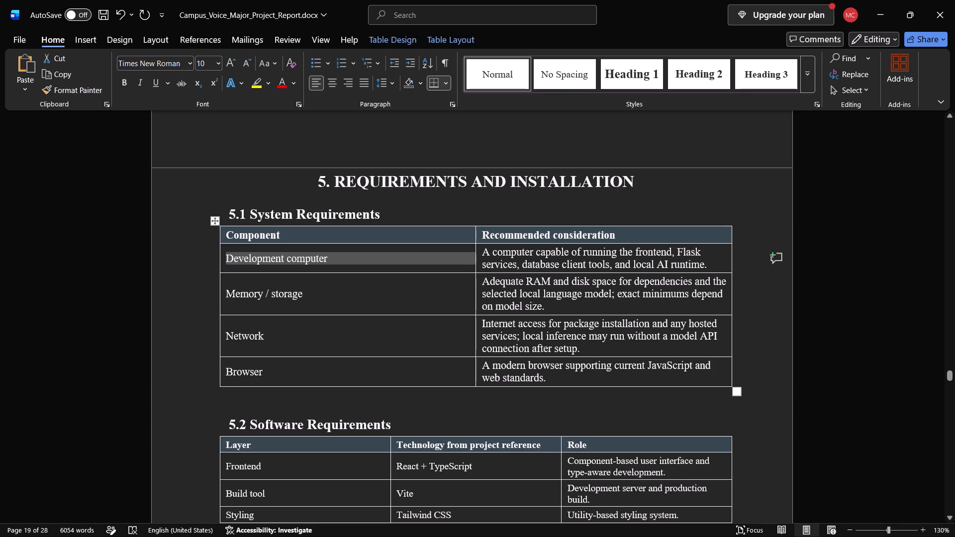
left_click(291, 289)
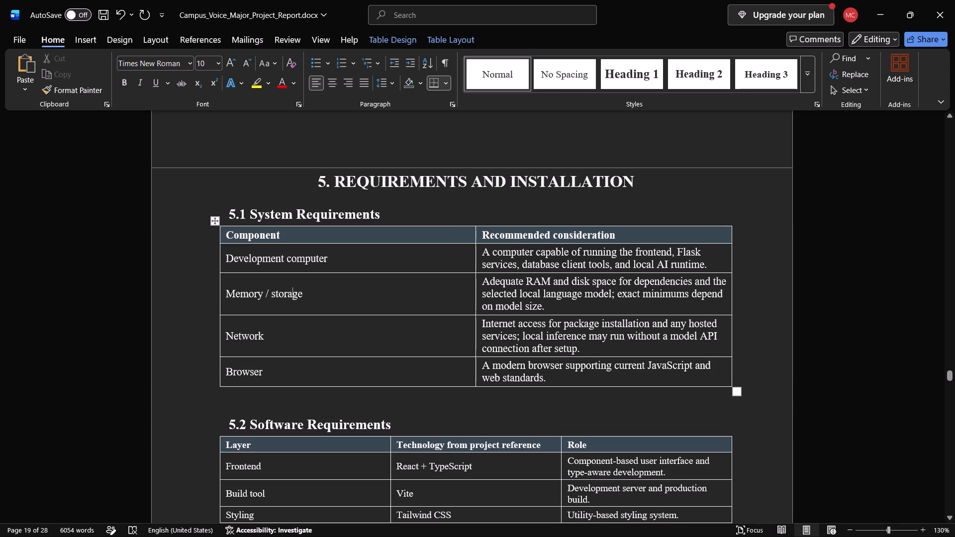
Replace the Development computer row's recommended consideration in the Word 5.1 table with the rewritten text copied from ChatGPT.
key("alt+Tab")
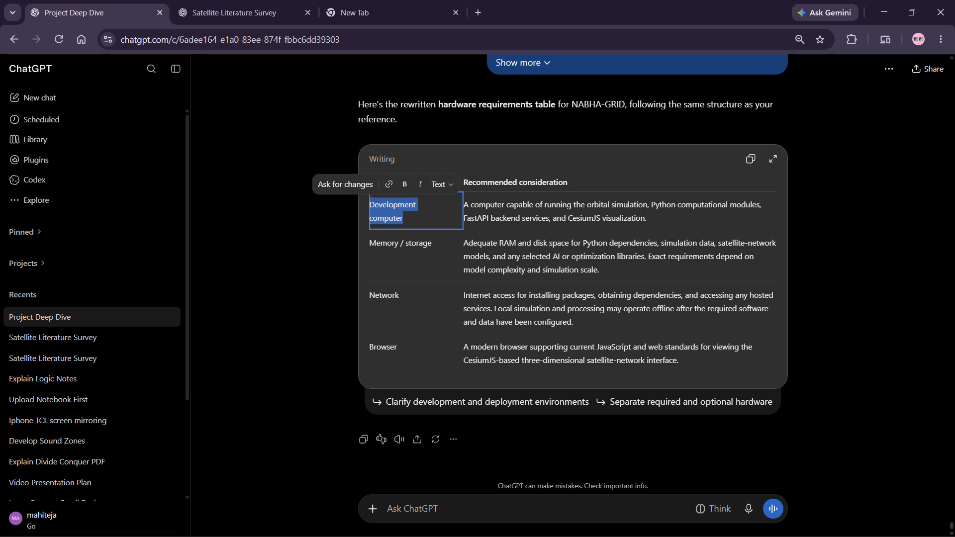
triple_click(606, 214)
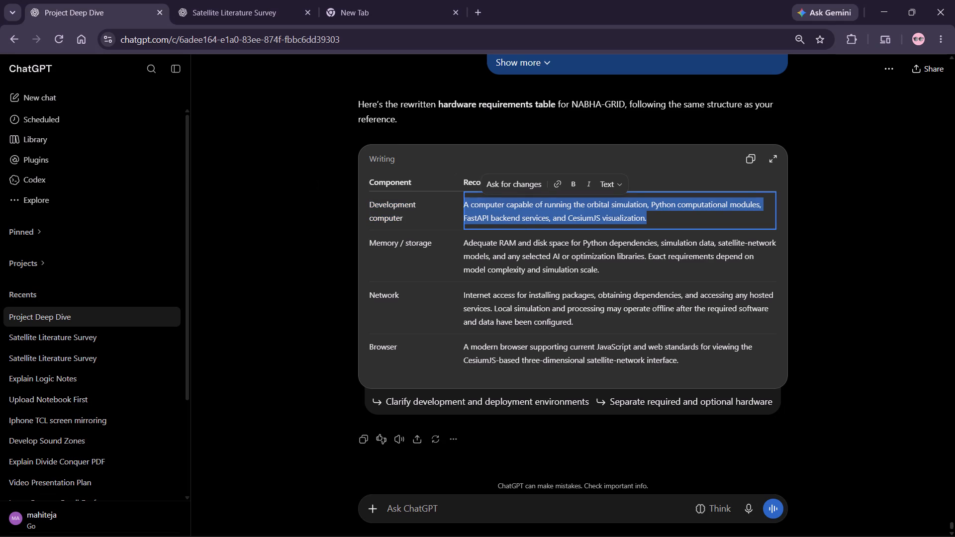
key("ctrl+c")
key("alt+Tab")
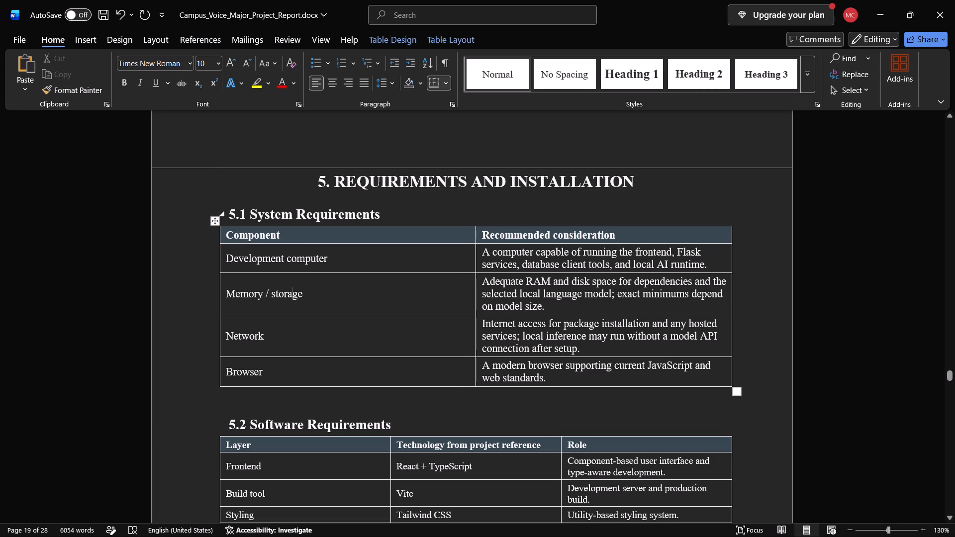
triple_click(564, 261)
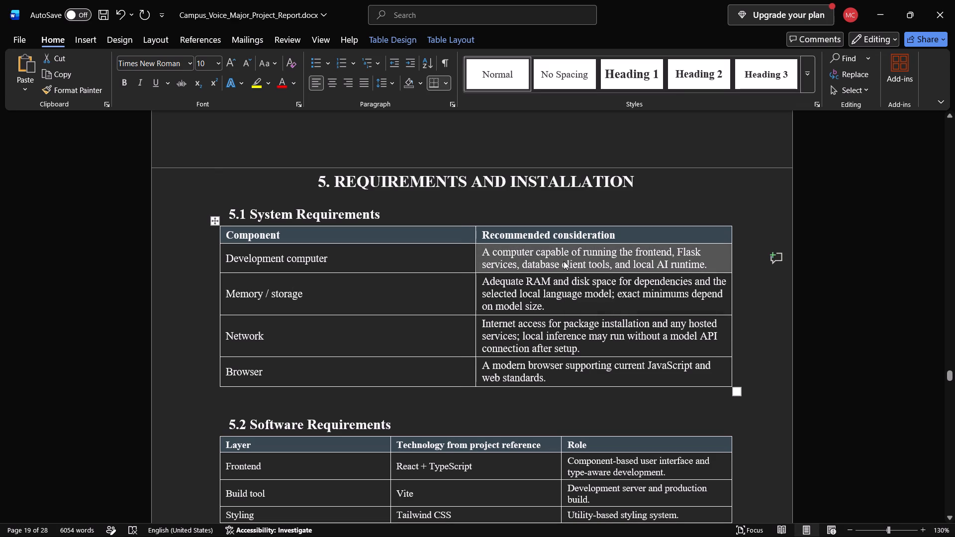
key("ctrl+v")
Set the font size of the pasted recommended consideration text in the Development computer row to 10.
triple_click(580, 266)
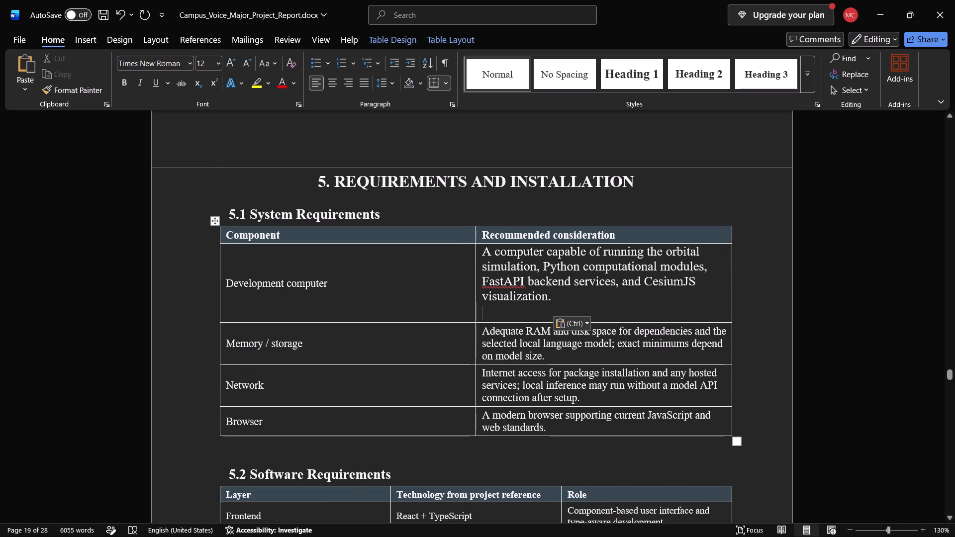
key("ctrl+a")
triple_click(558, 274)
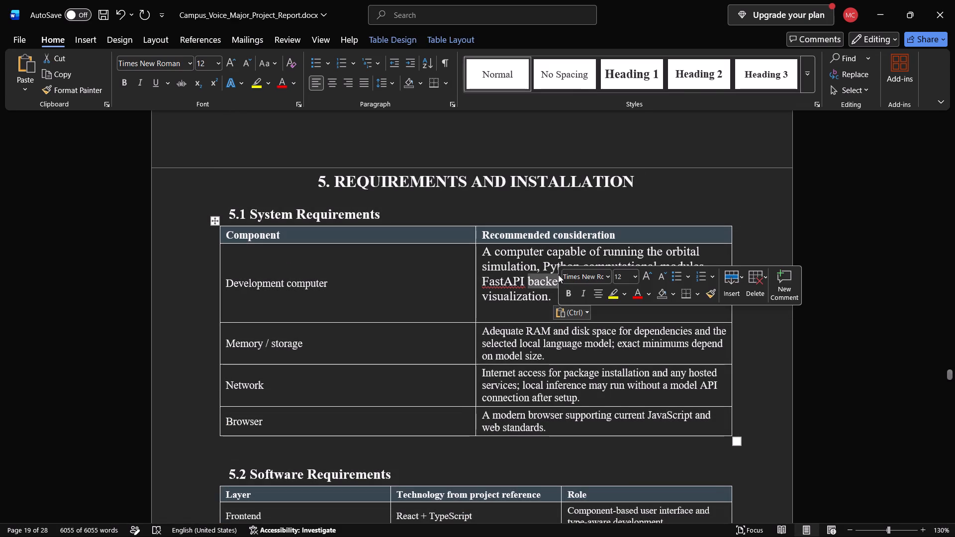
key("ctrl+a")
triple_click(558, 274)
double_click(558, 274)
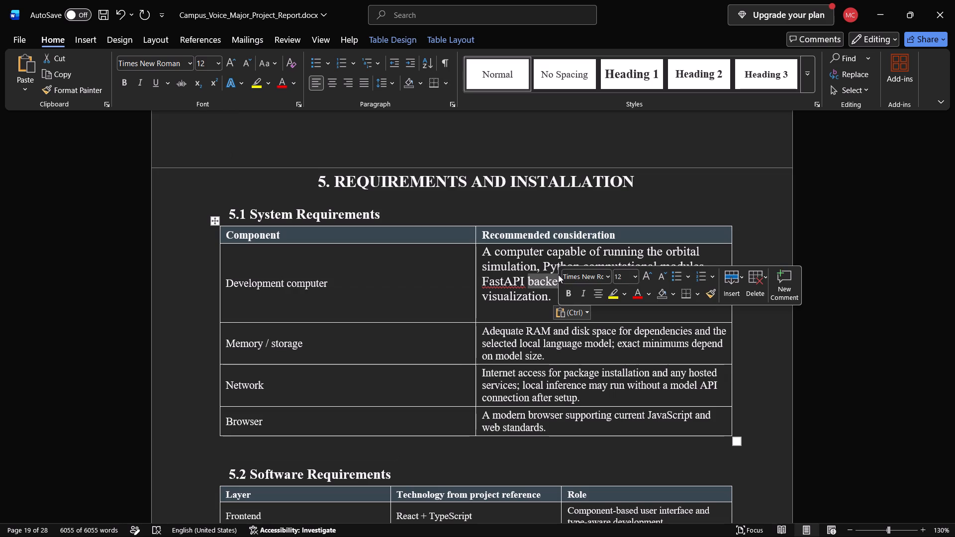
triple_click(558, 274)
left_click(558, 274)
triple_click(542, 286)
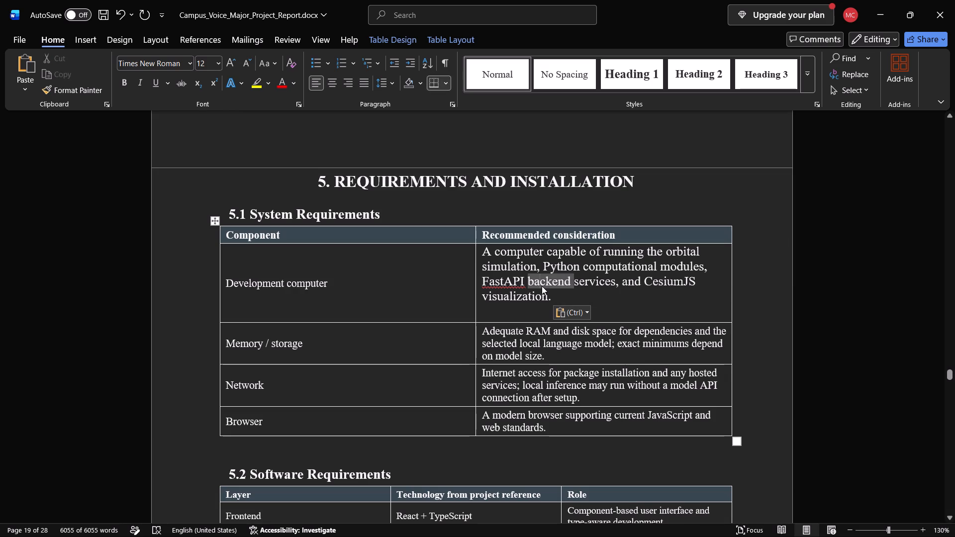
left_click(542, 286)
triple_click(542, 286)
left_click(542, 286)
triple_click(542, 286)
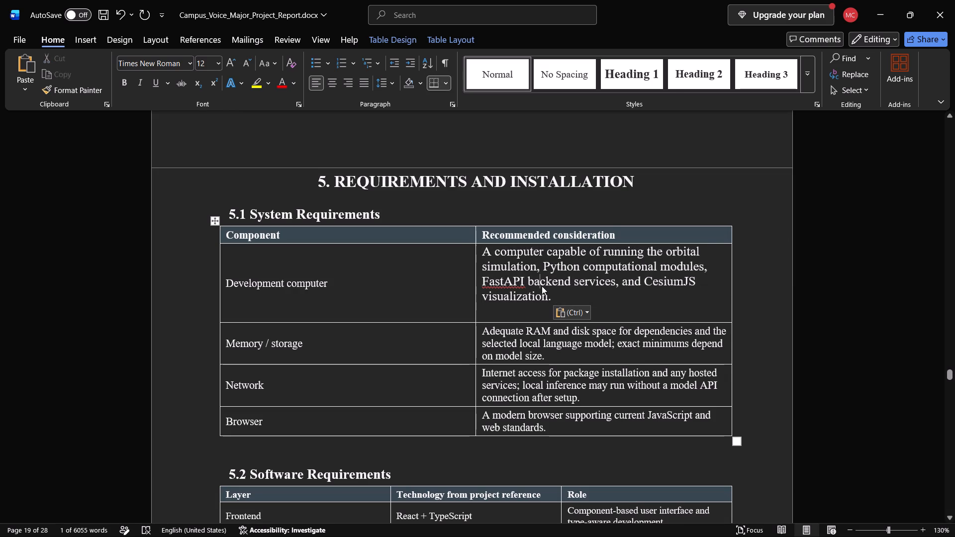
left_click(542, 286)
triple_click(542, 286)
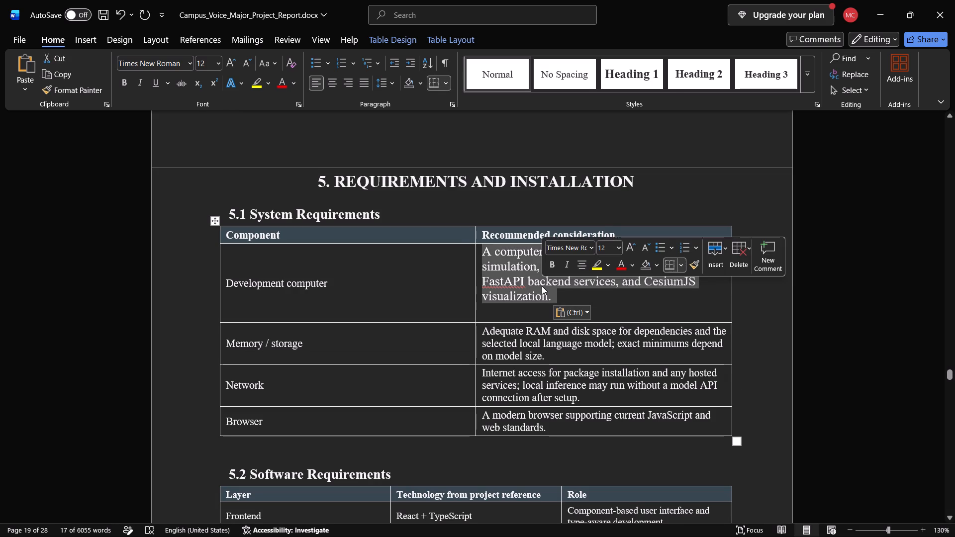
left_click(600, 250)
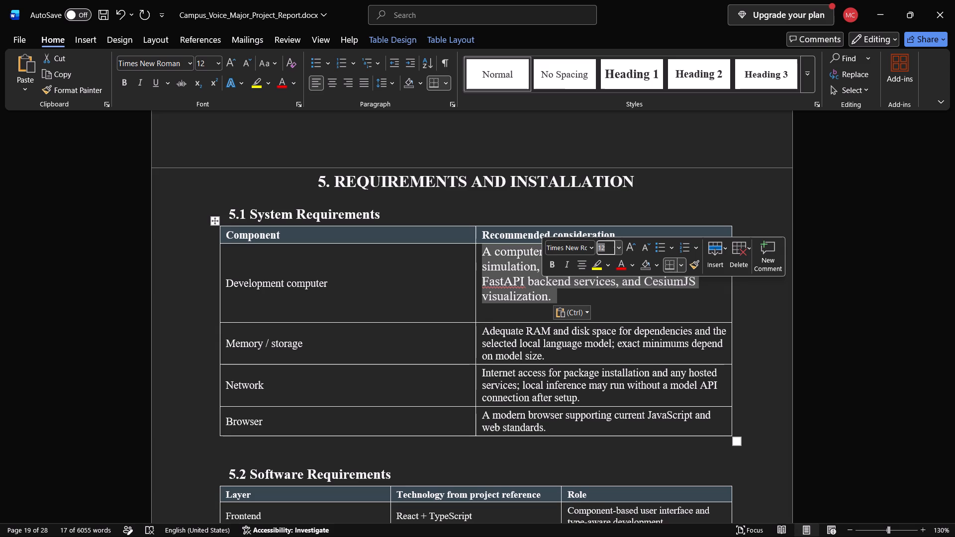
type("10")
key("Return")
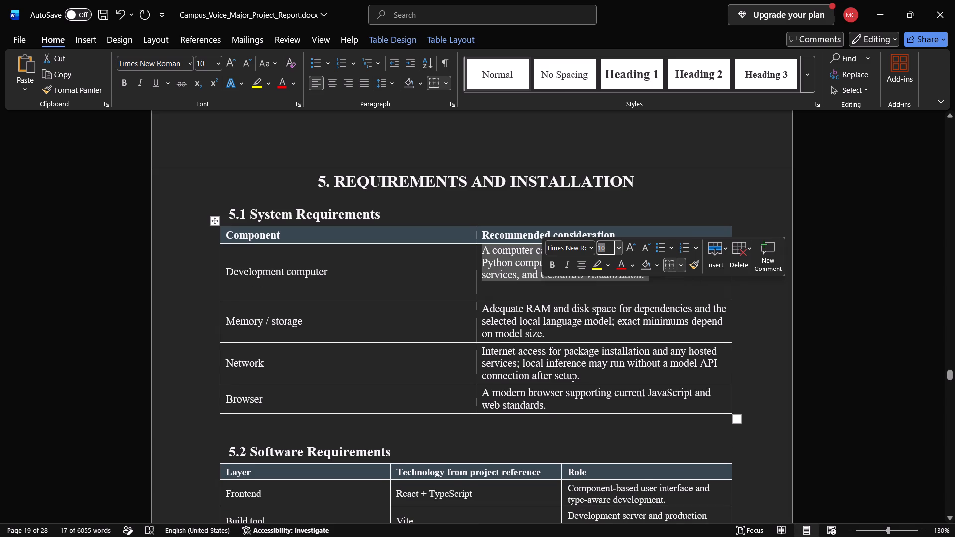
left_click(289, 315)
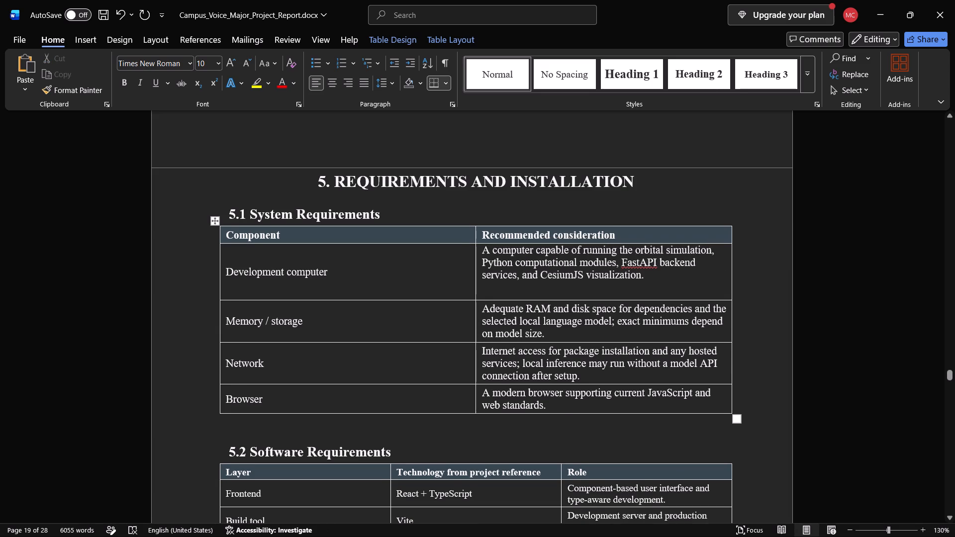
Replace the Memory / storage row's recommended consideration in the Word 5.1 table with the rewritten text copied from ChatGPT.
triple_click(340, 318)
key("alt+Tab")
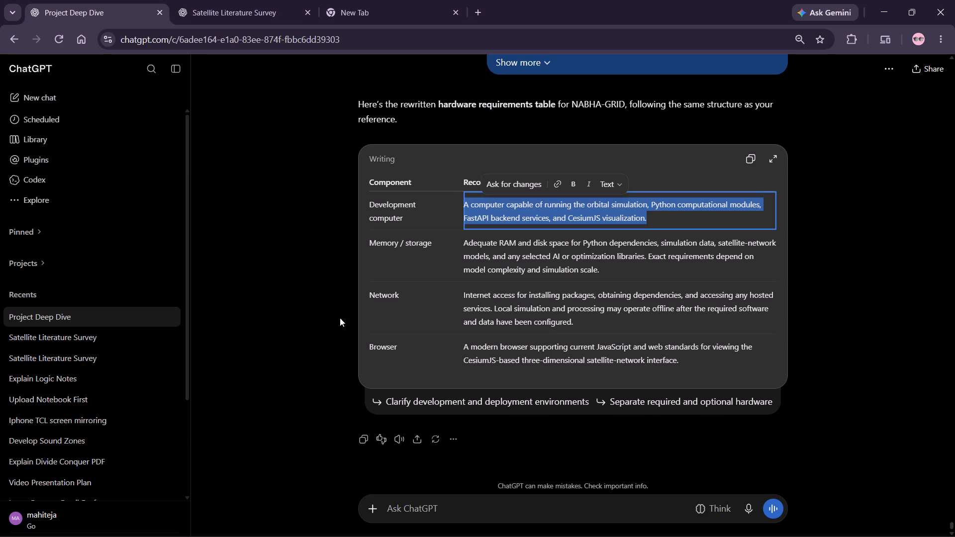
double_click(404, 248)
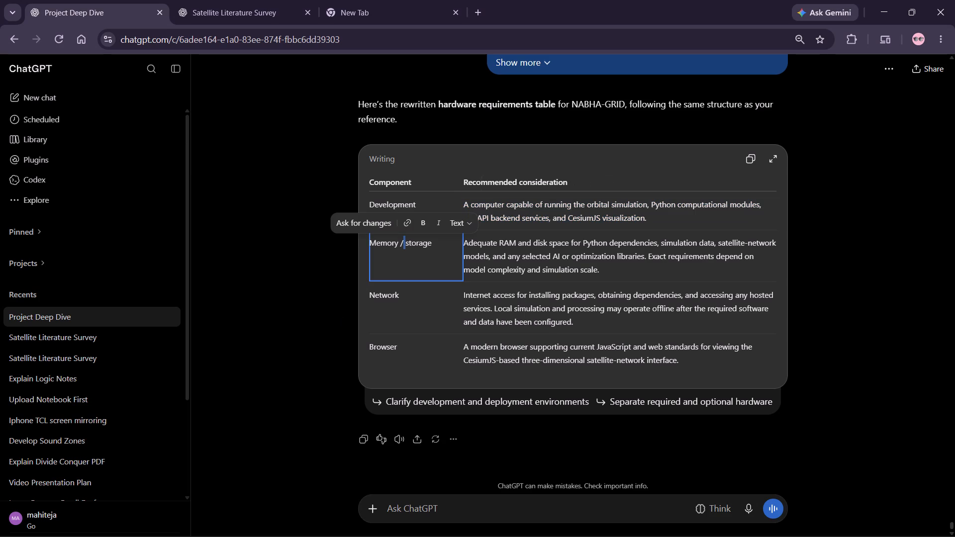
triple_click(404, 248)
key("ctrl+c")
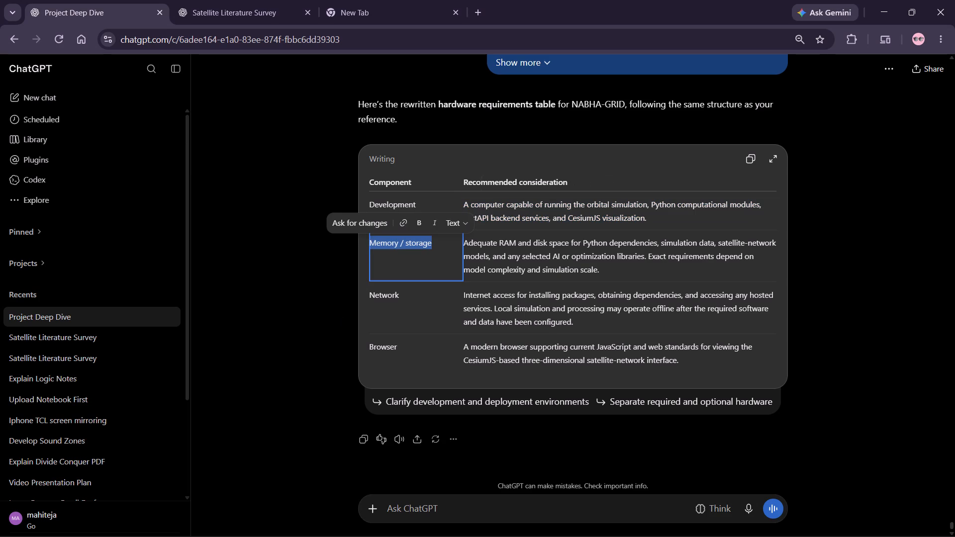
triple_click(510, 254)
left_click(510, 254)
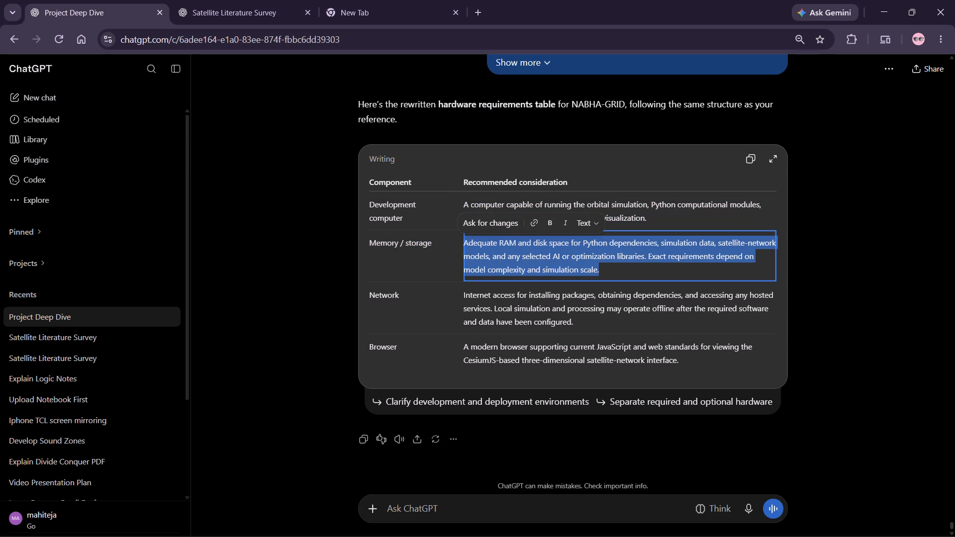
key("ctrl+c")
key("alt+Tab")
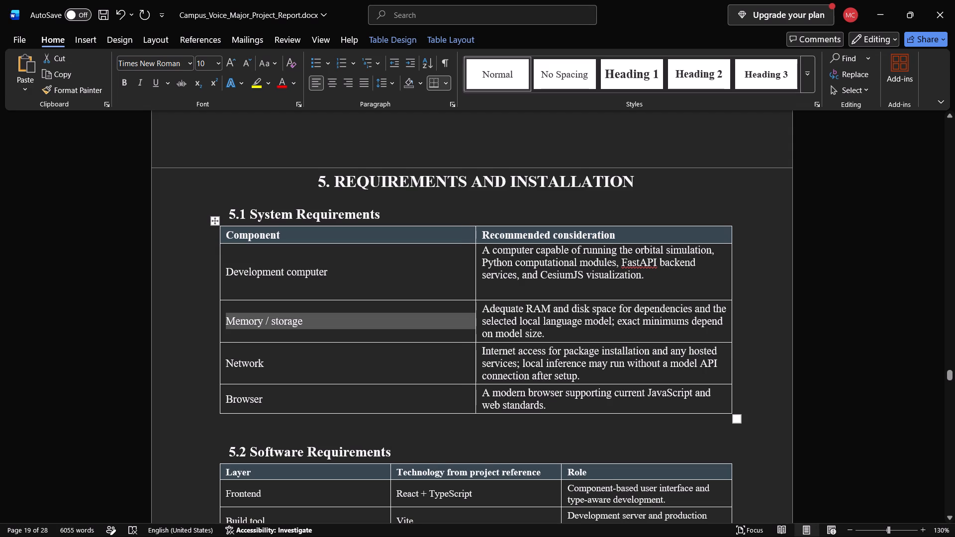
triple_click(545, 325)
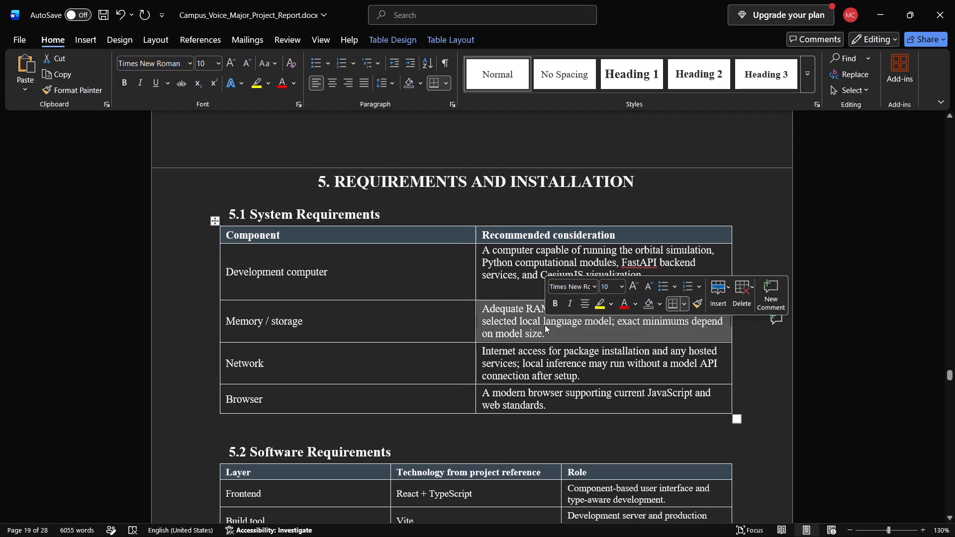
key("ctrl+v")
Set the font size of the pasted recommended consideration text in the Memory / storage row to 10.
triple_click(549, 343)
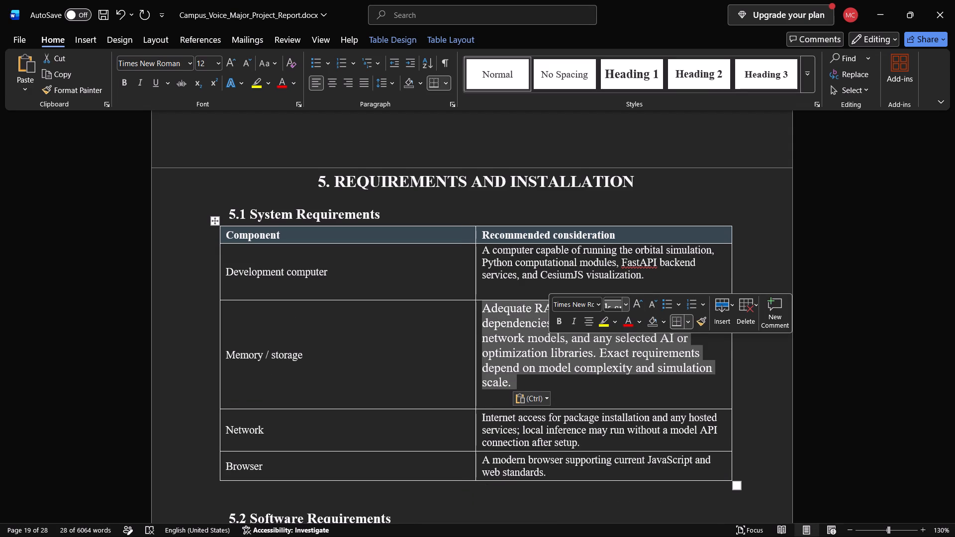
left_click(614, 303)
type("10")
key("Return")
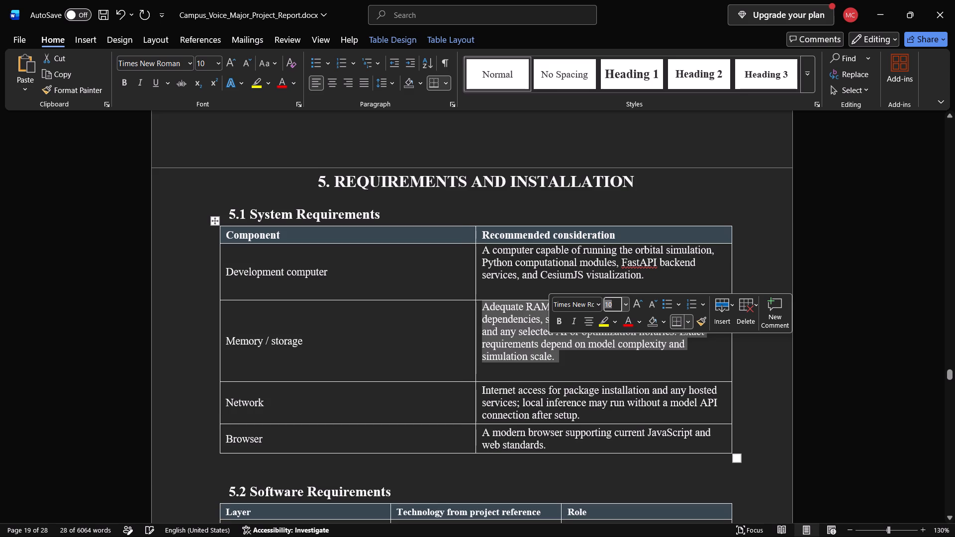
left_click(557, 392)
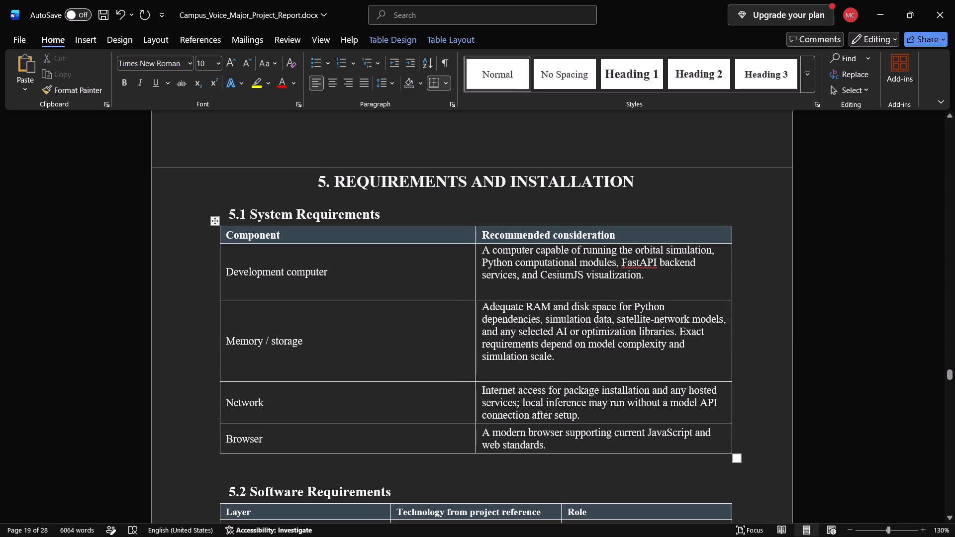
Copy the Network row's rewritten recommended consideration from the ChatGPT hardware requirements table and return to the Word report.
scroll(310, 365, "down", 1)
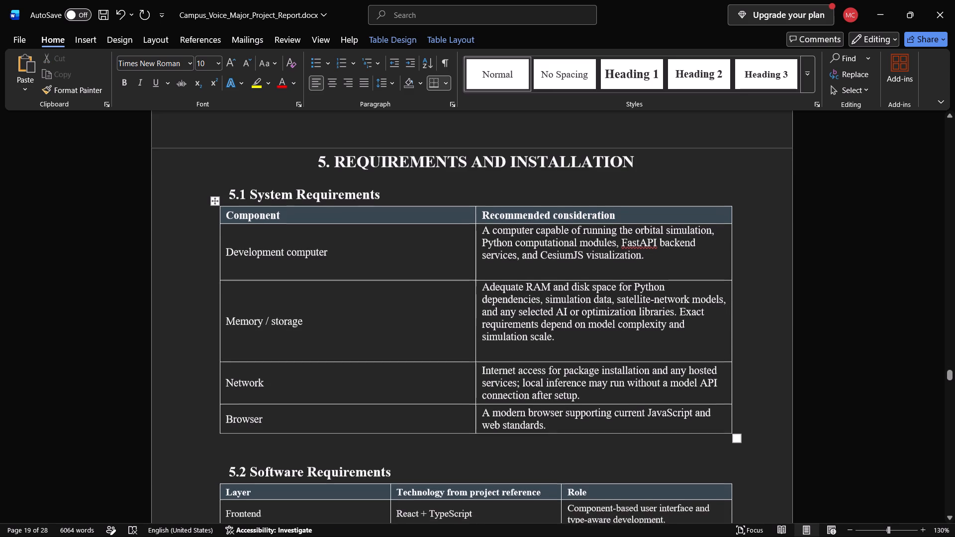
scroll(310, 365, "down", 1)
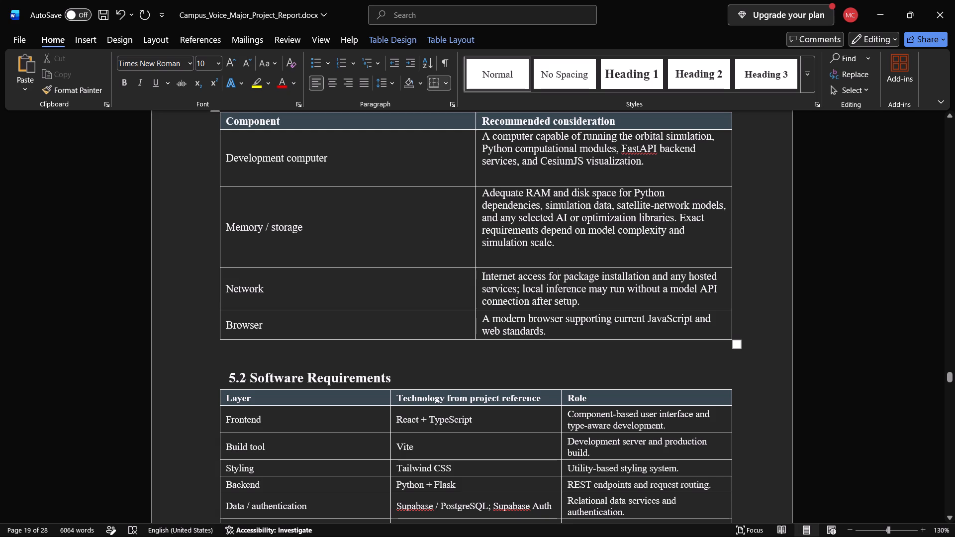
left_click(508, 277)
key("alt+Tab")
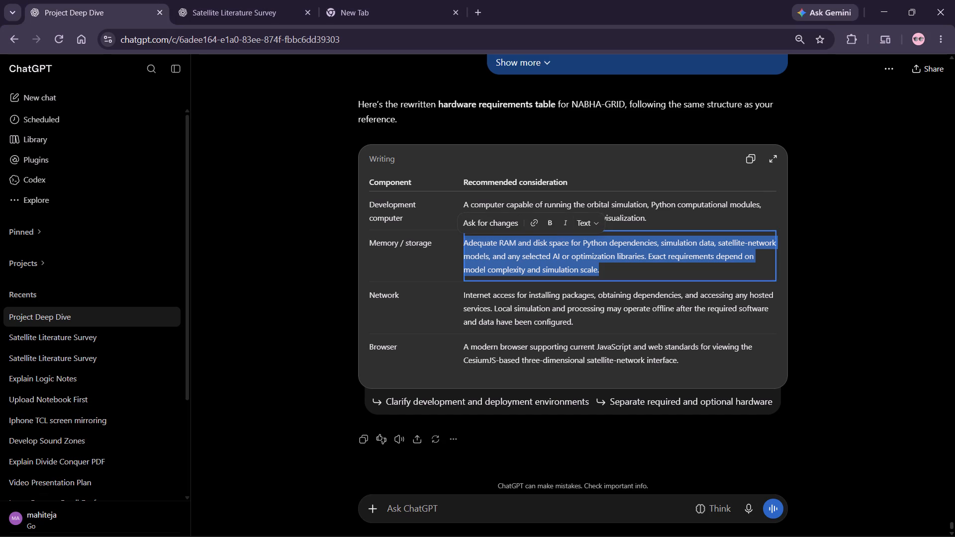
triple_click(534, 305)
key("ctrl+c")
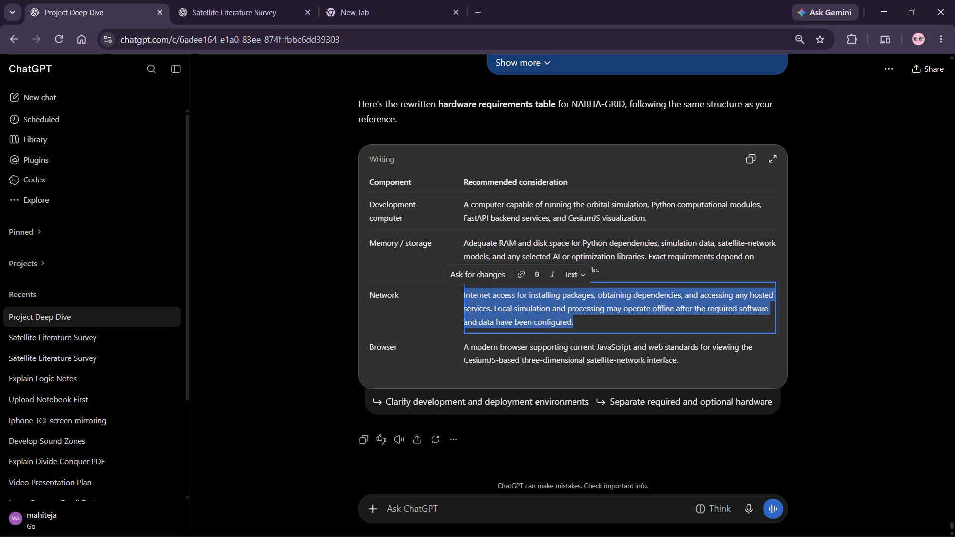
key("alt+Tab")
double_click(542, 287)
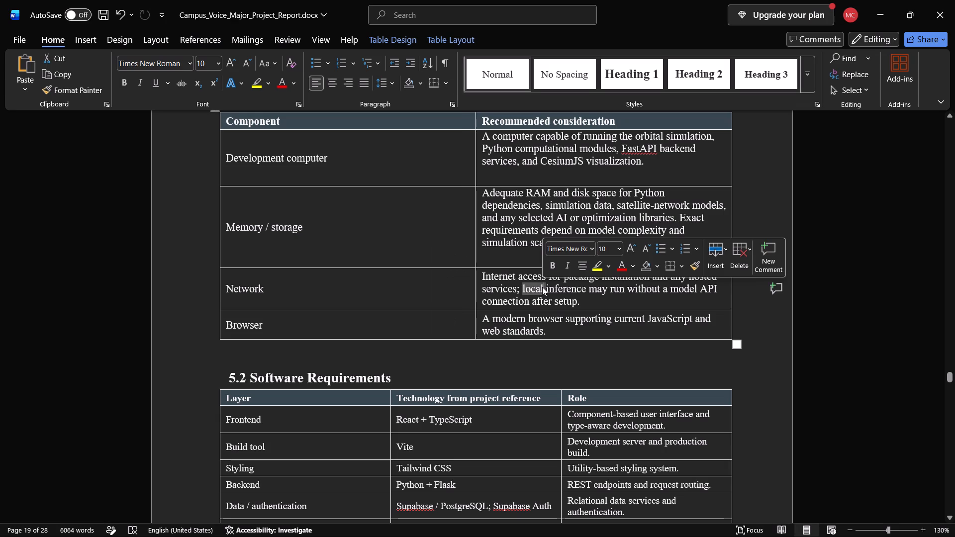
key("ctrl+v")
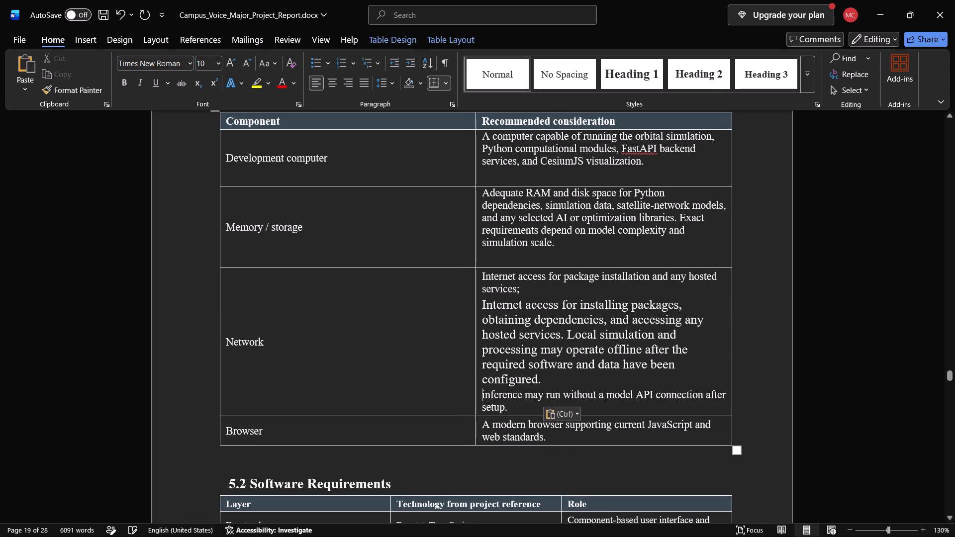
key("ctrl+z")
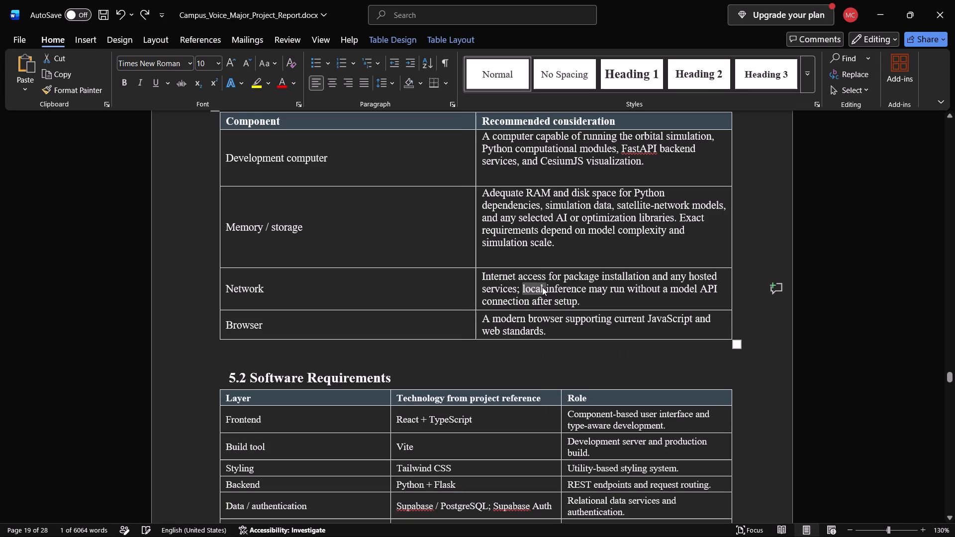
Replace the entire recommended consideration text in the Network row of the 5.1 table with the copied text.
triple_click(542, 287)
key("ctrl+v")
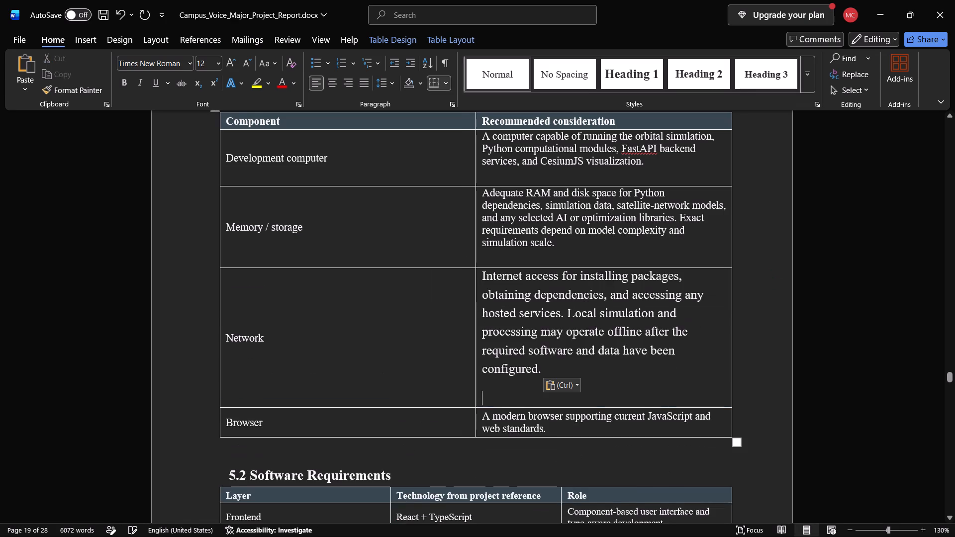
Set the font size of the pasted recommended consideration text in the Network row to 10.
triple_click(545, 293)
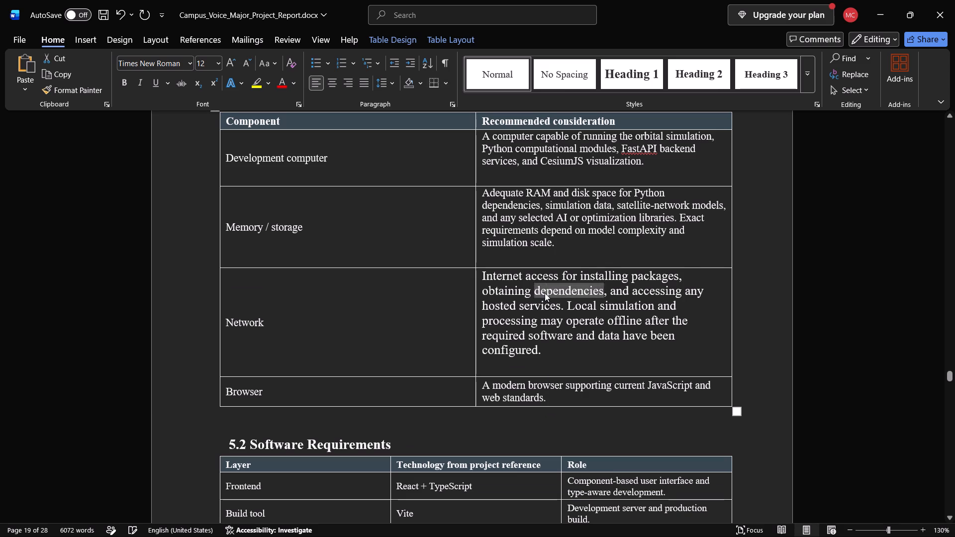
left_click(610, 255)
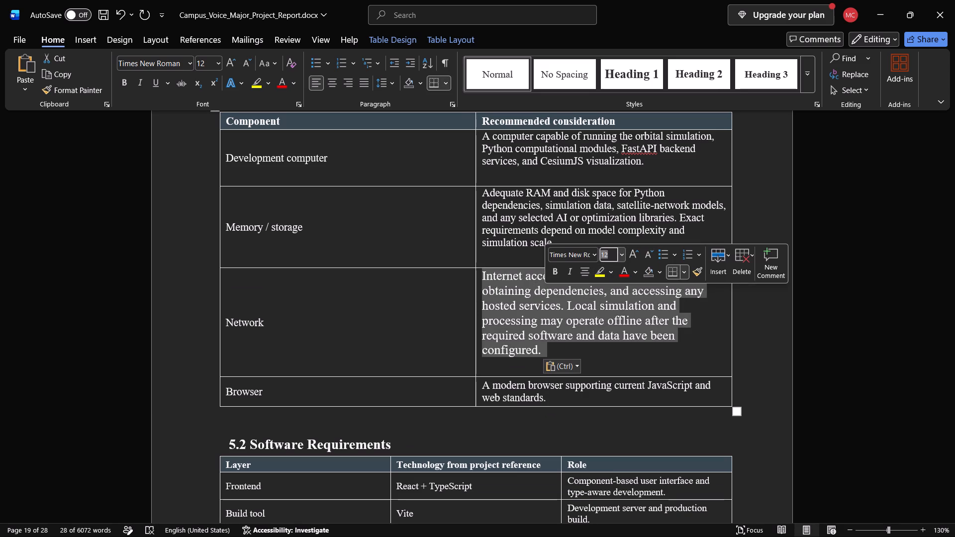
type("10")
key("Return")
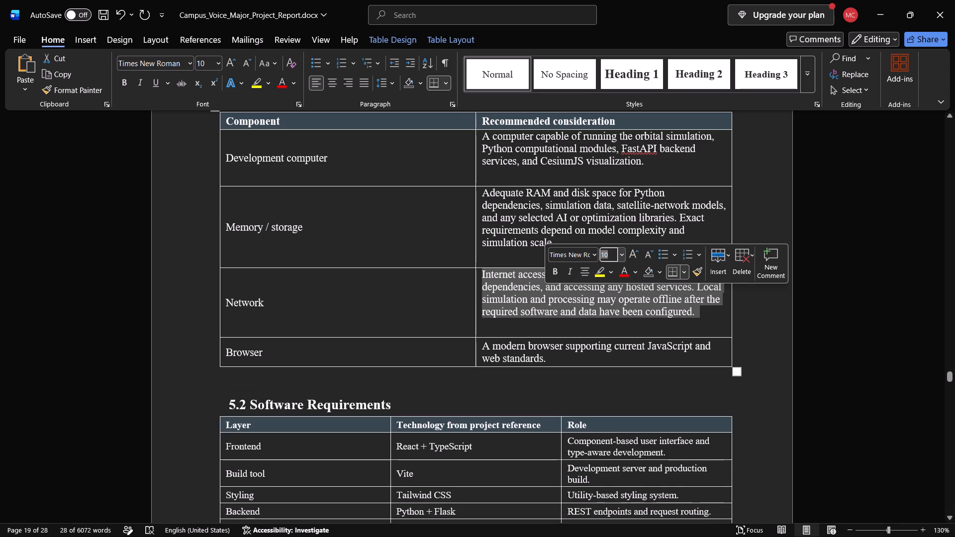
Replace the Browser row's recommended consideration in the Word 5.1 table with the rewritten text copied from ChatGPT.
key("alt+Tab")
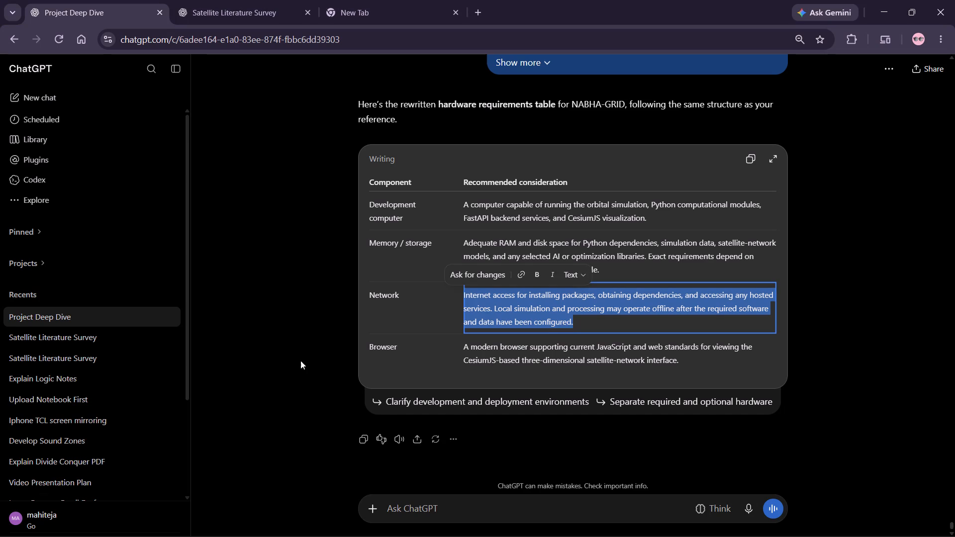
triple_click(500, 345)
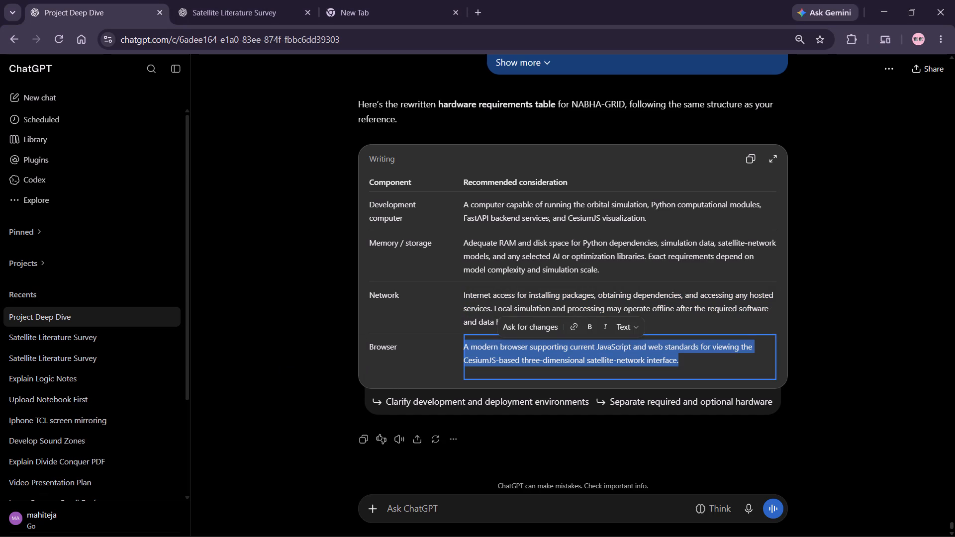
key("ctrl+c")
key("alt+Tab")
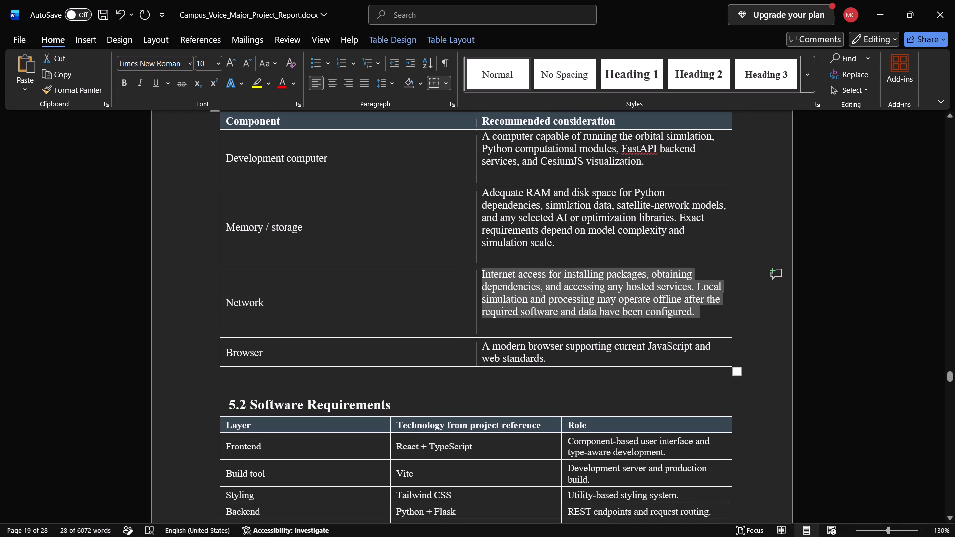
double_click(519, 361)
triple_click(519, 361)
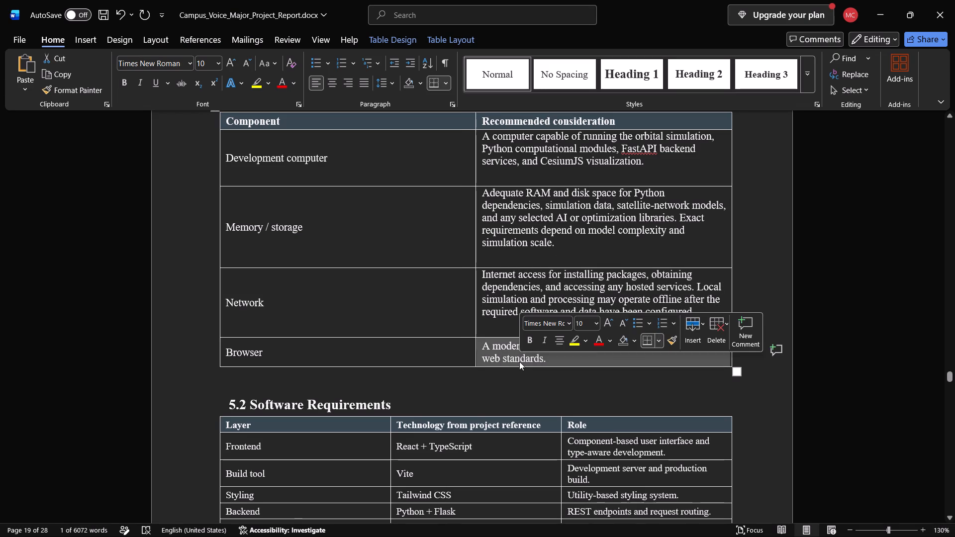
key("ctrl+v")
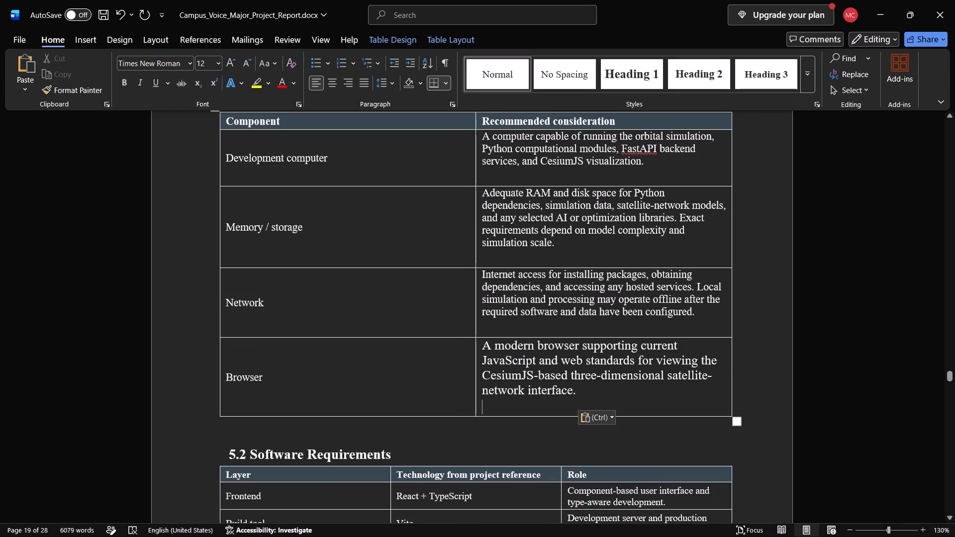
Set the font size of the pasted recommended consideration text in the Browser row to 10.
triple_click(544, 365)
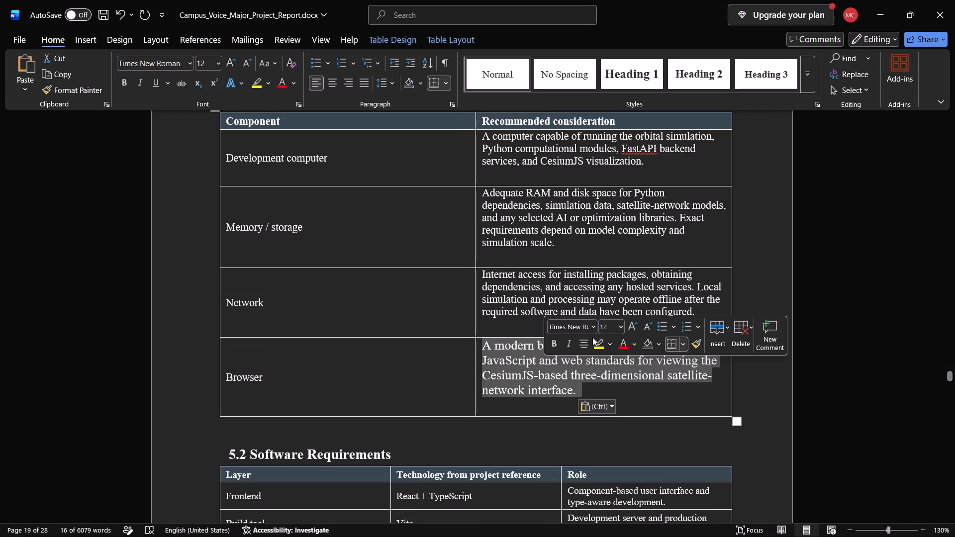
left_click(607, 328)
type("10")
key("Return")
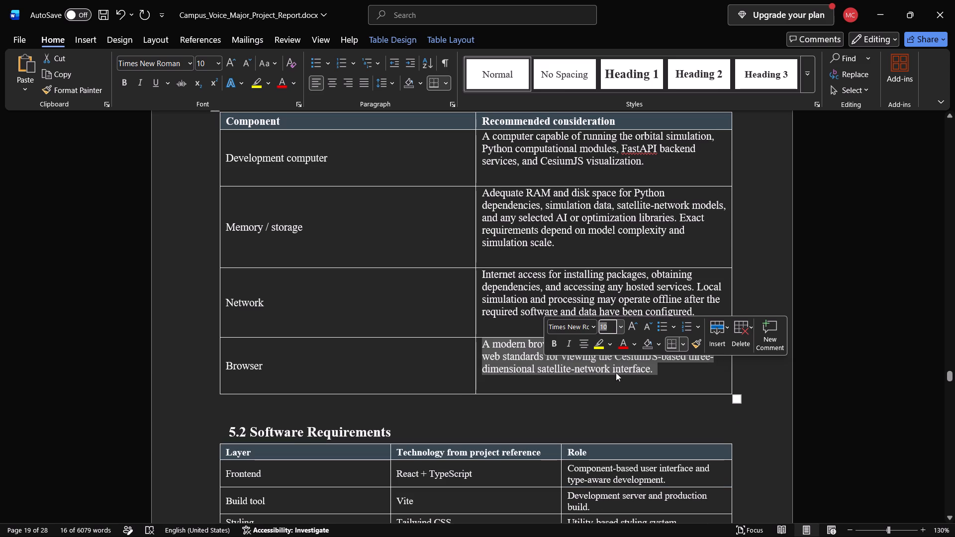
Delete the extra blank lines below the recommended considerations in the Browser, Network, Memory / storage and Development computer rows.
left_click(619, 380)
key("BackSpace")
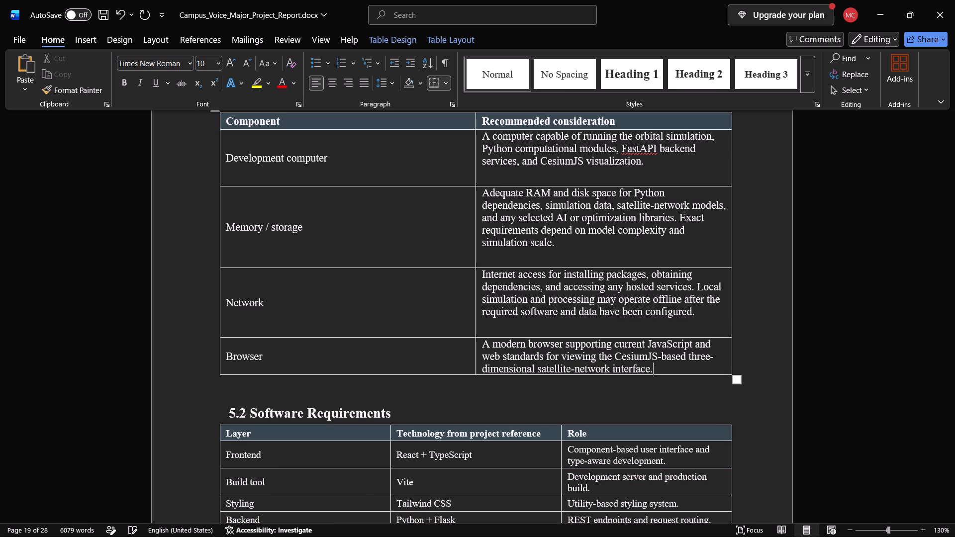
left_click(482, 331)
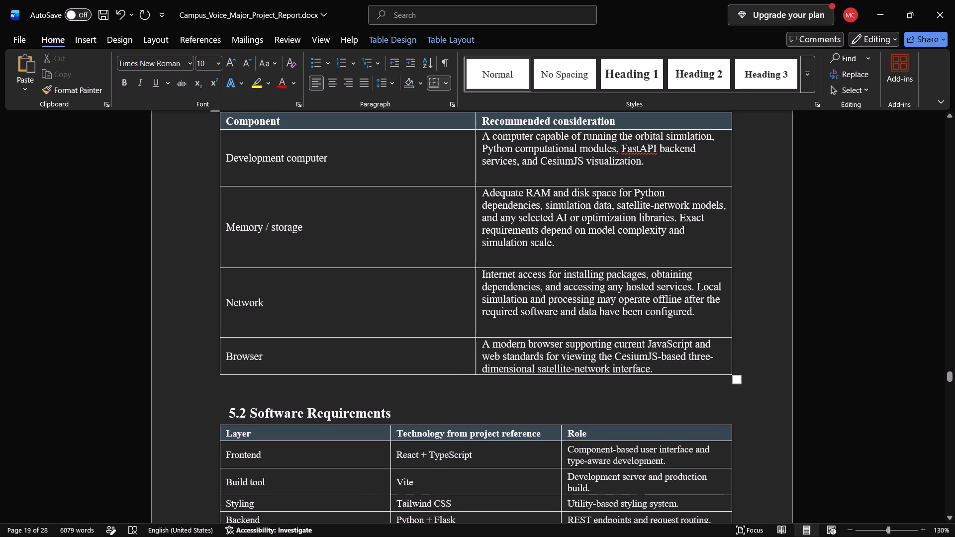
key("BackSpace")
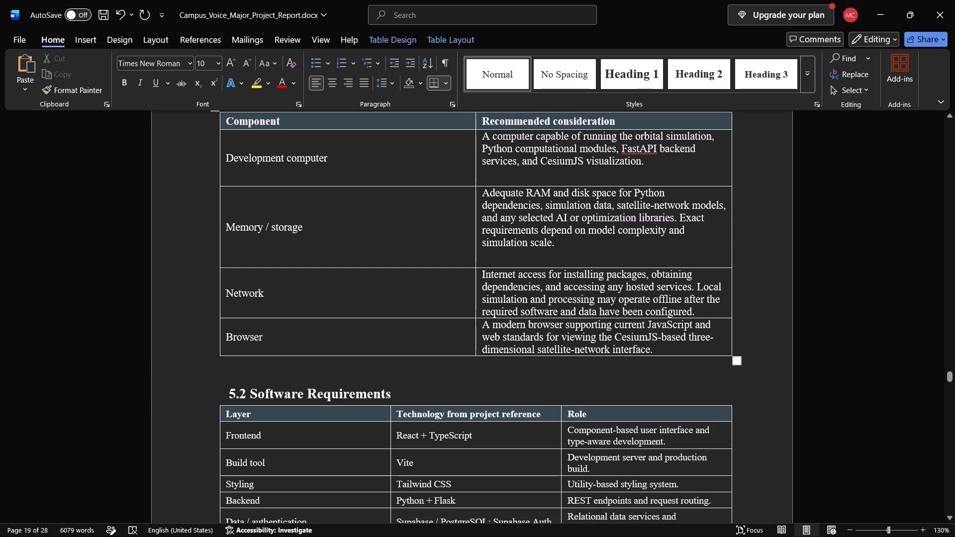
left_click(482, 263)
key("BackSpace")
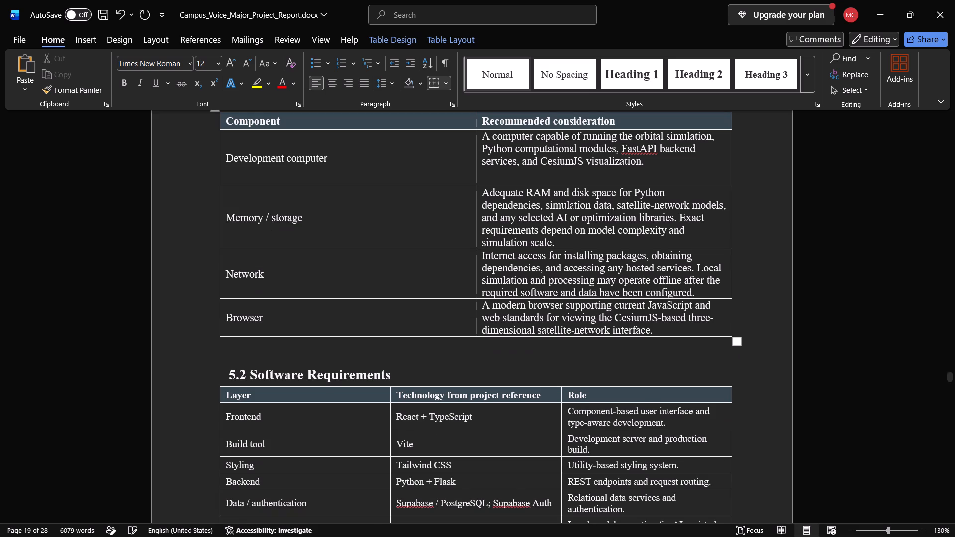
left_click(484, 181)
key("BackSpace")
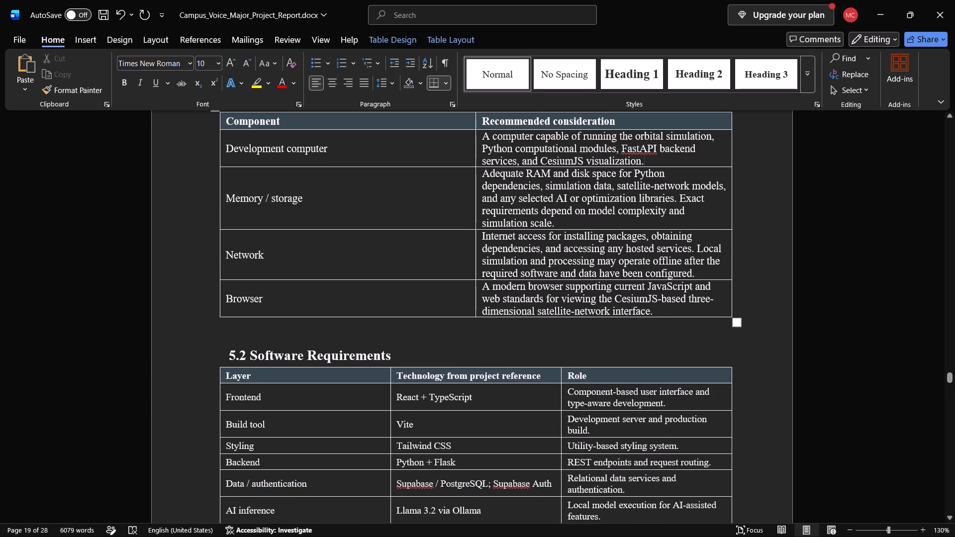
scroll(356, 343, "down", 1)
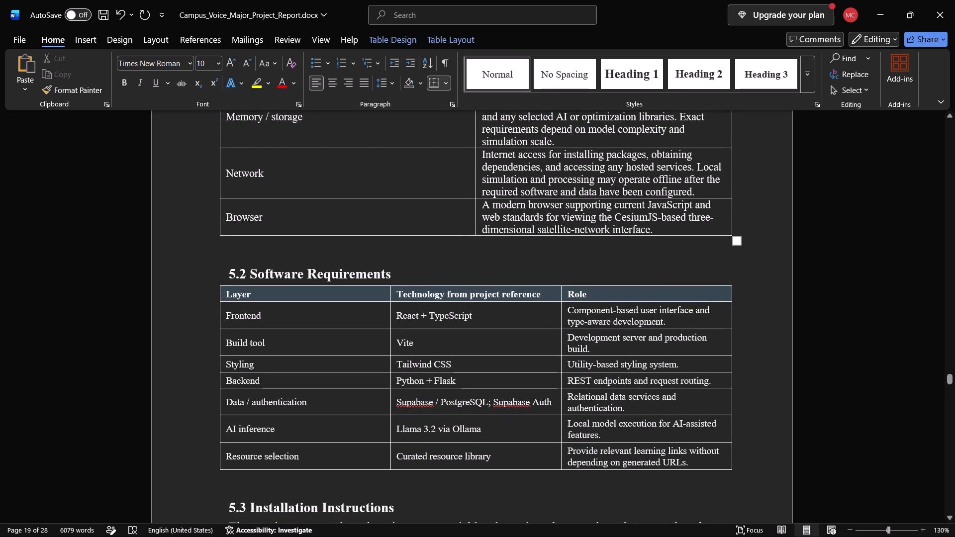
left_click(214, 309)
left_click(213, 277)
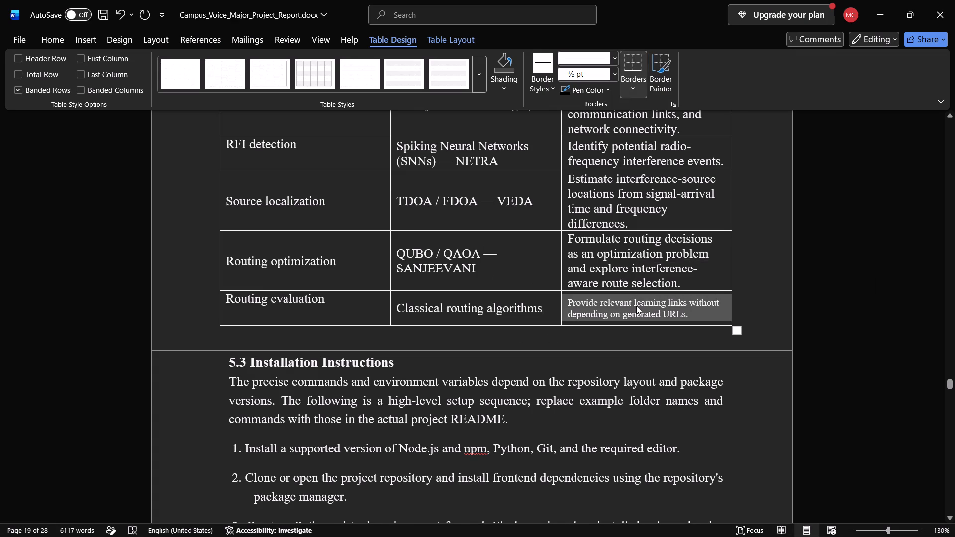
key("ctrl+v")
key("BackSpace")
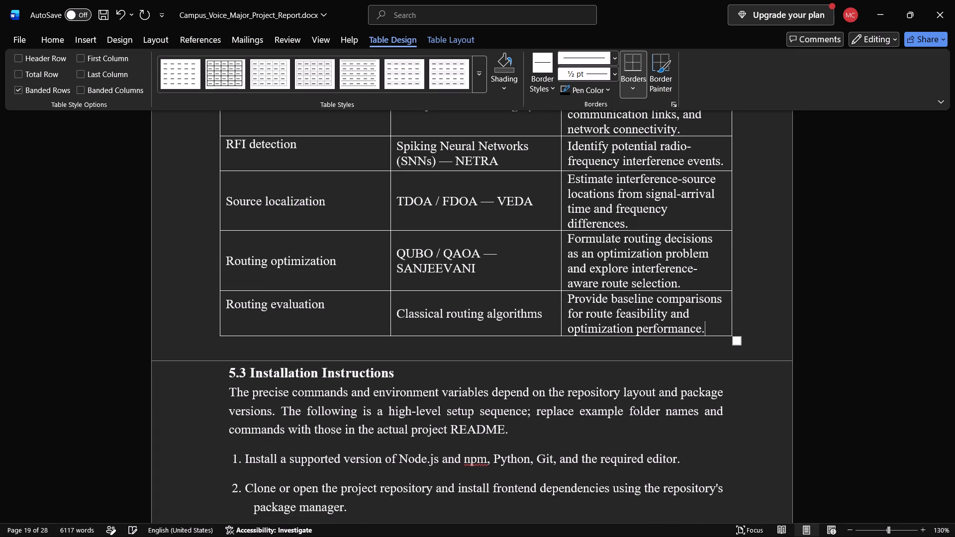
Check the text sizes in the Frontend / Visualization row and set its role text to font size 10.
scroll(296, 181, "up", 1)
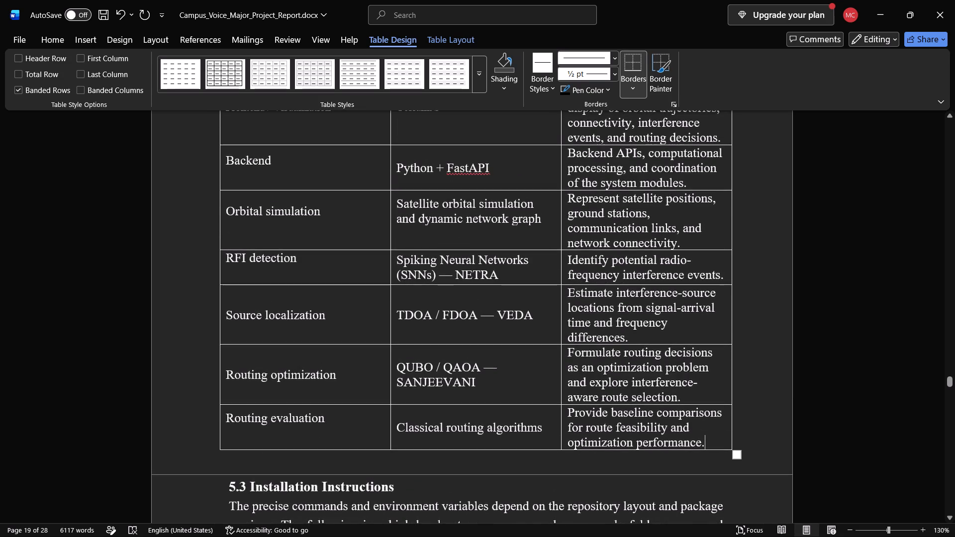
scroll(289, 149, "up", 1)
triple_click(268, 226)
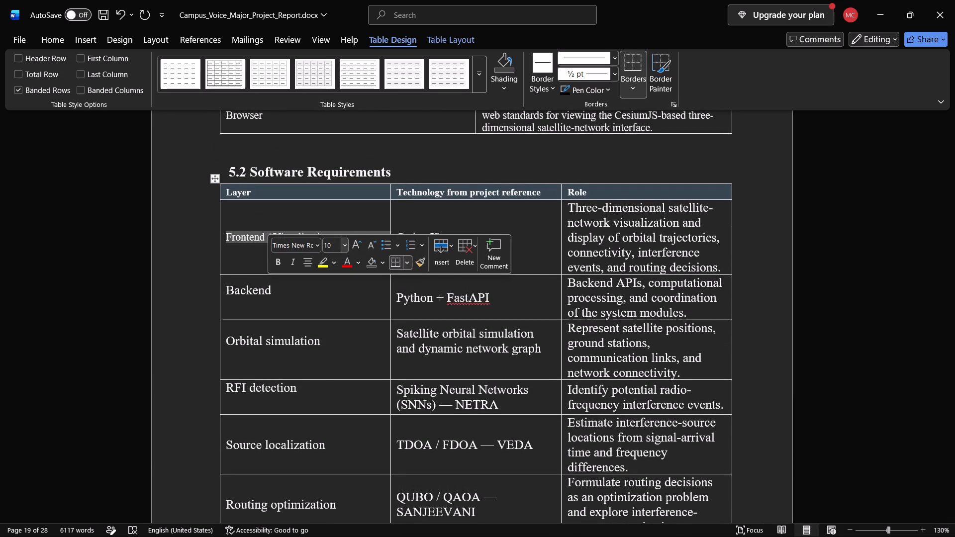
triple_click(477, 220)
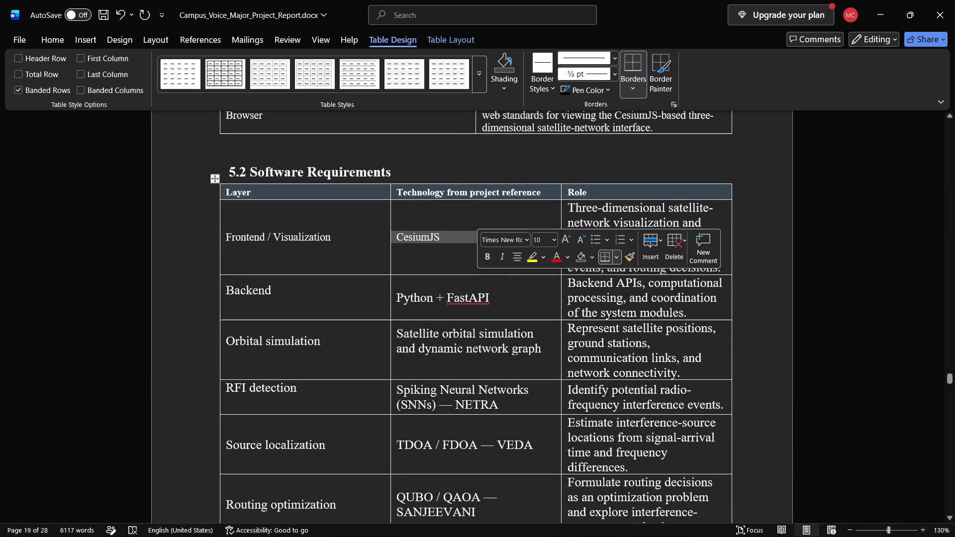
triple_click(631, 216)
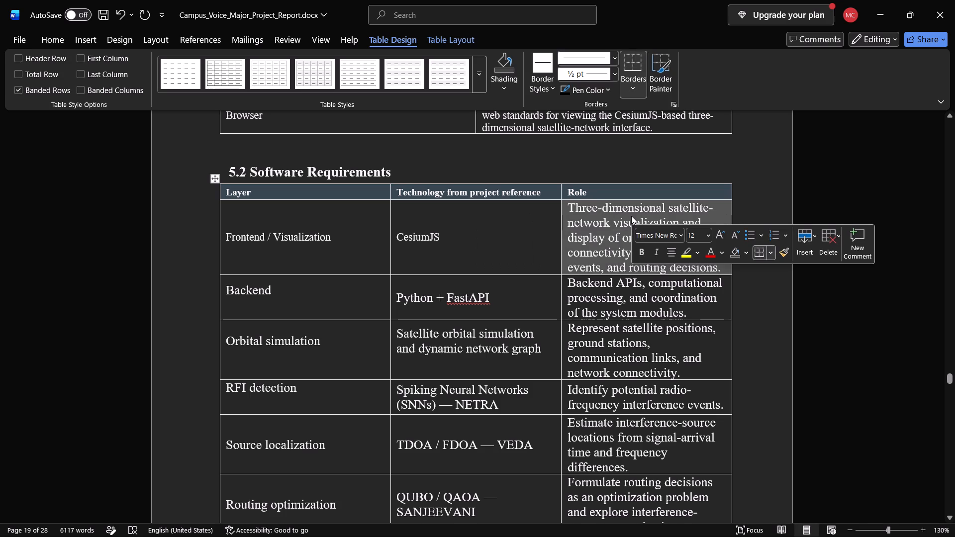
left_click(691, 238)
key("1")
key("0")
key("Return")
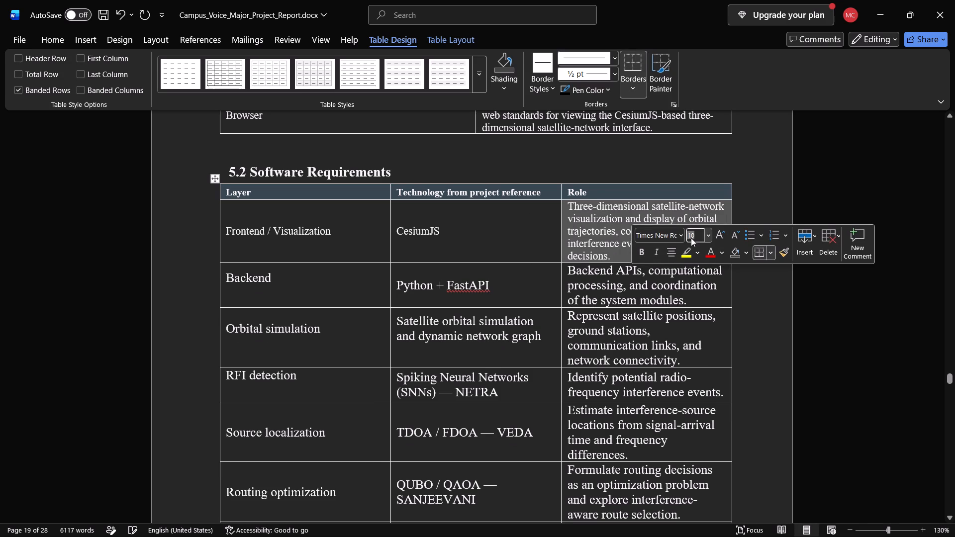
Set the font size of the "Backend" layer name to 13.
triple_click(271, 277)
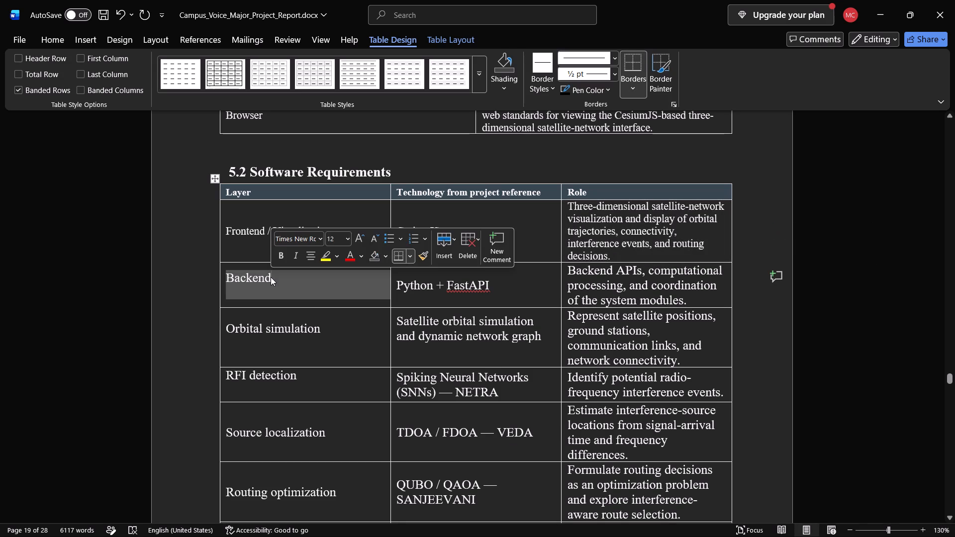
left_click(340, 241)
type("13")
key("Return")
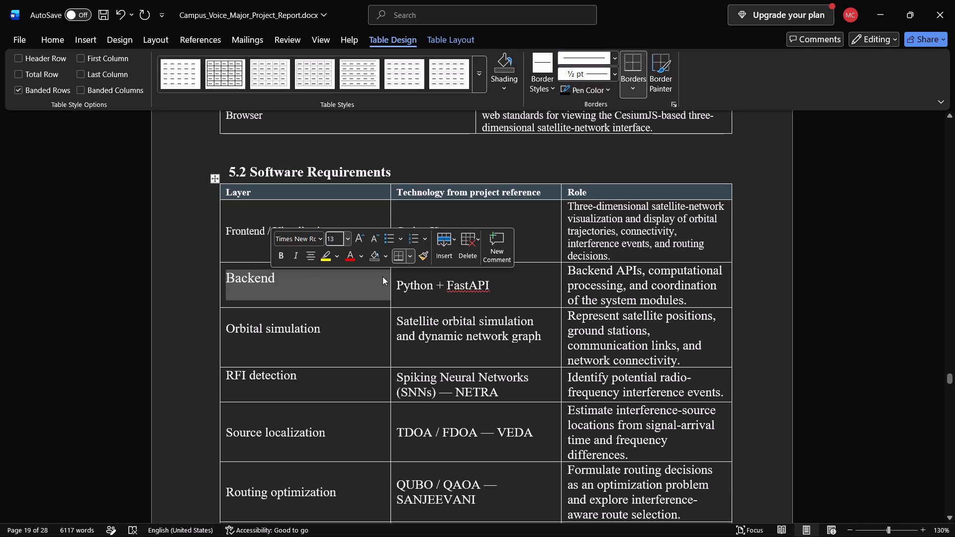
Set the font size of the "Orbital simulation" and "RFI detection" layer names to 10.
triple_click(298, 349)
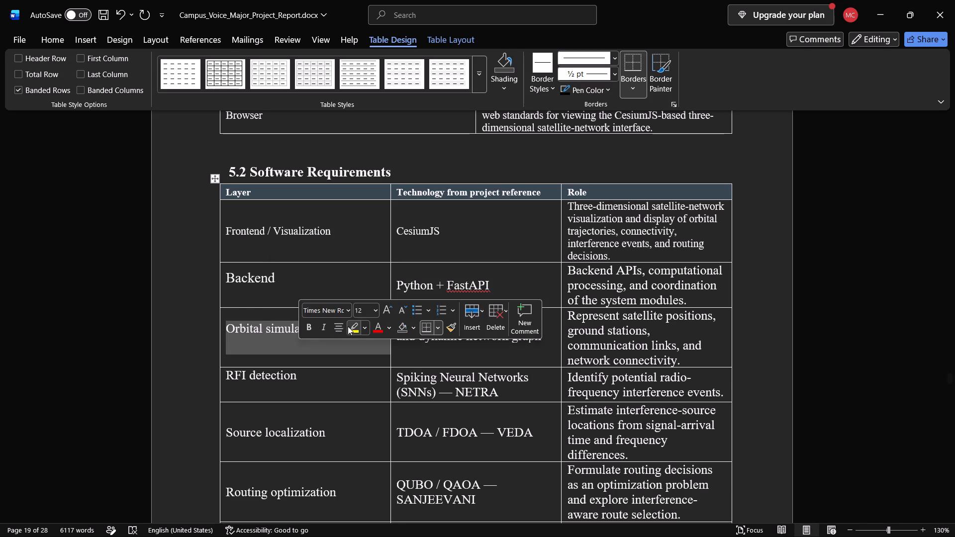
left_click(355, 309)
key("1")
key("0")
key("Return")
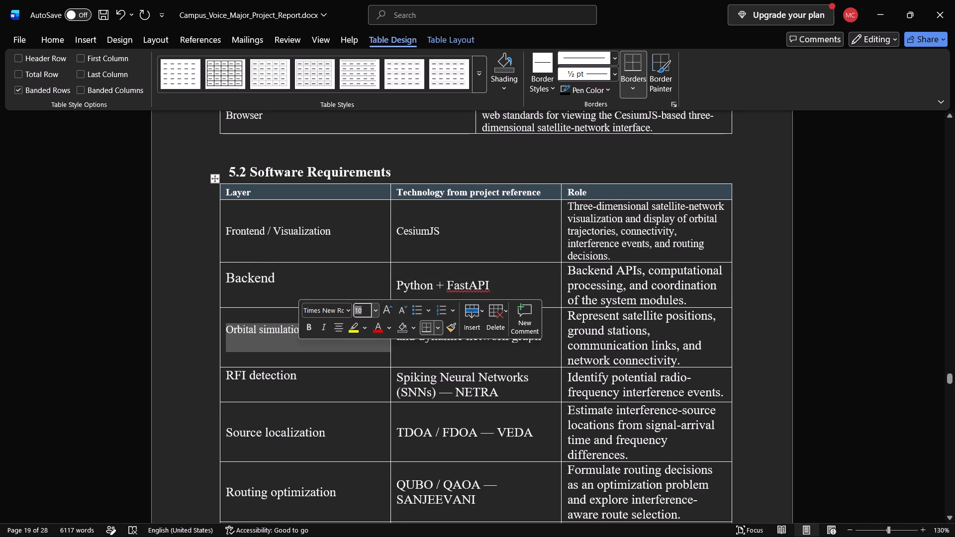
triple_click(289, 377)
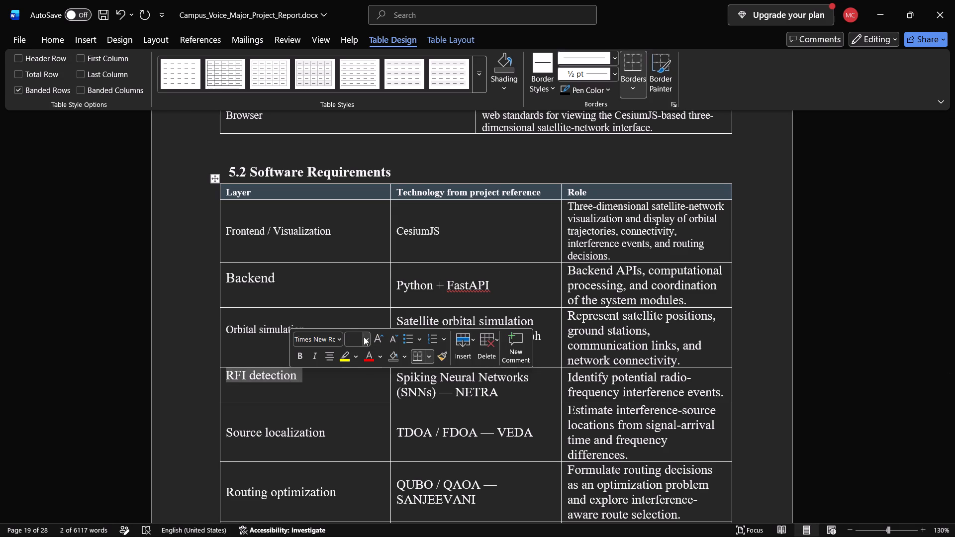
left_click(367, 337)
left_click(351, 127)
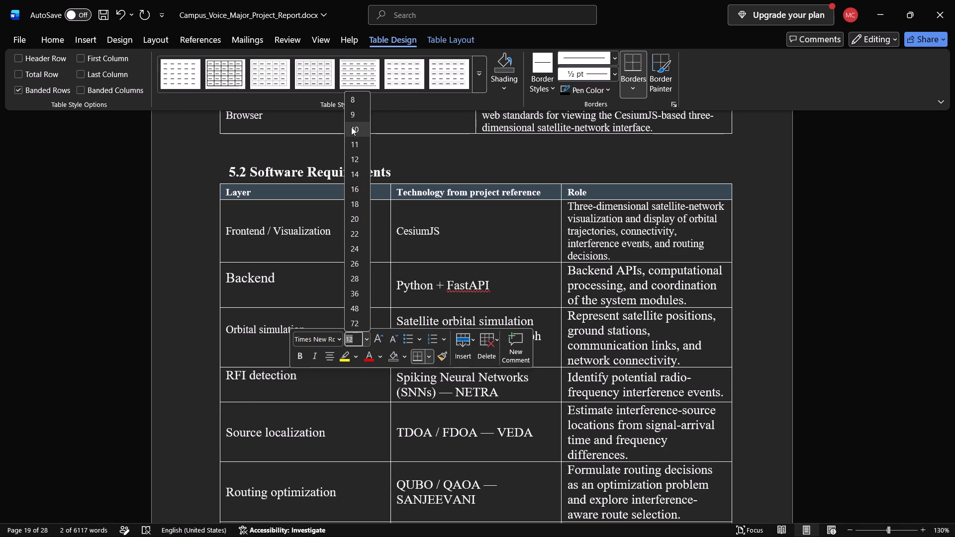
Set the font size of the word "Source" in the Source localization layer cell to 10.
triple_click(261, 447)
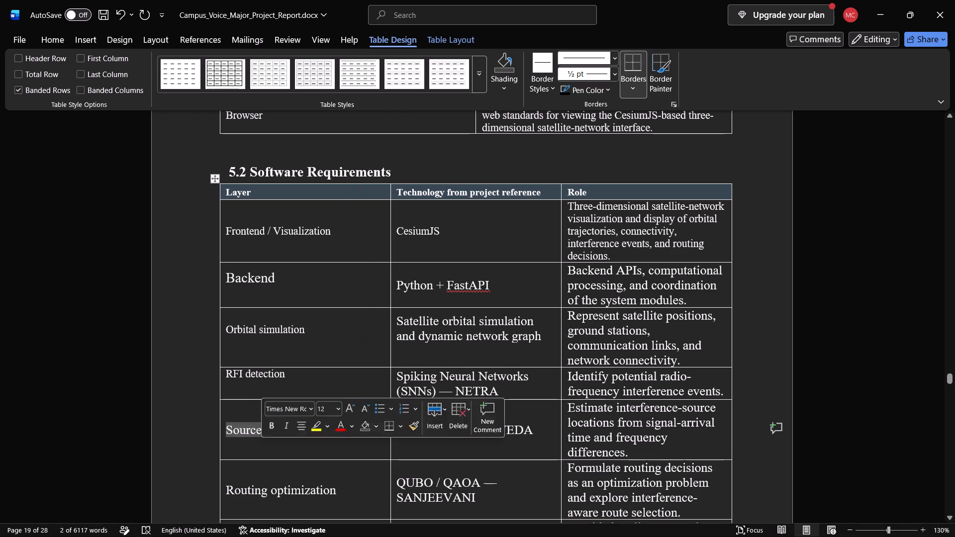
left_click(261, 447)
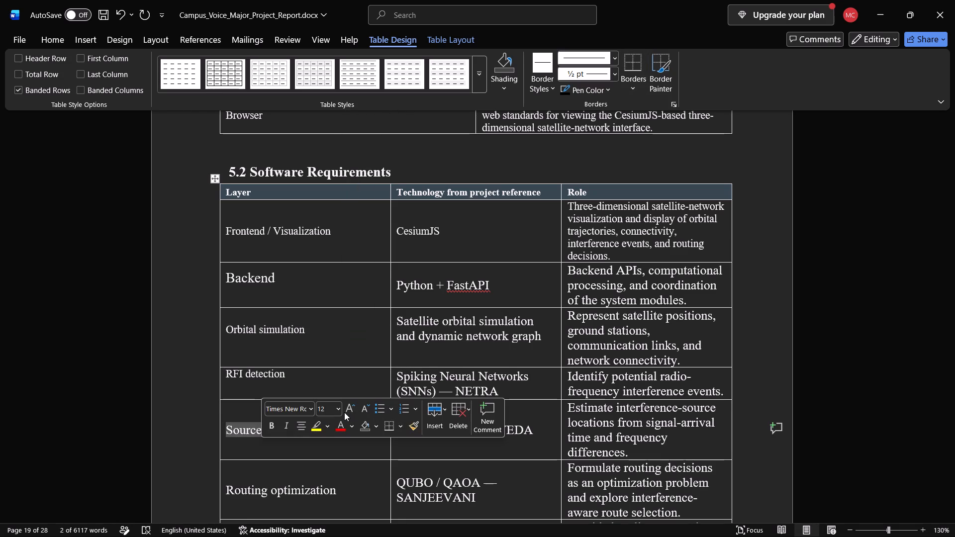
left_click(326, 410)
key("1")
key("3")
key("BackSpace")
key("9")
key("BackSpace")
key("0")
left_click(272, 490)
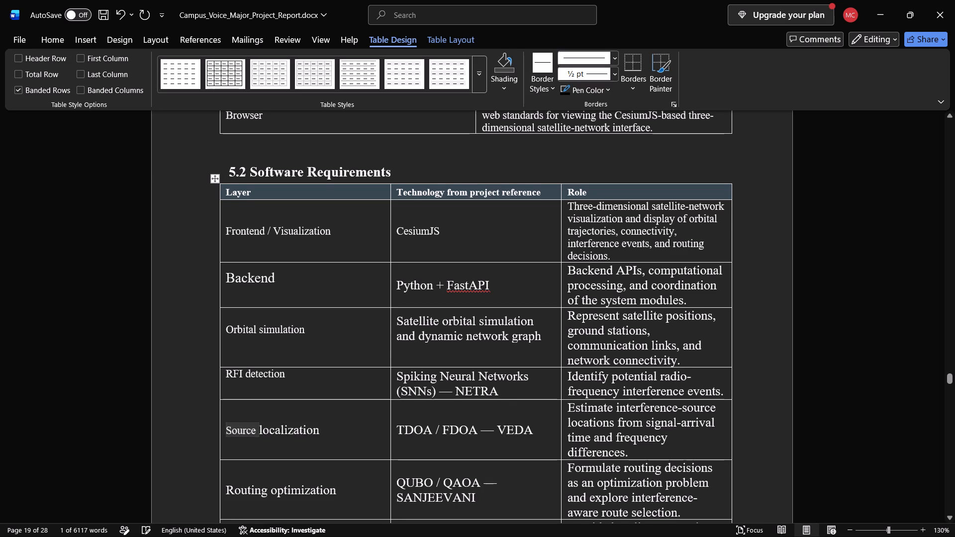
Set the font size of the "Source localization", "Routing optimization" and "Routing evaluation" layer names to 10.
scroll(272, 490, "down", 1)
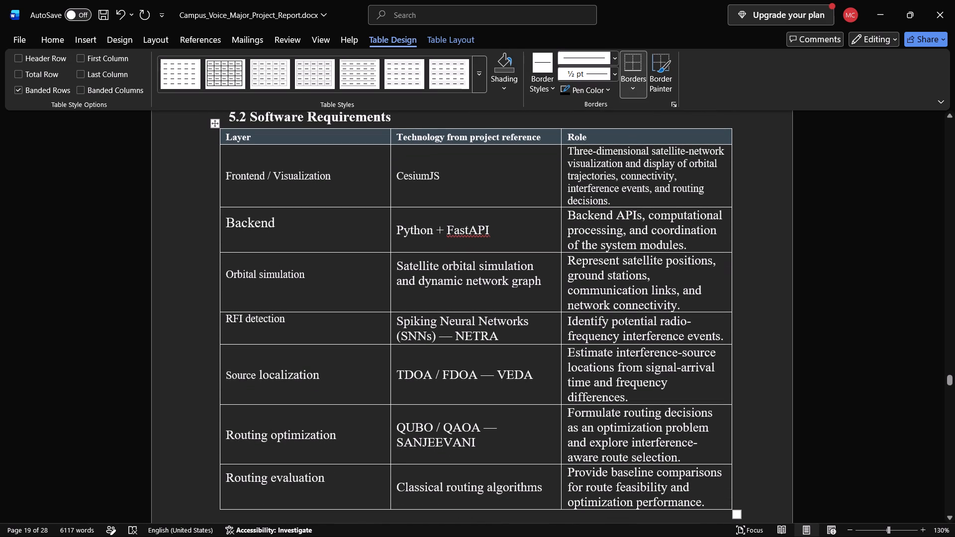
triple_click(276, 380)
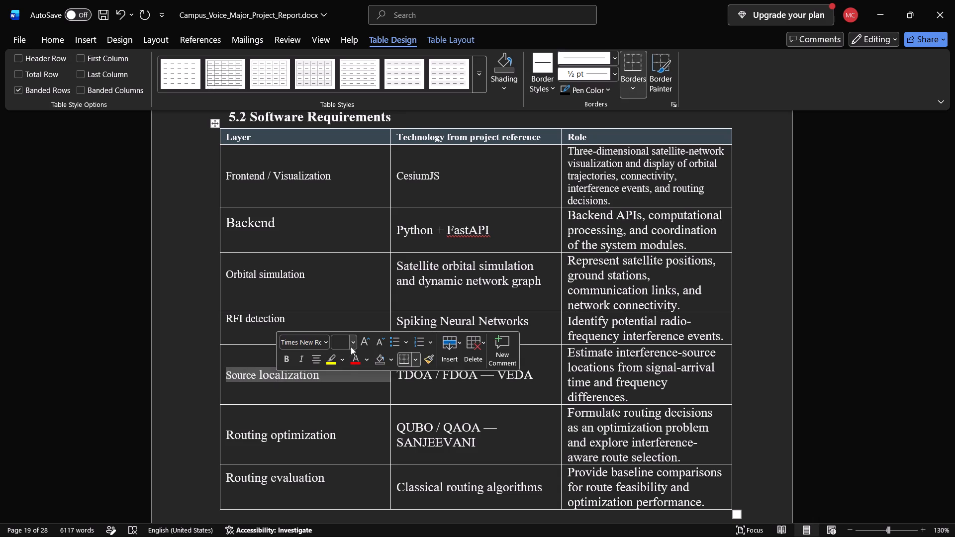
left_click(343, 344)
type("10")
key("Return")
triple_click(289, 432)
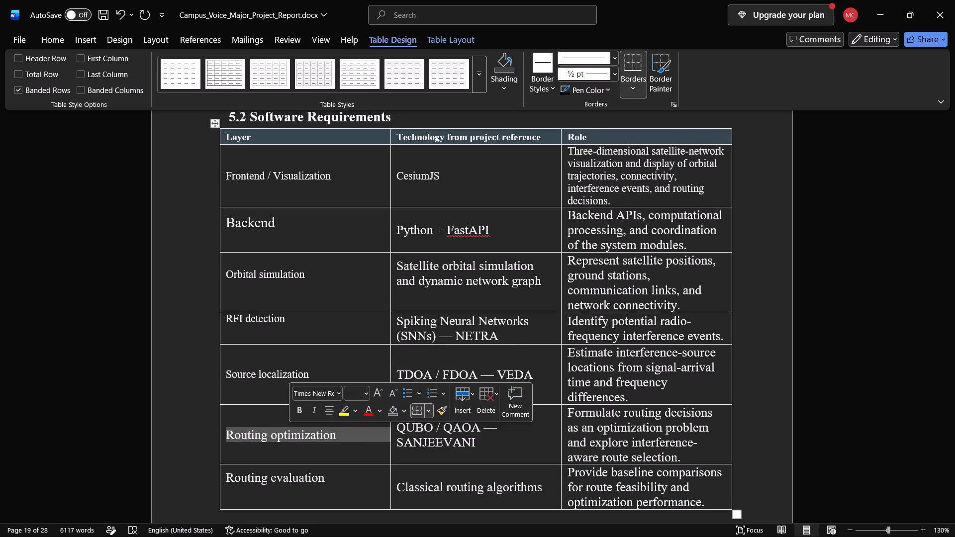
left_click(356, 394)
type("10")
key("Return")
scroll(356, 394, "down", 1)
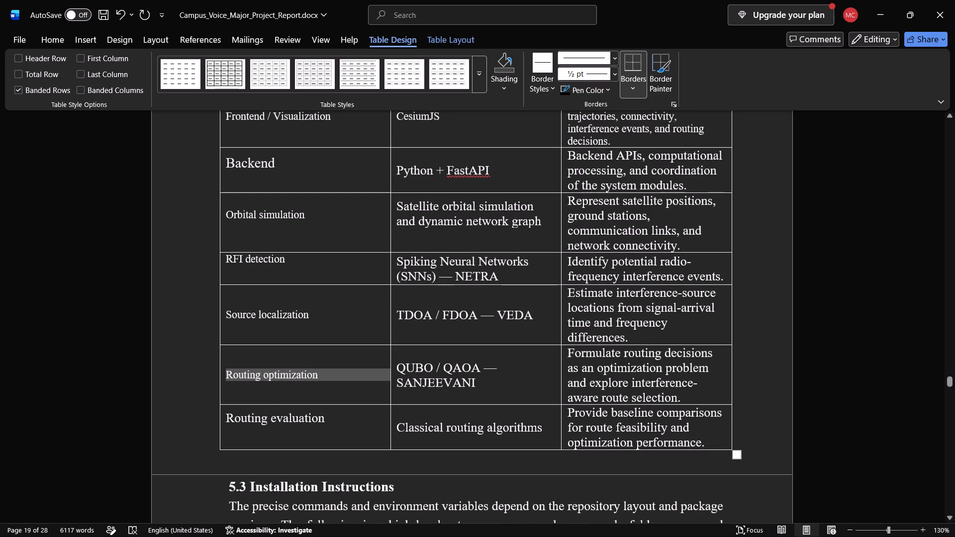
triple_click(310, 416)
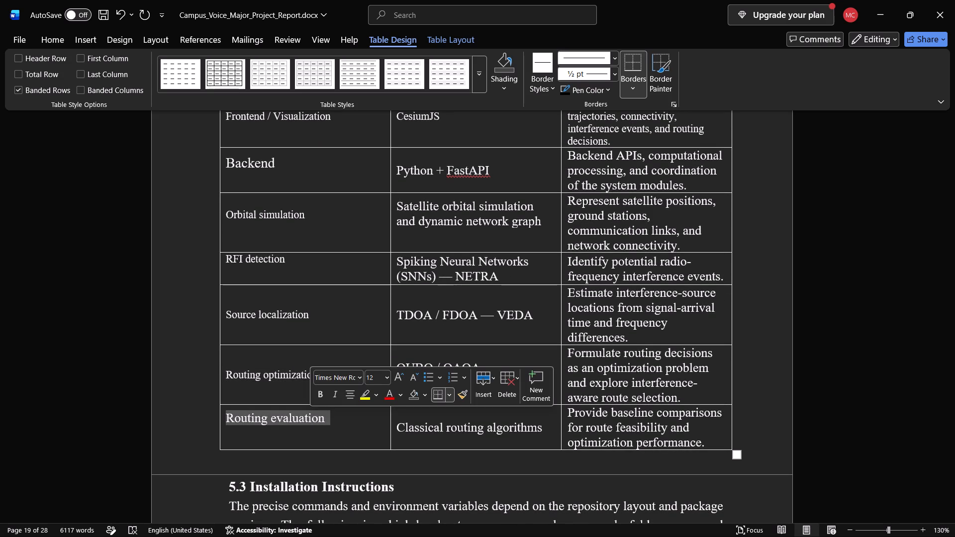
left_click(372, 376)
type("10")
key("Return")
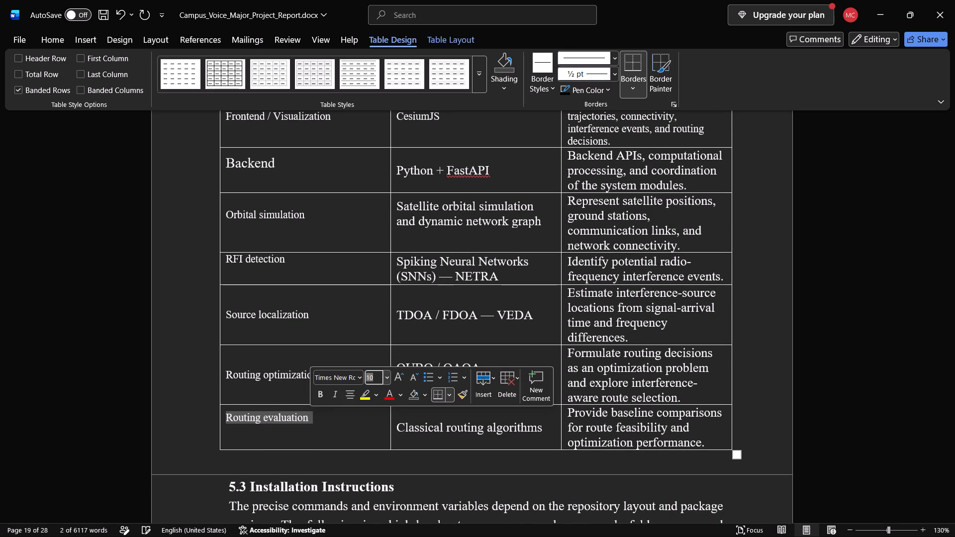
Set the technology text in the Orbital simulation and Backend rows to font size 10.
scroll(358, 423, "down", 1)
scroll(358, 423, "up", 1)
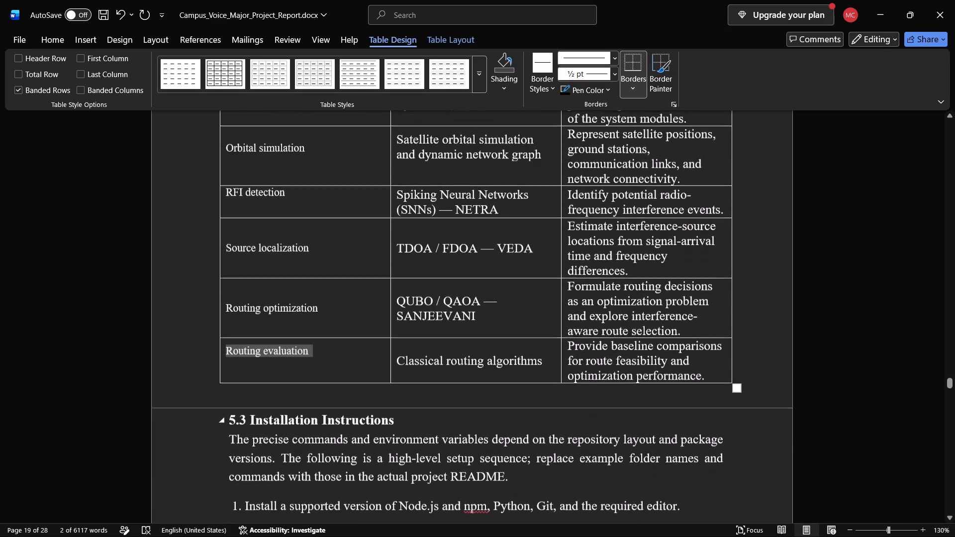
scroll(535, 225, "up", 1)
scroll(453, 211, "up", 1)
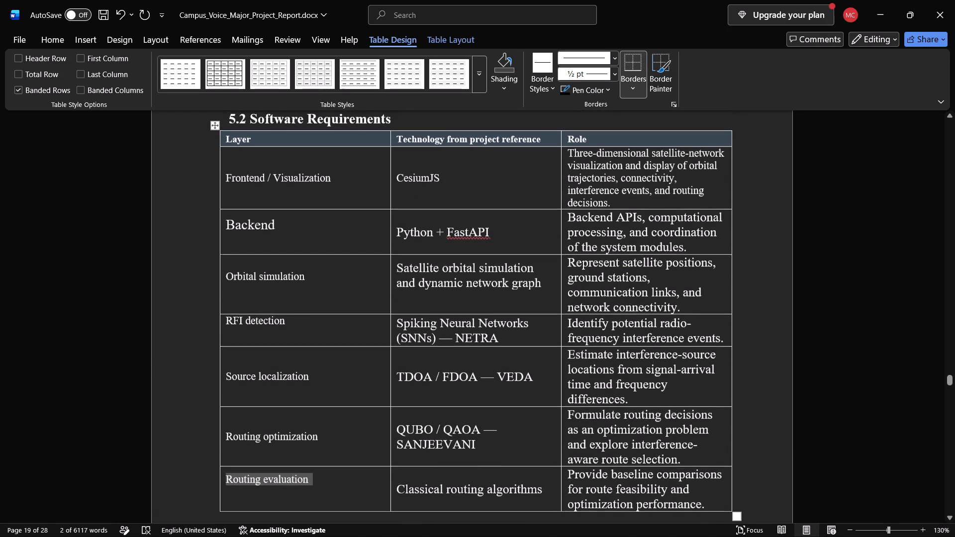
triple_click(436, 271)
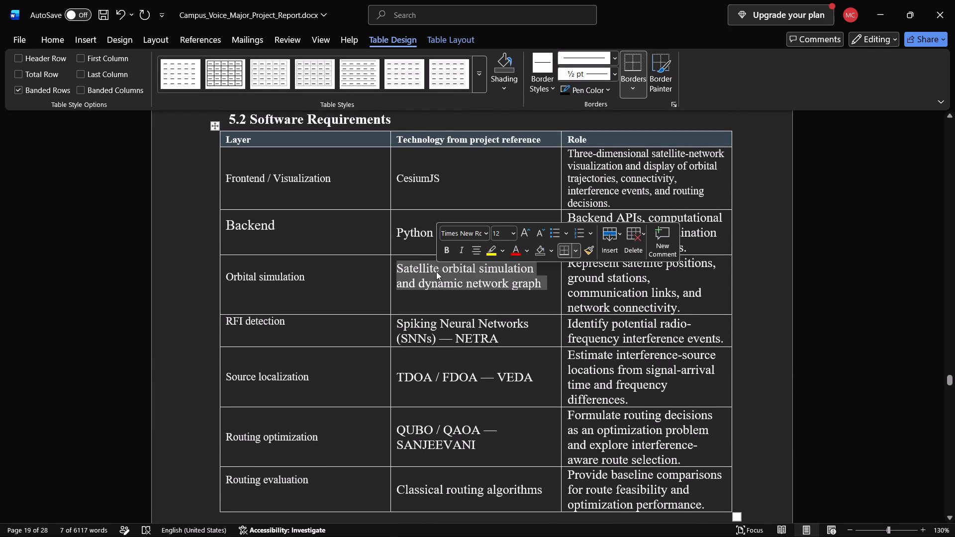
left_click(497, 235)
type("10")
key("Return")
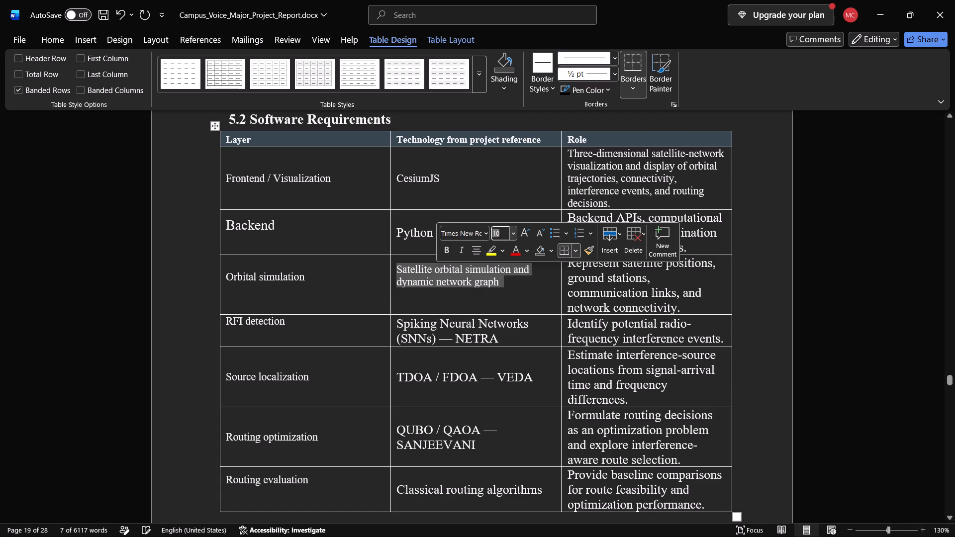
triple_click(415, 233)
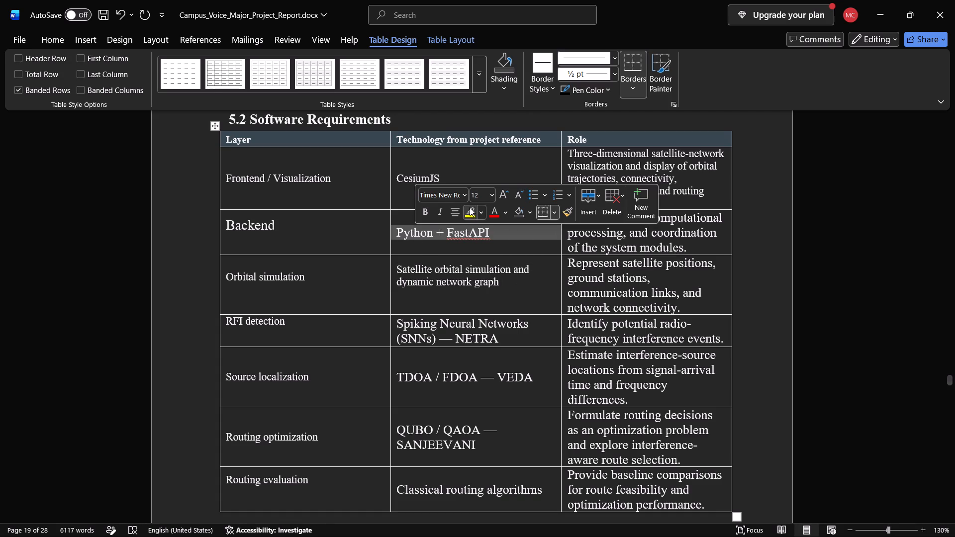
left_click(474, 194)
key("q")
key("BackSpace")
type("10")
key("Return")
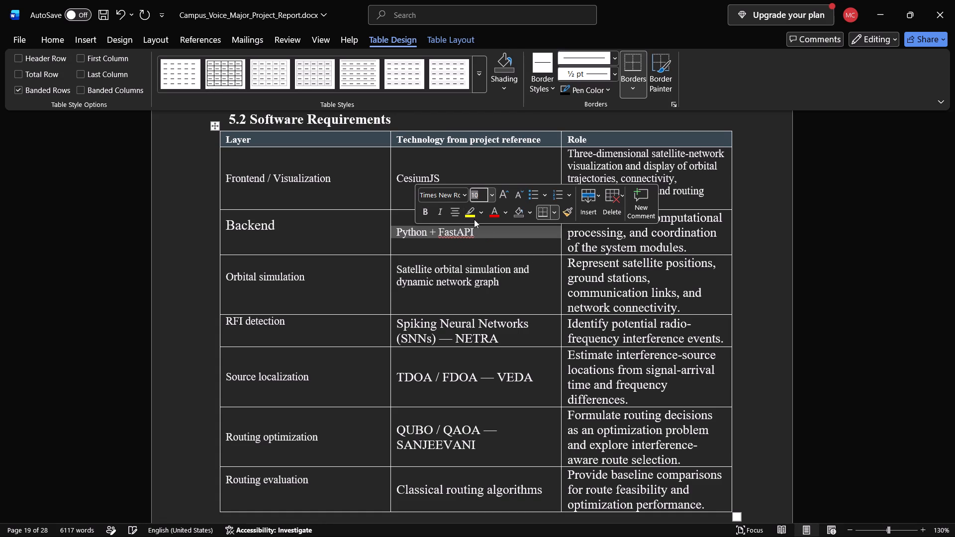
Set the technology text in the RFI detection and Source localization rows to font size 10.
triple_click(452, 319)
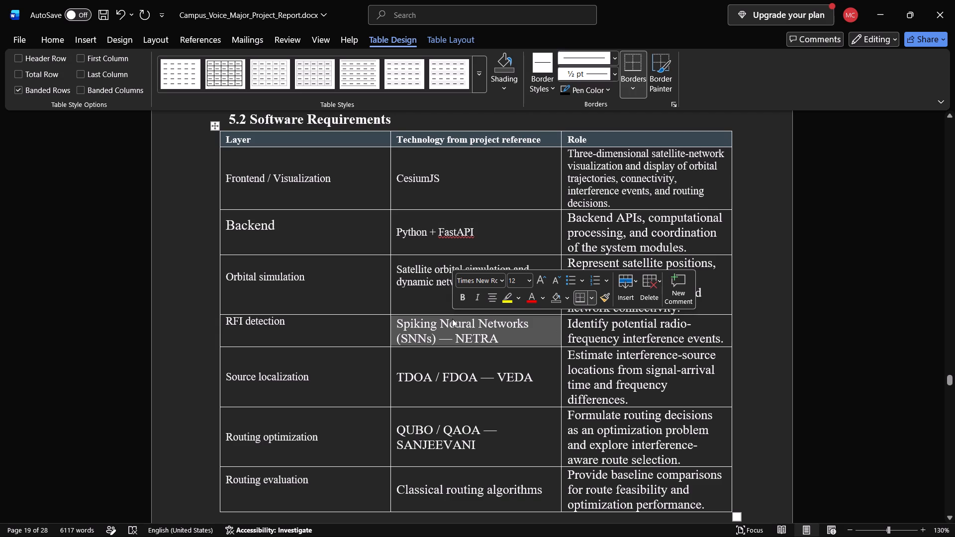
left_click(519, 282)
type("10")
key("Return")
triple_click(463, 381)
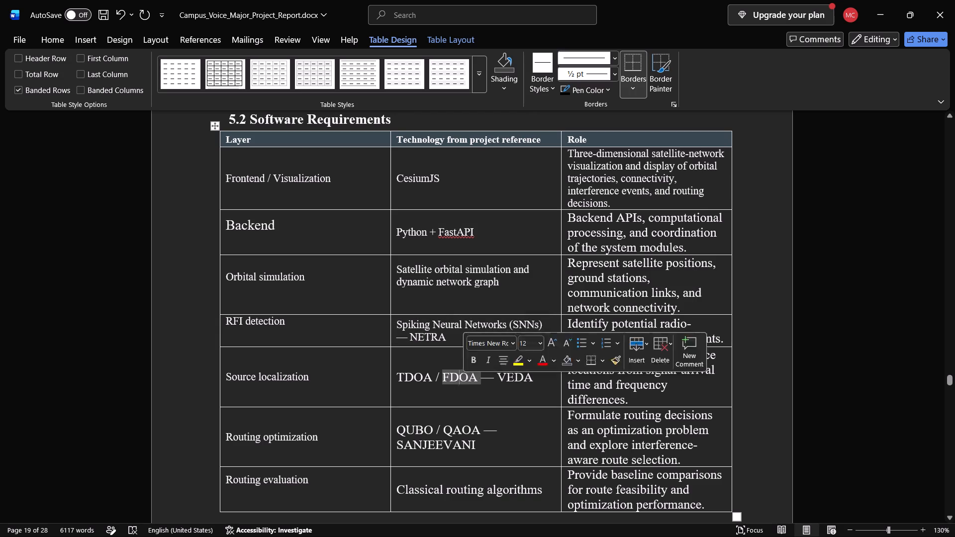
left_click(519, 347)
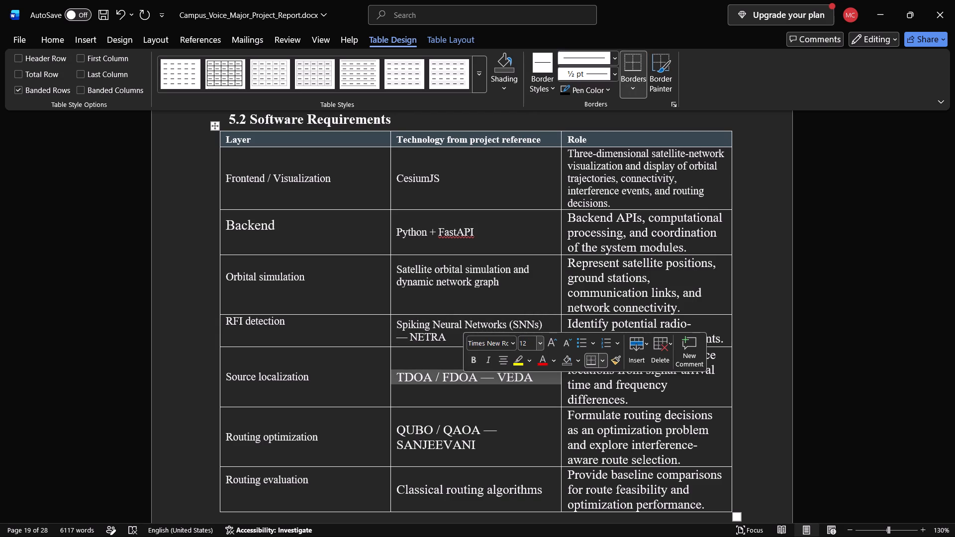
left_click(520, 346)
type("10")
key("Return")
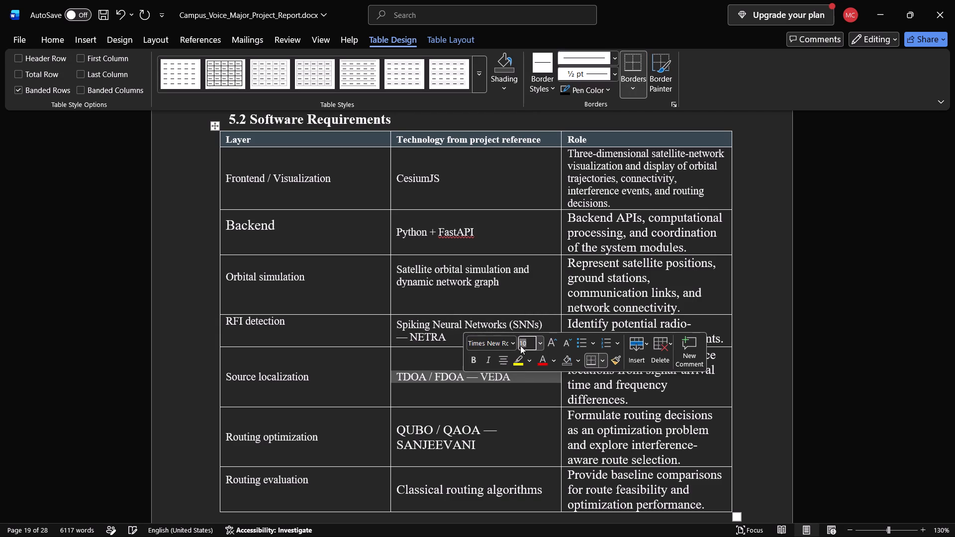
Set the "QUBO / QAOA — SANJEEVANI" technology text in the Routing optimization row to font size 10.
left_click(499, 423)
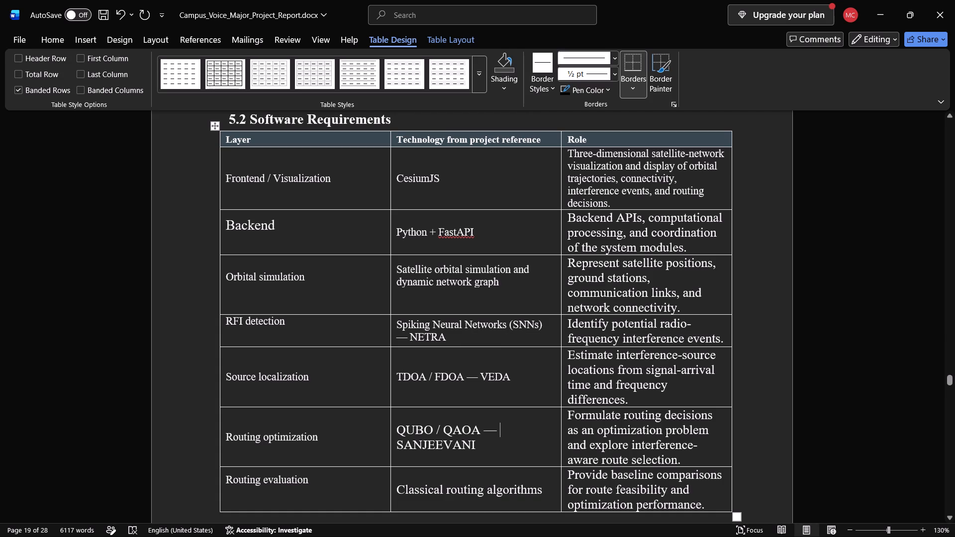
triple_click(490, 430)
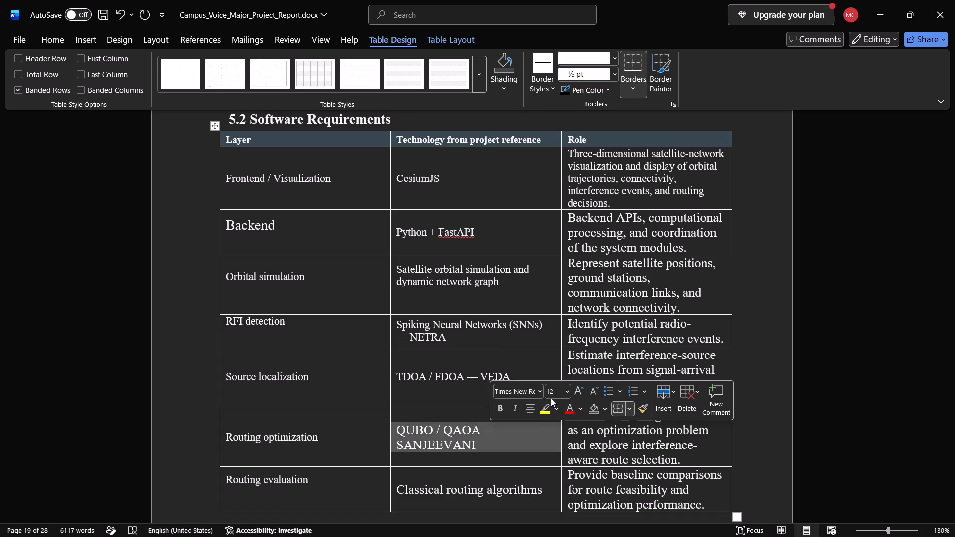
left_click(551, 392)
type("10")
key("Return")
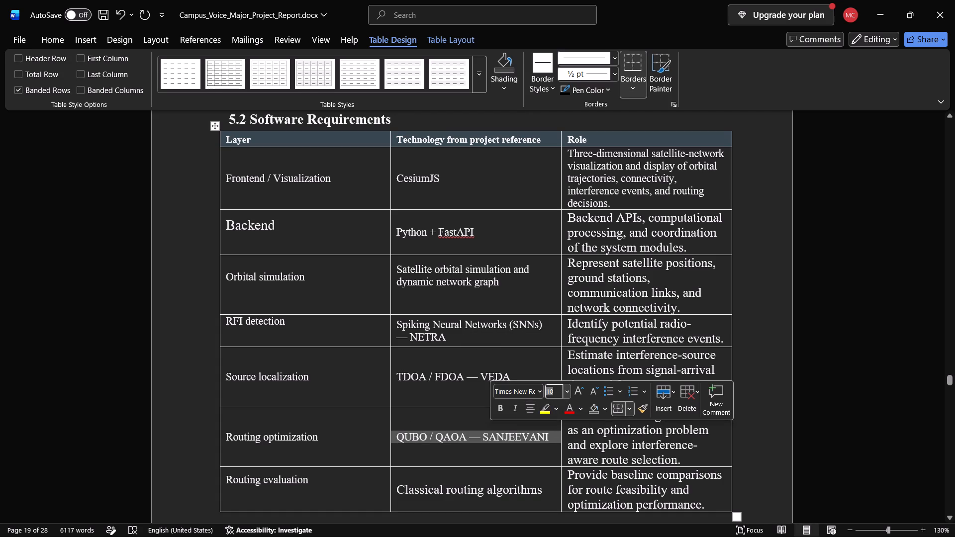
left_click(237, 389)
left_click(235, 391)
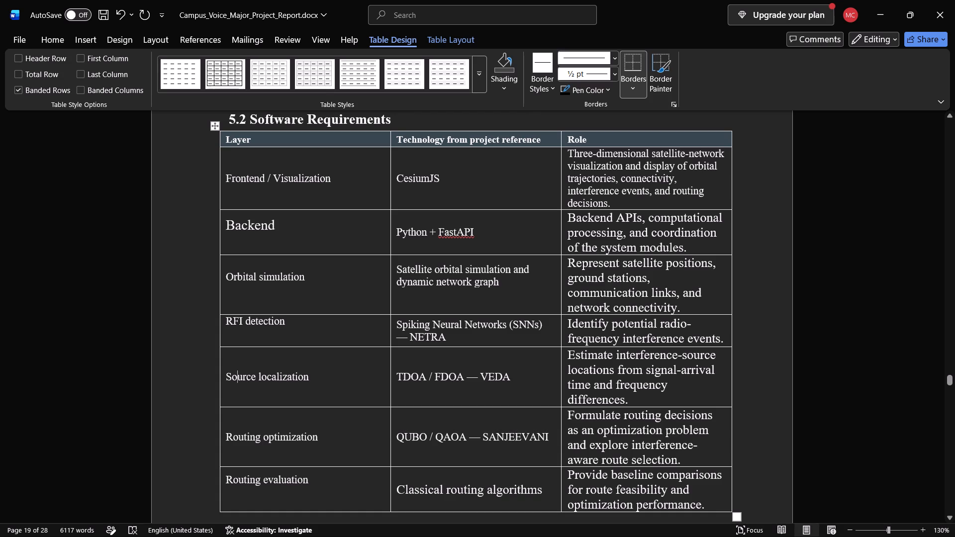
Set the role text in the Source localization row to font size 10.
triple_click(613, 368)
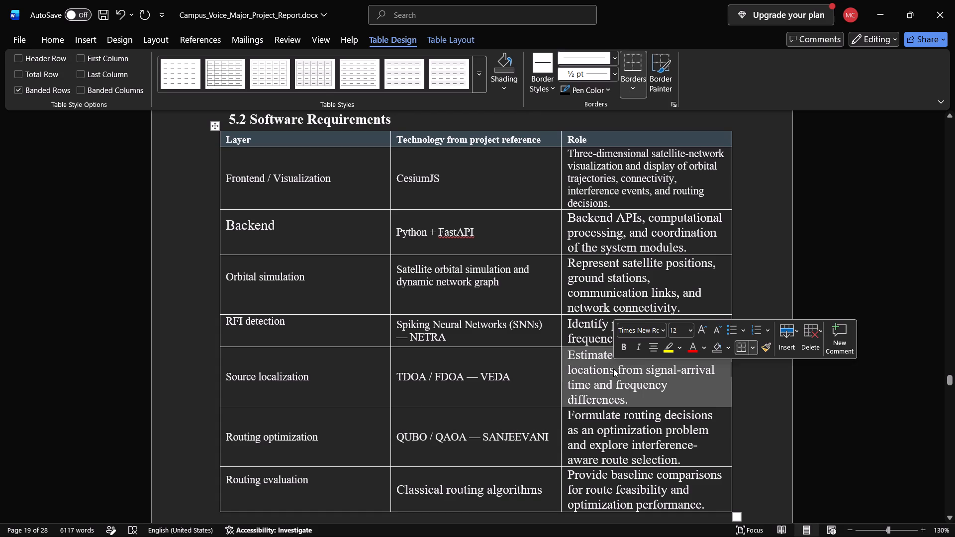
left_click(681, 334)
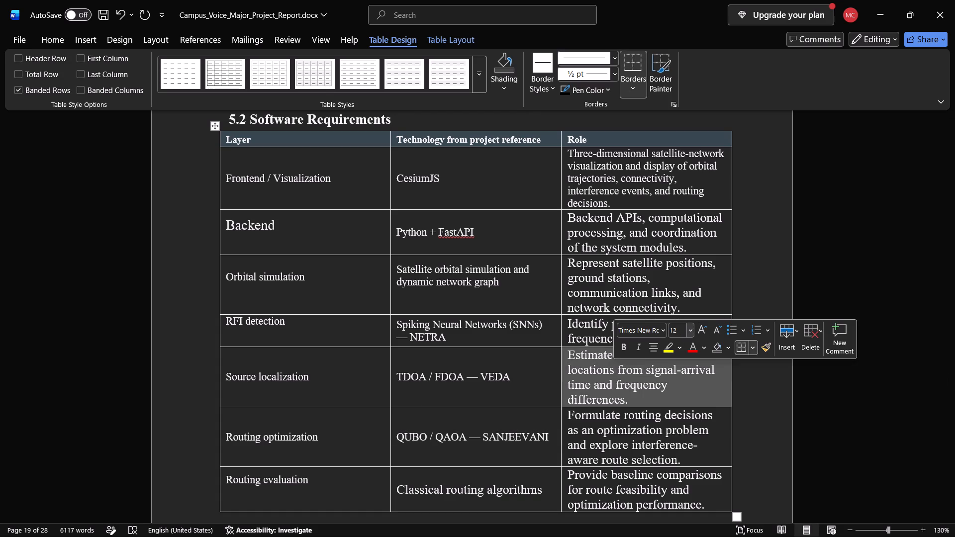
left_click(678, 331)
type("10")
key("Return")
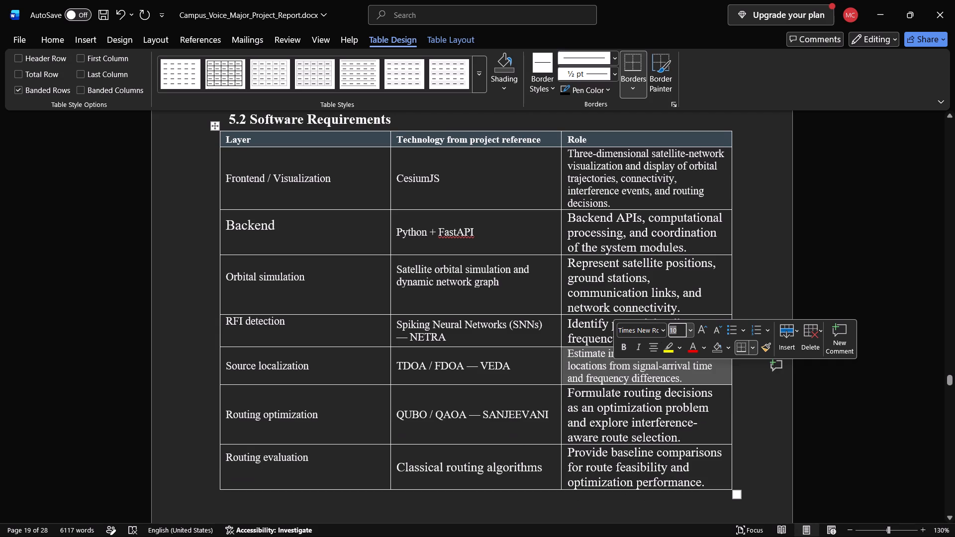
Set the "Classical routing algorithms" text to font size 10 and check the technology text size in the Routing optimization row.
triple_click(416, 406)
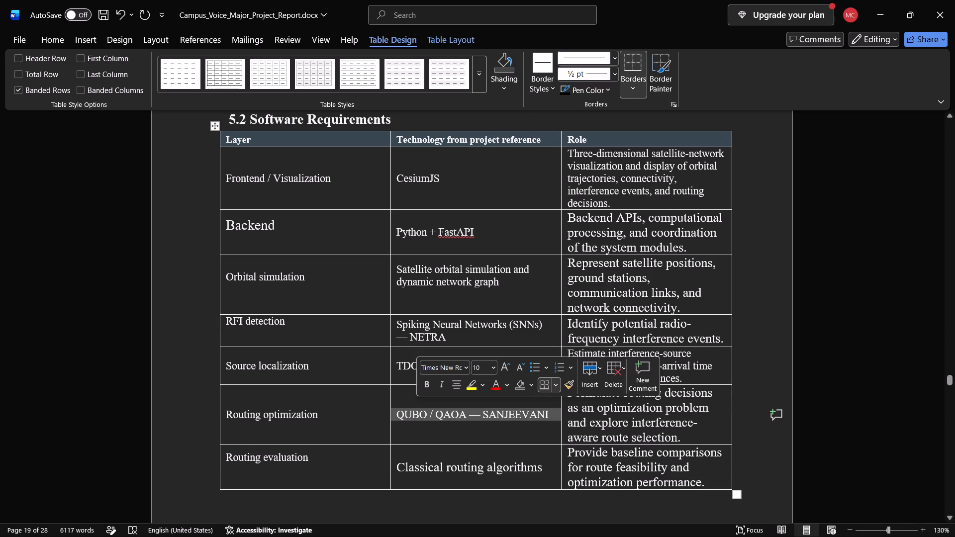
triple_click(421, 476)
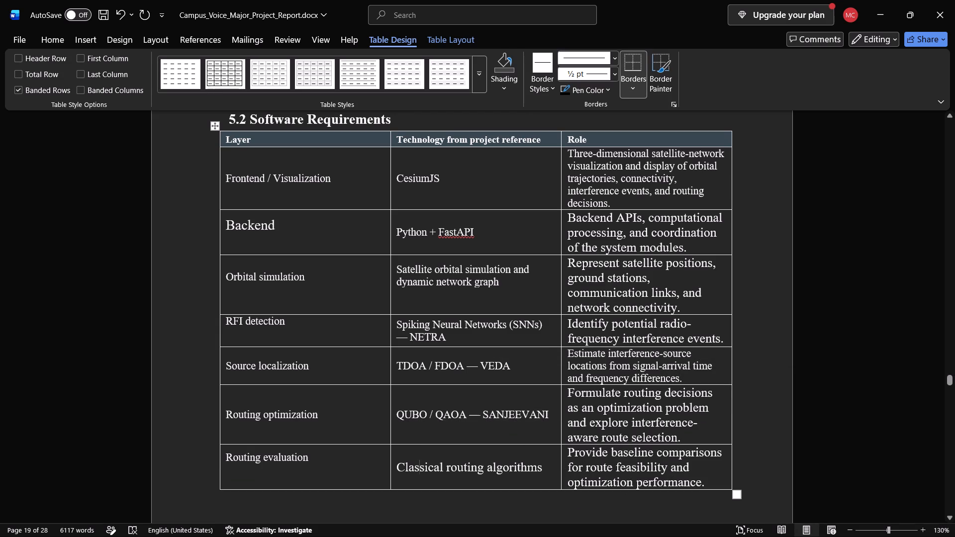
left_click(479, 435)
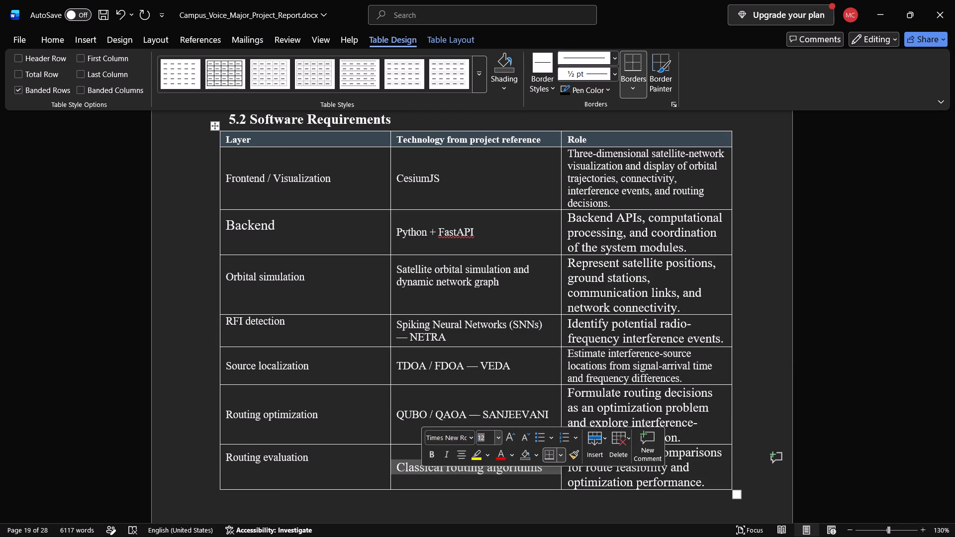
key("1")
key("0")
key("Return")
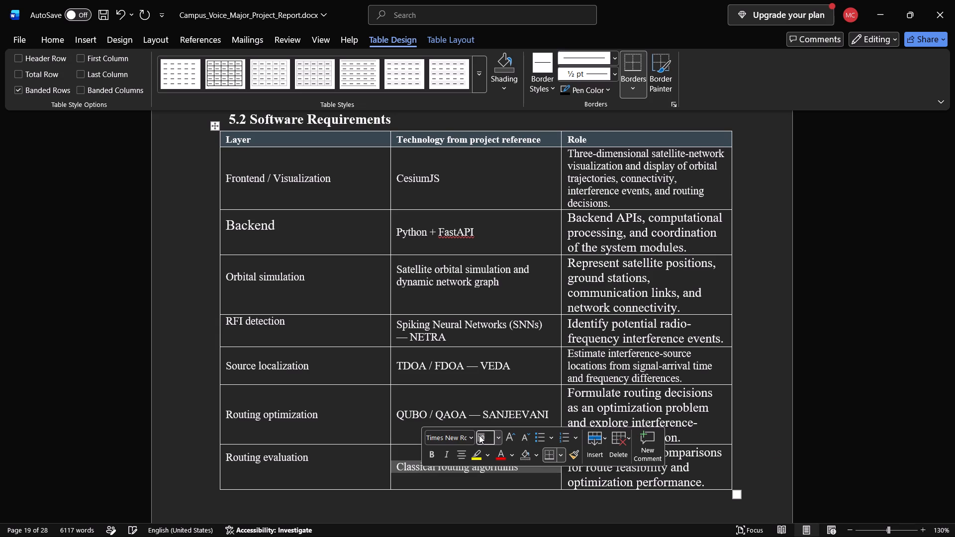
left_click(498, 401)
triple_click(490, 410)
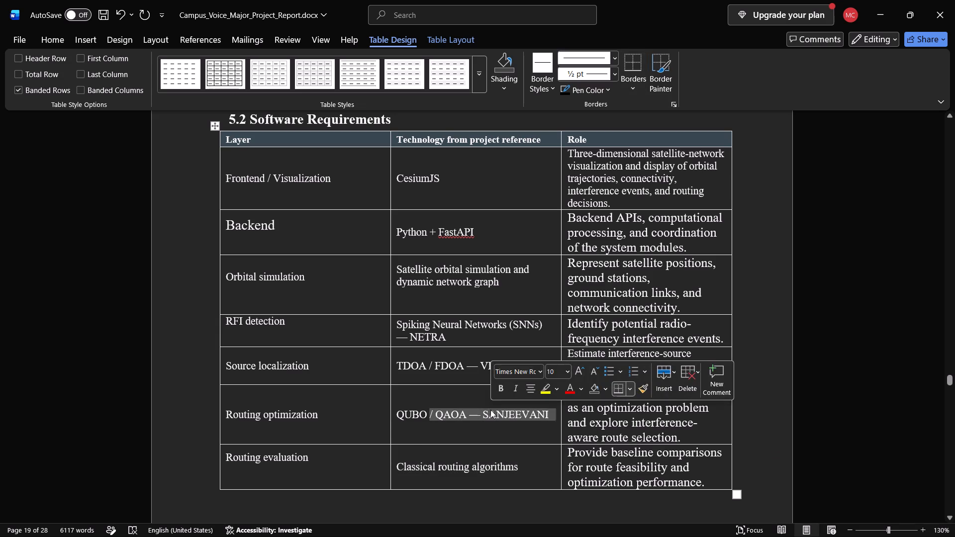
left_click(425, 433)
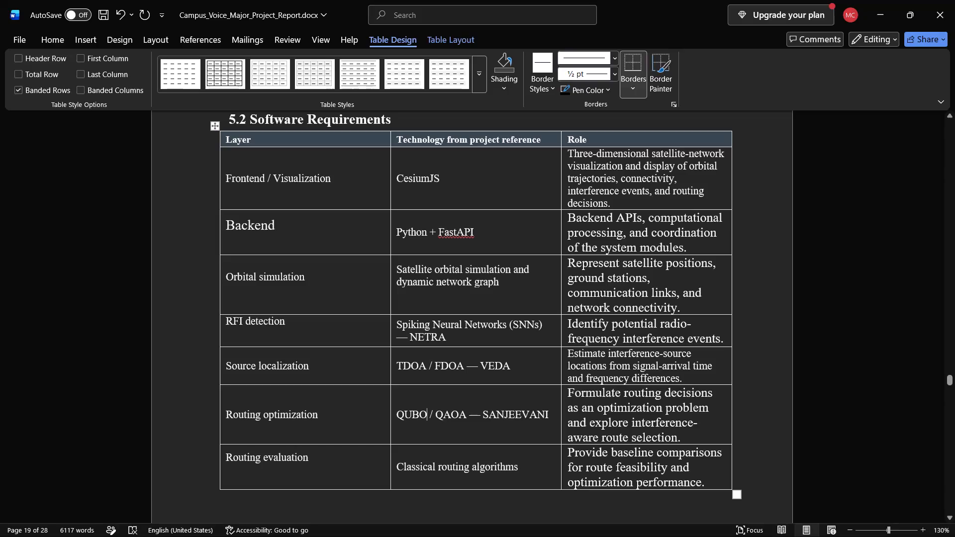
Check the Frontend / Visualization role text size and set the Backend row's role text to font size 10.
double_click(605, 182)
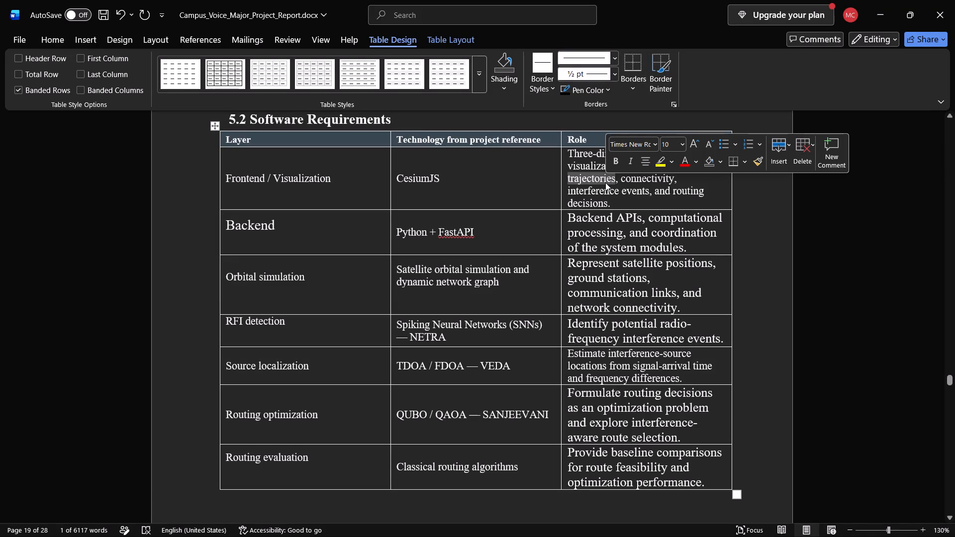
triple_click(602, 229)
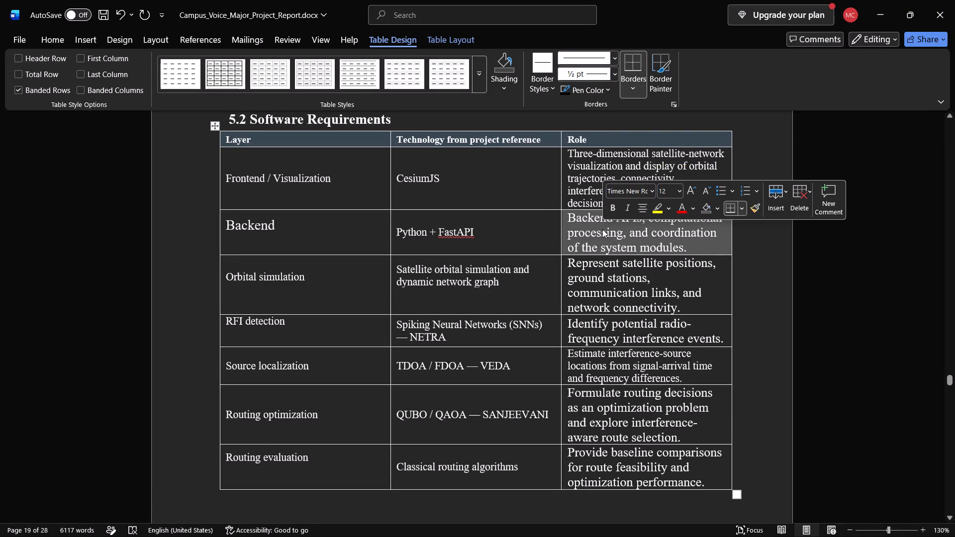
left_click(668, 194)
type("10")
key("Return")
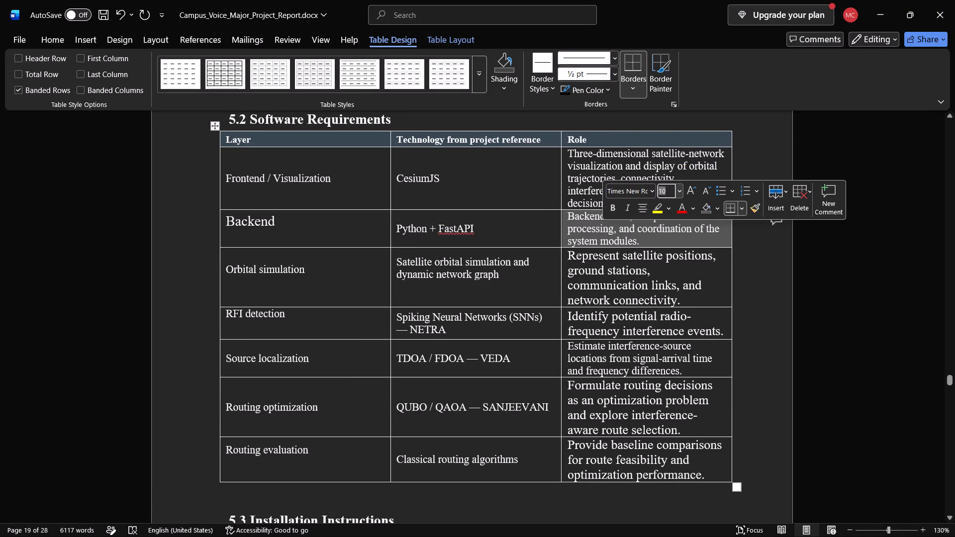
Set the role texts in the Orbital simulation and RFI detection rows to font size 10.
triple_click(613, 284)
left_click(680, 246)
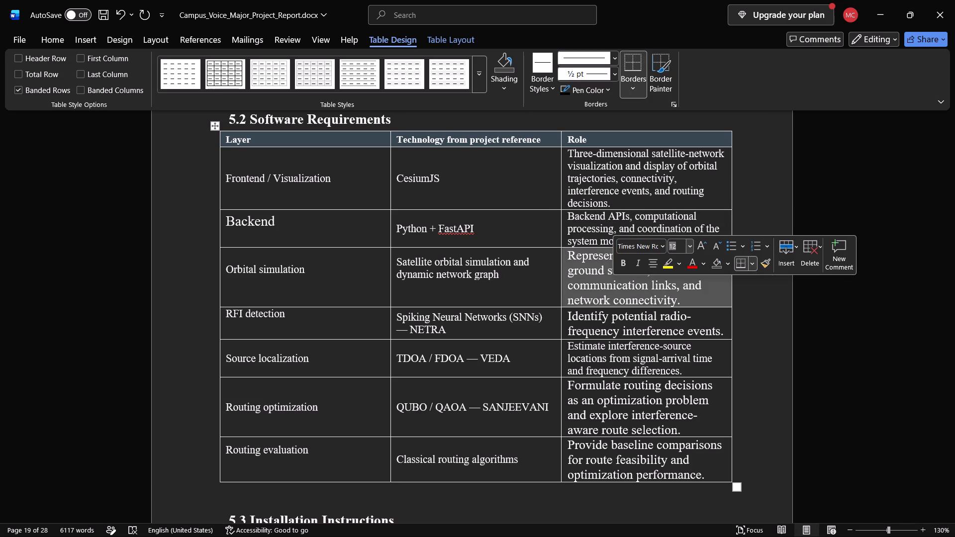
type("10")
key("Return")
triple_click(660, 301)
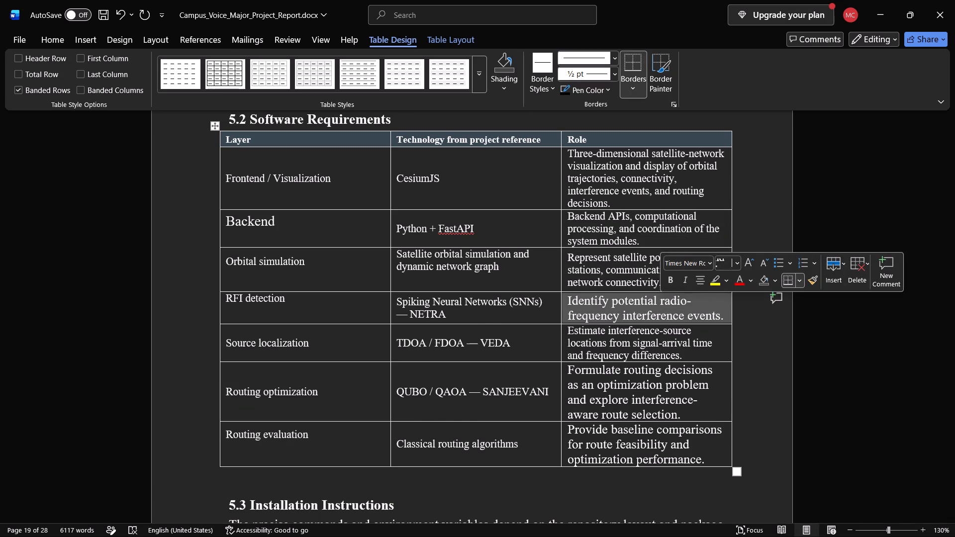
left_click(719, 266)
type("10")
key("Return")
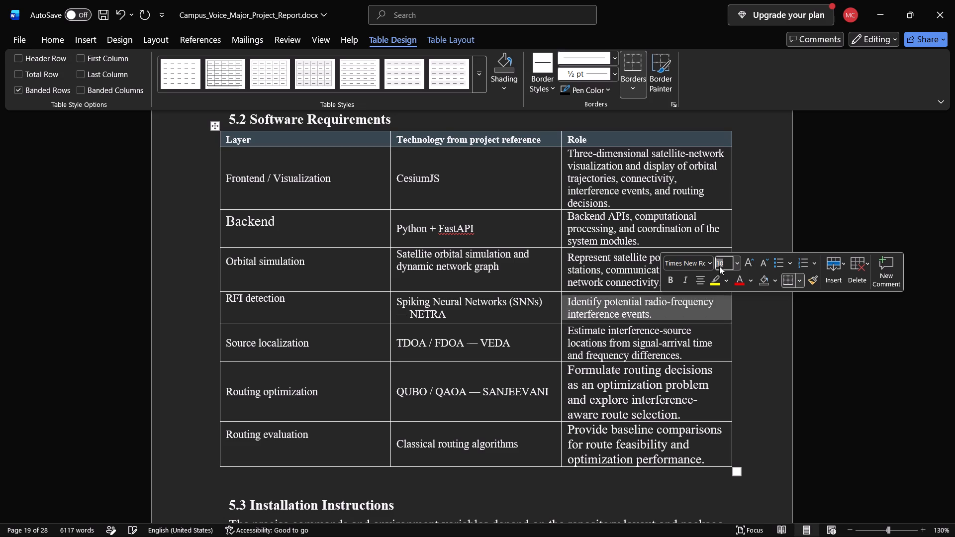
Check the Source localization role text size, and set the Routing optimization and Routing evaluation role texts to font size 10.
triple_click(663, 336)
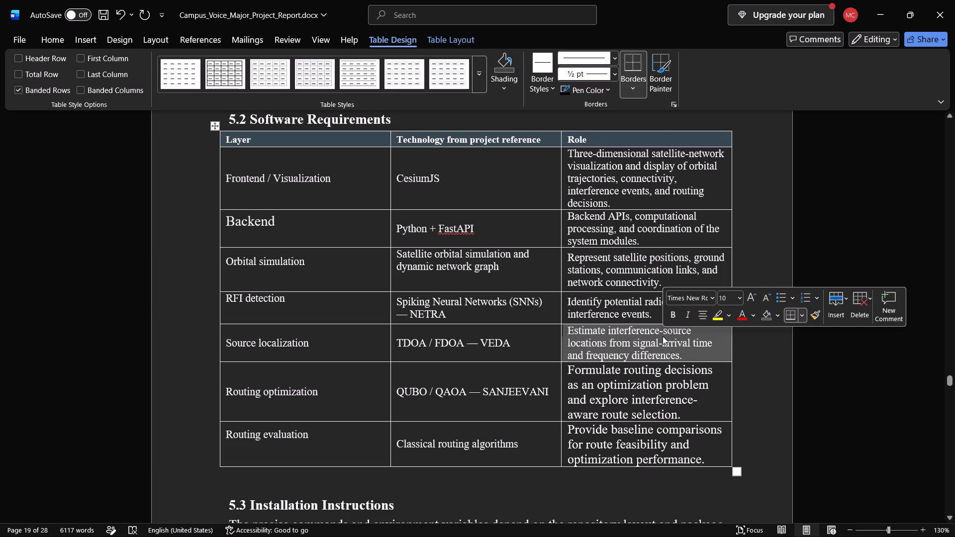
double_click(656, 403)
triple_click(656, 403)
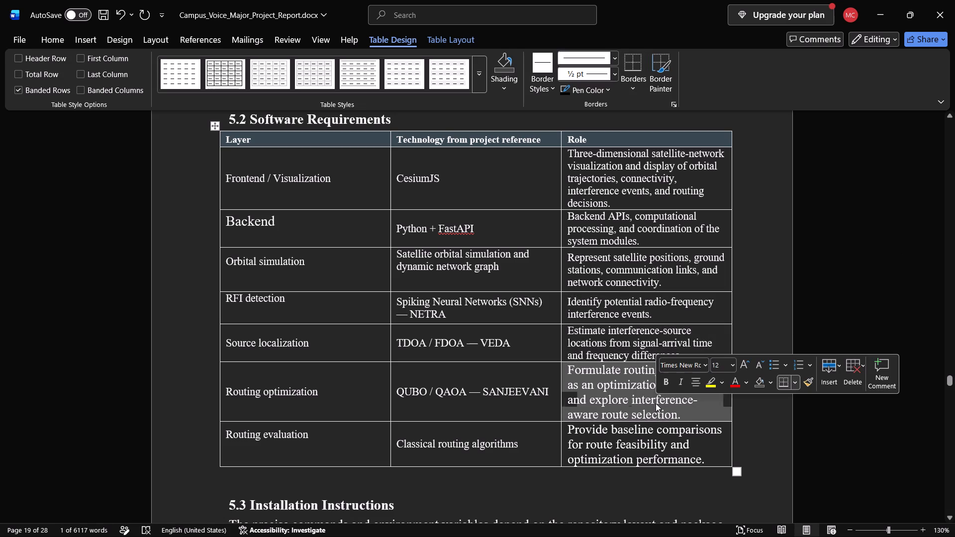
left_click(720, 365)
type("10")
key("Return")
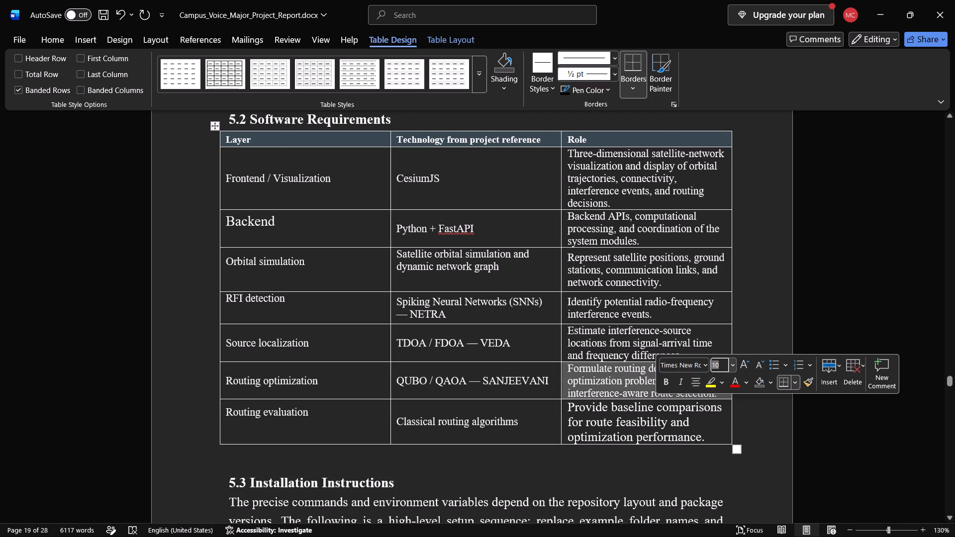
triple_click(664, 412)
left_click(664, 412)
triple_click(664, 412)
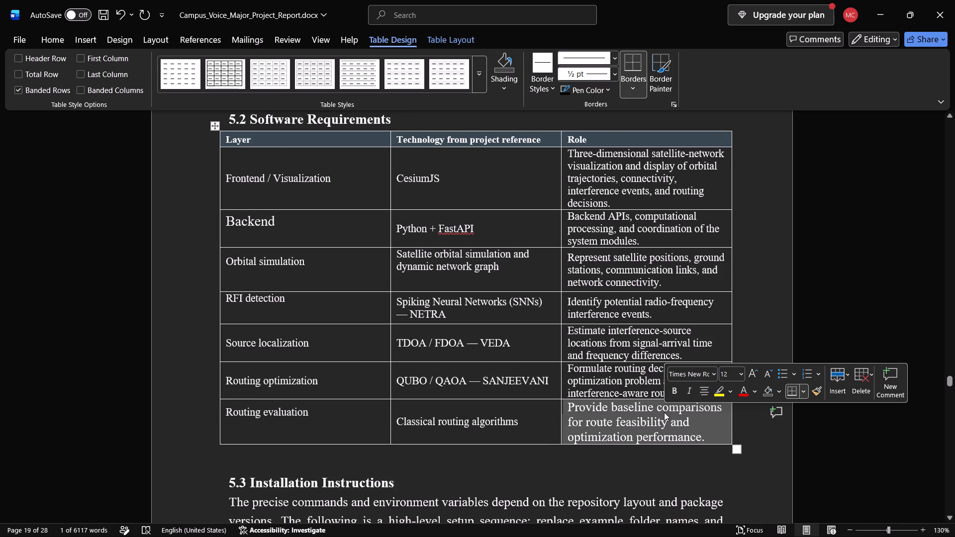
left_click(726, 371)
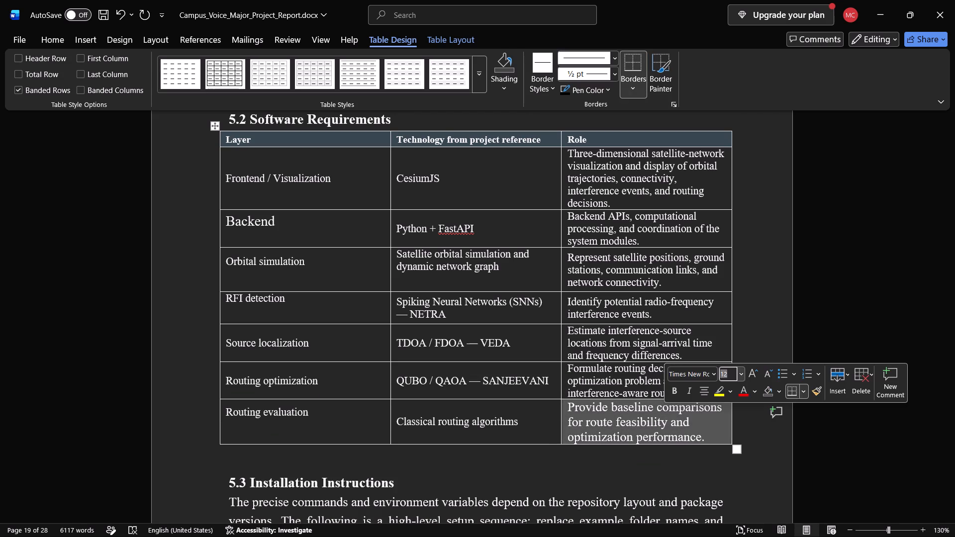
type("10")
key("Return")
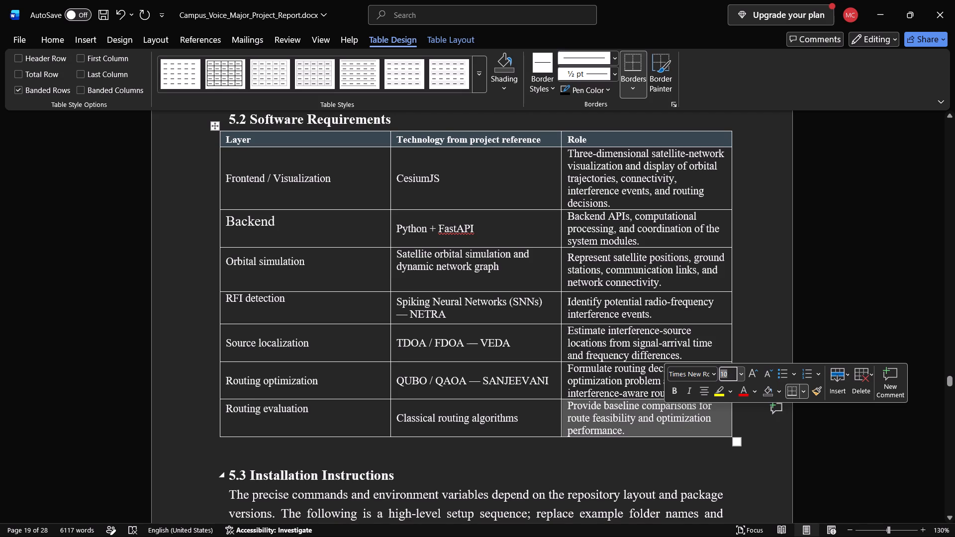
left_click(667, 472)
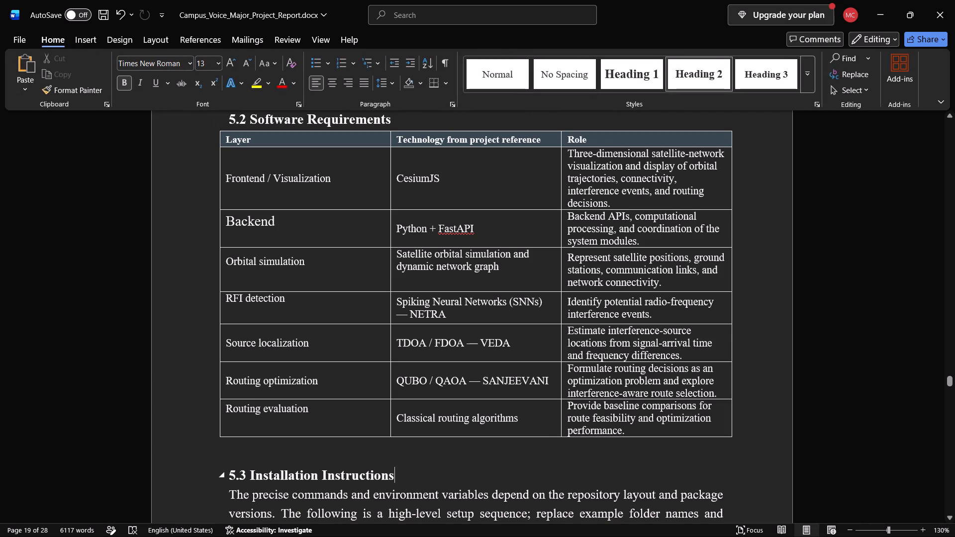
scroll(667, 472, "down", 2)
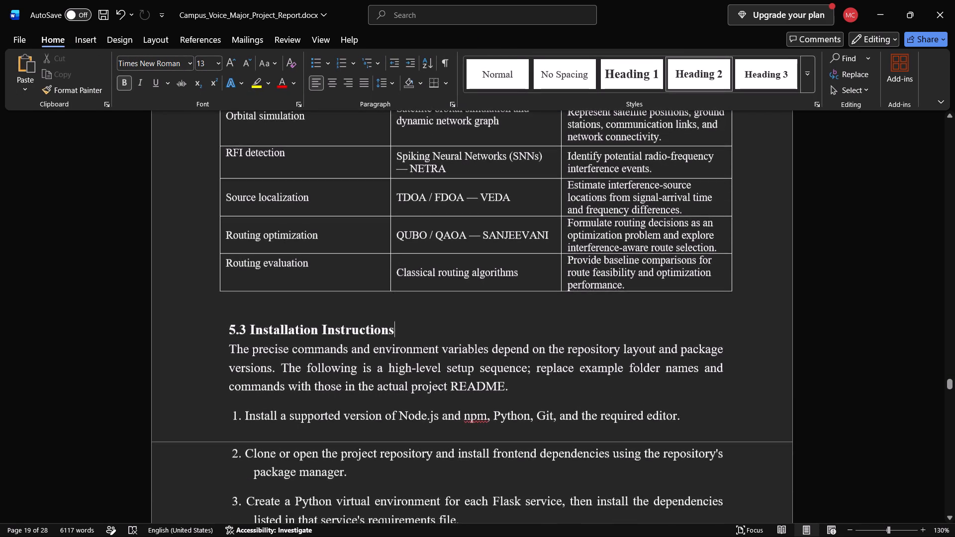
scroll(667, 472, "down", 1)
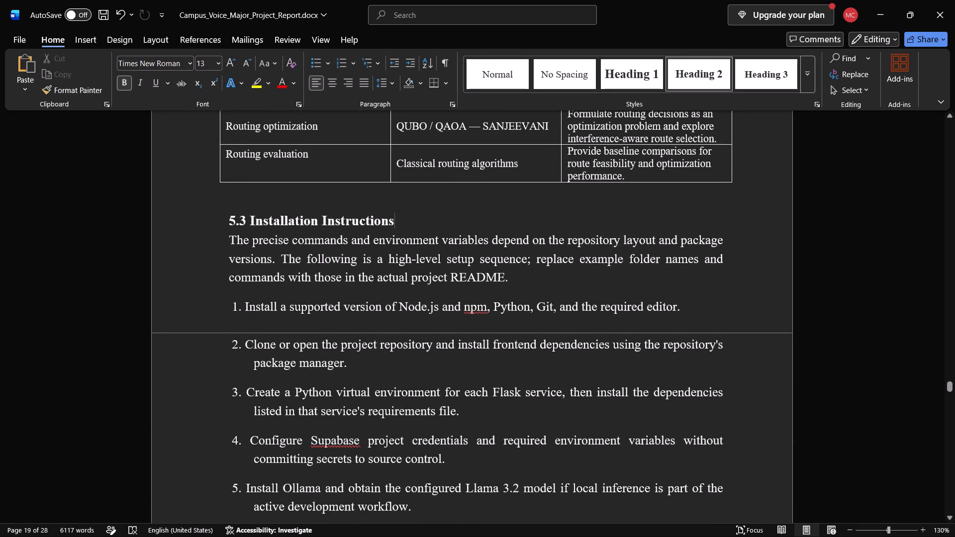
left_click_drag(230, 216, 371, 488)
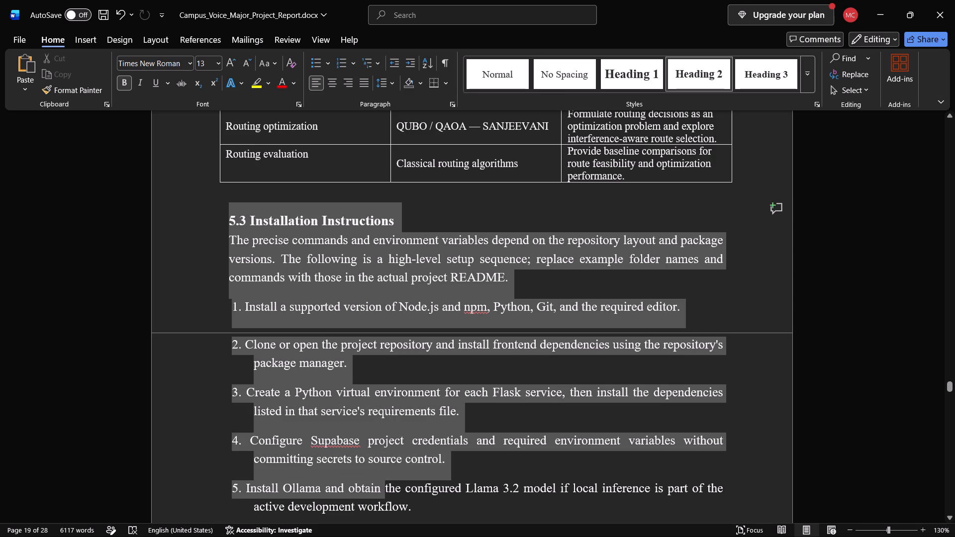
left_click_drag(371, 488, 439, 357)
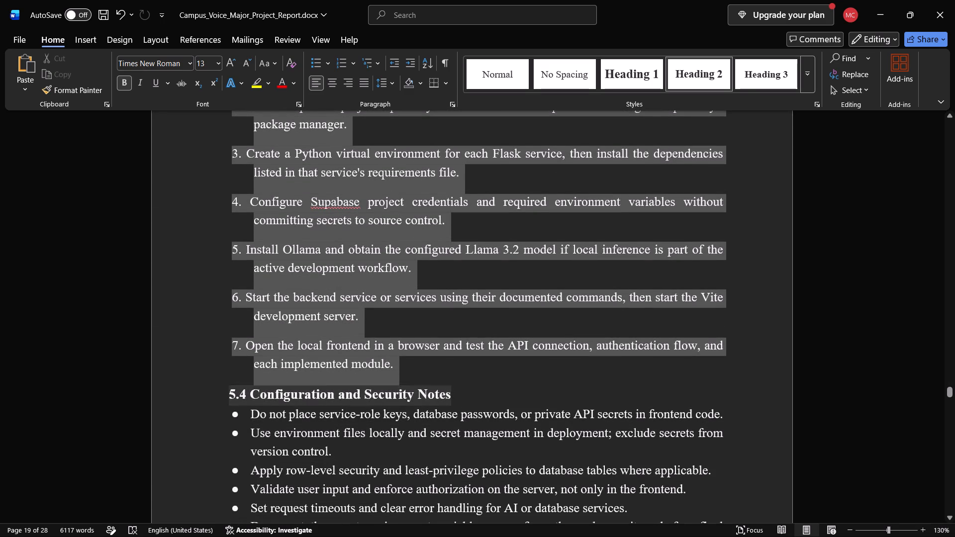
left_click_drag(439, 357, 438, 356)
left_click_drag(399, 368, 207, 87)
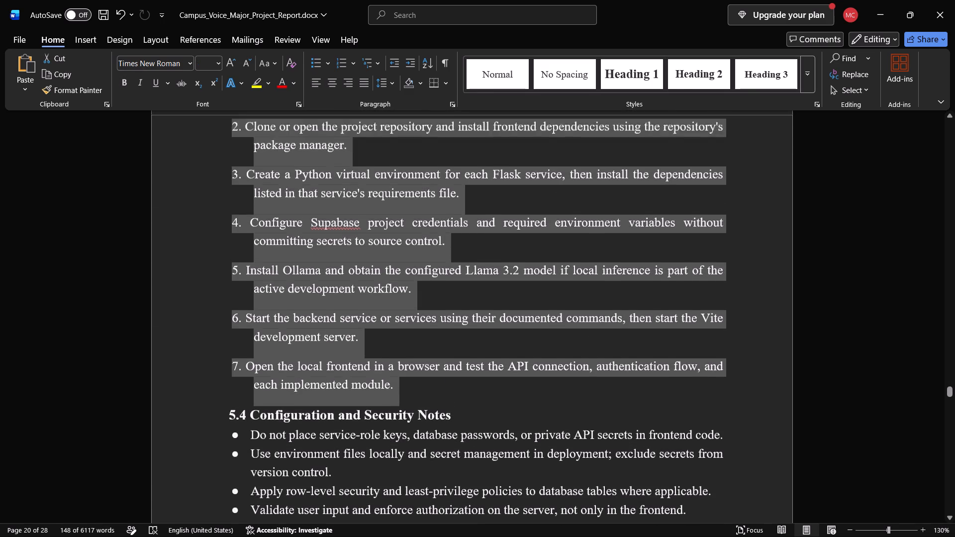
left_click_drag(207, 87, 216, 295)
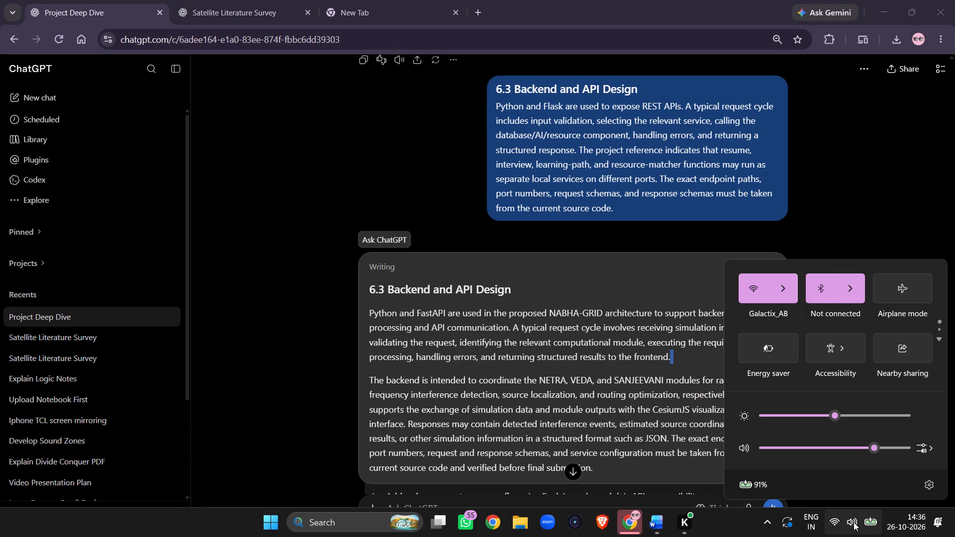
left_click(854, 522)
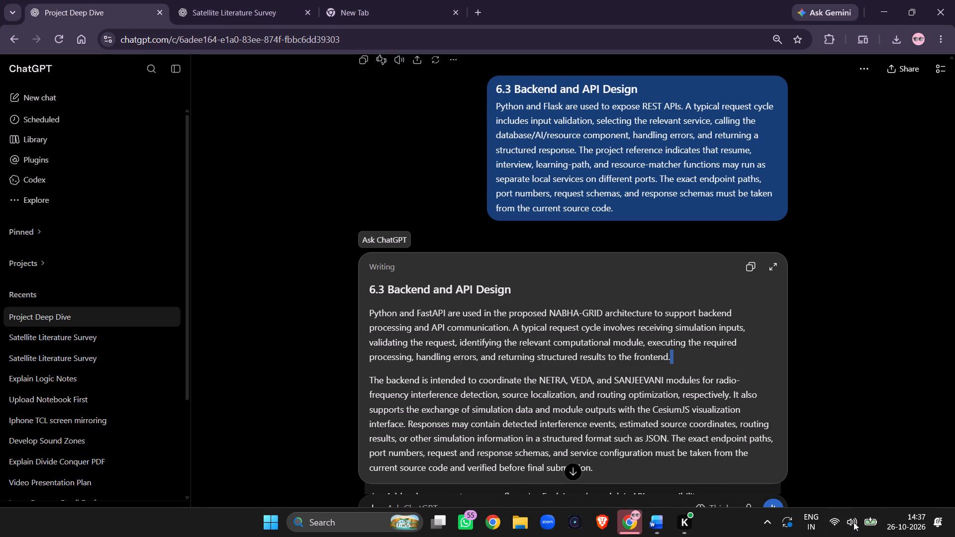
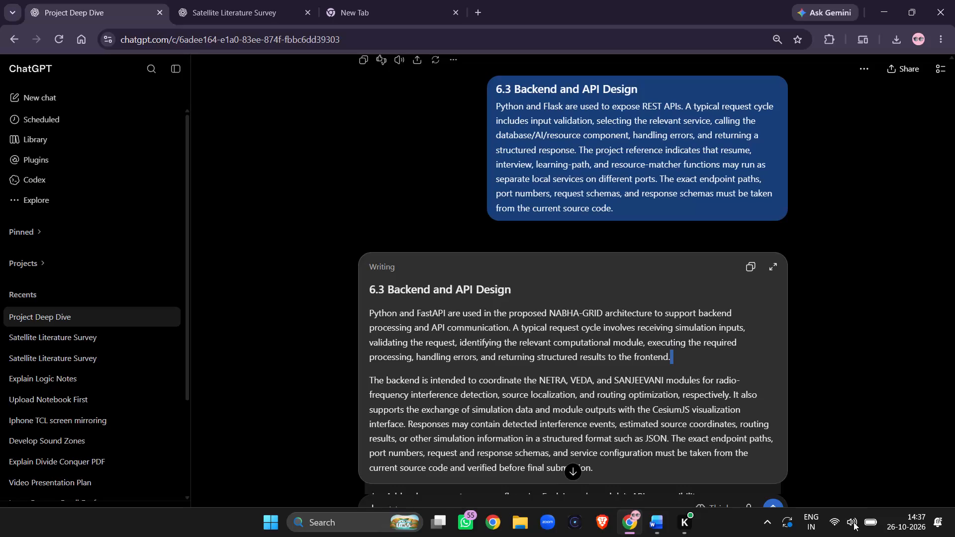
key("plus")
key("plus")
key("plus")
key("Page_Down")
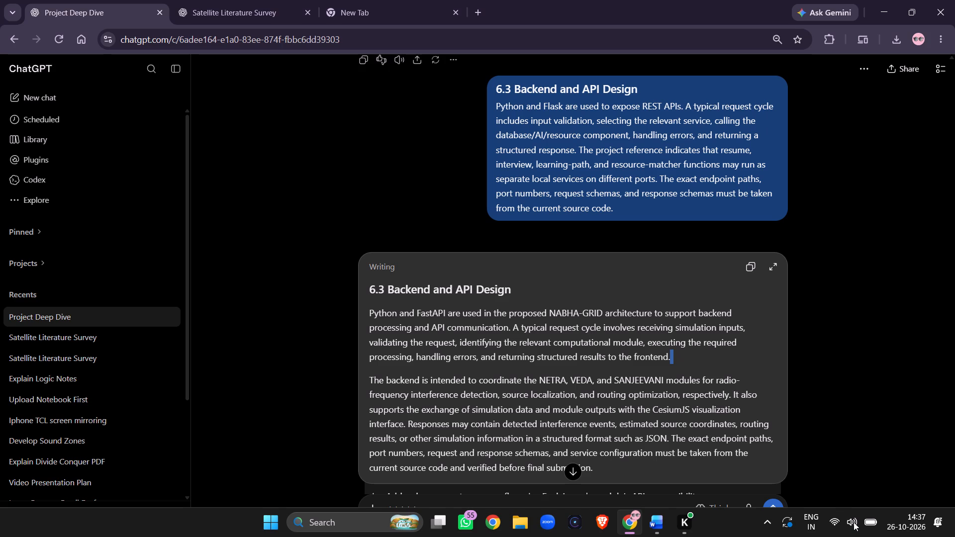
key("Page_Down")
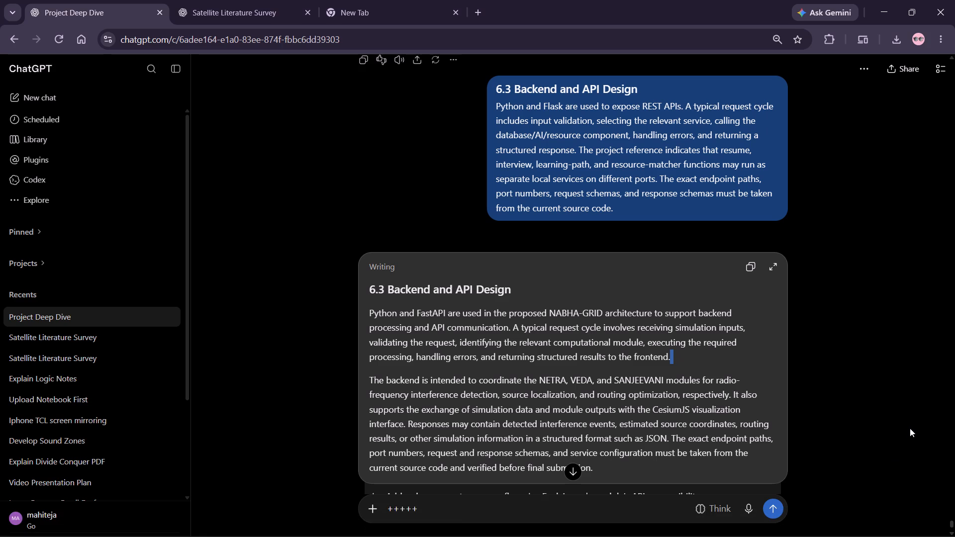
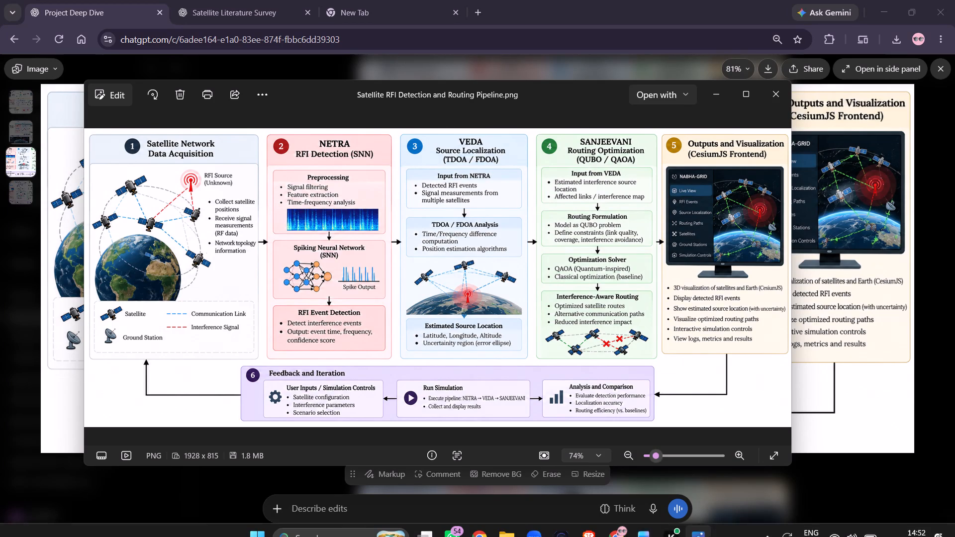
Copy the downloaded workflow diagram from the image viewer and paste it above the Figure 2 caption in the Word report.
right_click(675, 346)
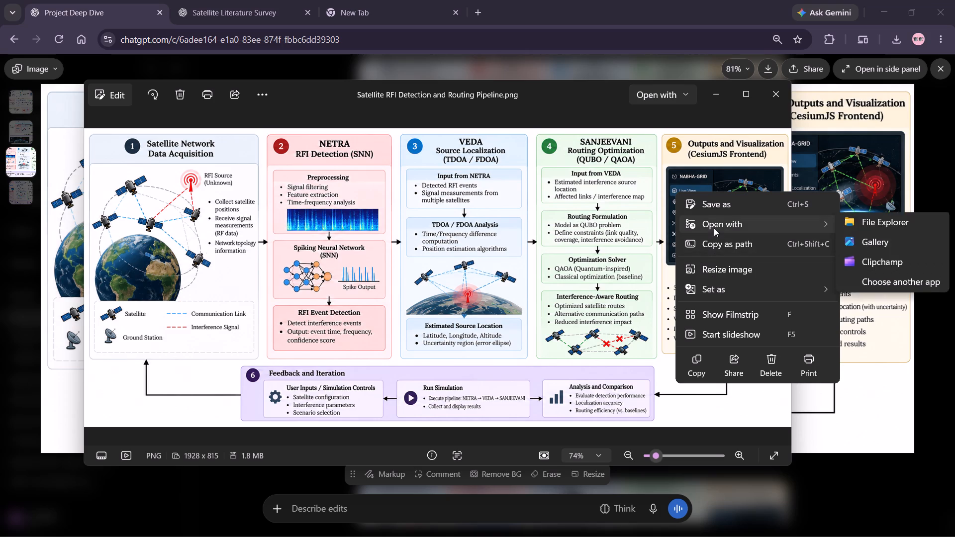
left_click(706, 367)
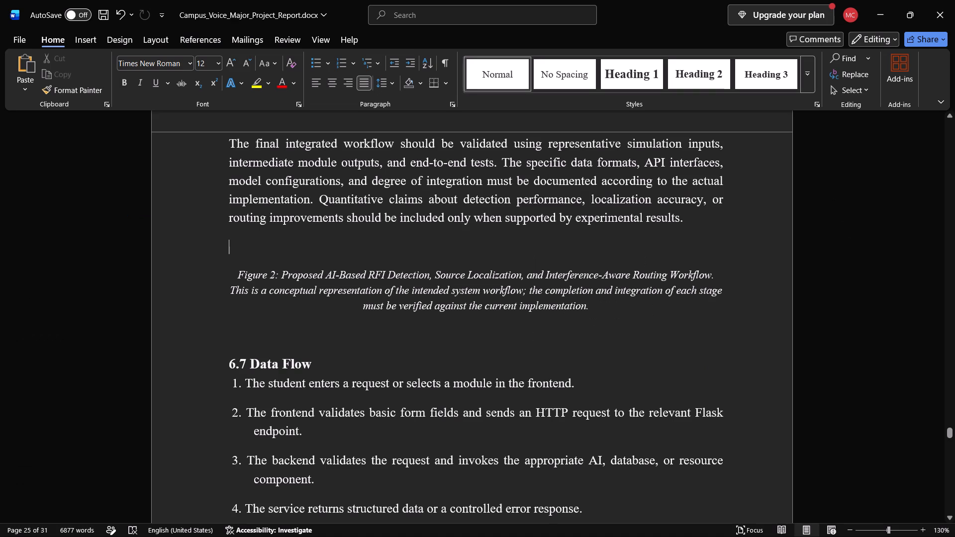
key("ctrl+v")
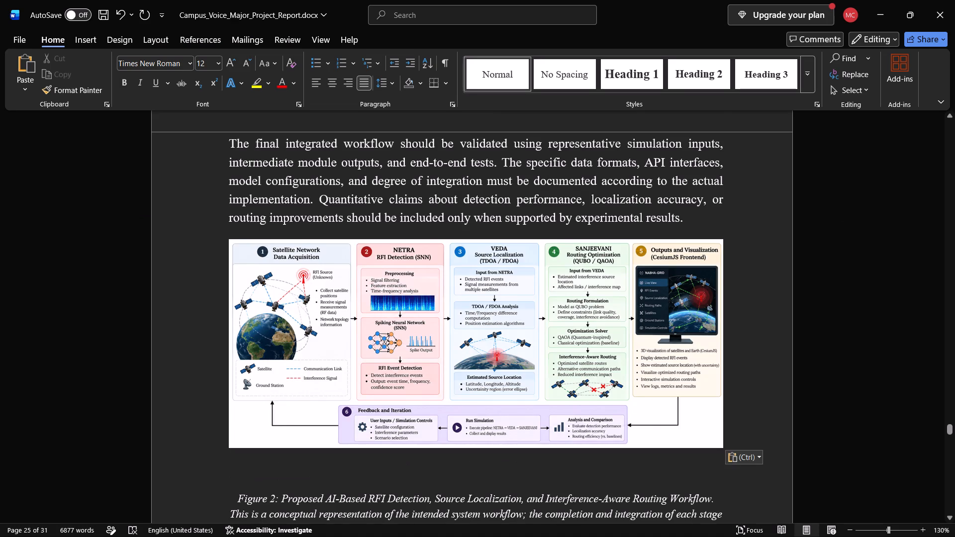
Remove the empty paragraph between the Figure 2 caption and the 6.7 Data Flow heading.
scroll(574, 331, "down", 1)
scroll(574, 331, "up", 1)
scroll(574, 331, "down", 1)
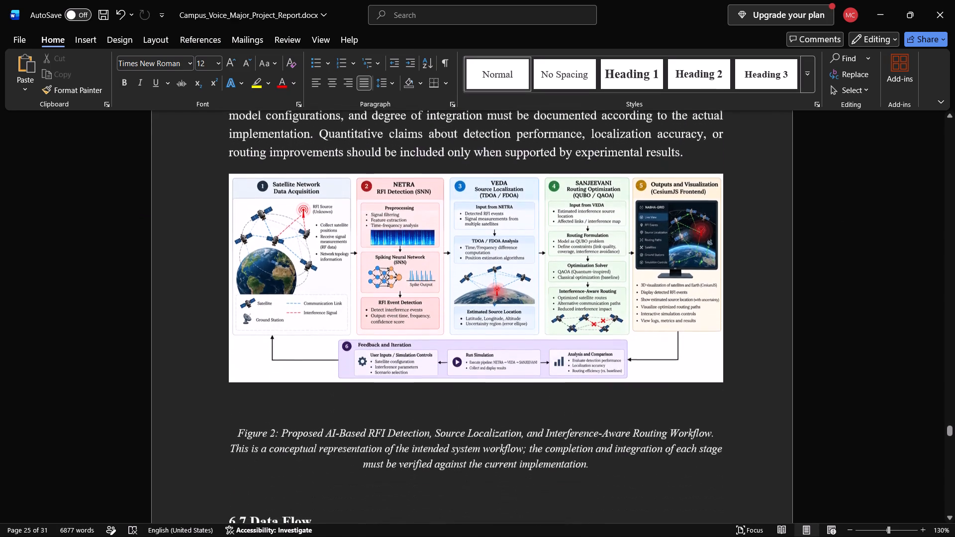
scroll(574, 331, "down", 1)
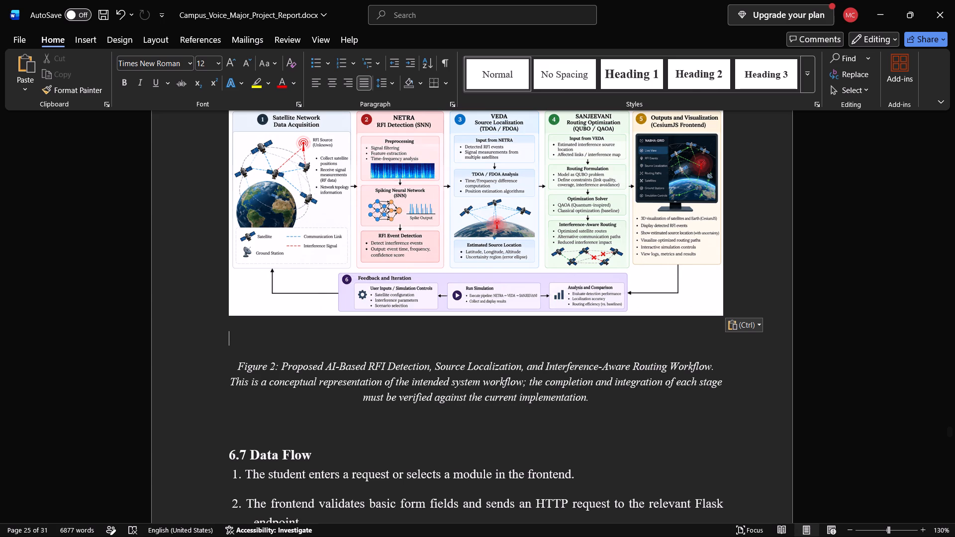
scroll(574, 331, "down", 1)
left_click(574, 331)
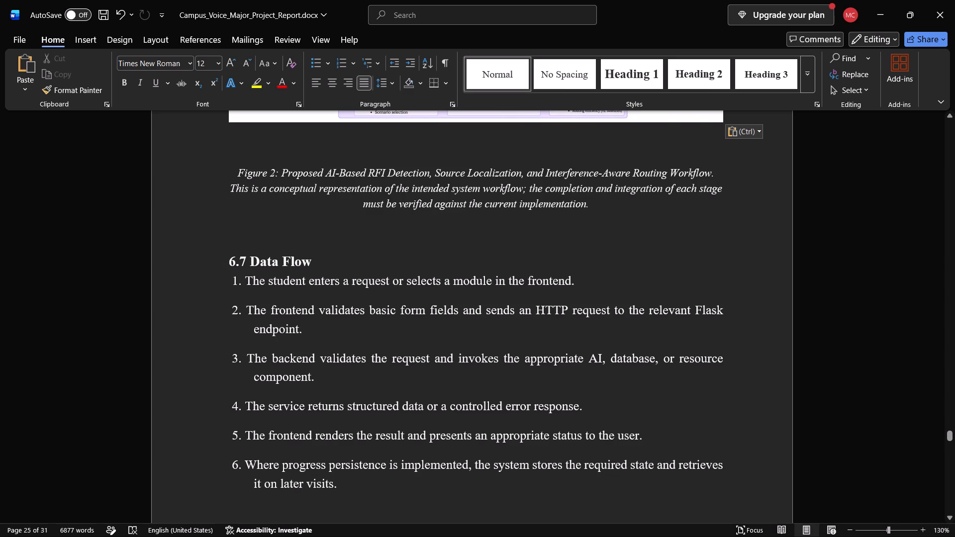
left_click(280, 245)
left_click(257, 243)
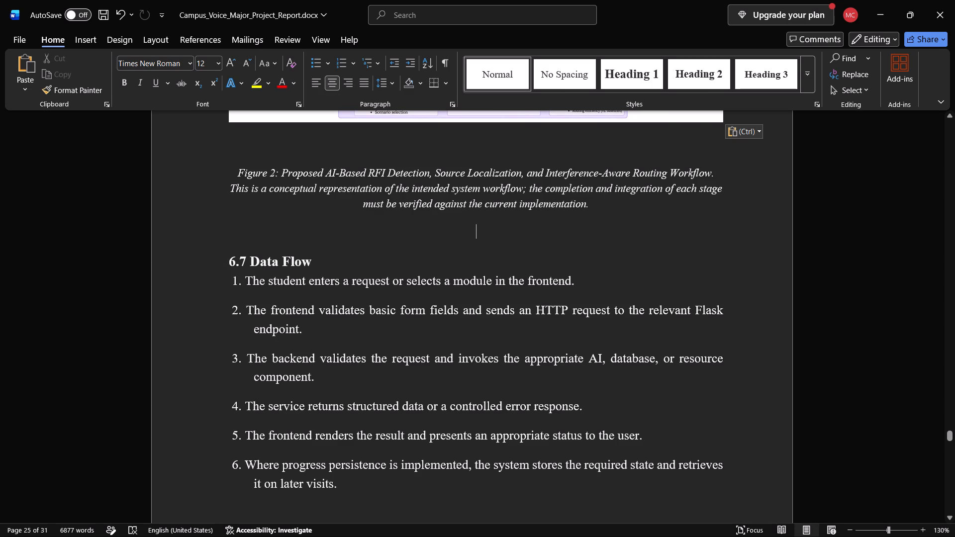
left_click(253, 239)
double_click(243, 238)
key("BackSpace")
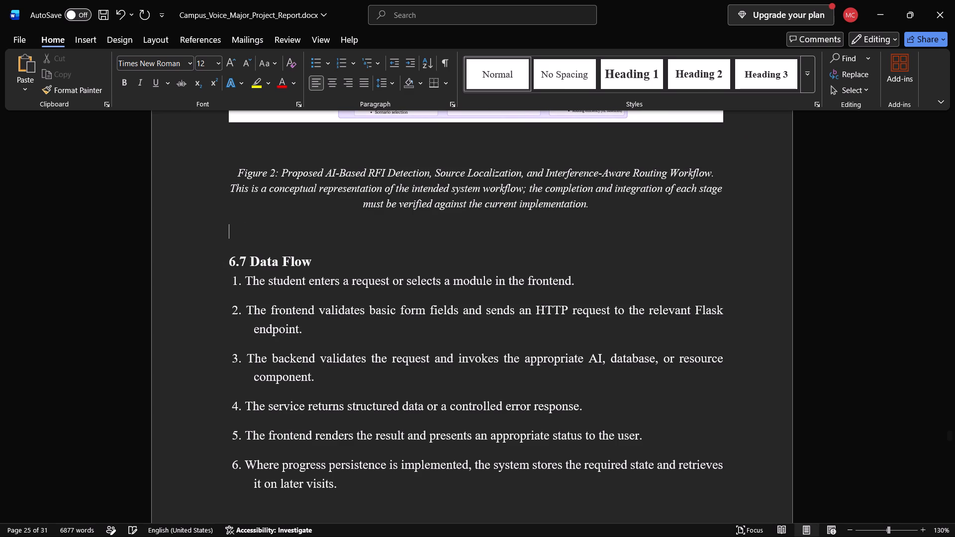
key("BackSpace")
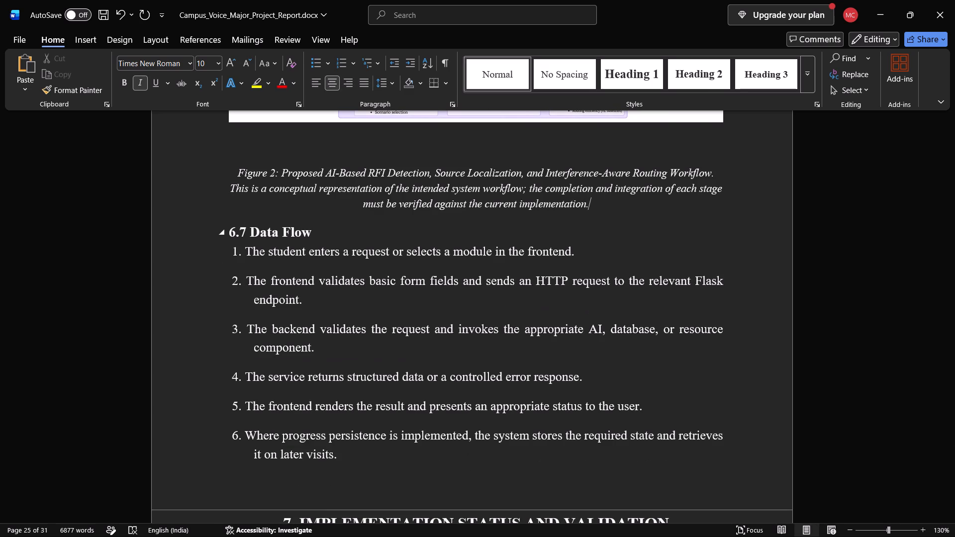
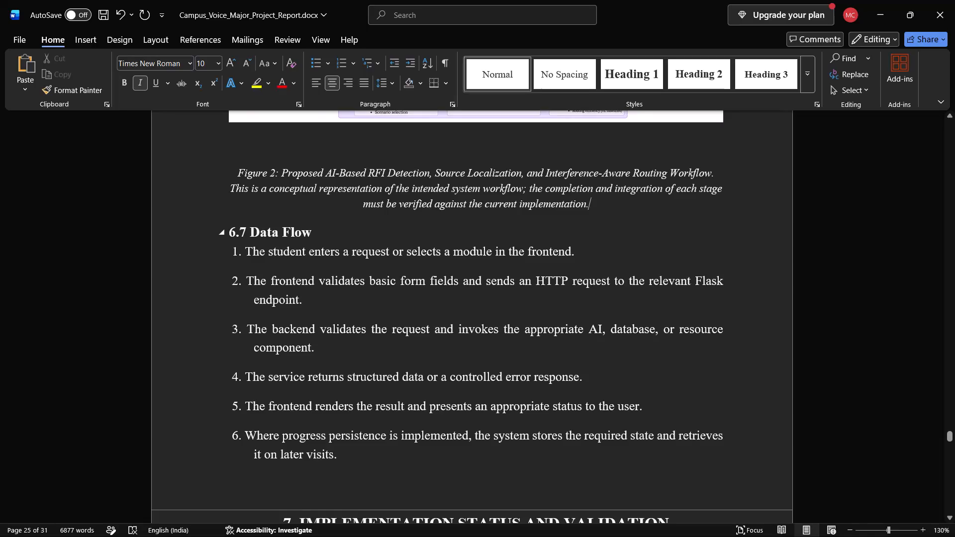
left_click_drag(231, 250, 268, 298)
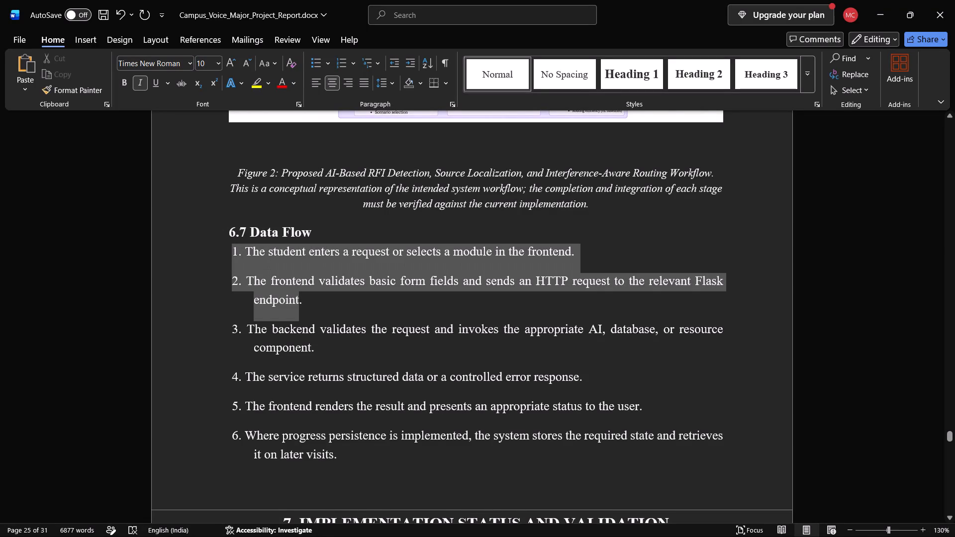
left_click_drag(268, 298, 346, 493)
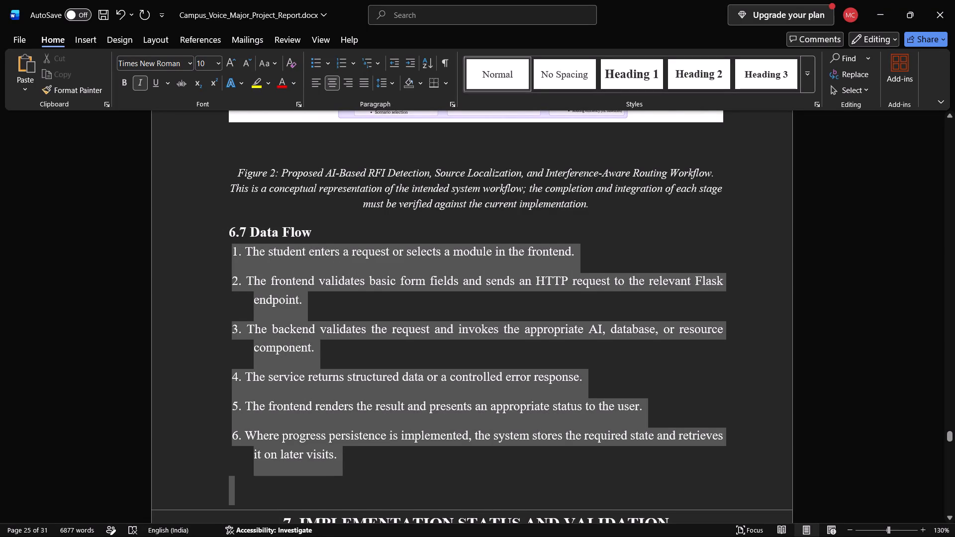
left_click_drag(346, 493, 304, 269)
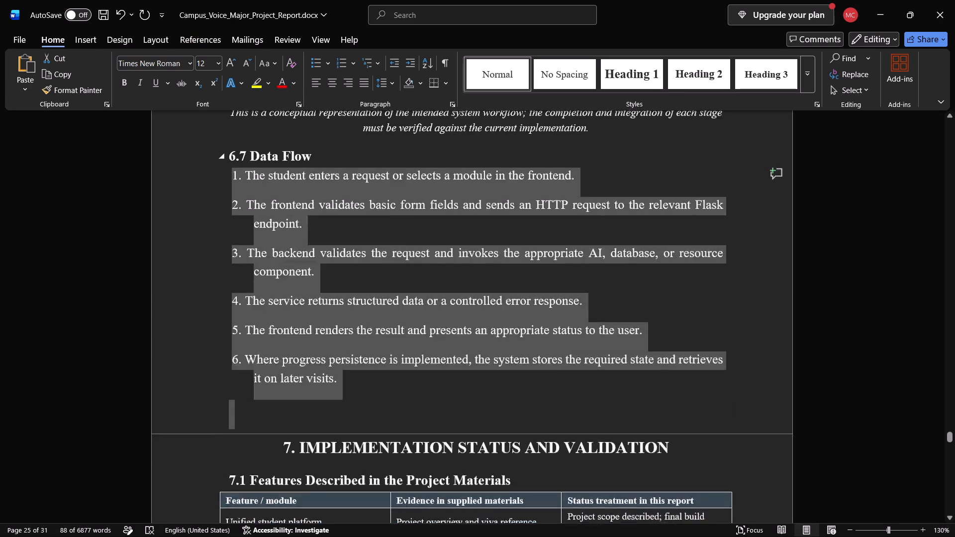
scroll(305, 215, "up", 1)
scroll(279, 339, "down", 1)
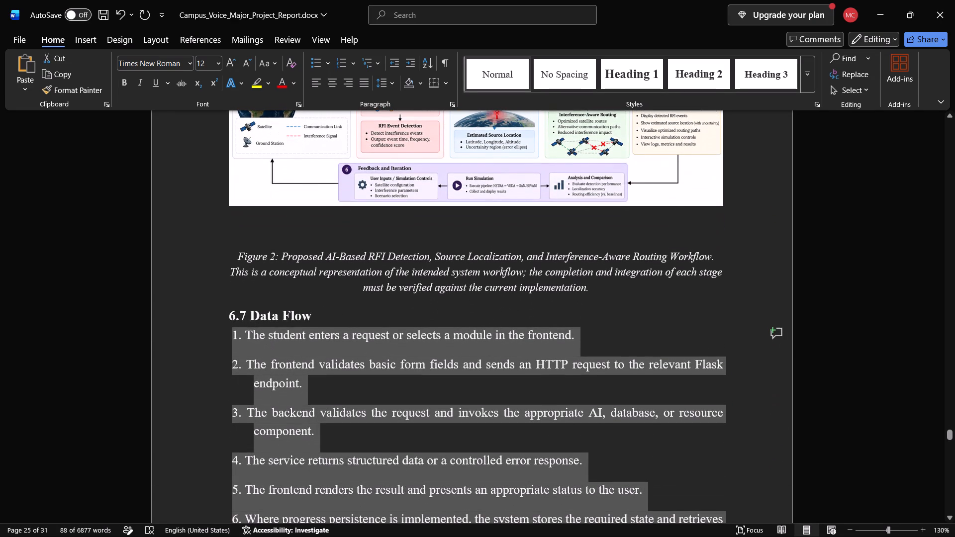
left_click_drag(227, 309, 394, 419)
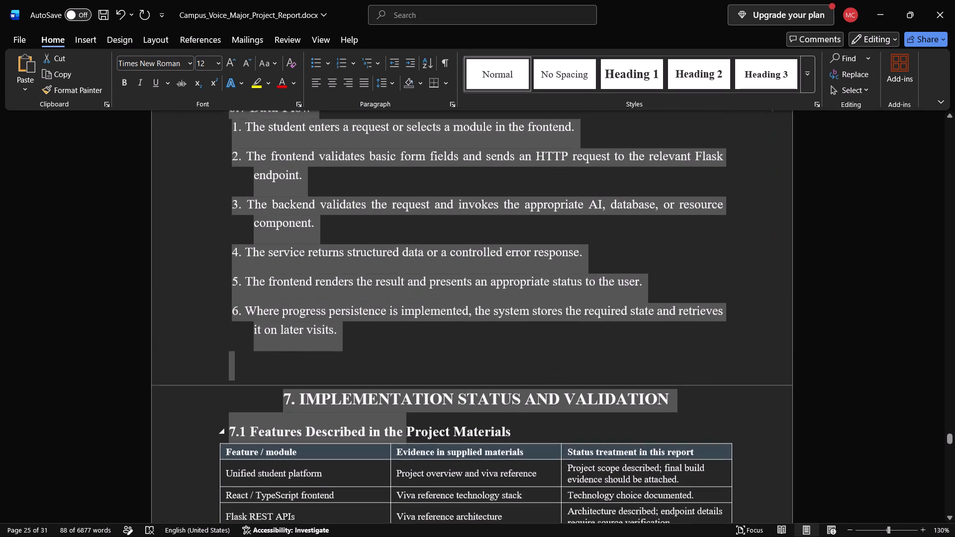
left_click_drag(394, 419, 376, 336)
key("ctrl+c")
key("alt+Tab")
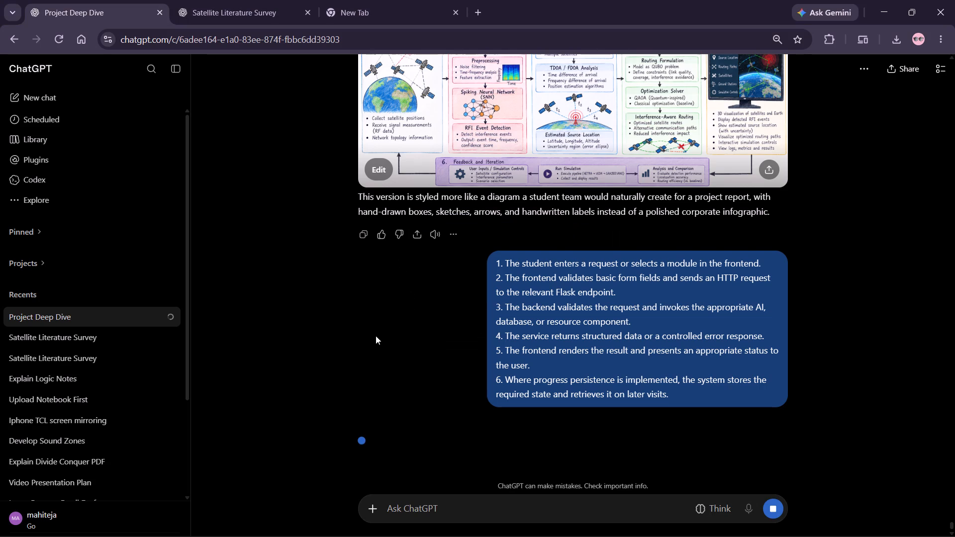
left_click(424, 500)
key("ctrl+v")
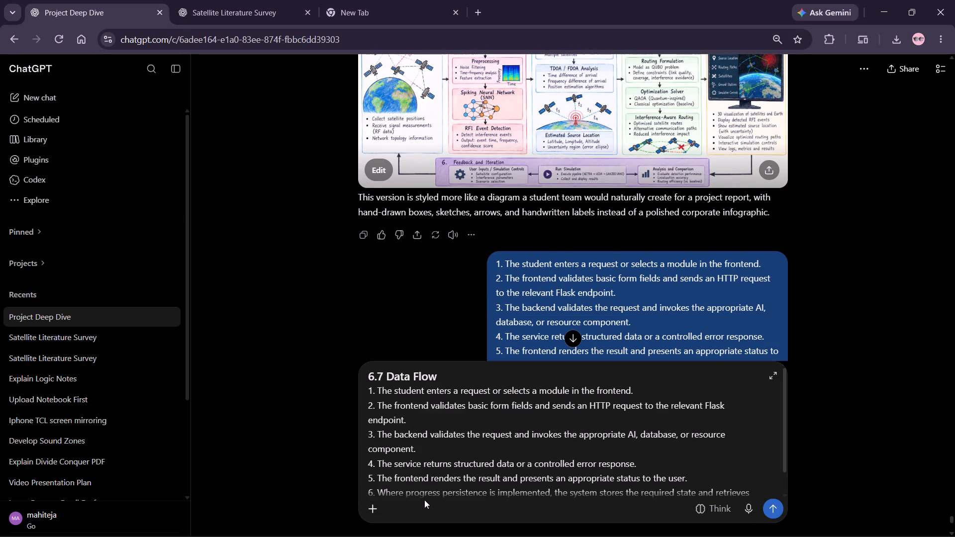
key("Return")
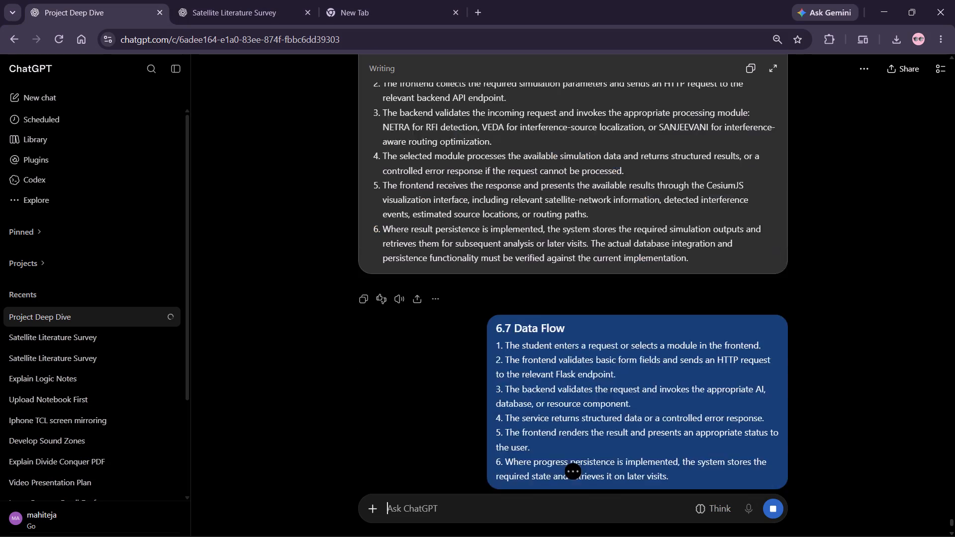
Copy the six numbered steps from ChatGPT's rewritten 6.7 Data Flow, without the heading.
scroll(488, 198, "up", 2)
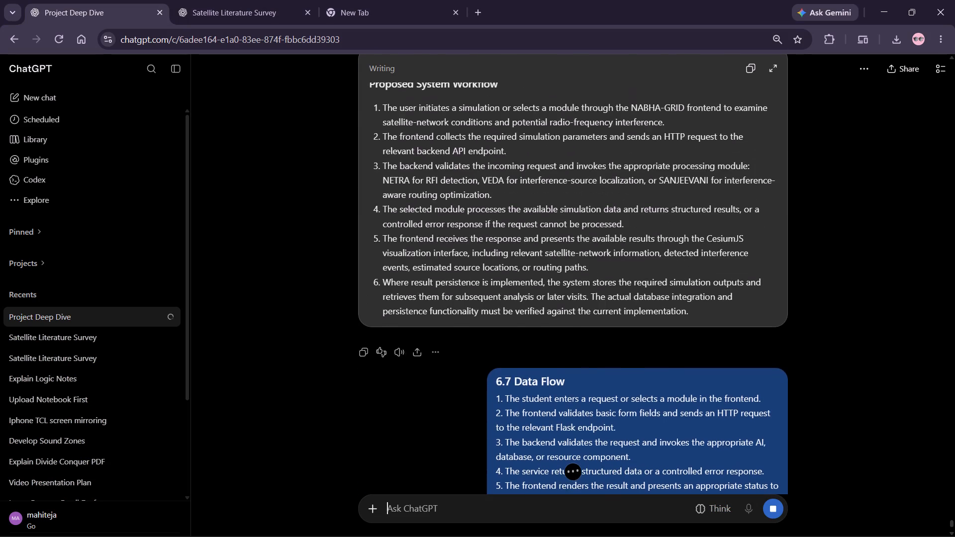
scroll(488, 198, "up", 1)
scroll(488, 198, "down", 2)
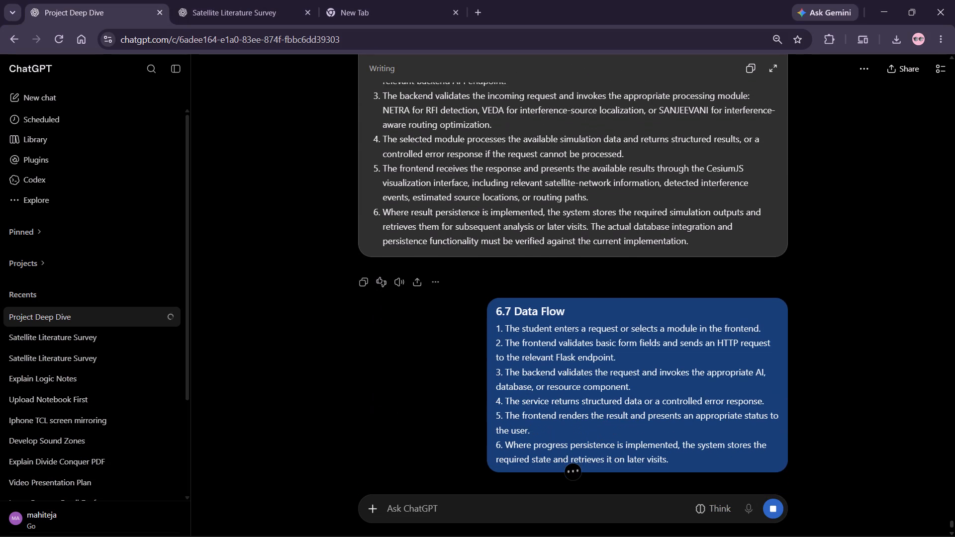
scroll(488, 198, "down", 3)
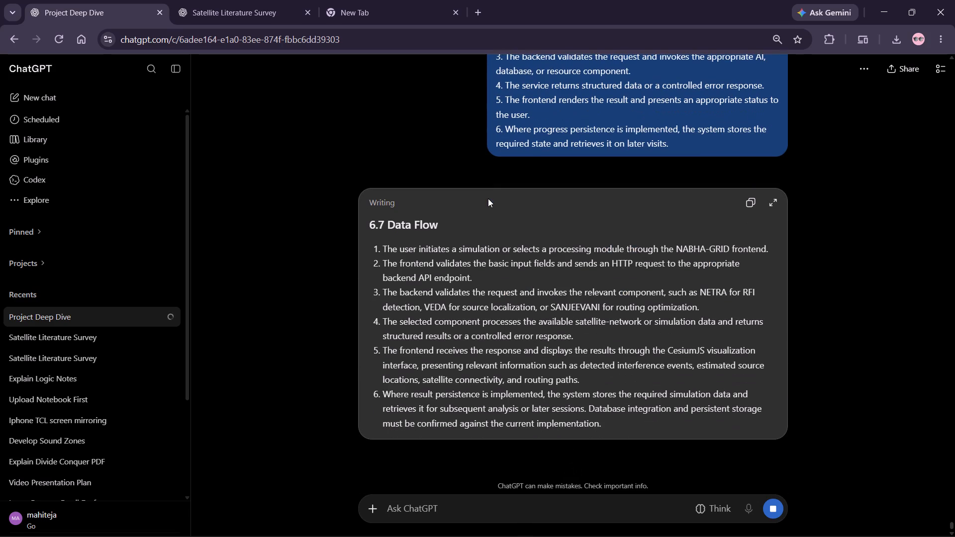
scroll(396, 213, "down", 1)
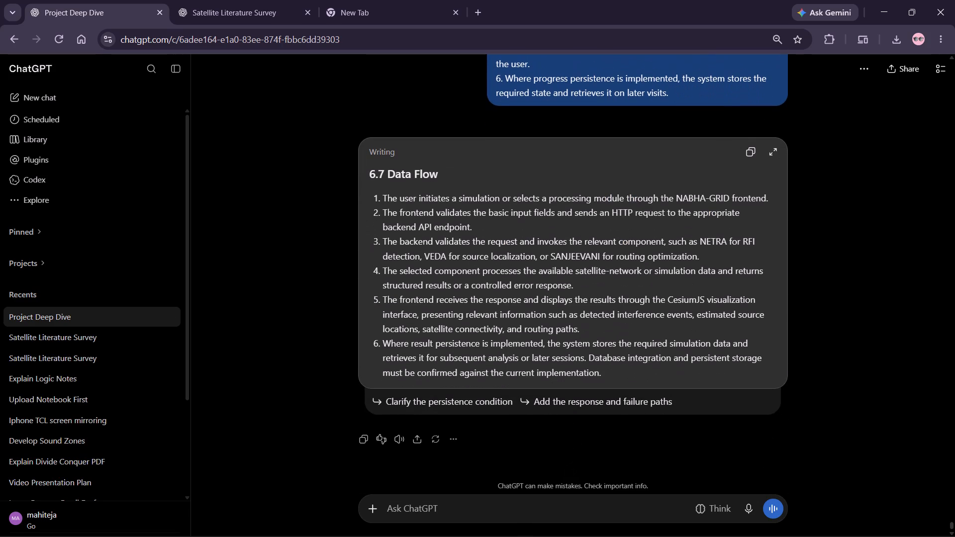
left_click_drag(372, 194, 443, 325)
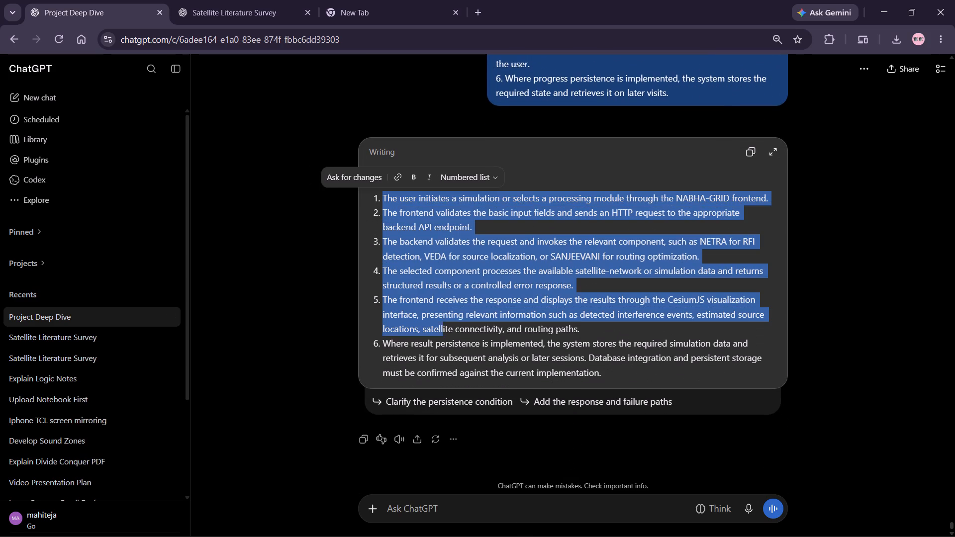
left_click_drag(443, 325, 615, 371)
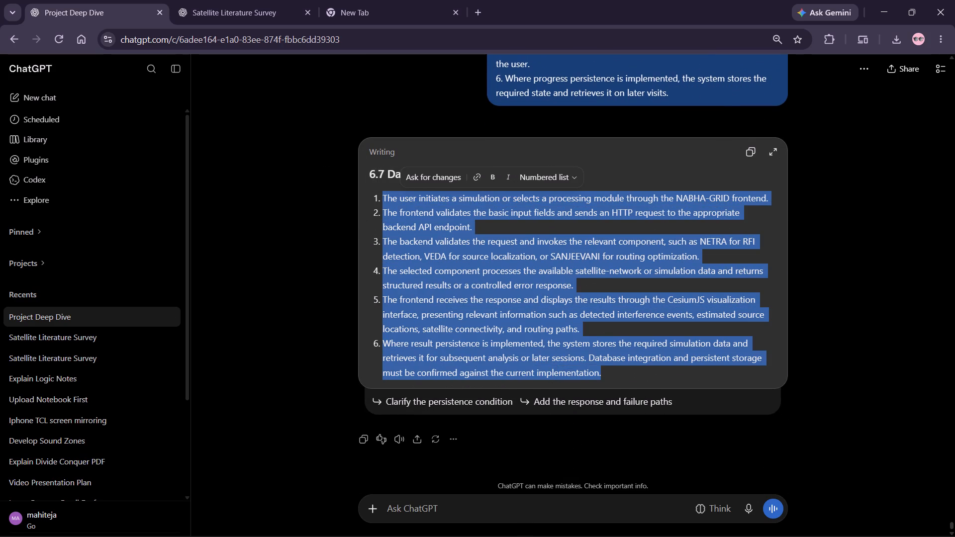
key("ctrl+c")
Replace the old student-platform list under 6.7 Data Flow in the Word report with the copied NABHA-GRID steps.
key("alt+Tab")
scroll(391, 357, "up", 1)
left_click(253, 271)
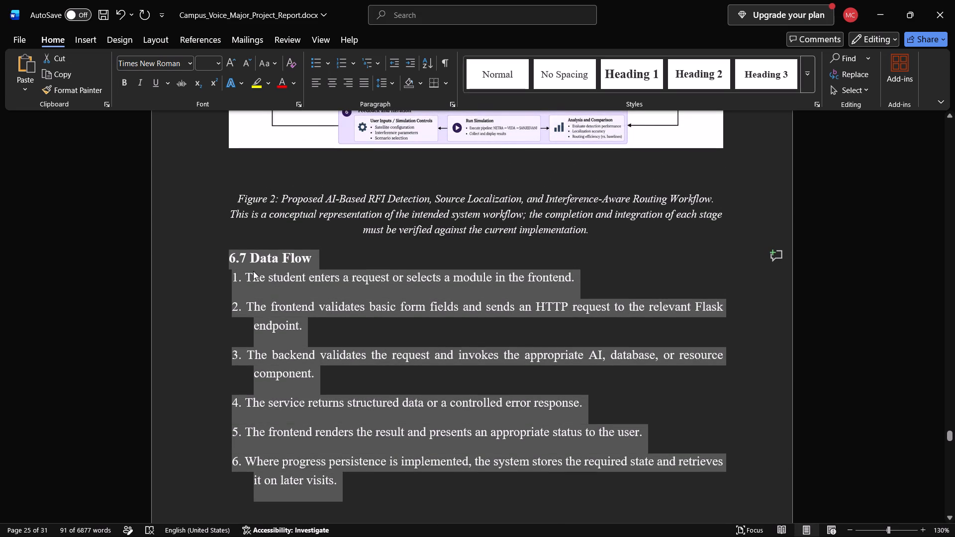
left_click_drag(253, 271, 317, 450)
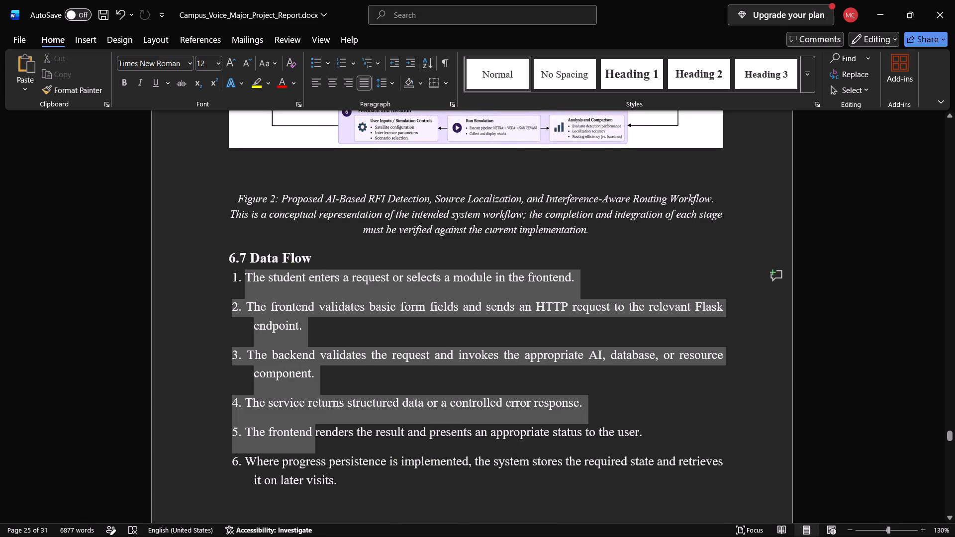
left_click_drag(317, 450, 334, 481)
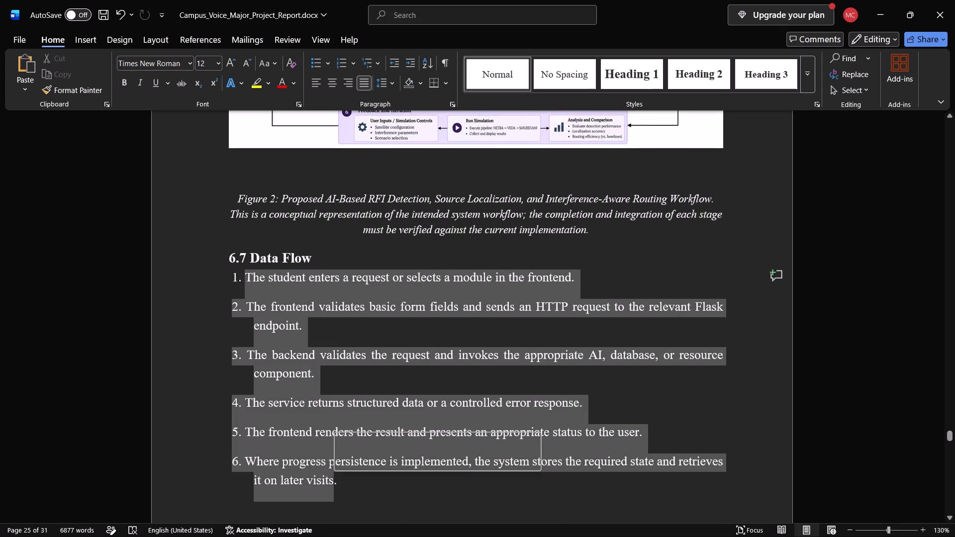
key("BackSpace")
key("BackSpace")
key("BackSpace")
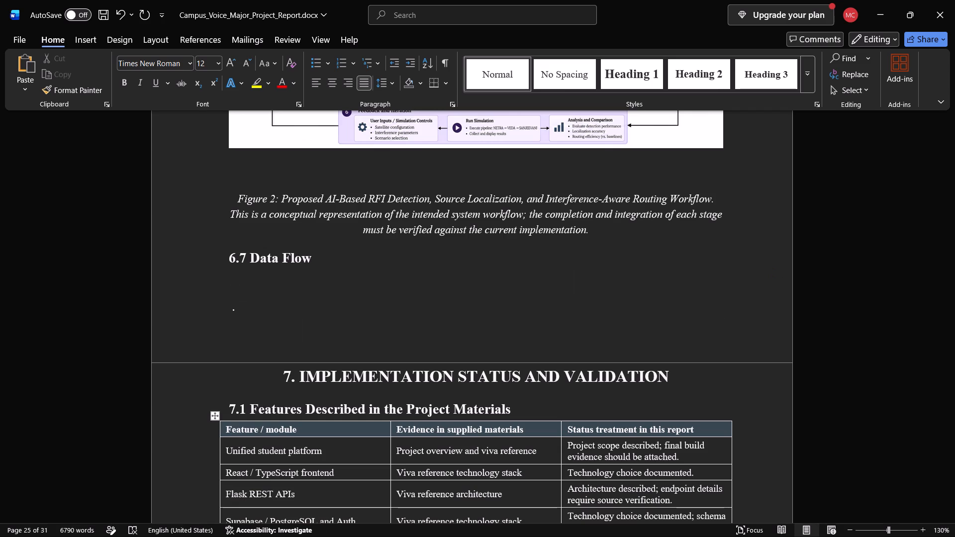
key("ctrl+v")
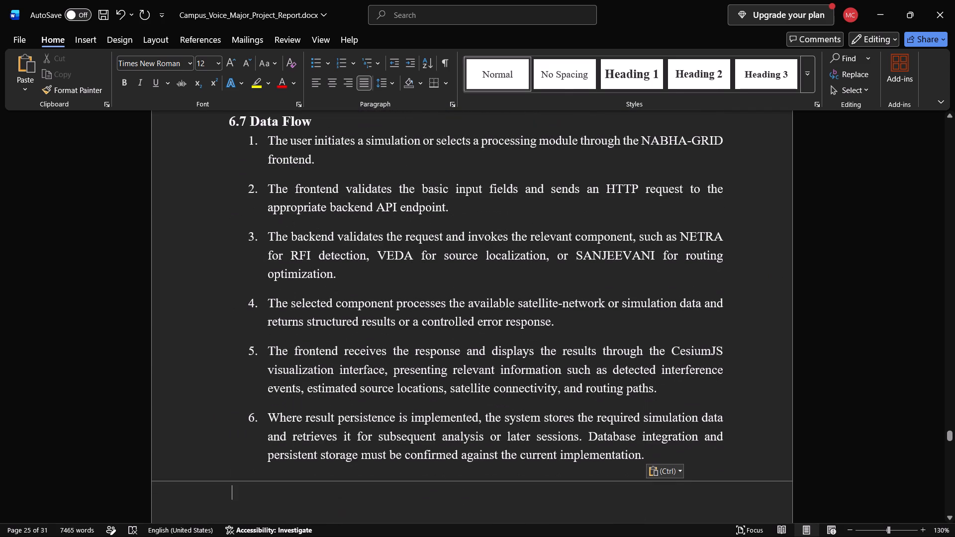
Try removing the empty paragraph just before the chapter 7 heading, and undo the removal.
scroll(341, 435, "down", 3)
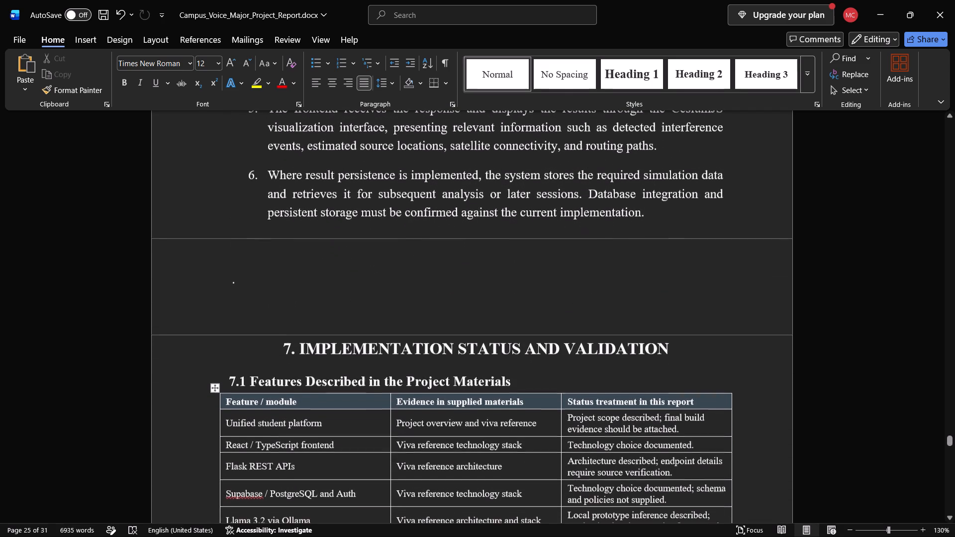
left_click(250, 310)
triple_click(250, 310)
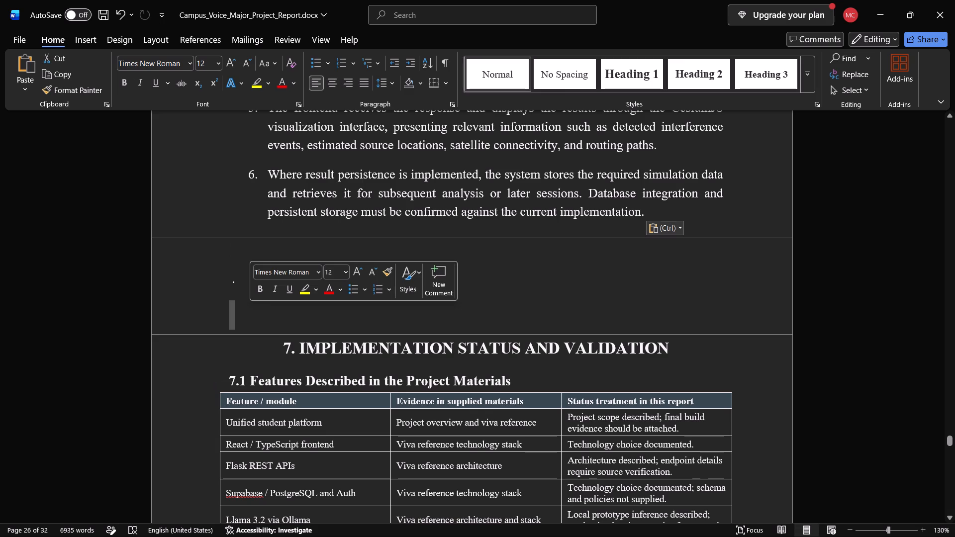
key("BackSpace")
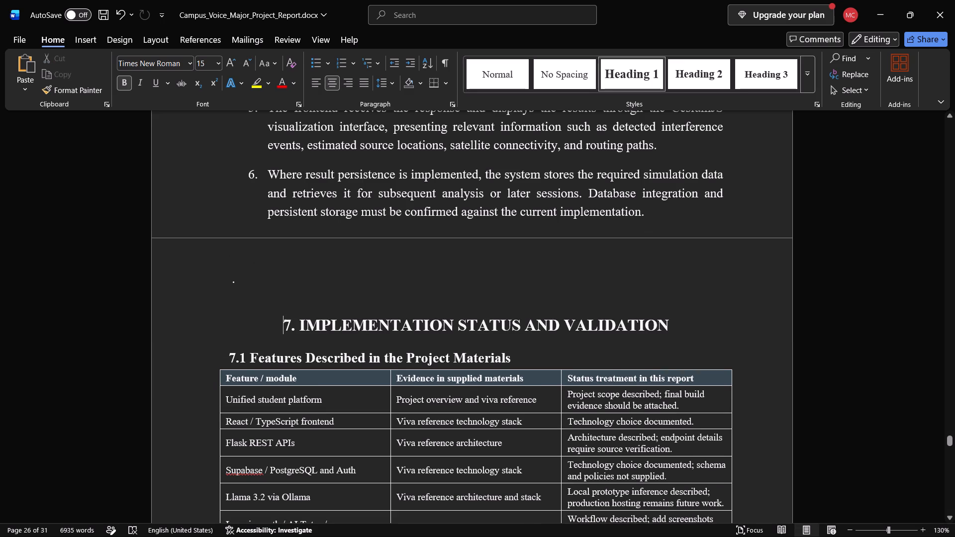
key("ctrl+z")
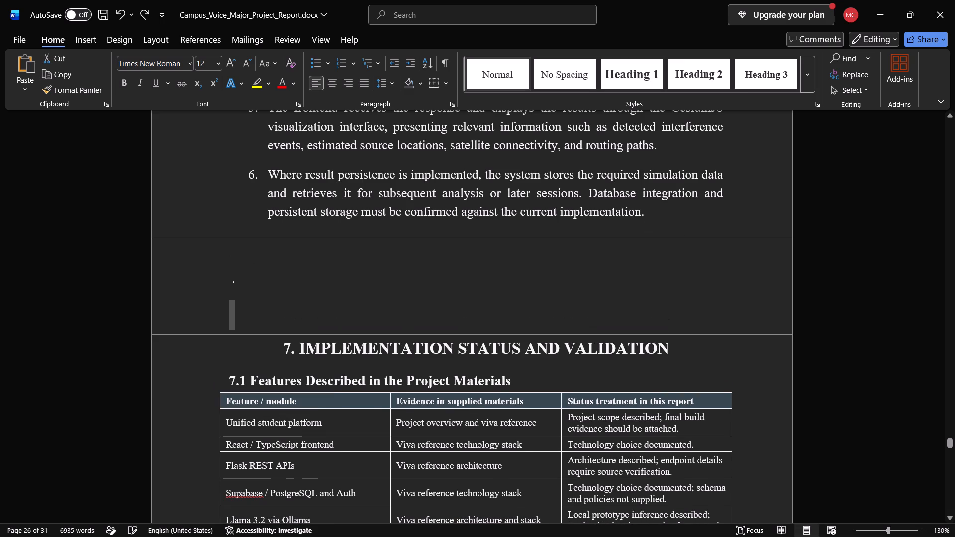
Undo the list paste under 6.7 Data Flow and paste the rewritten steps there again.
key("ctrl+z")
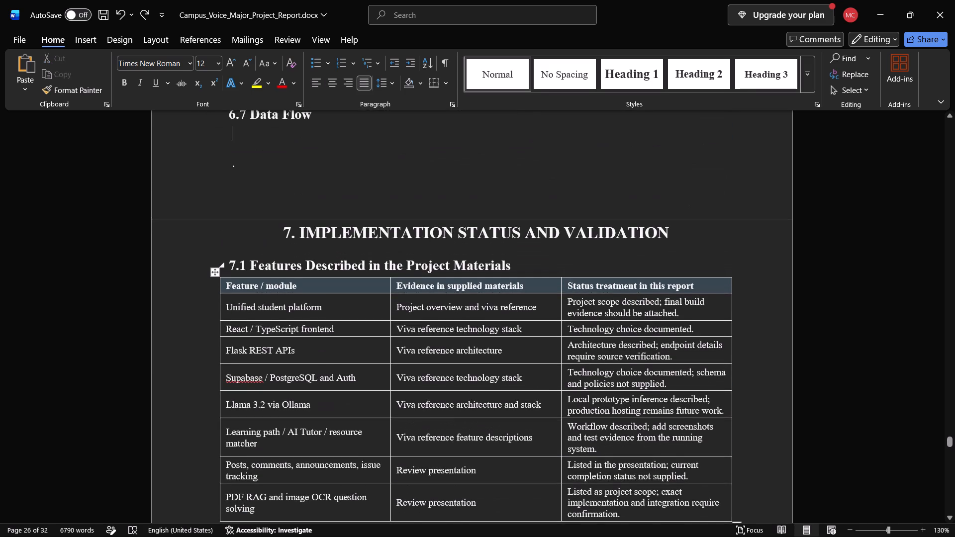
scroll(283, 274, "up", 1)
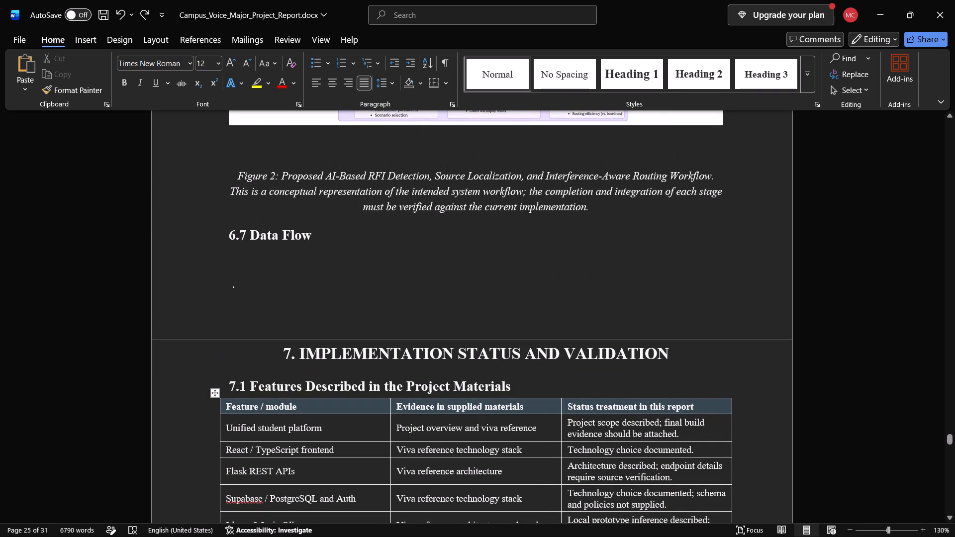
key("ctrl+v")
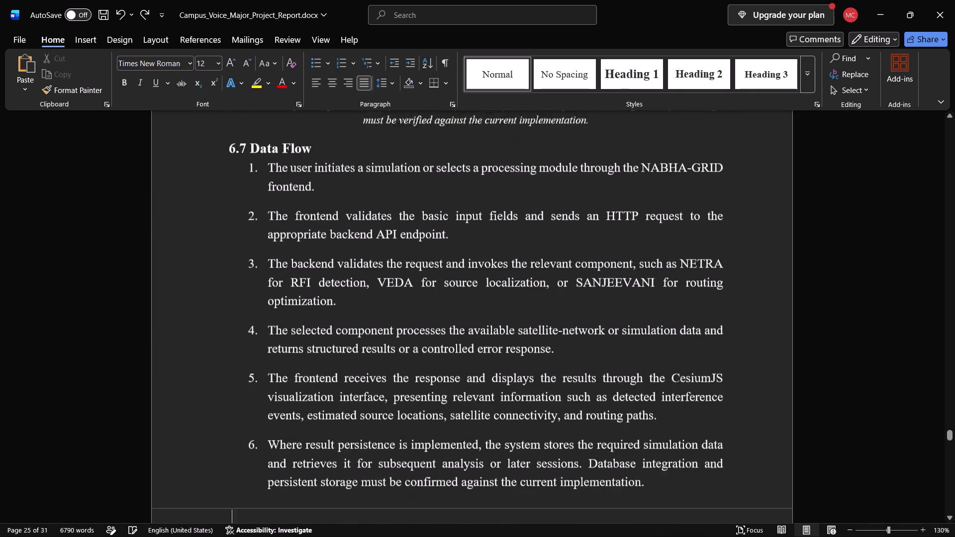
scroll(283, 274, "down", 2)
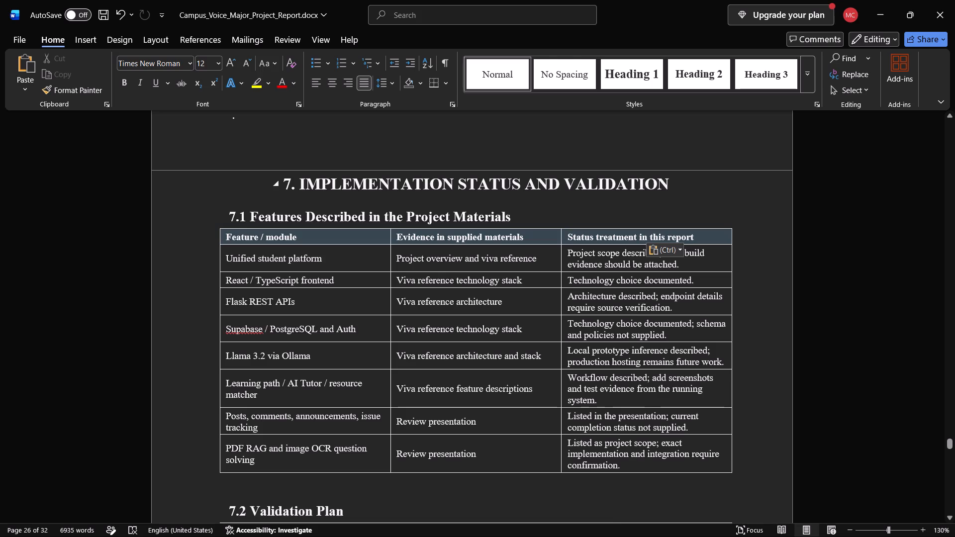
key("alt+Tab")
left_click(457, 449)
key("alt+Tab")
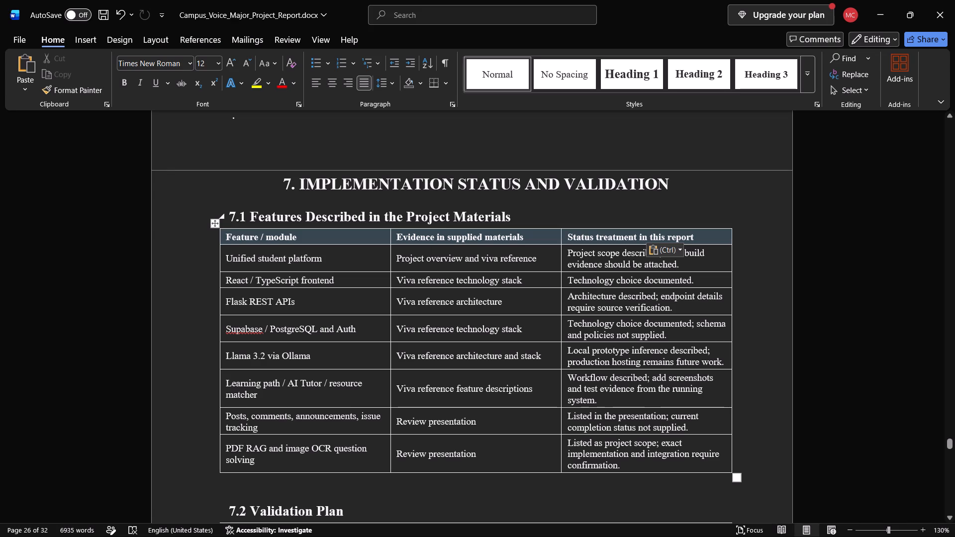
left_click_drag(229, 209, 565, 219)
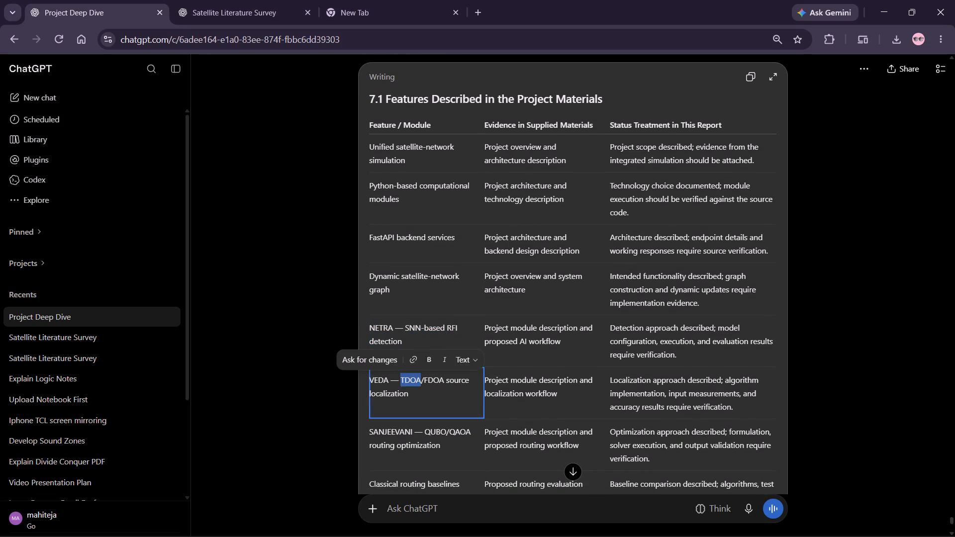
key("ctrl+c")
key("alt+Tab")
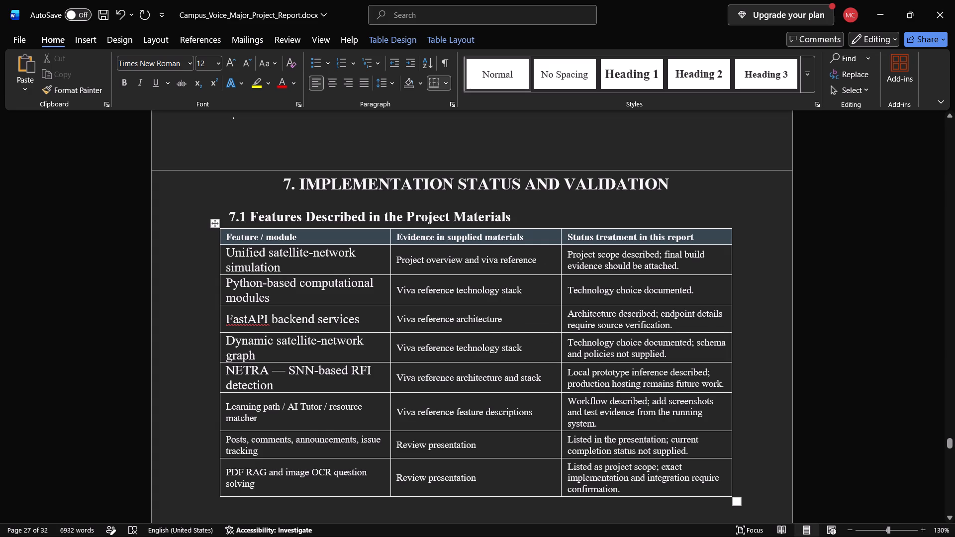
triple_click(288, 420)
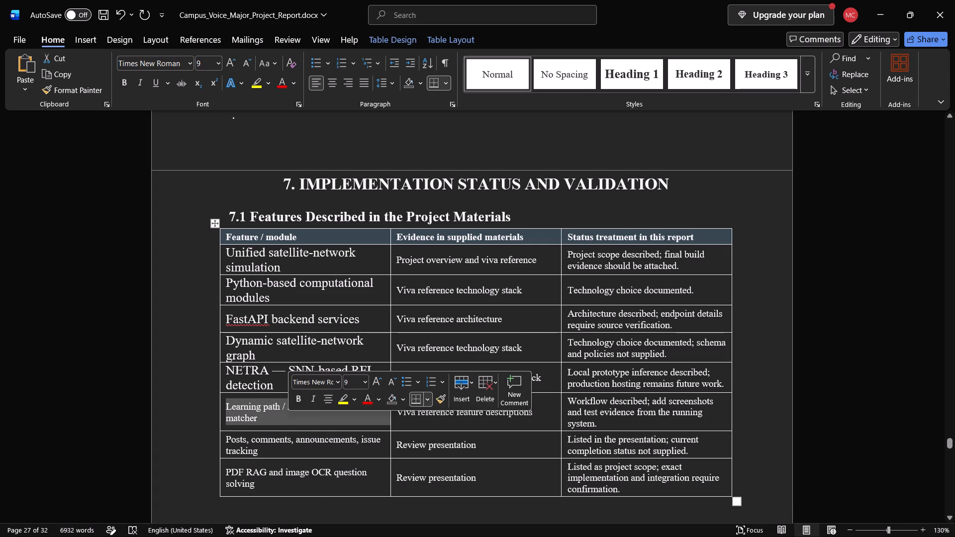
key("ctrl+v")
key("BackSpace")
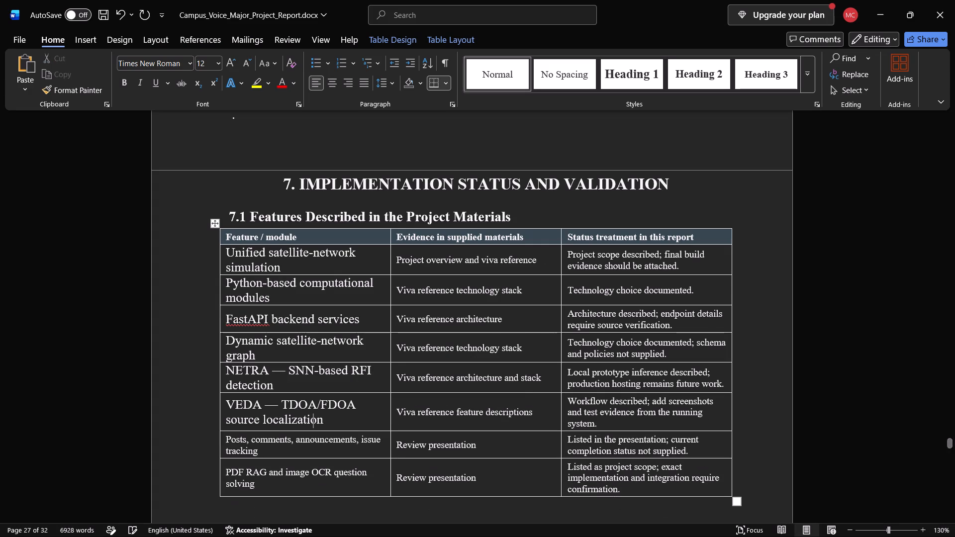
Replace "Posts, comments, announcements, issue tracking" in Word's 7.1 table with ChatGPT's "SANJEEVANI — QUBO/QAOA routing optimization", without a trailing empty line.
scroll(288, 420, "down", 1)
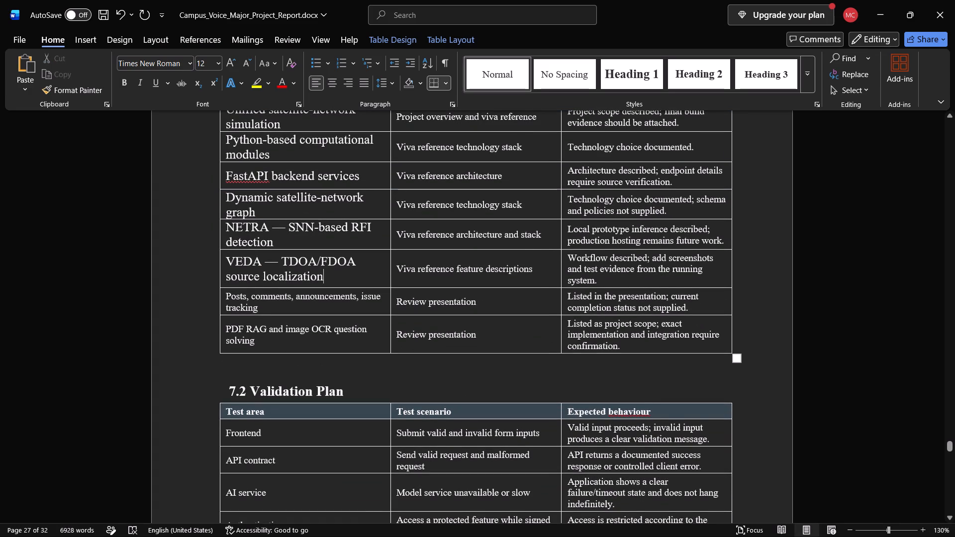
key("alt+Tab")
scroll(417, 355, "down", 2)
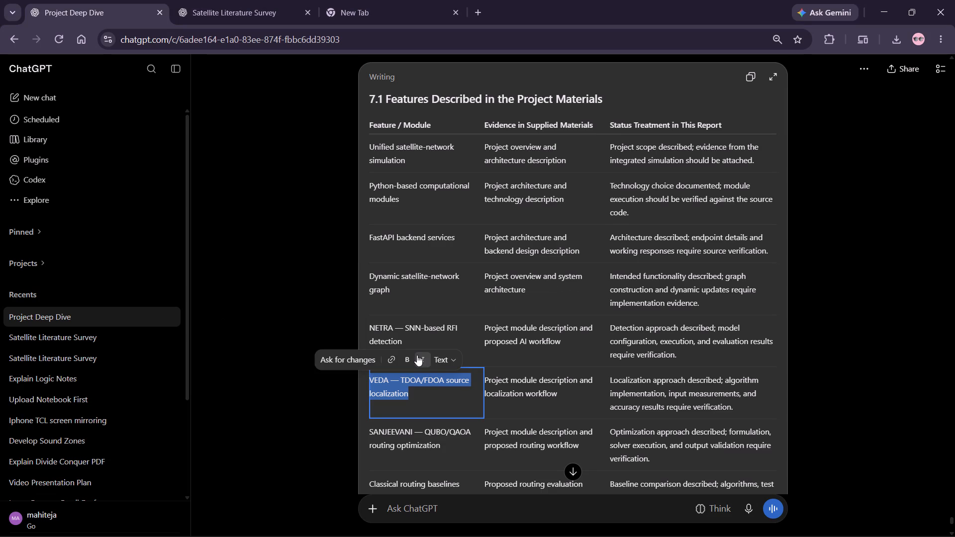
triple_click(417, 428)
key("ctrl+c")
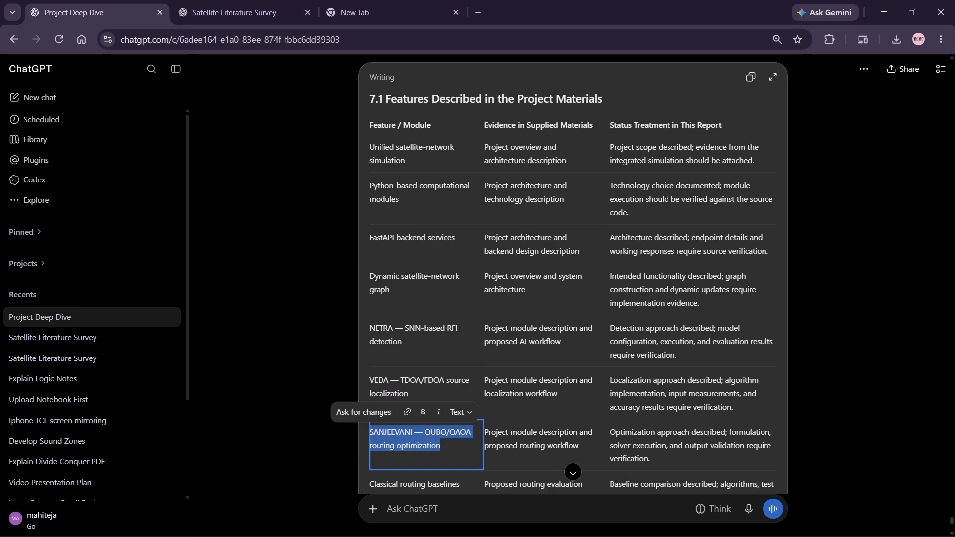
key("alt+Tab")
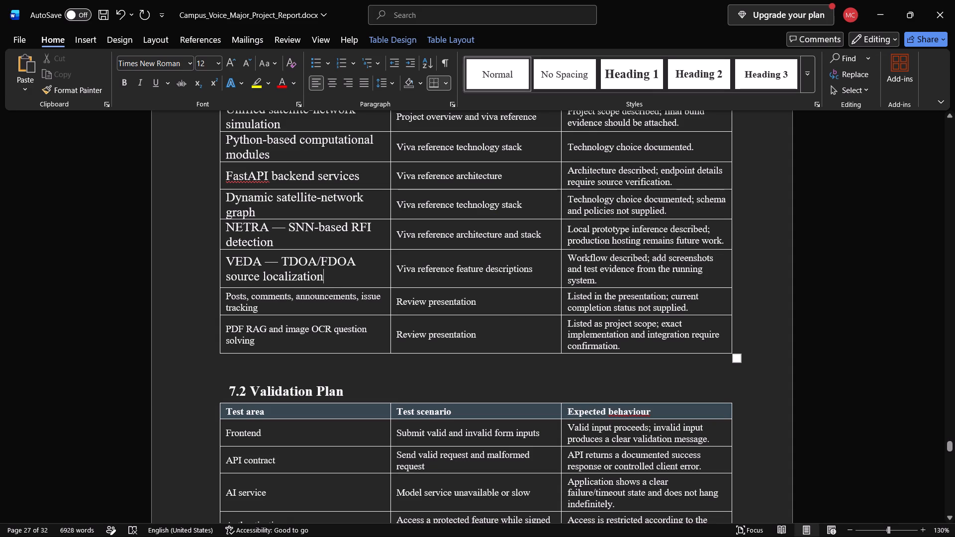
triple_click(250, 305)
key("ctrl+v")
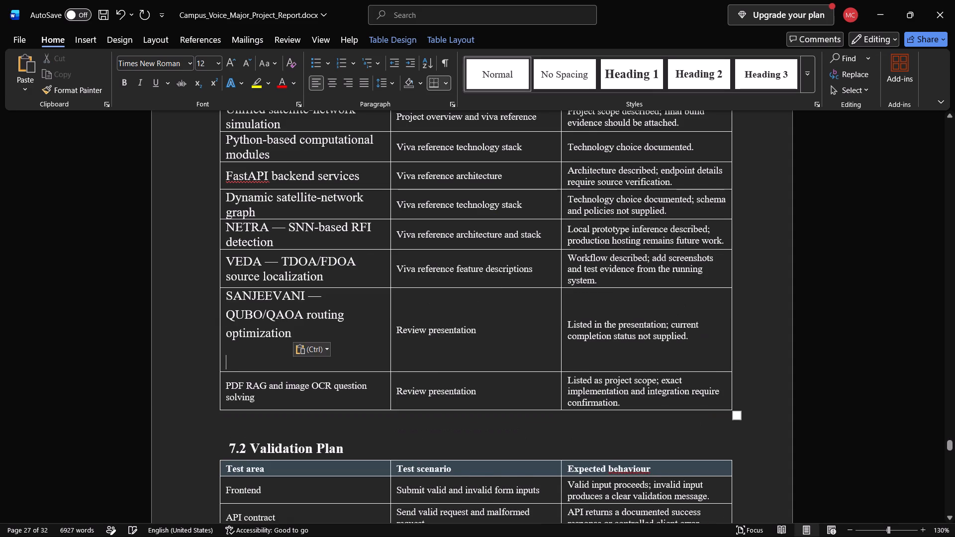
key("BackSpace")
Replace "PDF RAG and image OCR question solving" in Word's 7.1 table with ChatGPT's "Classical routing baselines".
key("alt+Tab")
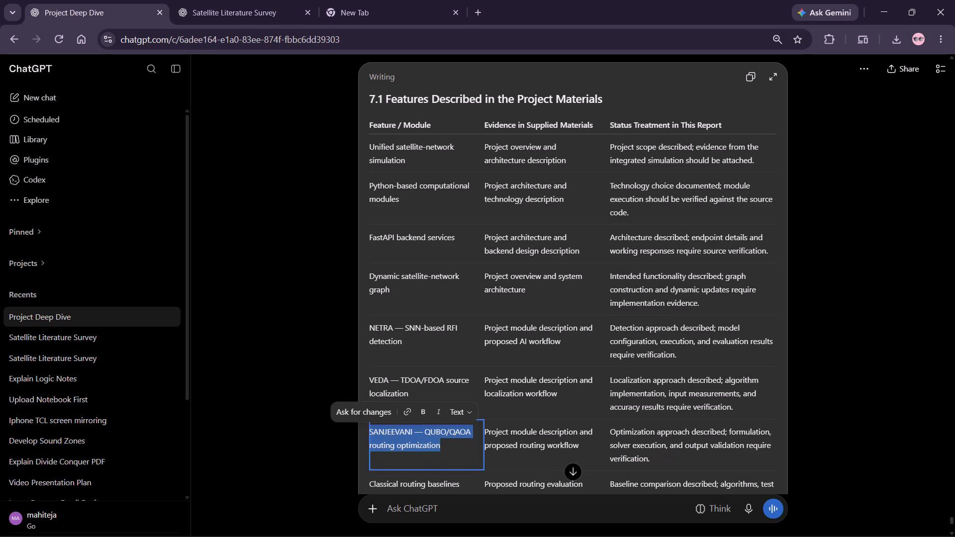
scroll(401, 434, "down", 2)
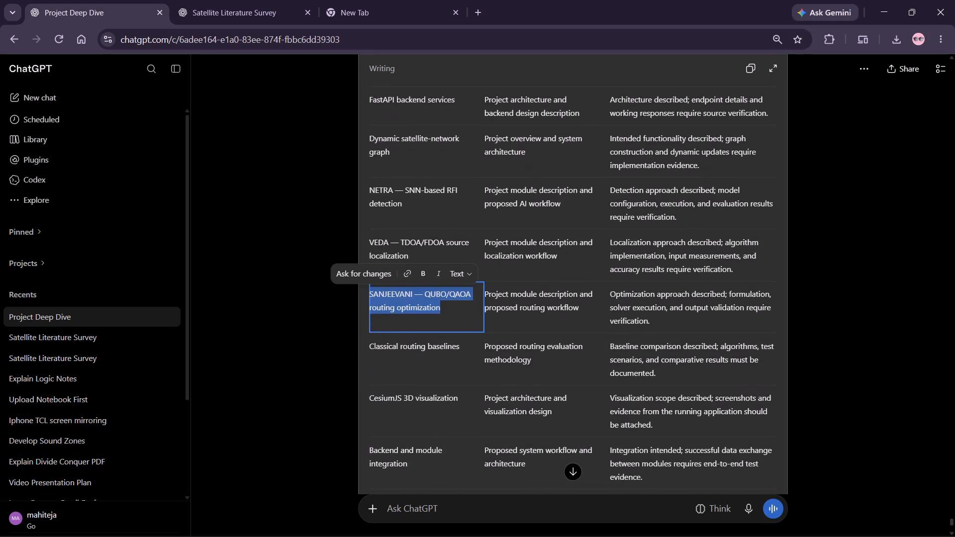
scroll(415, 415, "down", 4)
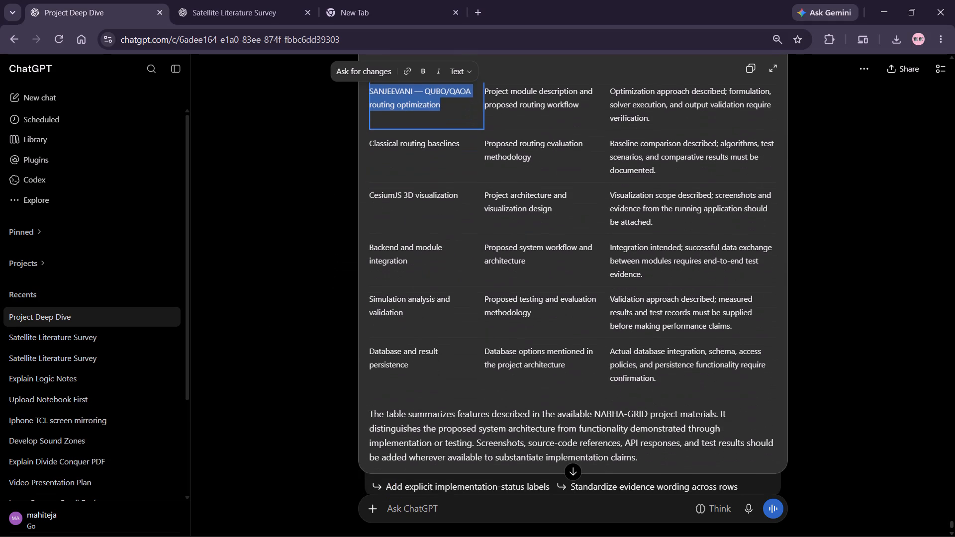
scroll(415, 415, "up", 1)
triple_click(415, 218)
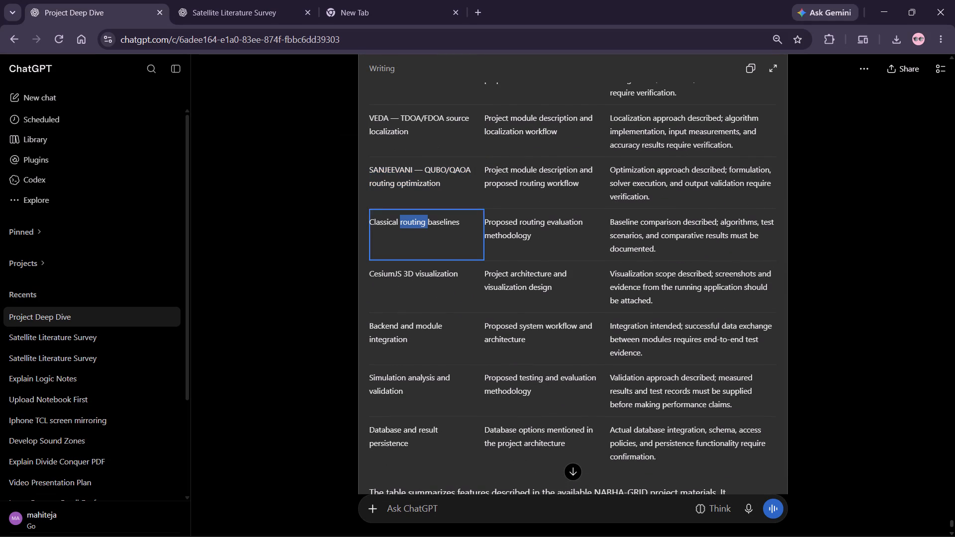
key("ctrl+c")
key("alt+Tab")
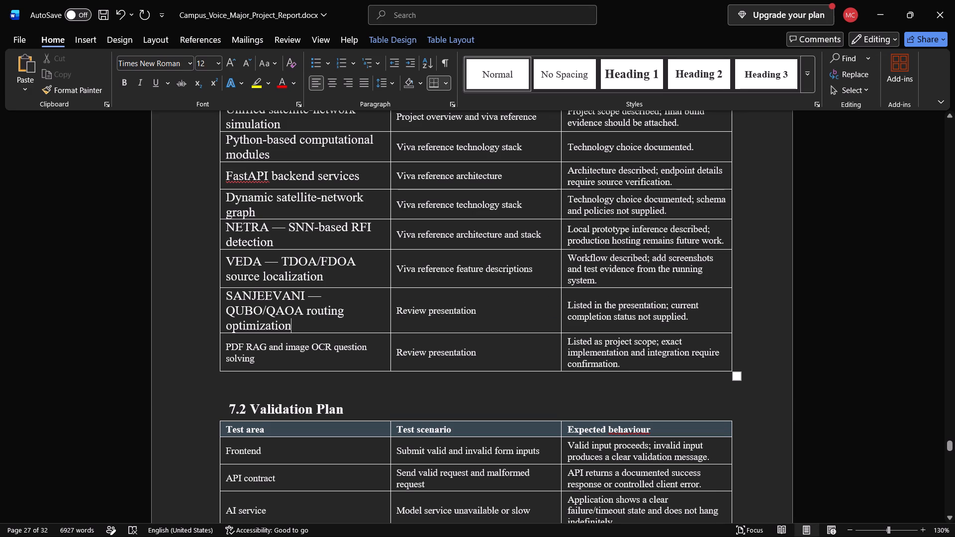
triple_click(269, 352)
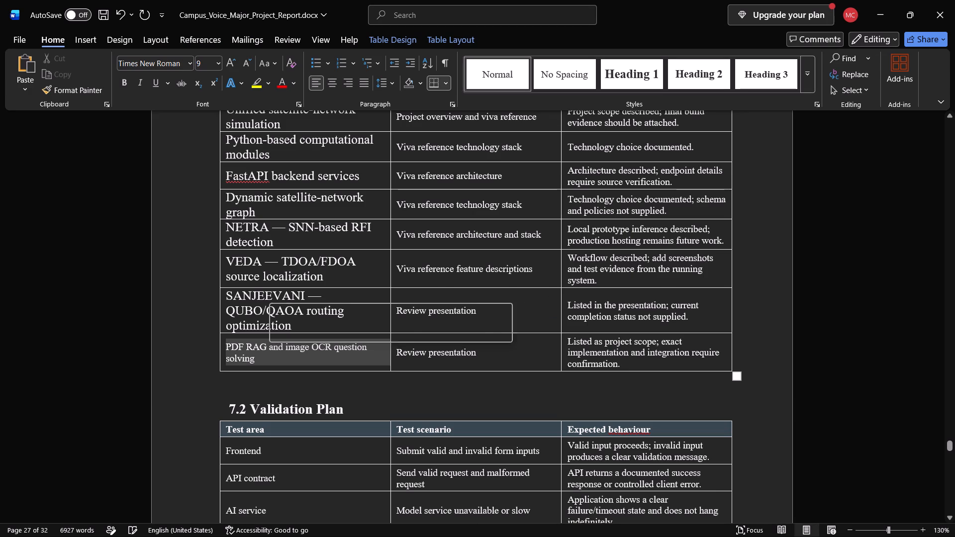
key("ctrl+v")
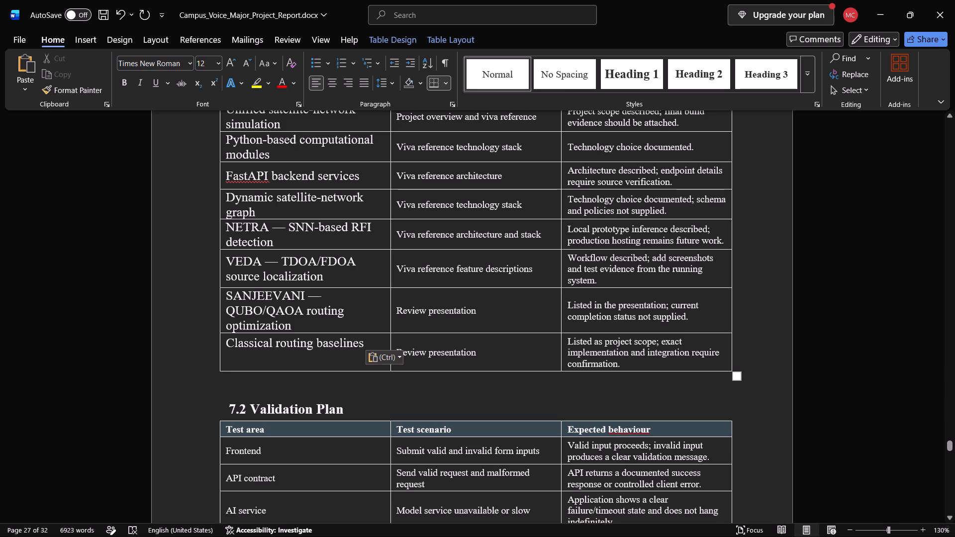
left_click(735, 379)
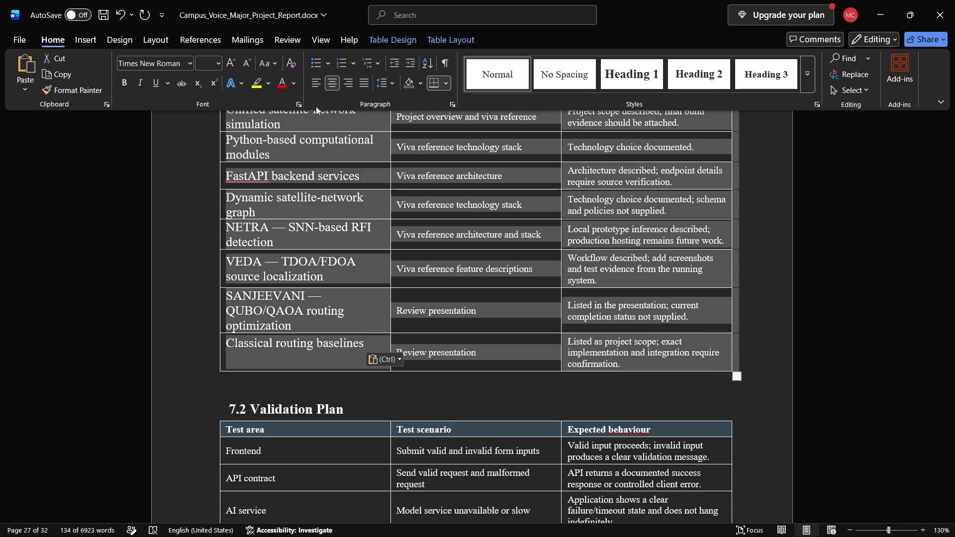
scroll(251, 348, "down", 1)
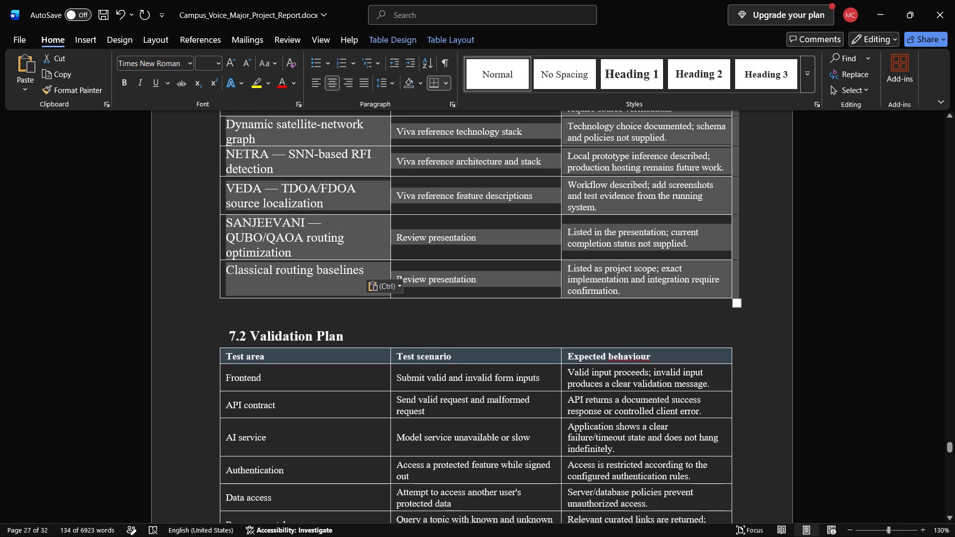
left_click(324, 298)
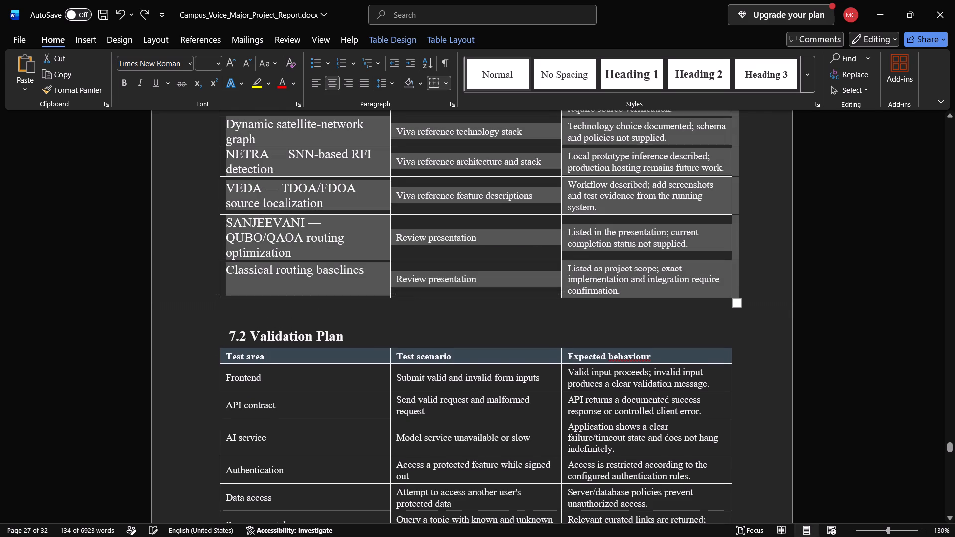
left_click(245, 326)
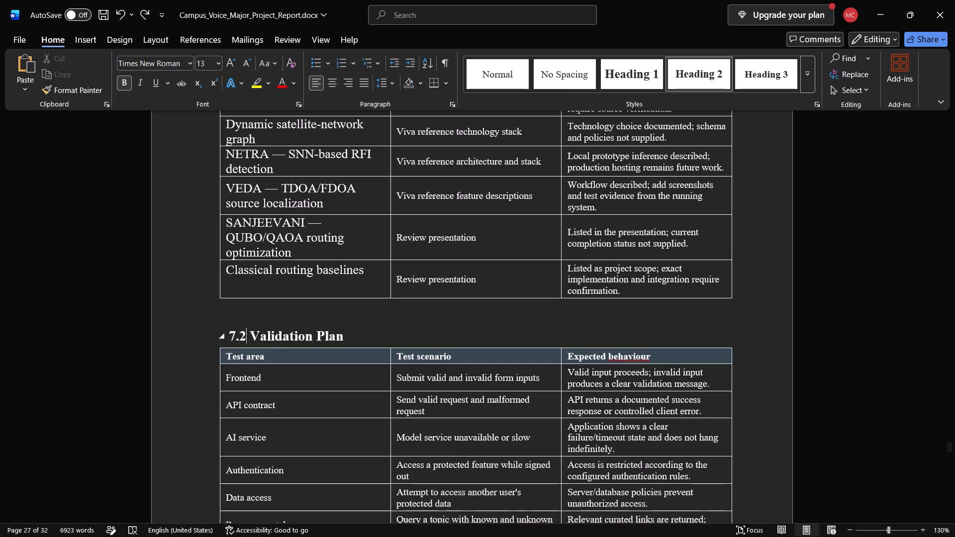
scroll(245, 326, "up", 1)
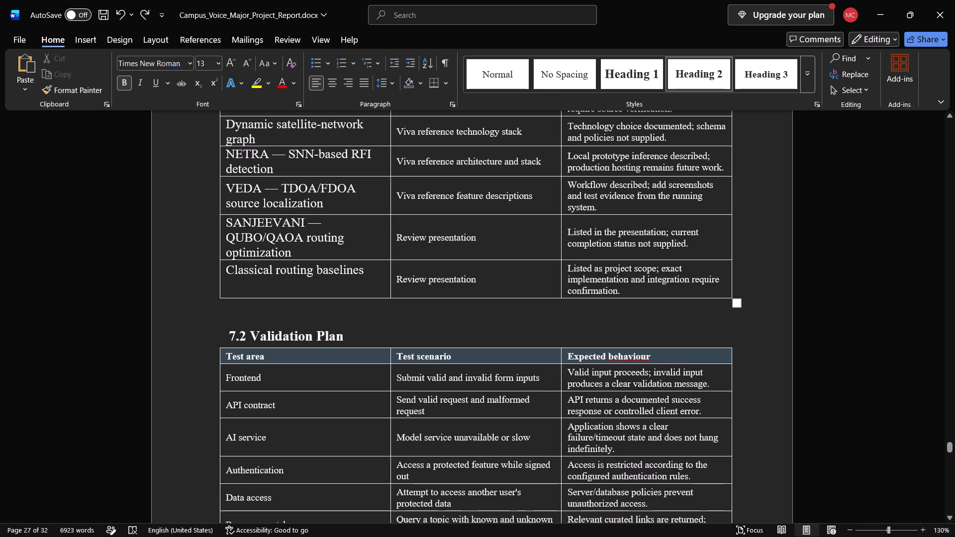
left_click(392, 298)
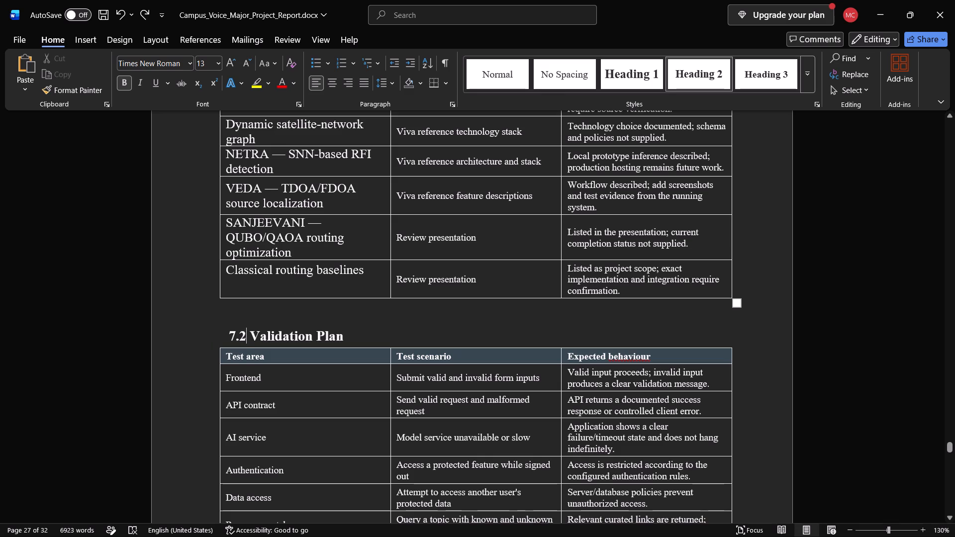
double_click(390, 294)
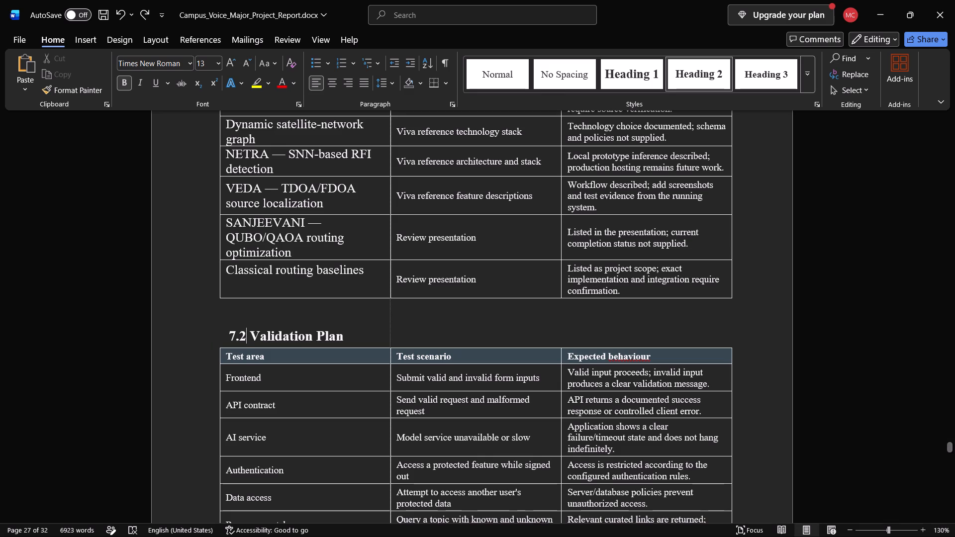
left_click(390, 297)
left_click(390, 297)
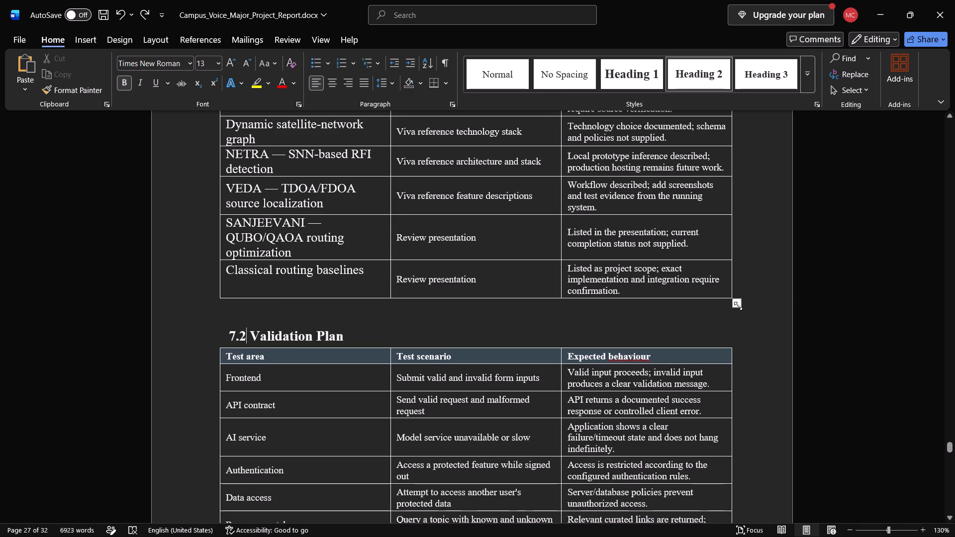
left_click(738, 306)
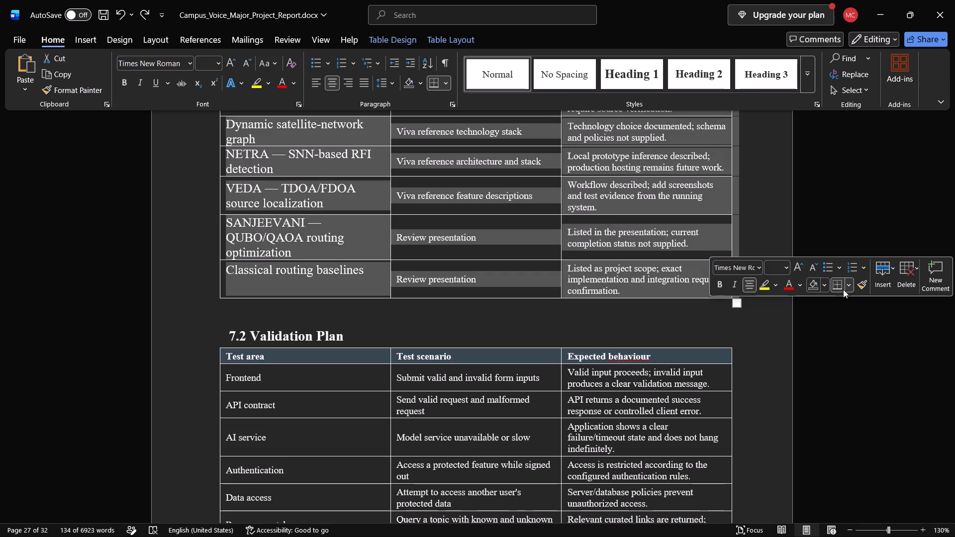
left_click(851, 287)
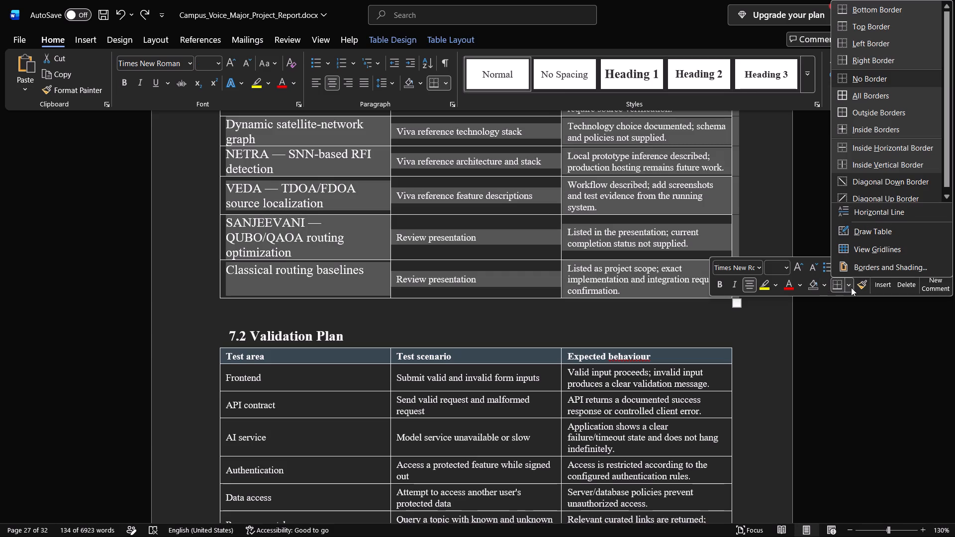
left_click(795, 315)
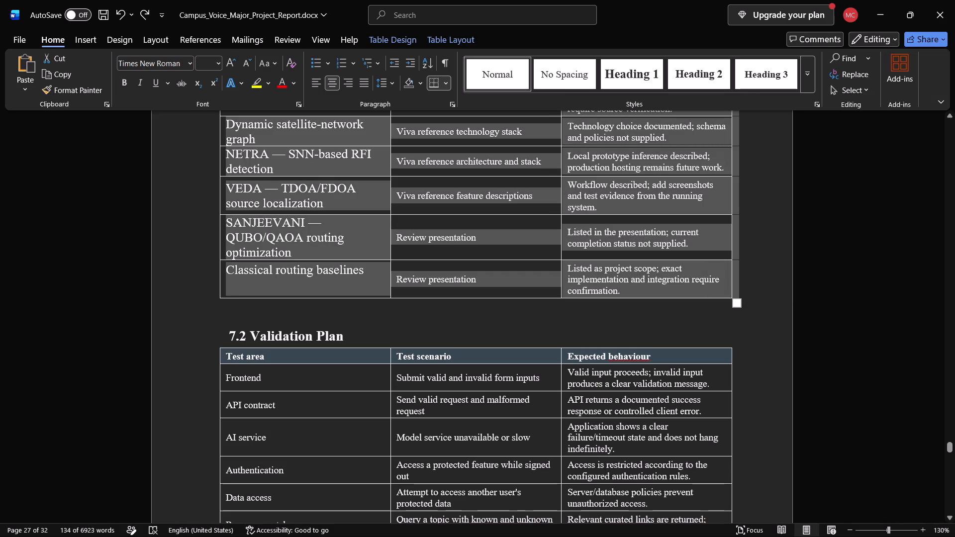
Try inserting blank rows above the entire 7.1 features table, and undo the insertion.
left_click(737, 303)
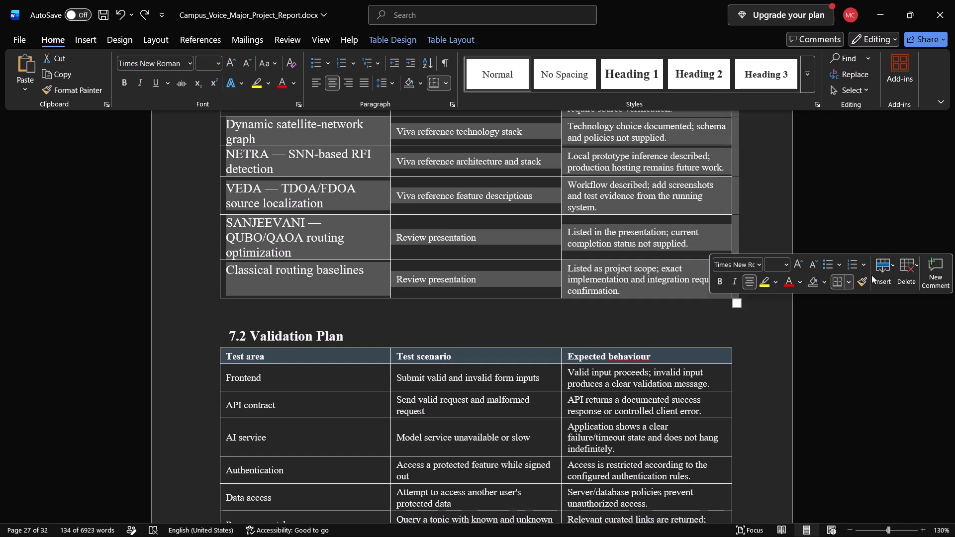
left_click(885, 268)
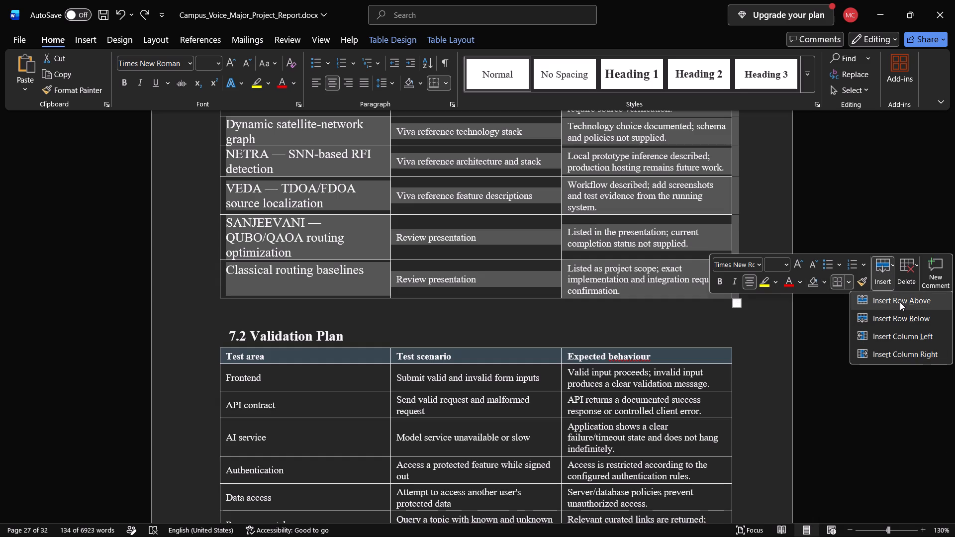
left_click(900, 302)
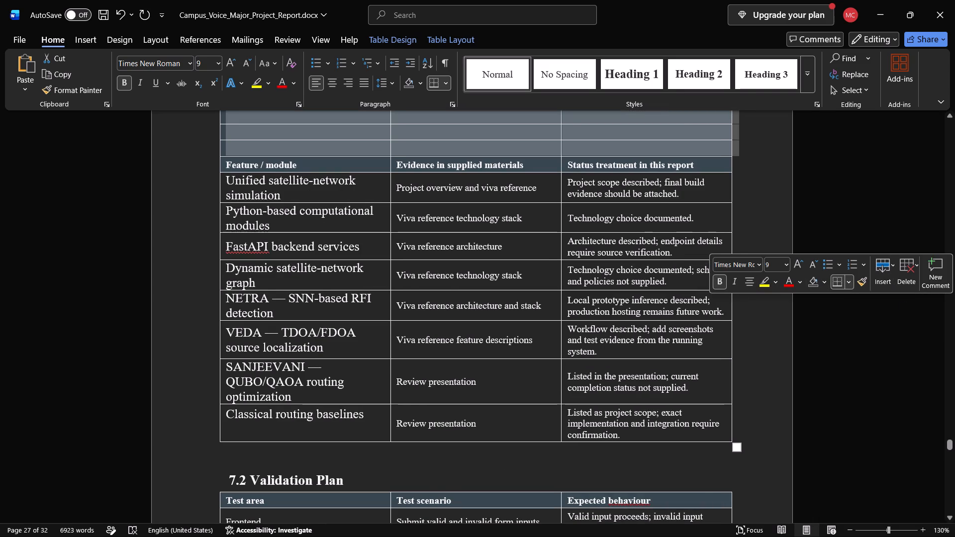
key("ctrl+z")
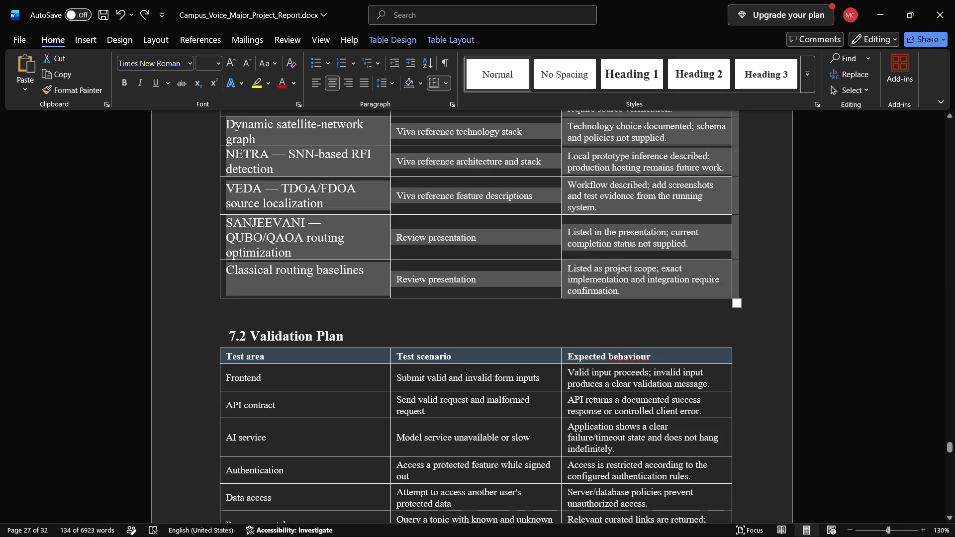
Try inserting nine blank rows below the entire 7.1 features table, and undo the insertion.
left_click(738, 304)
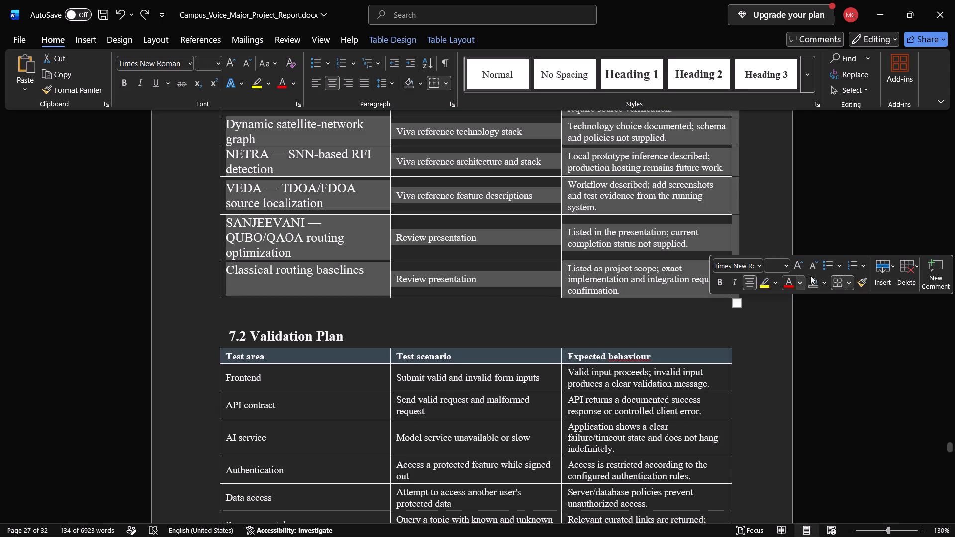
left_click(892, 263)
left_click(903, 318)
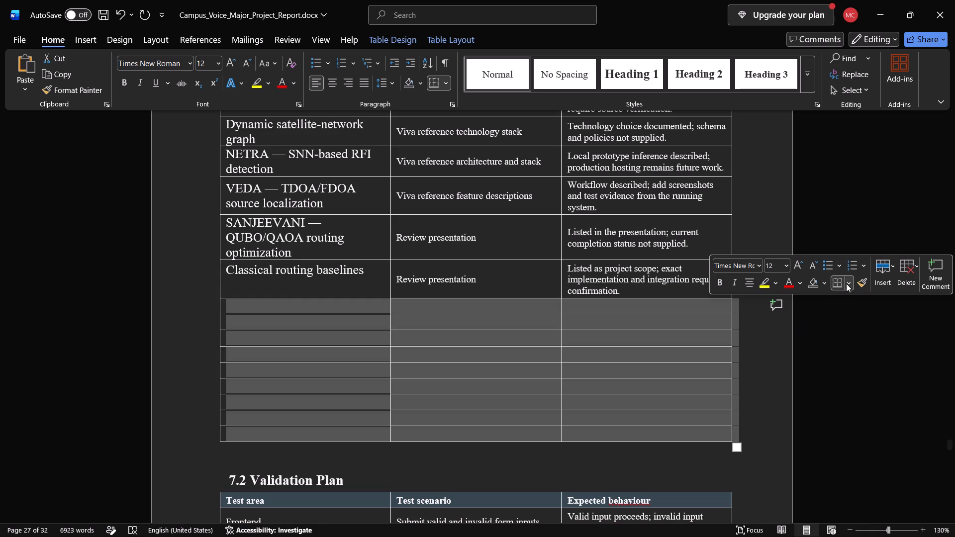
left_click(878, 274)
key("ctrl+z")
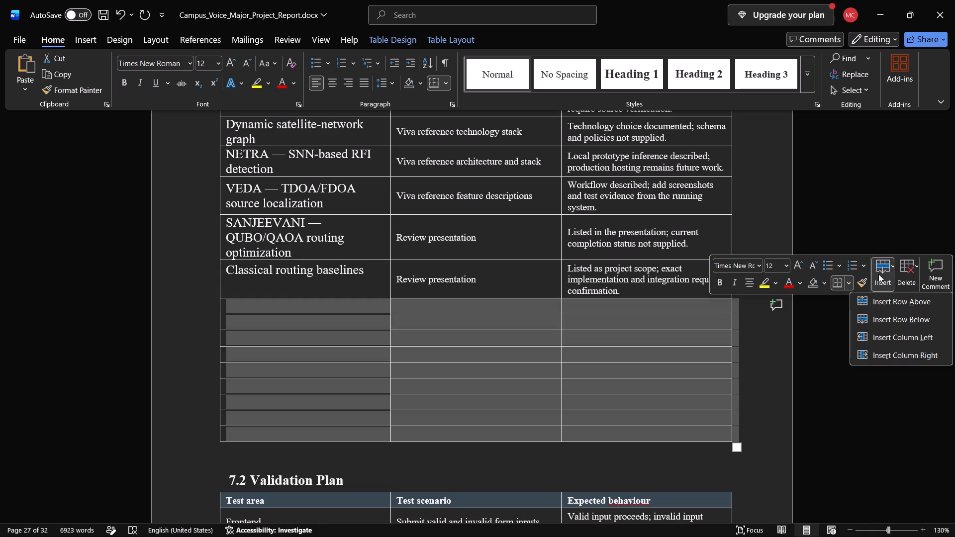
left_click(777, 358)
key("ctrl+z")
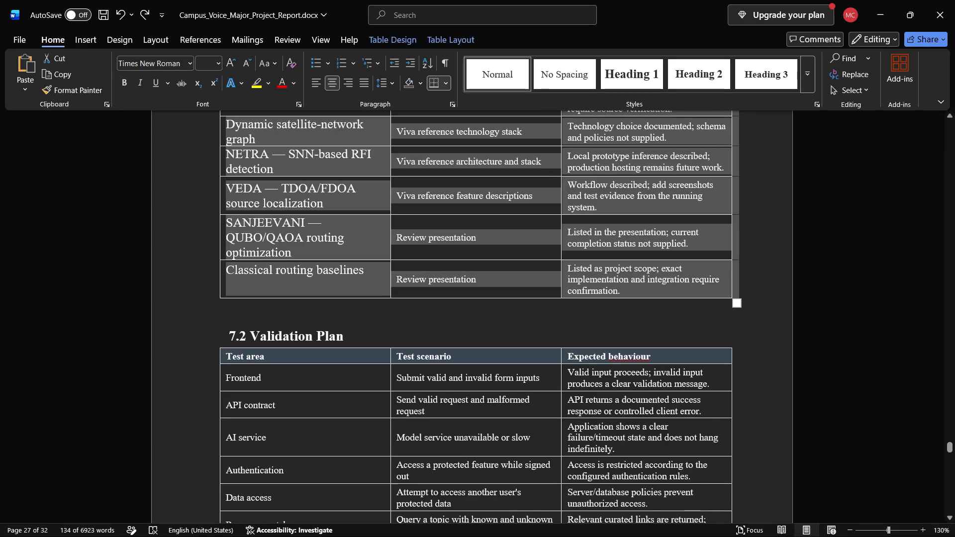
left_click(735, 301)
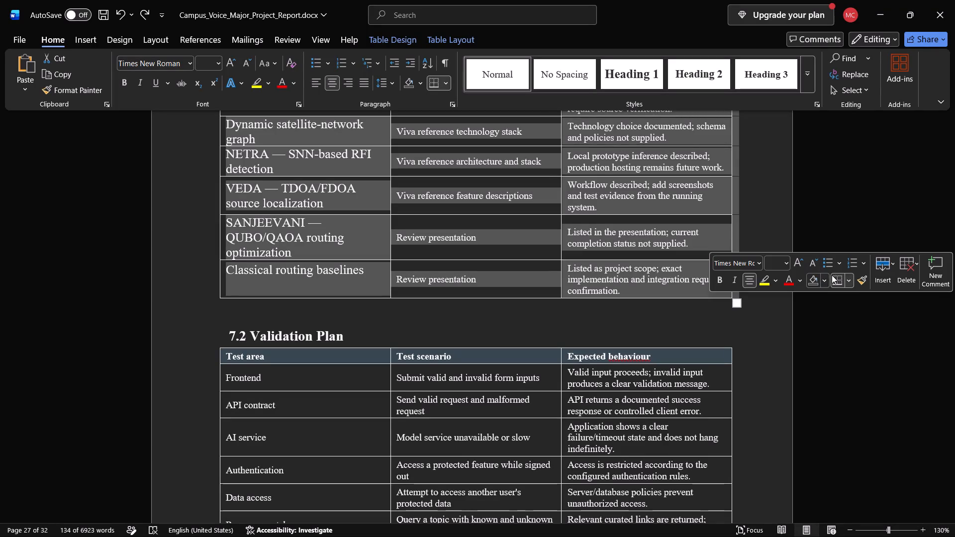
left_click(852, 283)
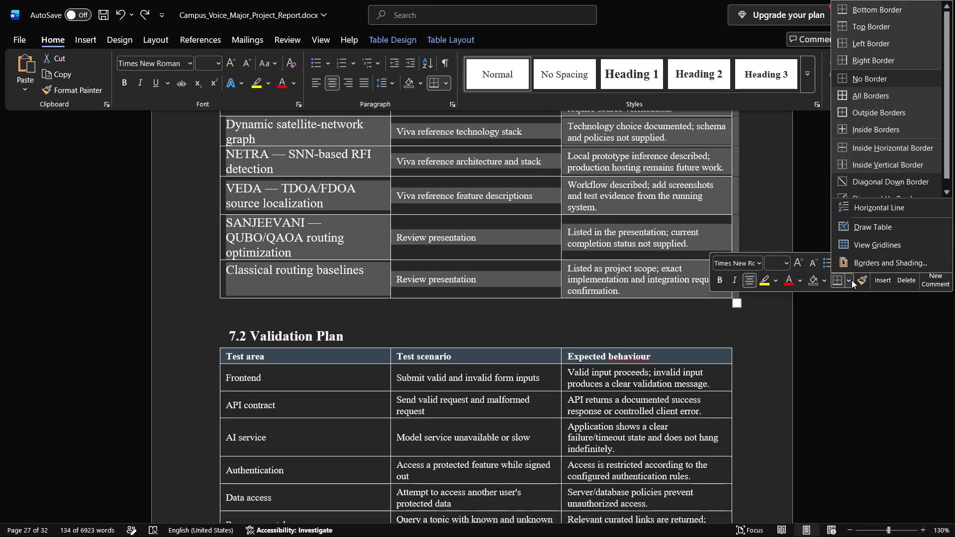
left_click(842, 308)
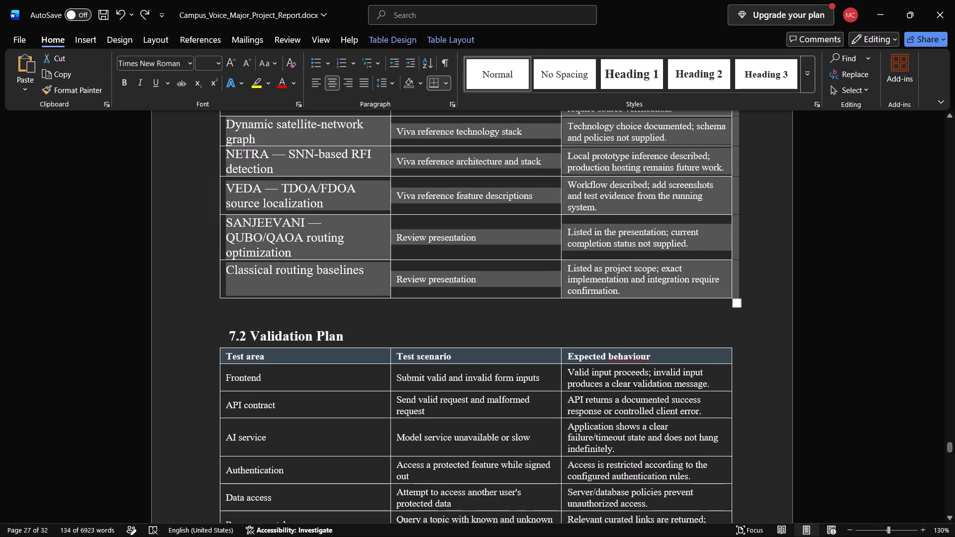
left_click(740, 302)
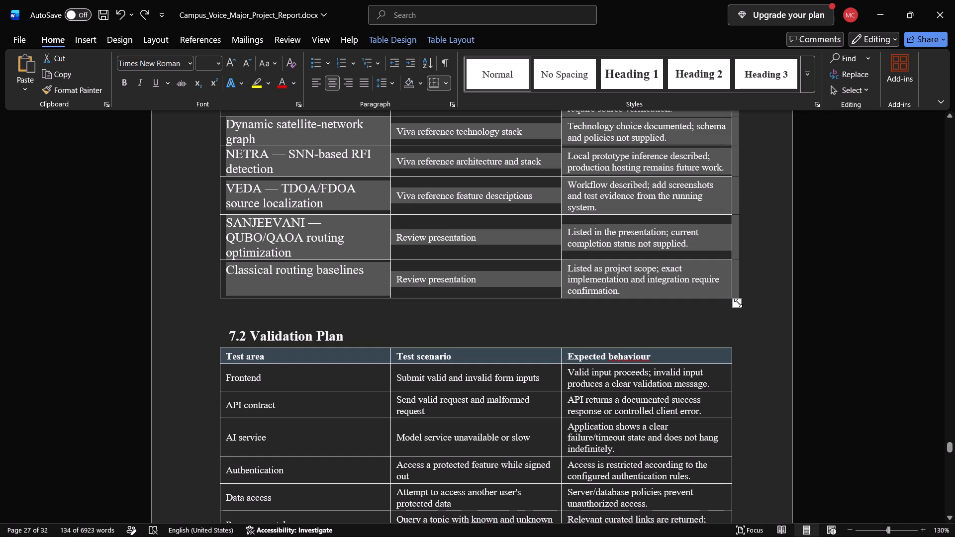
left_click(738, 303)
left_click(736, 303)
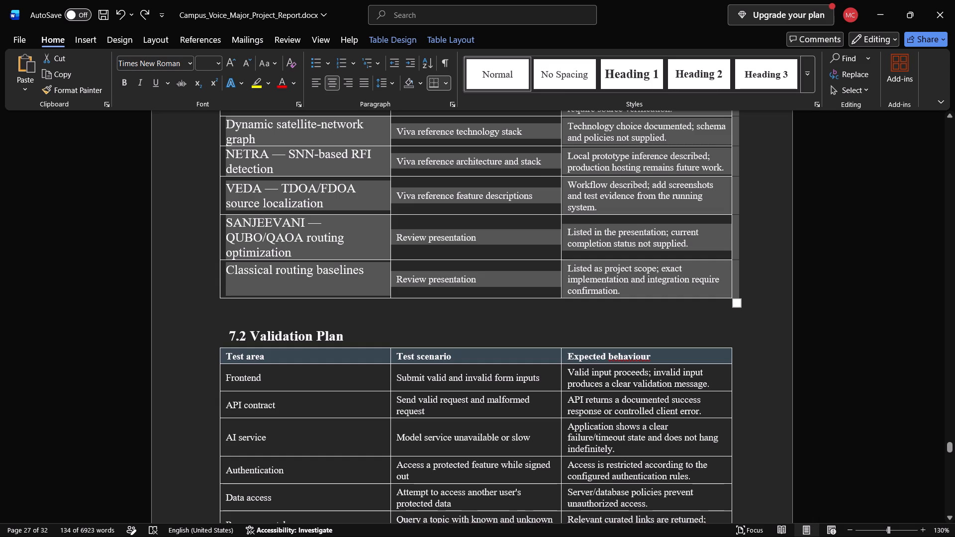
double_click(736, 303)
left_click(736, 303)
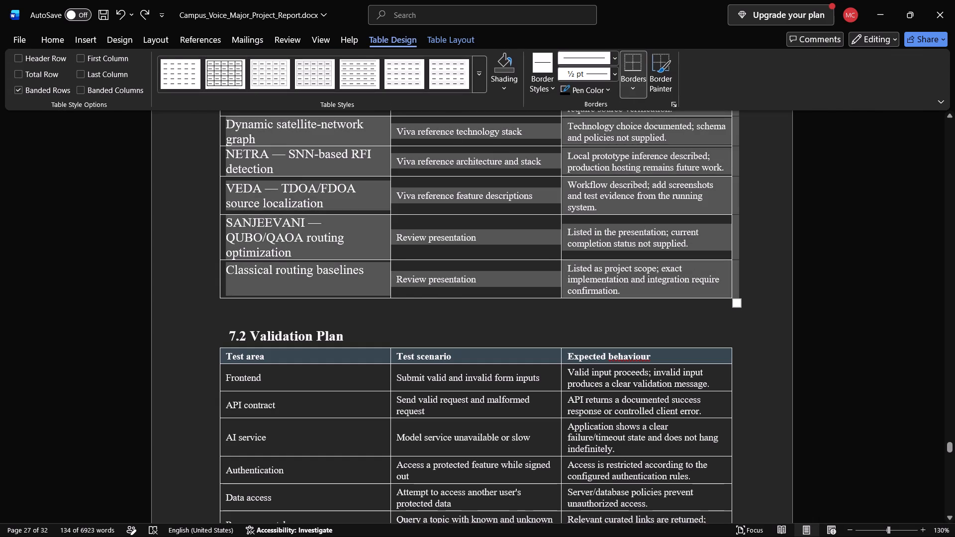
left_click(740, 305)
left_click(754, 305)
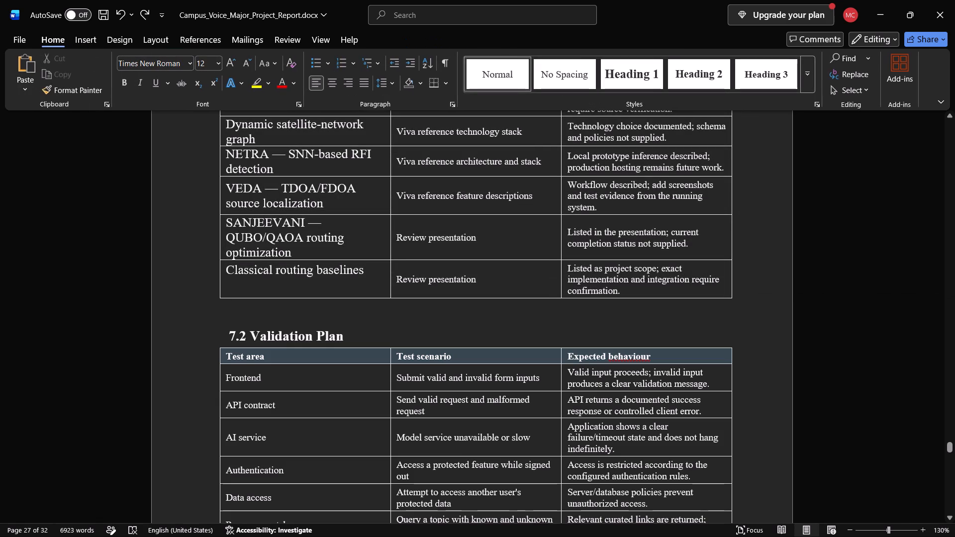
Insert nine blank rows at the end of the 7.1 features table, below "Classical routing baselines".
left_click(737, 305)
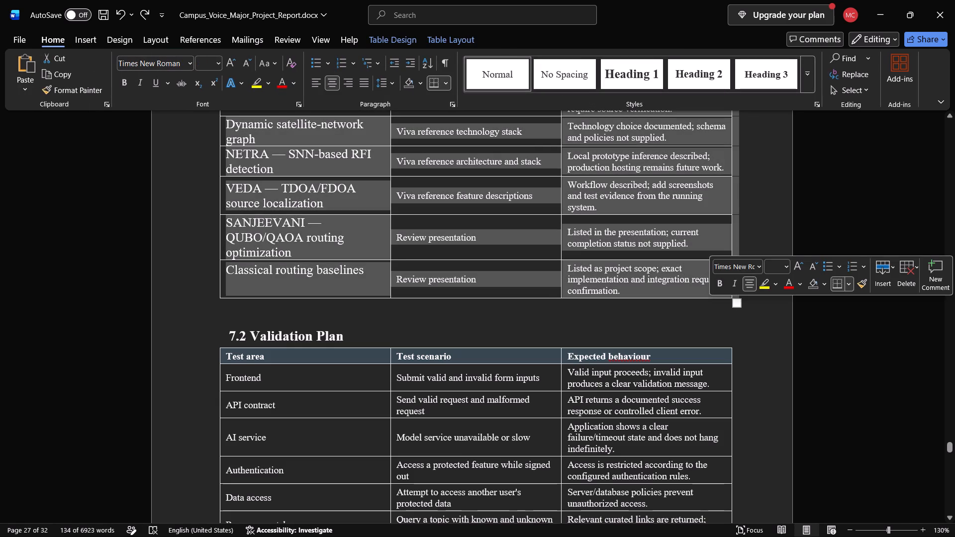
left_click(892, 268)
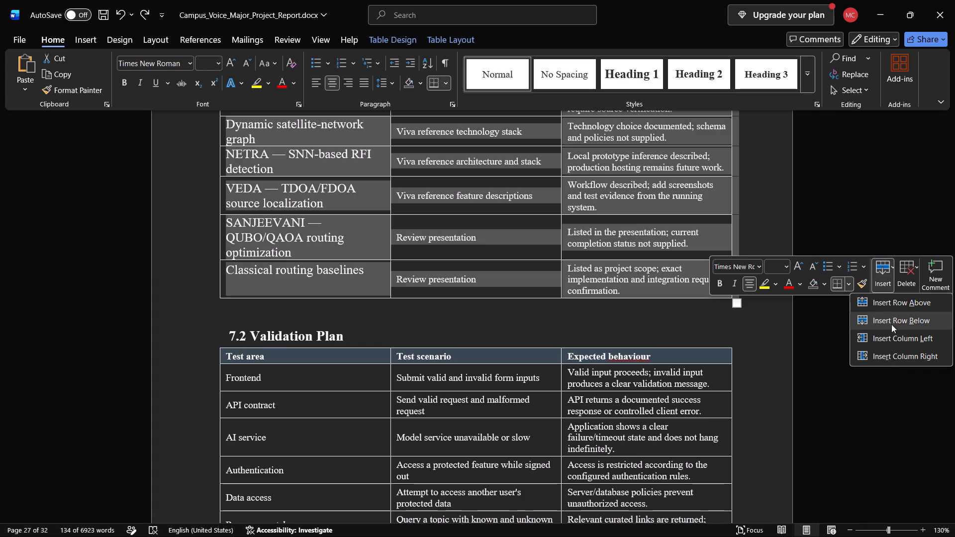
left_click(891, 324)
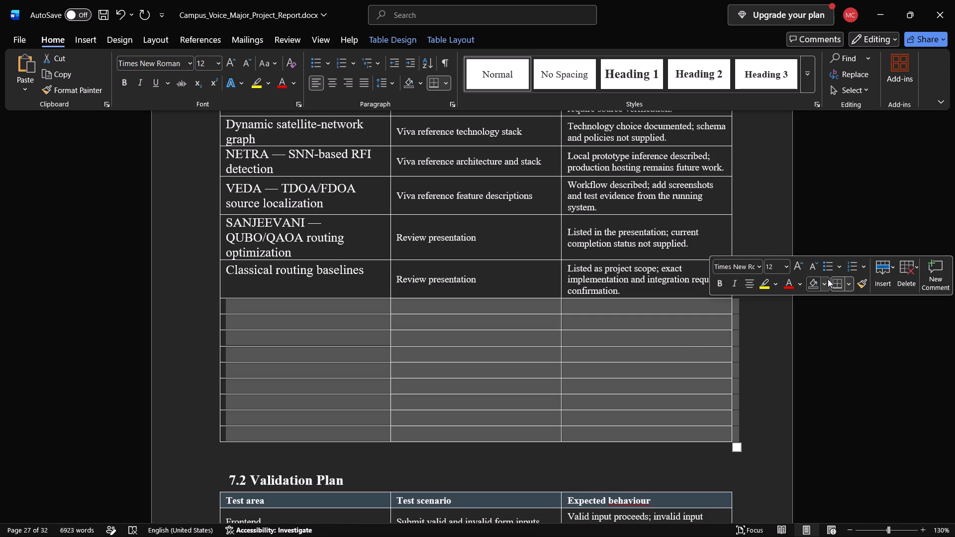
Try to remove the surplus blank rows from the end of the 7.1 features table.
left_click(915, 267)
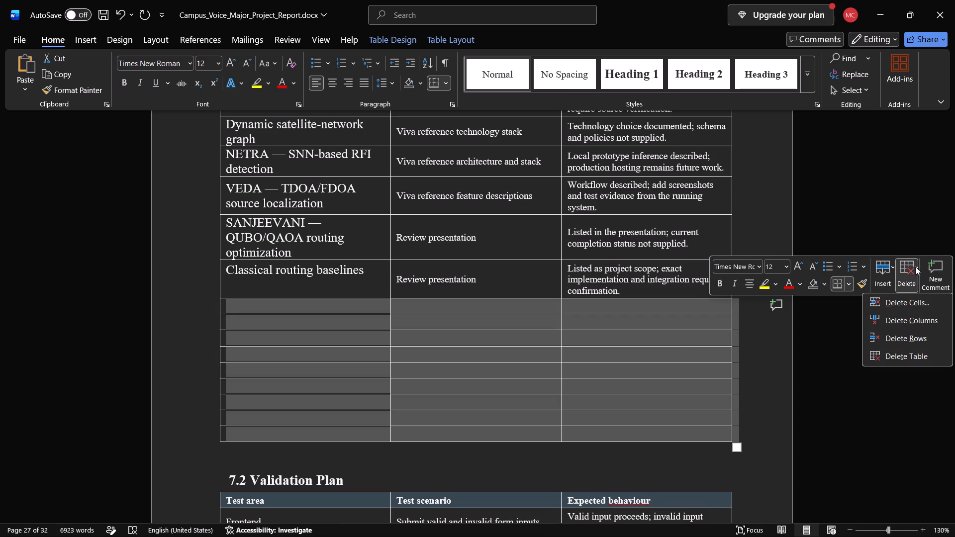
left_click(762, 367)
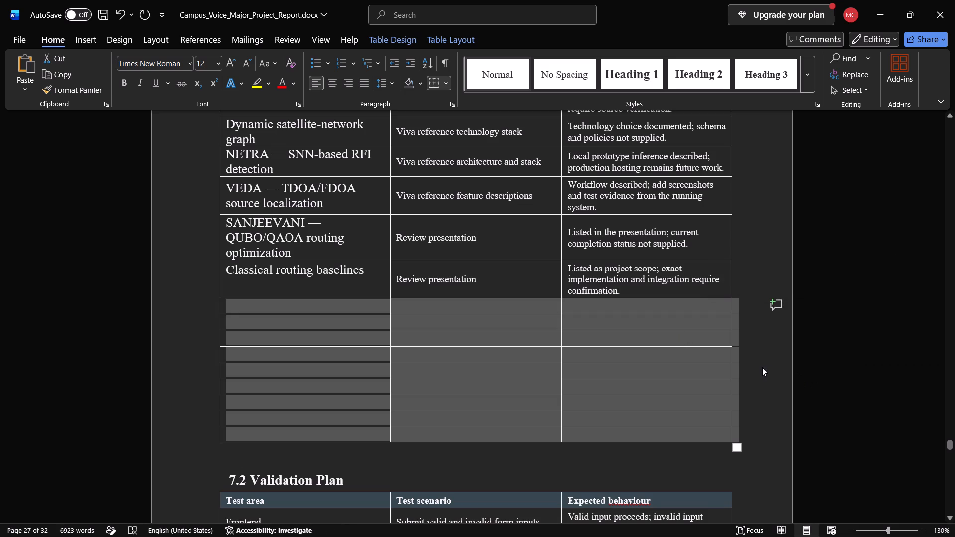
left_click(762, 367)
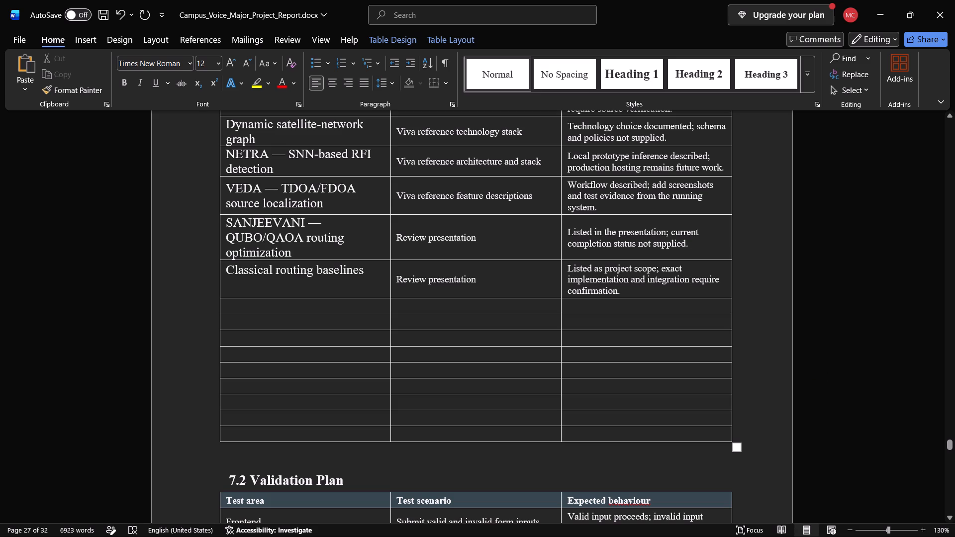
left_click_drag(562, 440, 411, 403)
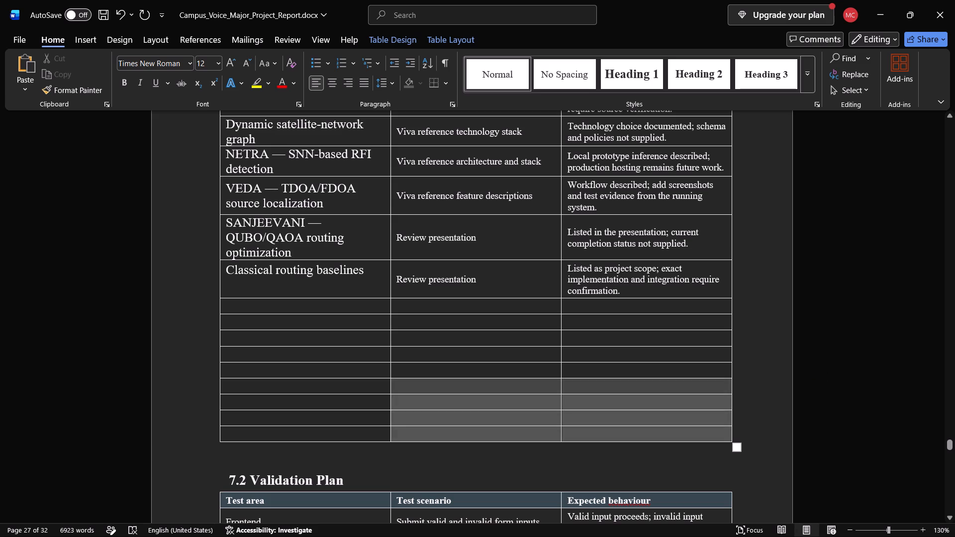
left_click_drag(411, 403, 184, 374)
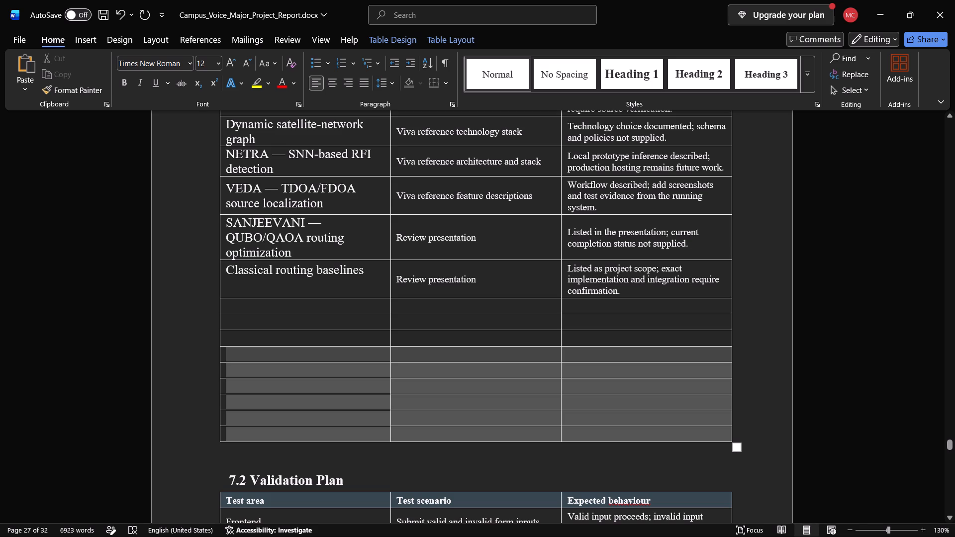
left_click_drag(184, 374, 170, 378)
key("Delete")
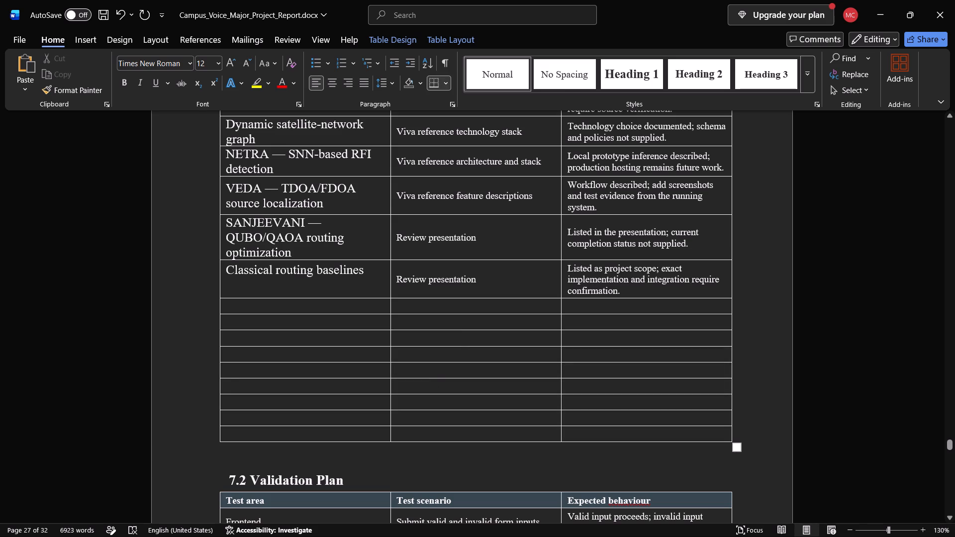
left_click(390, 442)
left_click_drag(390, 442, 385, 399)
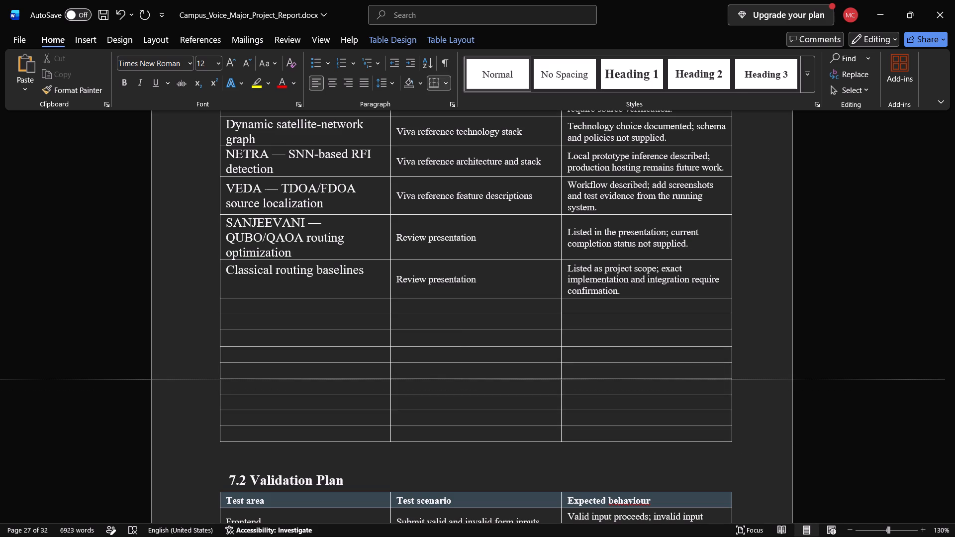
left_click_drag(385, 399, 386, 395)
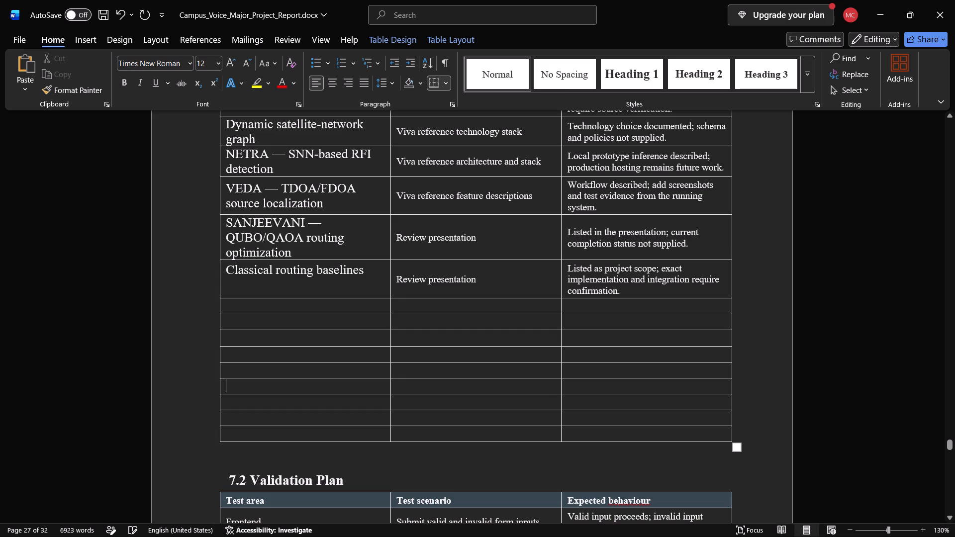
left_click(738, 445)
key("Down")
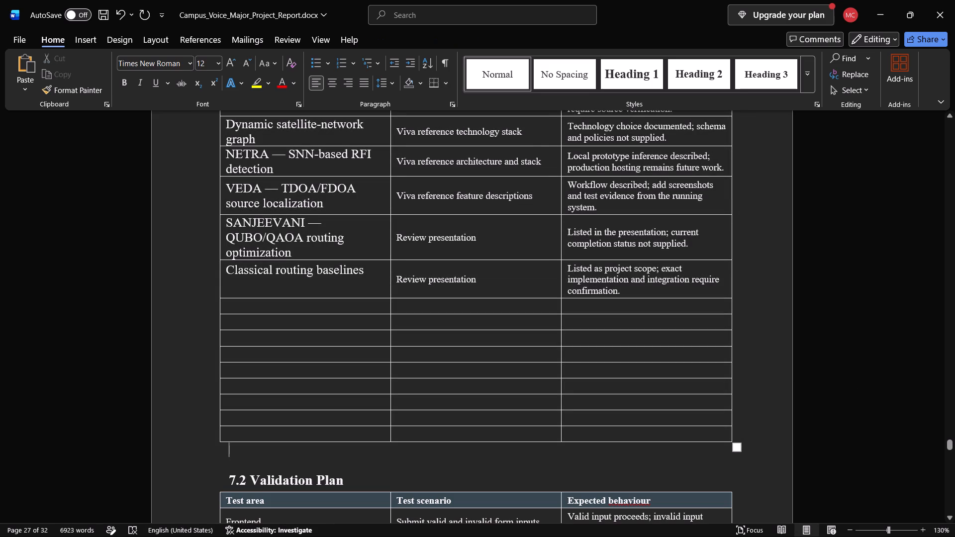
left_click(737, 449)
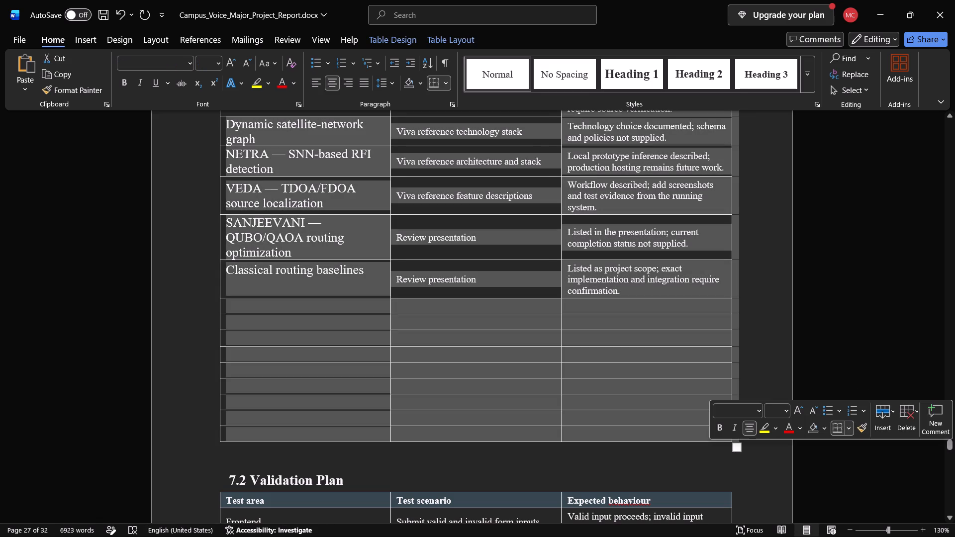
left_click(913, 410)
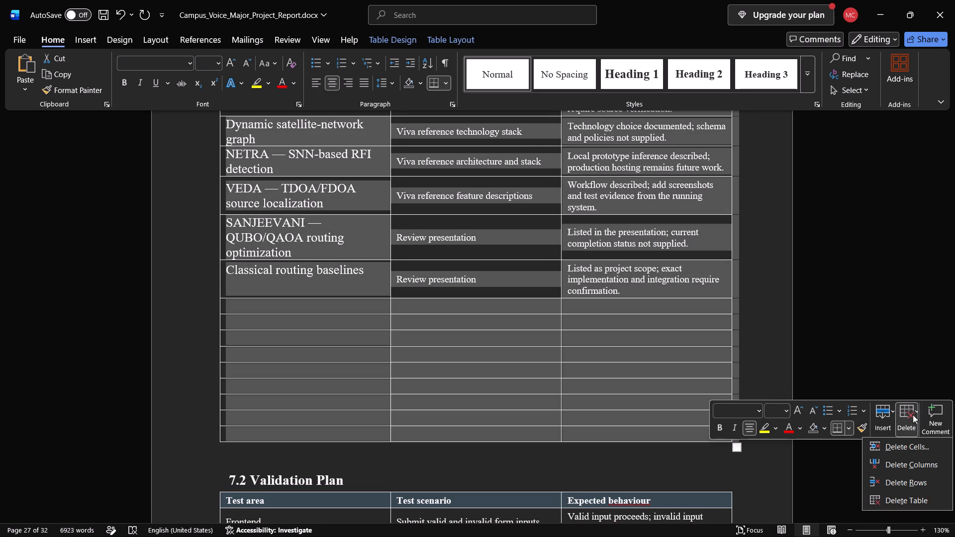
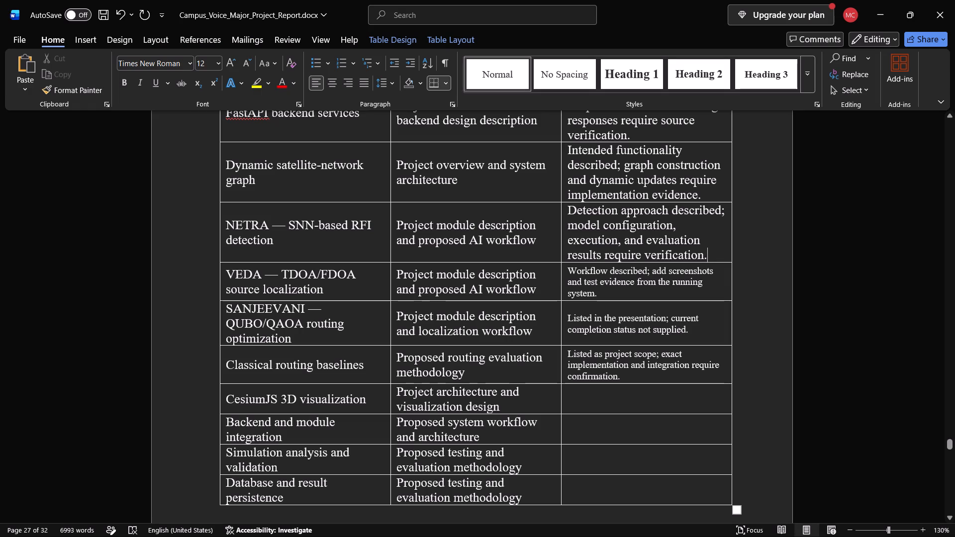
triple_click(593, 282)
key("ctrl+v")
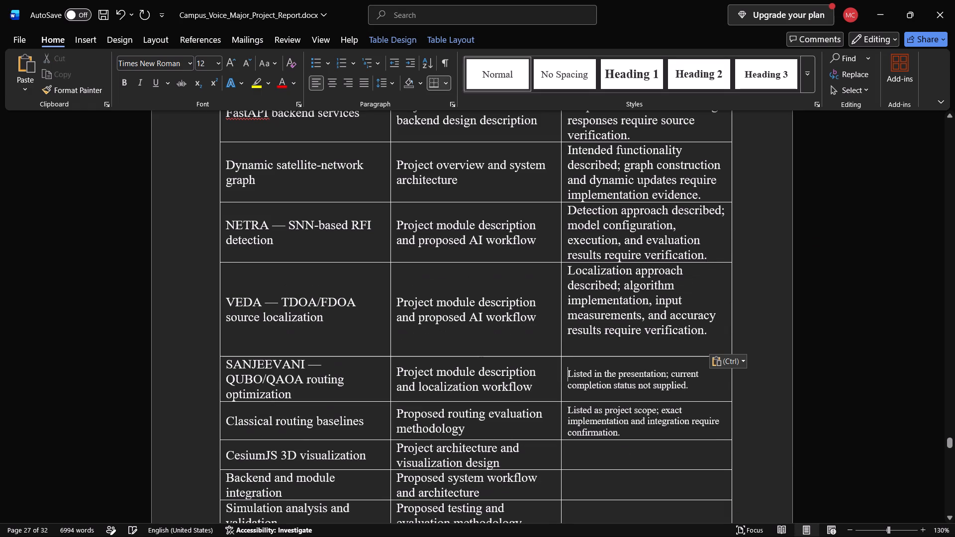
key("BackSpace")
Replace the SANJEEVANI status cell in Word with ChatGPT's "Optimization approach described; formulation, solver execution, and output validation require verification.", without a trailing line.
key("alt+Tab")
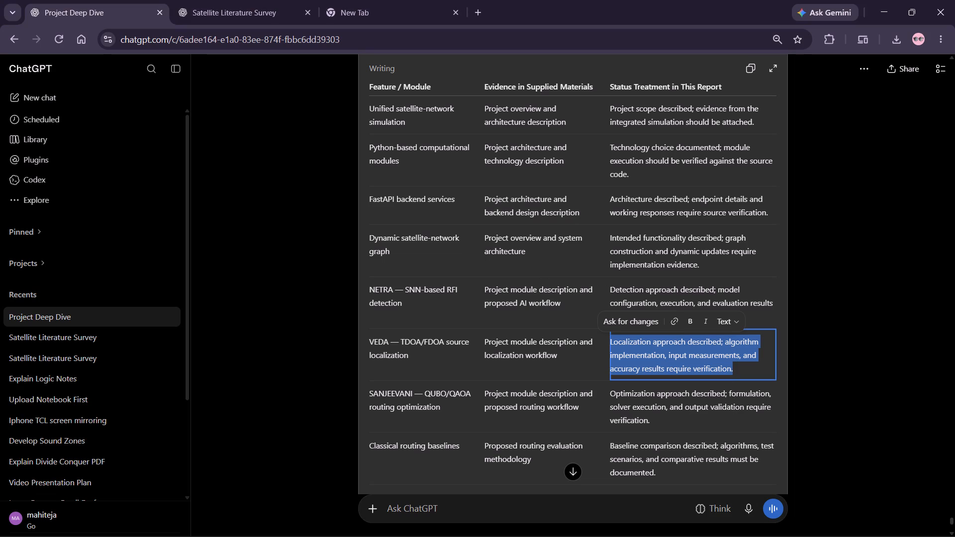
triple_click(634, 406)
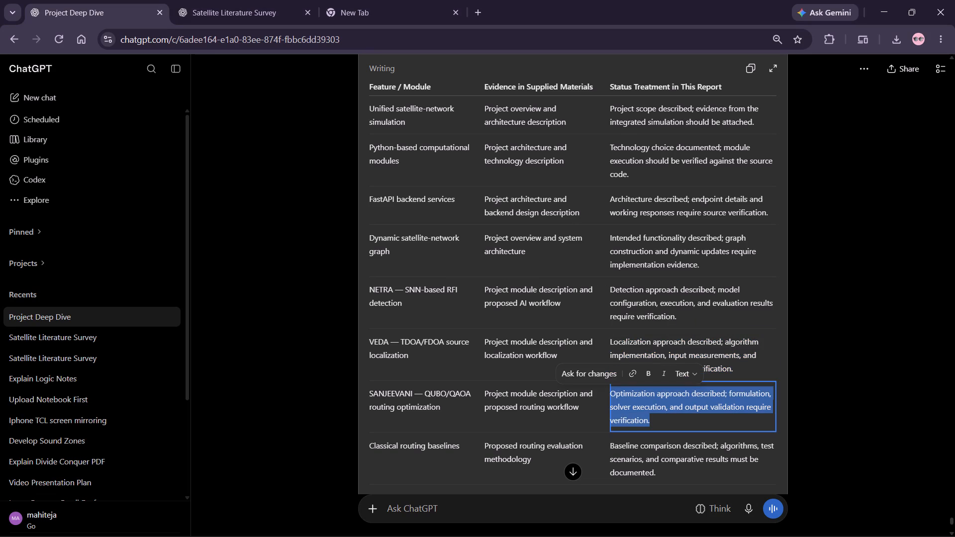
key("ctrl+c")
key("alt+Tab")
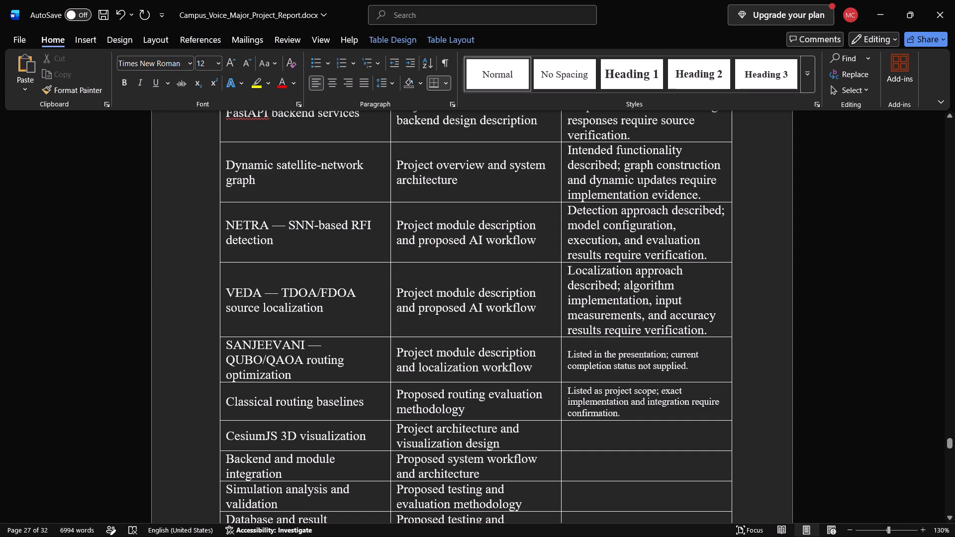
triple_click(620, 368)
key("ctrl+v")
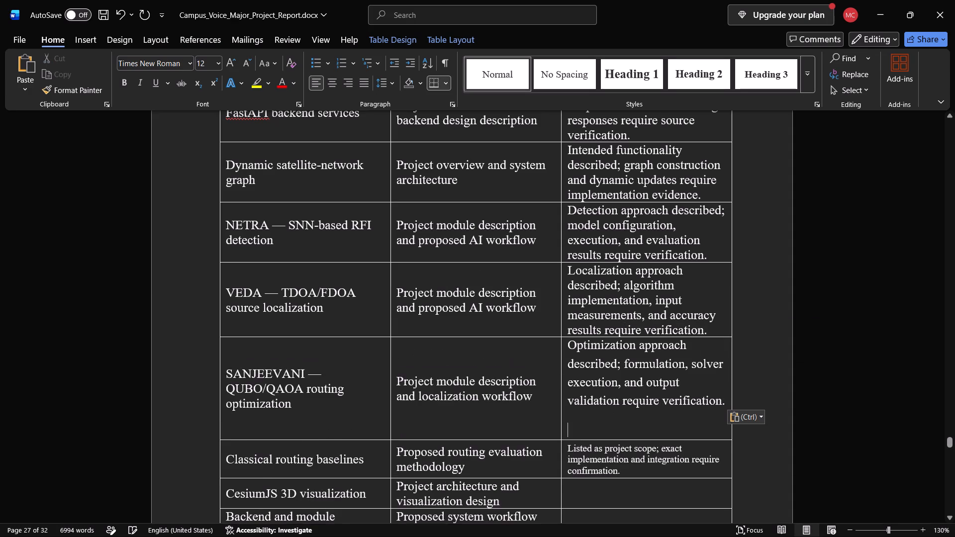
key("BackSpace")
Replace the "Classical routing baselines" status cell in Word with ChatGPT's "Baseline comparison described; algorithms, test scenarios, and comparative results must be documented.", without a trailing line.
key("alt+Tab")
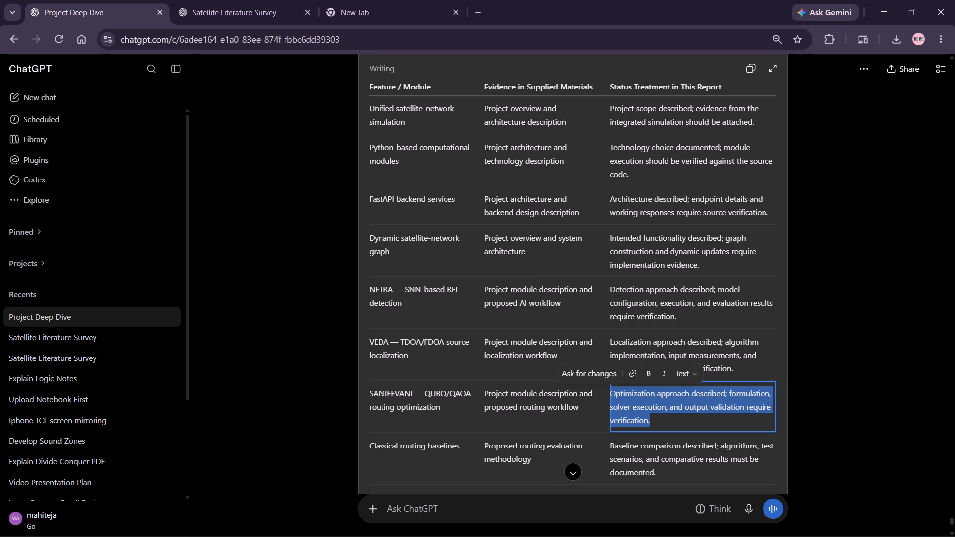
triple_click(635, 461)
key("ctrl+c")
key("alt+Tab")
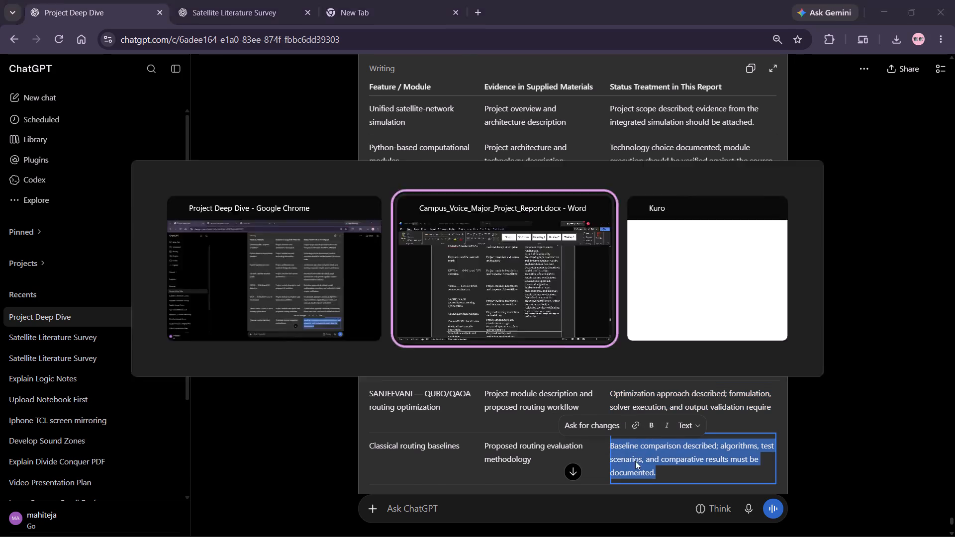
double_click(616, 421)
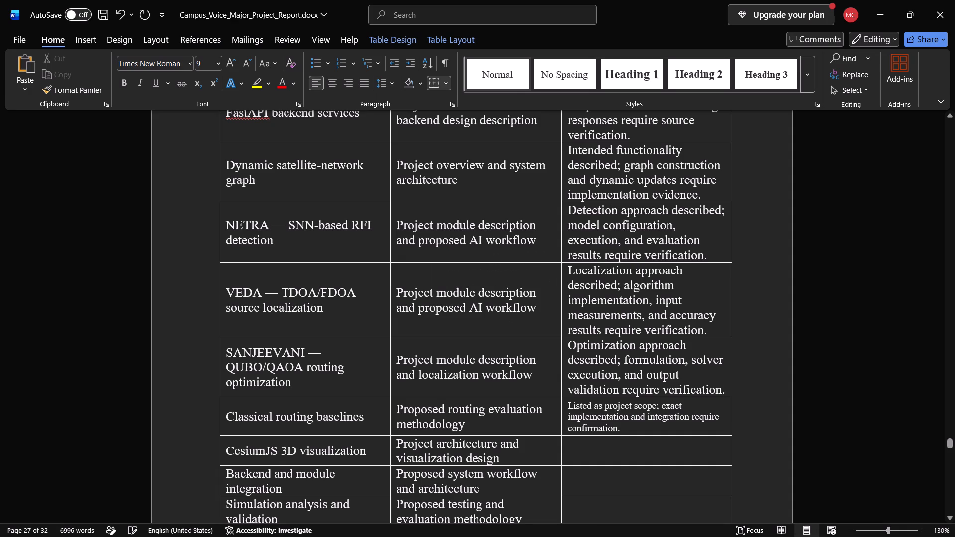
triple_click(616, 421)
key("ctrl+v")
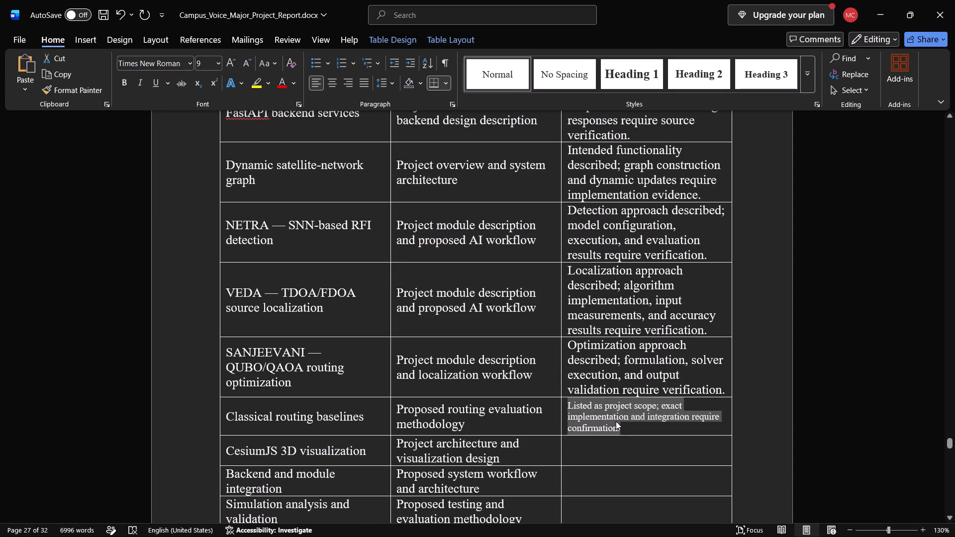
key("BackSpace")
Fill the CesiumJS status cell in Word with ChatGPT's "Visualization scope described; screenshots and evidence from the running application should be attached.", without a trailing line.
scroll(616, 421, "down", 1)
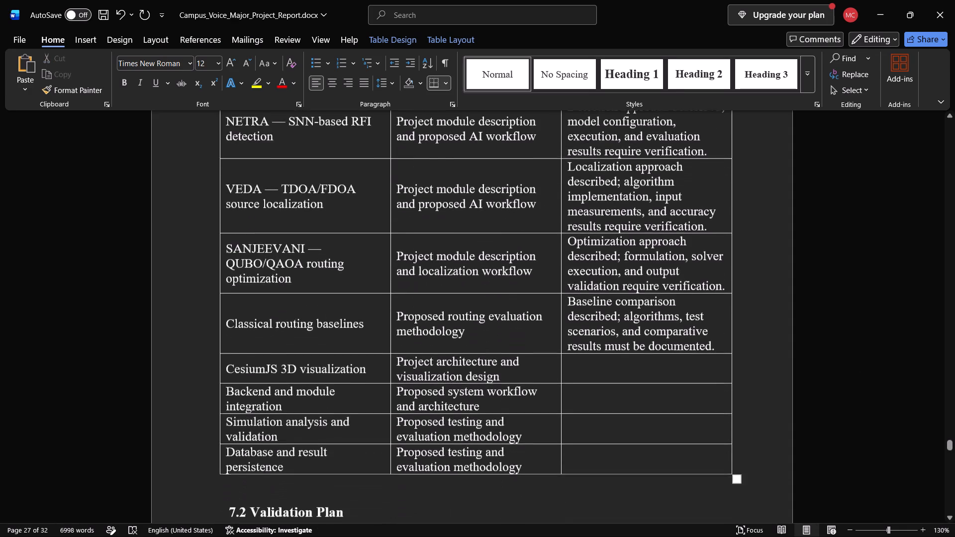
key("alt+Tab")
scroll(653, 339, "down", 2)
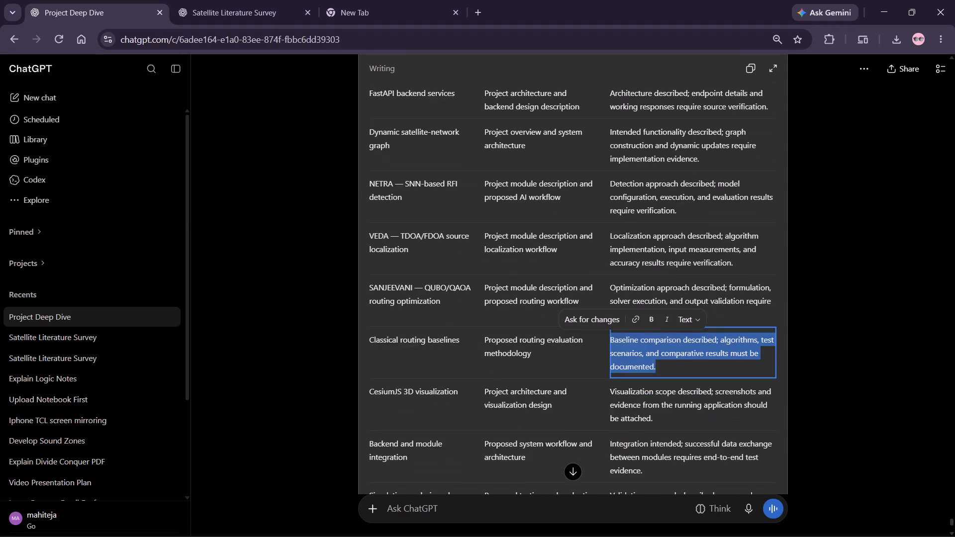
scroll(653, 339, "down", 1)
triple_click(646, 345)
key("ctrl+c")
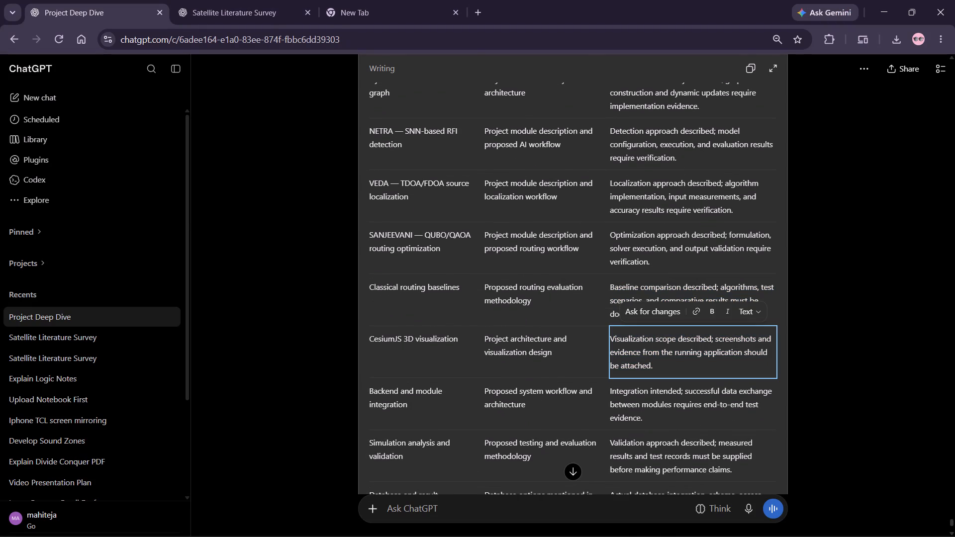
key("alt+Tab")
left_click(607, 358)
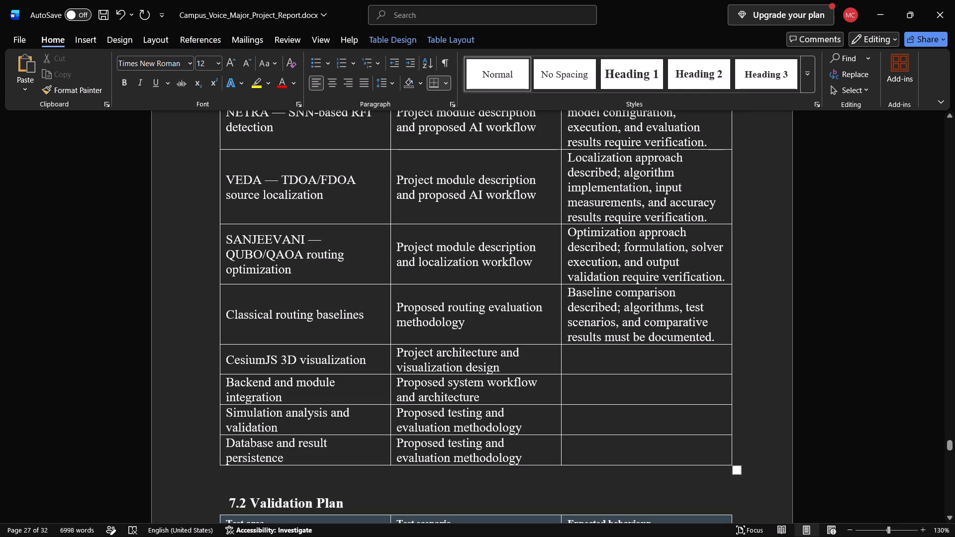
key("ctrl+v")
key("BackSpace")
Fill the "Backend and module integration" status cell in Word with ChatGPT's "Integration intended; successful data exchange between modules requires end-to-end test evidence.", without a trailing line.
key("alt+Tab")
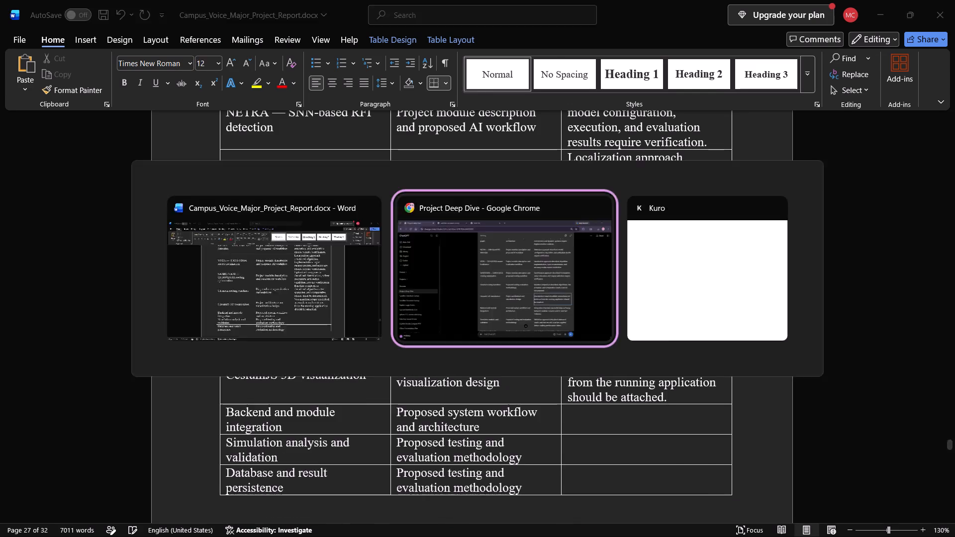
double_click(634, 403)
triple_click(634, 403)
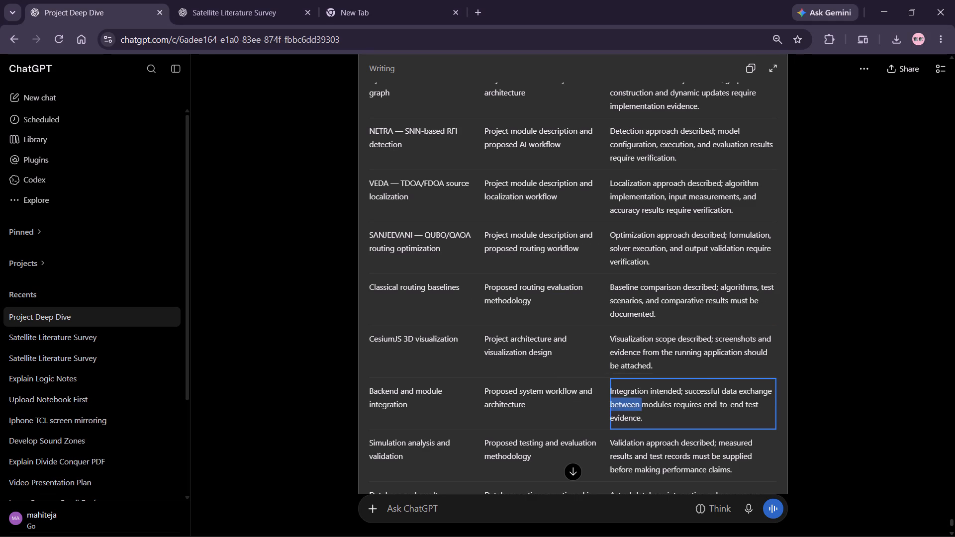
key("ctrl+c")
key("alt+Tab")
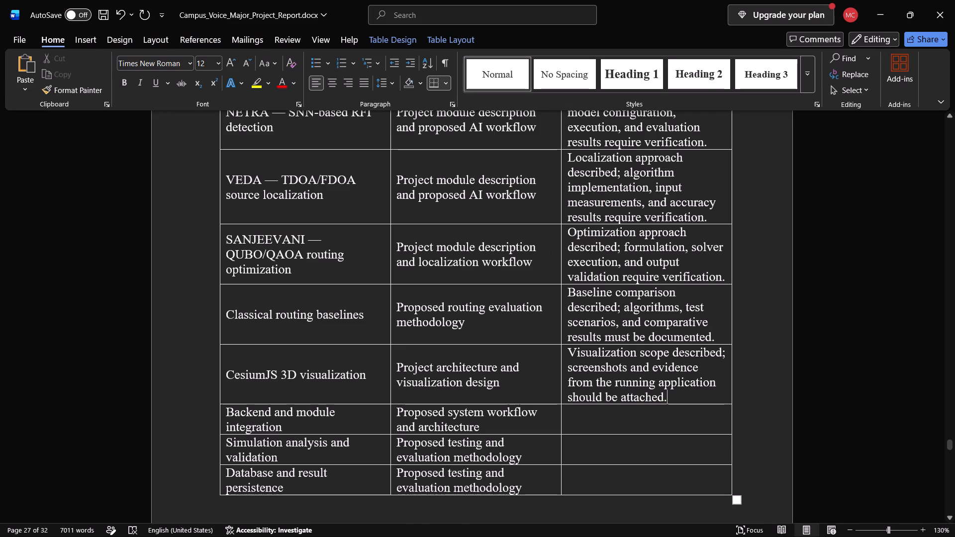
left_click(611, 419)
key("ctrl+v")
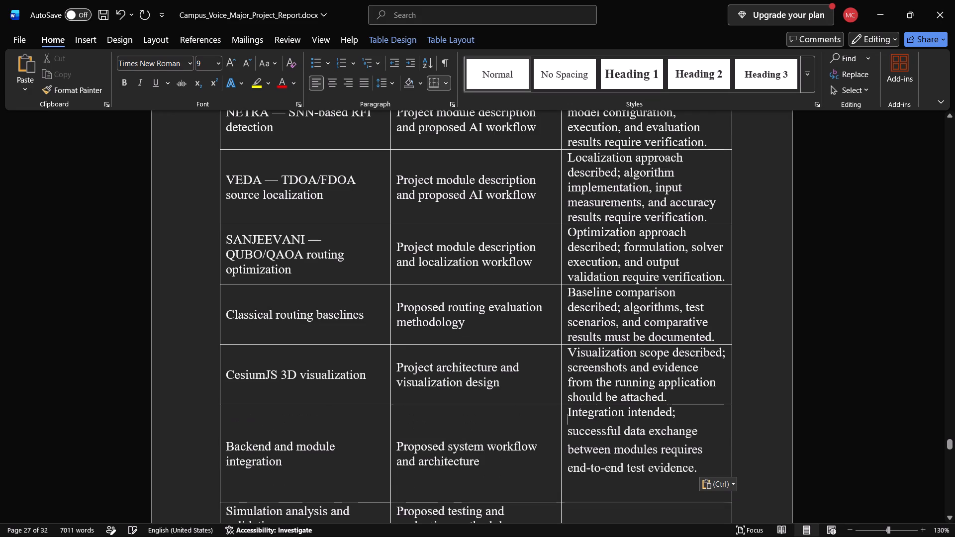
key("BackSpace")
Fill Word's "Simulation analysis" status cell with ChatGPT's "Validation approach described; measured results and test records must be supplied before making performance claims.", without a trailing line.
key("alt+Tab")
scroll(611, 419, "down", 1)
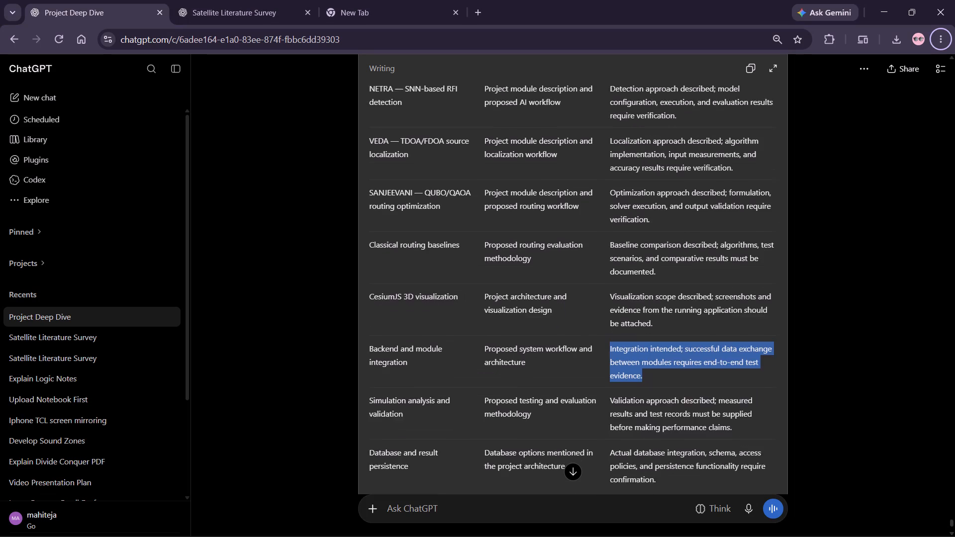
scroll(611, 419, "down", 1)
triple_click(666, 358)
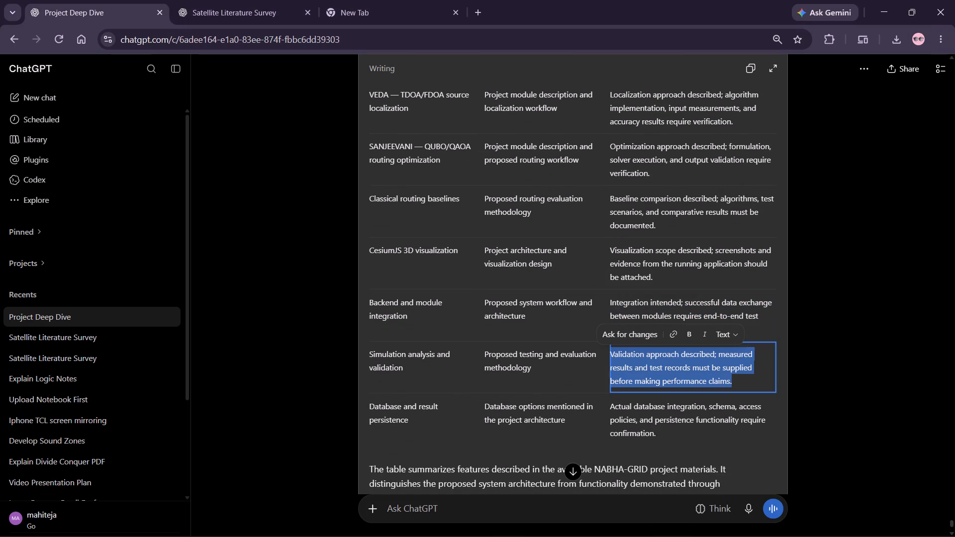
key("ctrl+c")
key("alt+Tab")
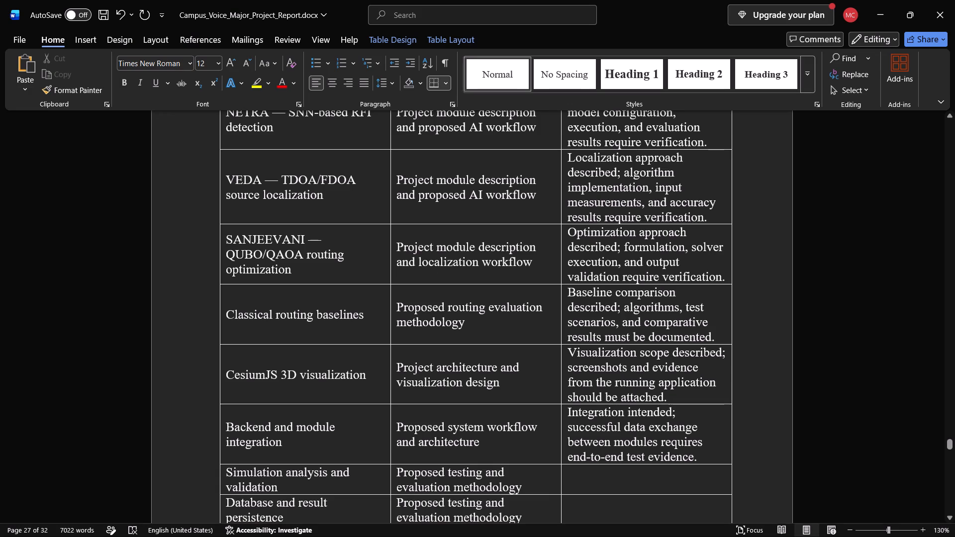
left_click(584, 422)
scroll(604, 421, "down", 1)
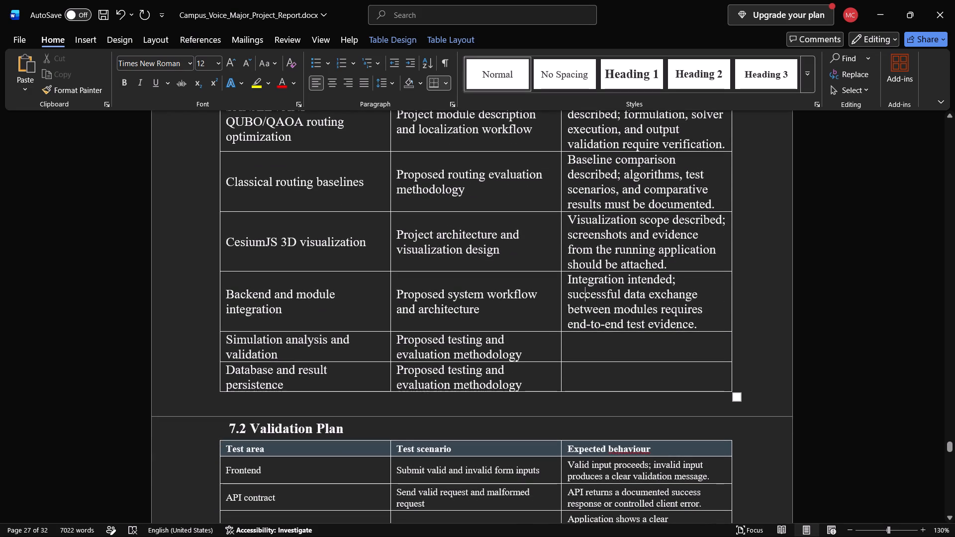
left_click(595, 345)
key("ctrl+v")
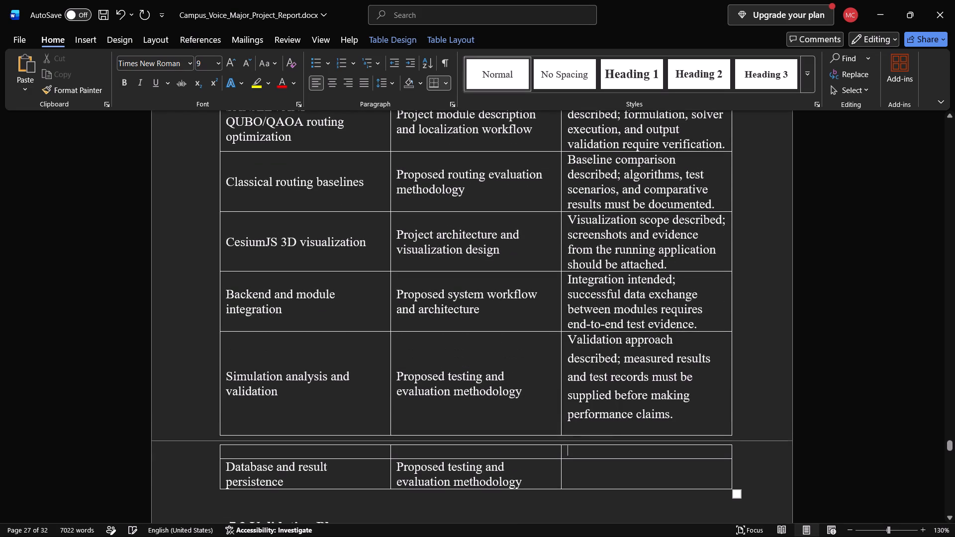
key("BackSpace")
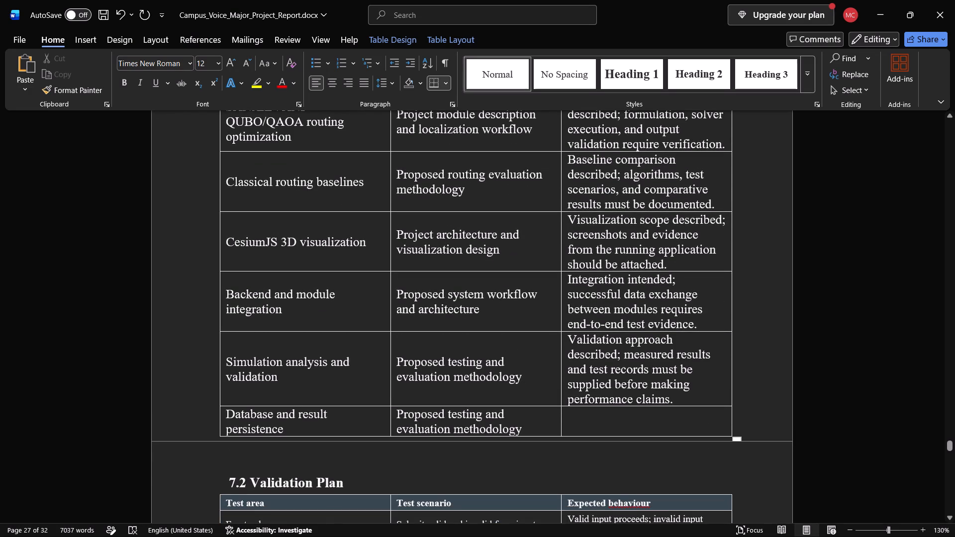
Fill the "Database and result persistence" status cell in Word with ChatGPT's "Actual database integration, schema, access policies, and persistence functionality require confirmation.".
key("alt+Tab")
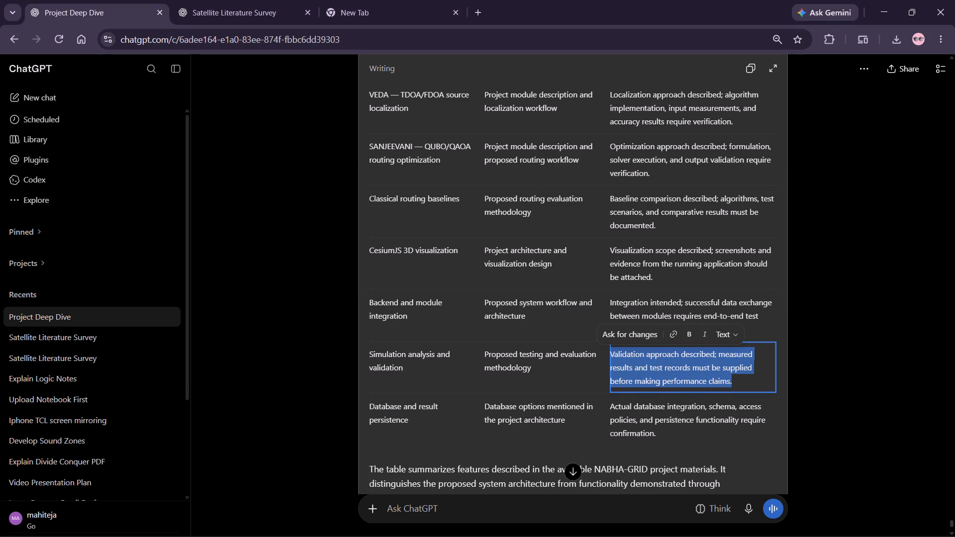
double_click(652, 432)
triple_click(652, 432)
left_click(652, 432)
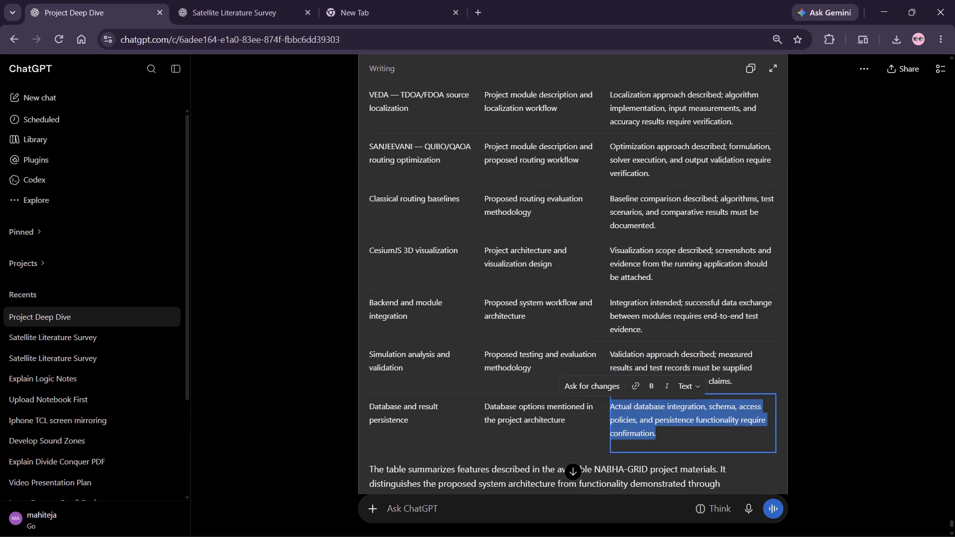
key("ctrl+c")
key("alt+Tab")
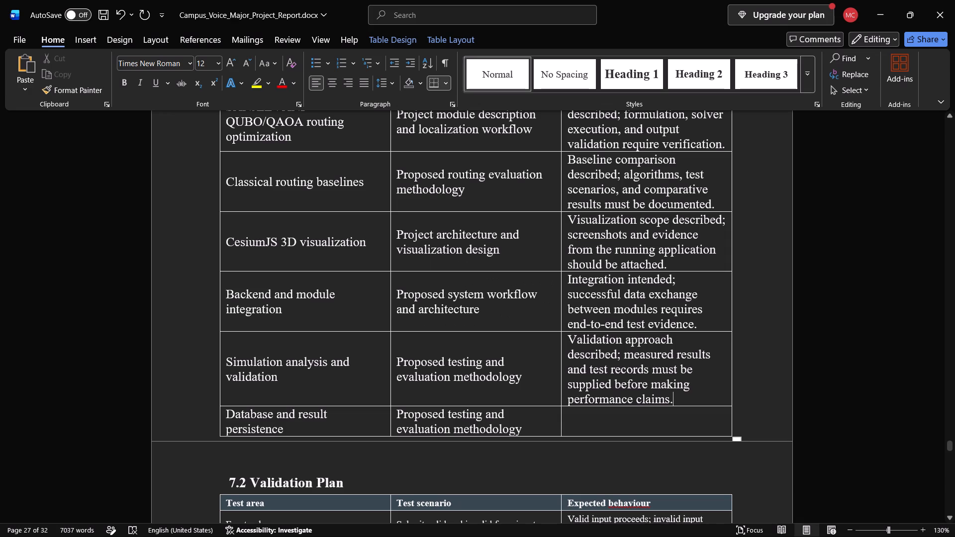
left_click(601, 414)
key("ctrl+v")
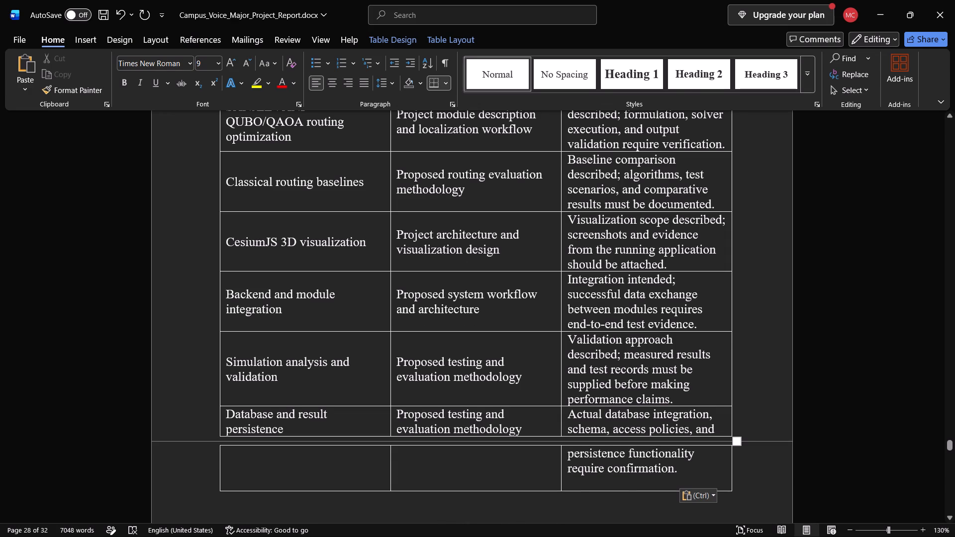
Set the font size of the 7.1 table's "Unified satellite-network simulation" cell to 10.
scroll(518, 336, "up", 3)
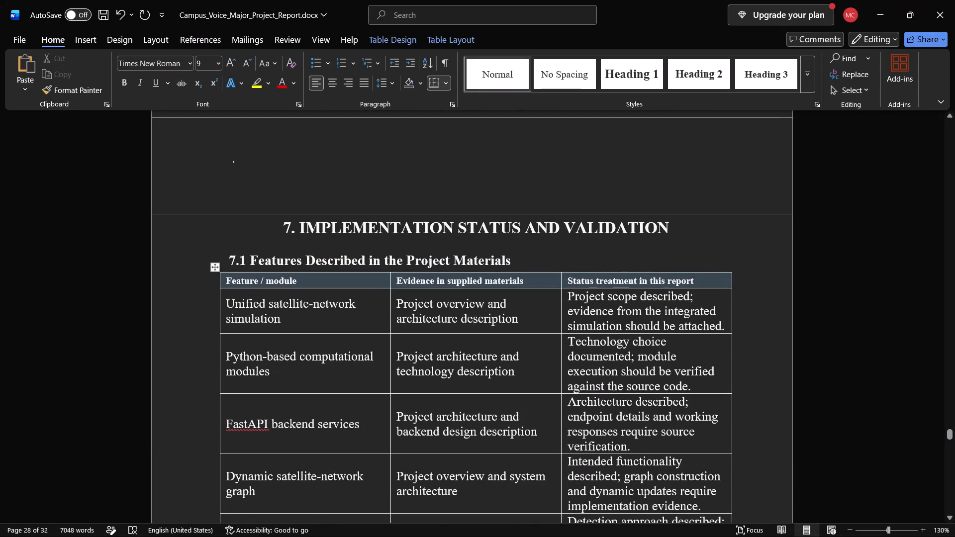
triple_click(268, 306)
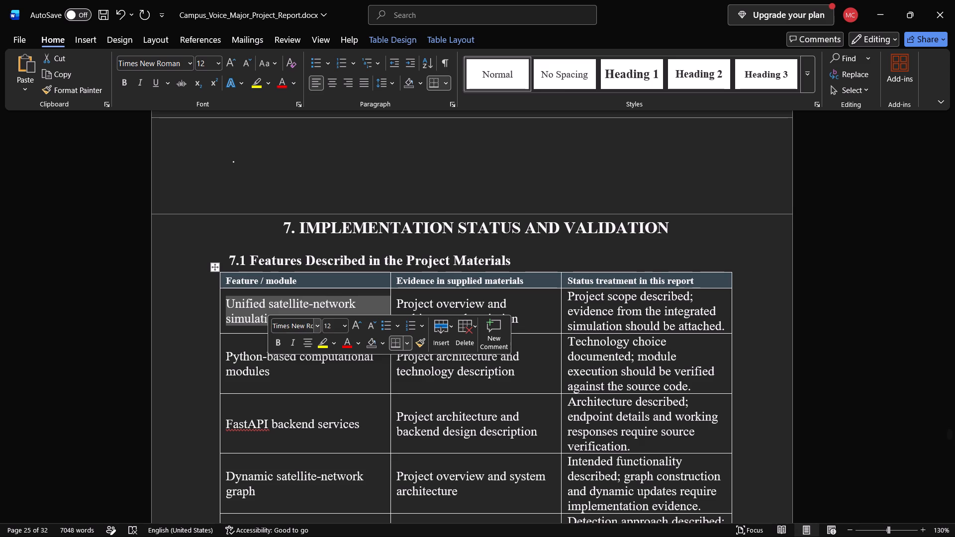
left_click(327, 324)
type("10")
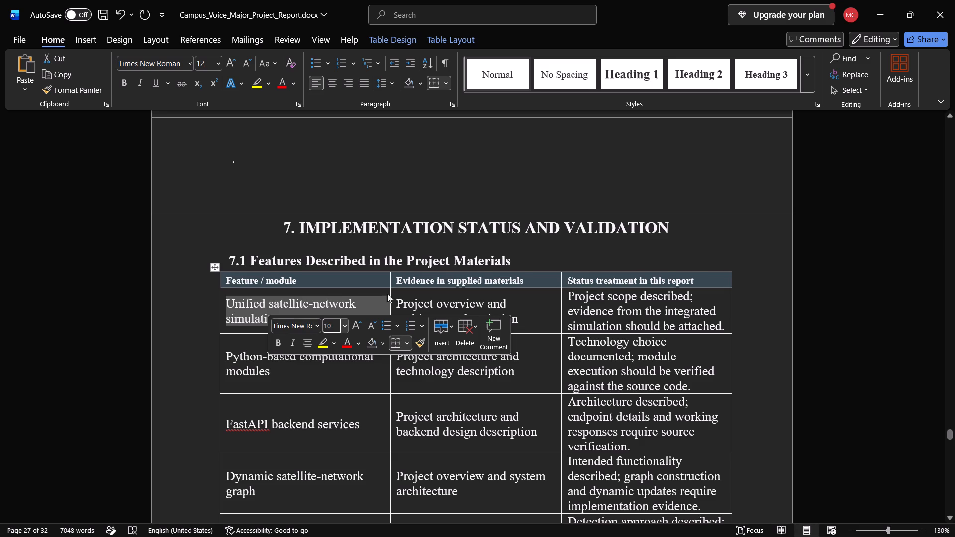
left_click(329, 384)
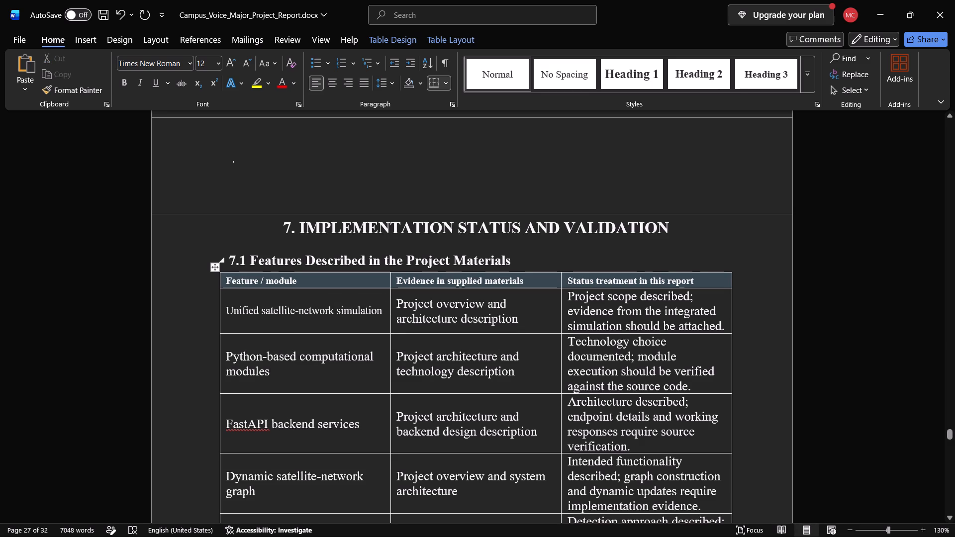
Set the font size of the entire 7.1 features table to 10.
left_click(214, 265)
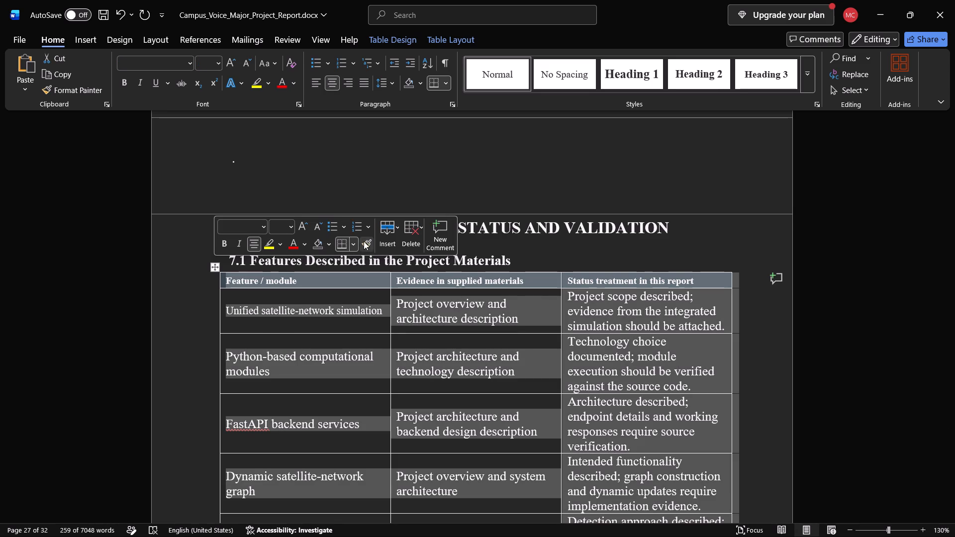
left_click(282, 226)
type("10")
key("Return")
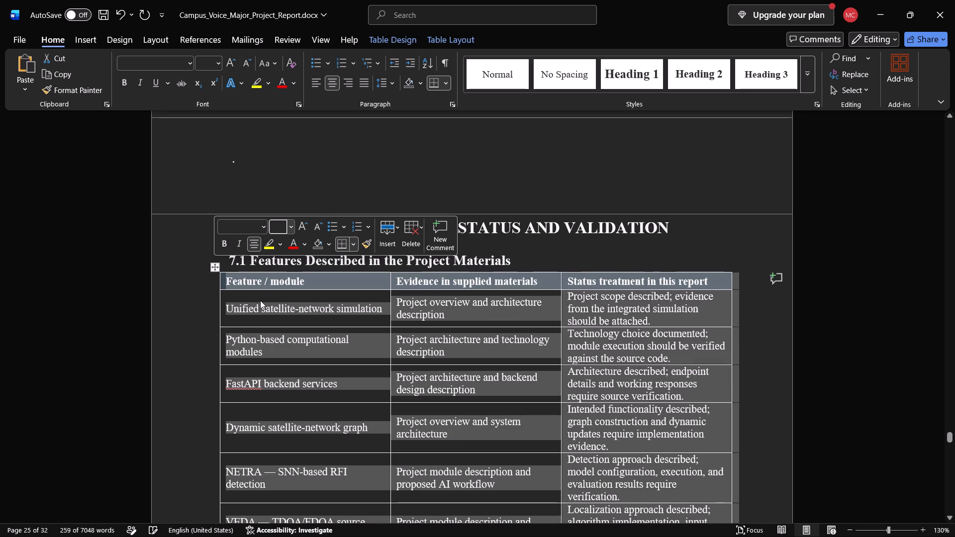
left_click(183, 365)
scroll(183, 365, "down", 2)
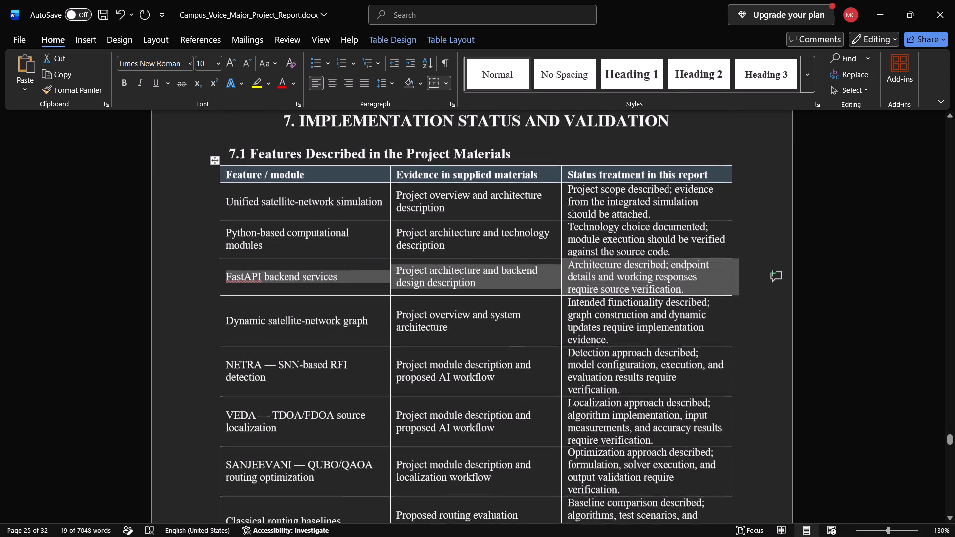
scroll(183, 365, "down", 2)
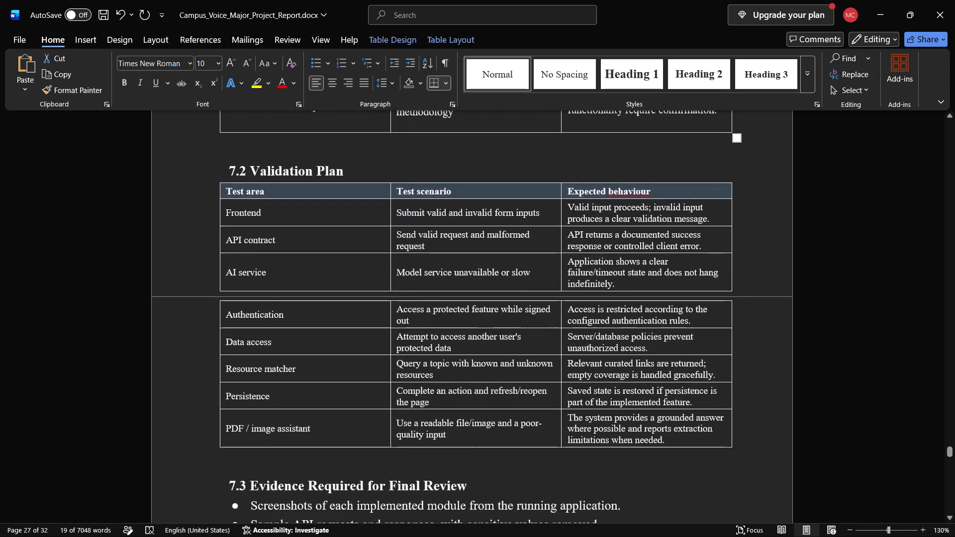
scroll(183, 365, "up", 1)
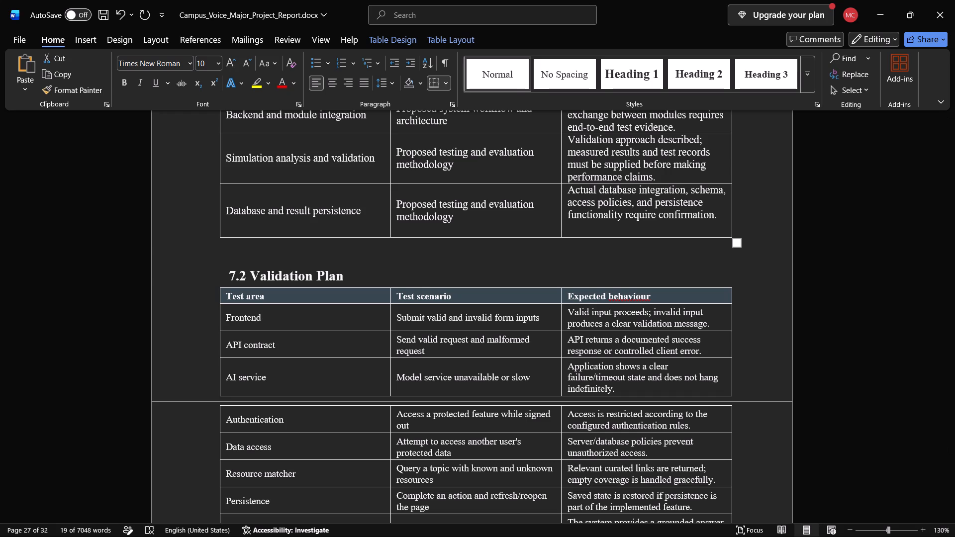
scroll(199, 357, "down", 1)
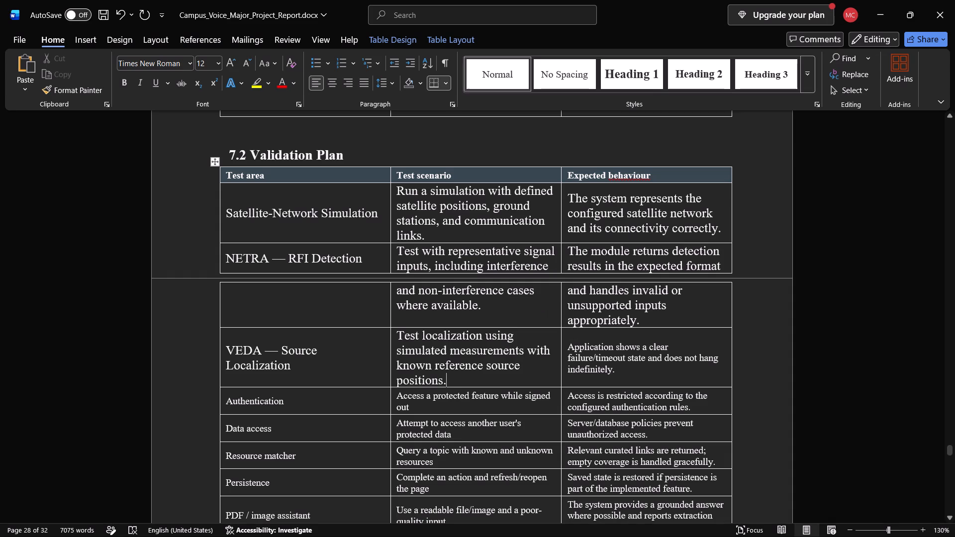
triple_click(590, 360)
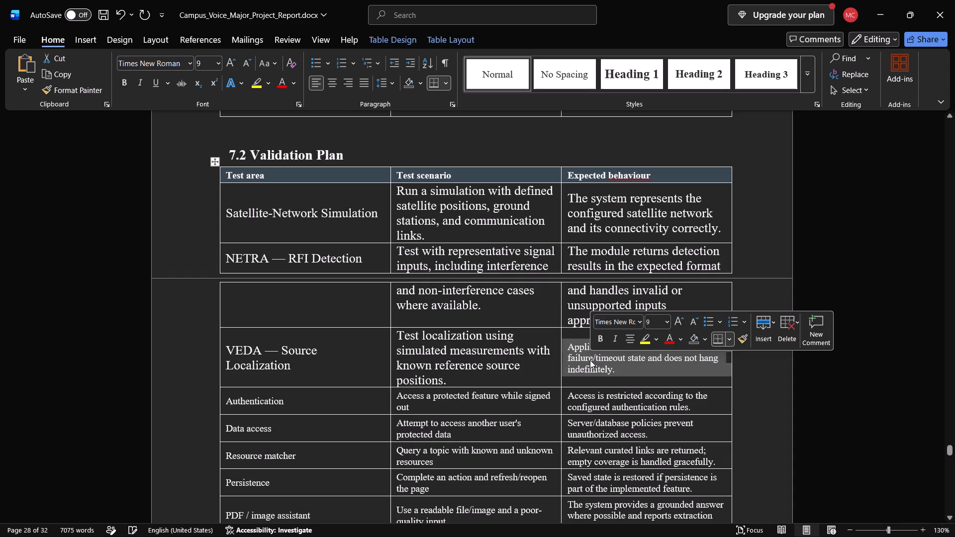
key("ctrl+v")
key("alt+Tab")
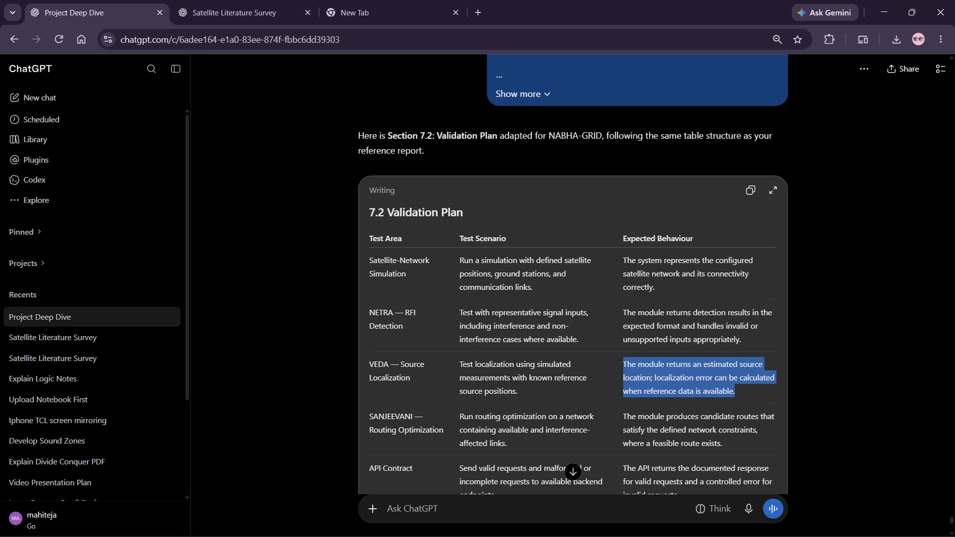
key("alt+Tab")
key("BackSpace")
Replace "Authentication" in Word's 7.2 table with ChatGPT's test area "SANJEEVANI — Routing Optimization", without a trailing line.
key("alt+Tab")
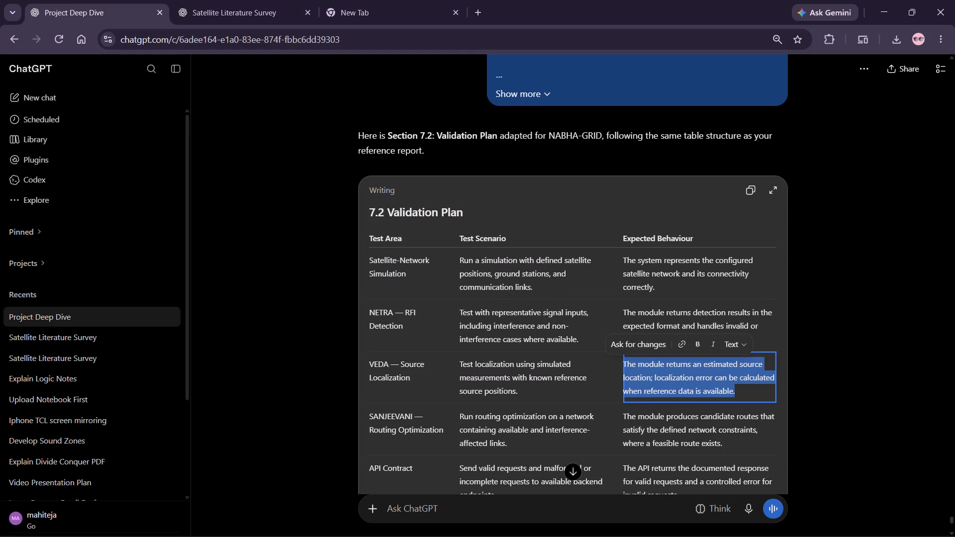
scroll(421, 404, "down", 1)
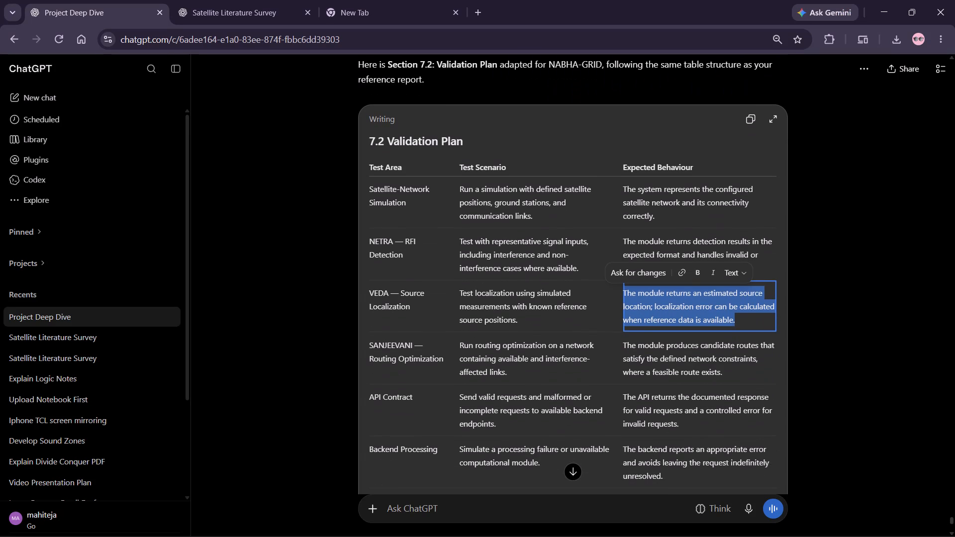
triple_click(403, 353)
key("ctrl+c")
key("alt+Tab")
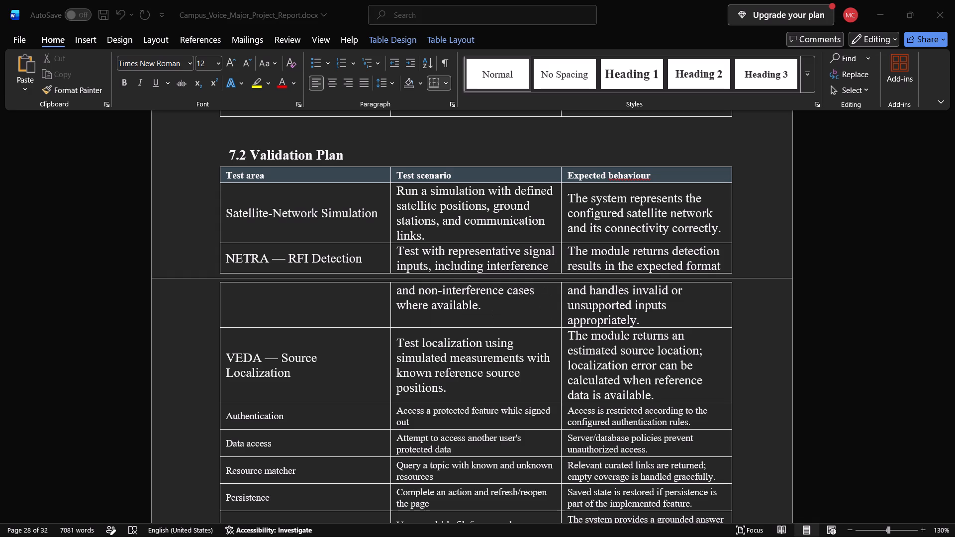
double_click(243, 354)
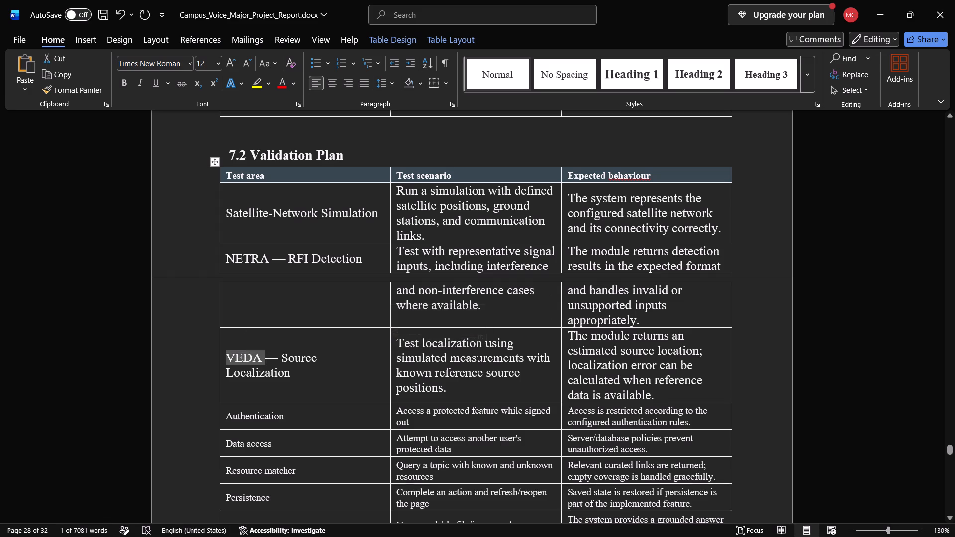
triple_click(252, 406)
key("ctrl+v")
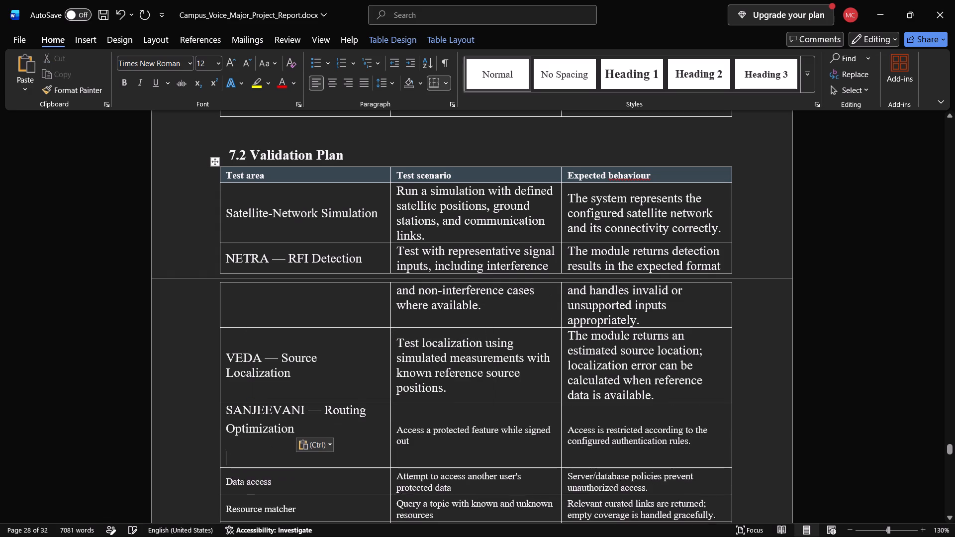
key("BackSpace")
Replace the SANJEEVANI row's test scenario in Word with ChatGPT's "Run routing optimization on a network containing available and interference-affected links.", without a trailing line.
key("alt+Tab")
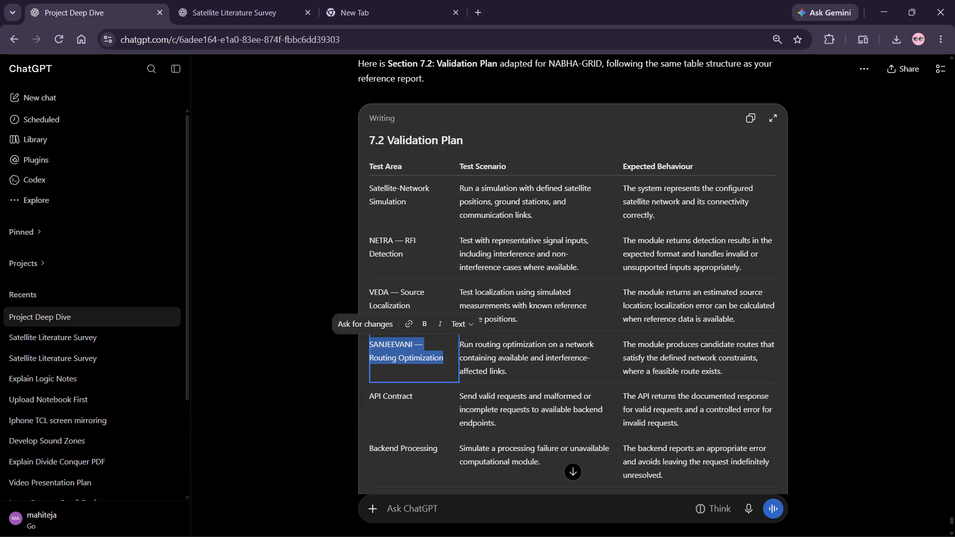
triple_click(491, 348)
key("ctrl+c")
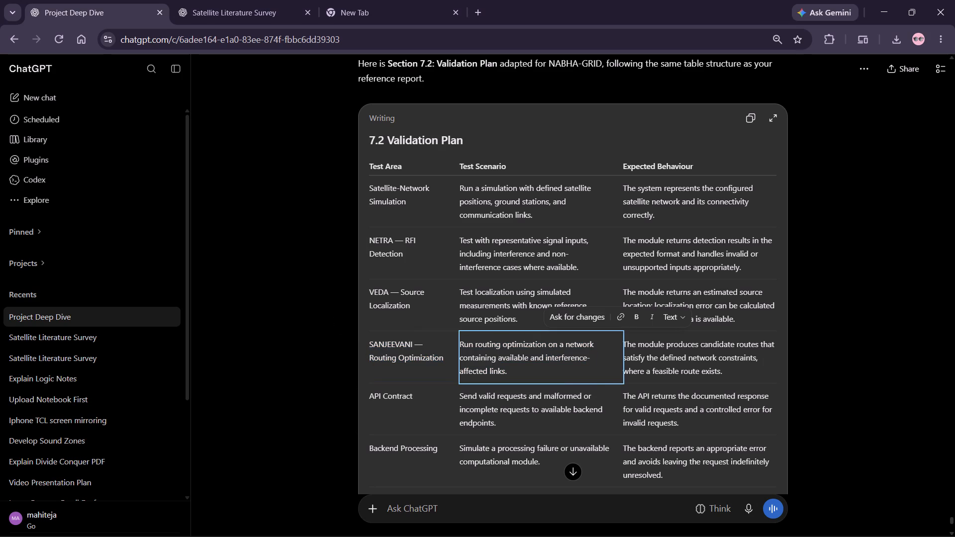
key("alt+Tab")
triple_click(455, 414)
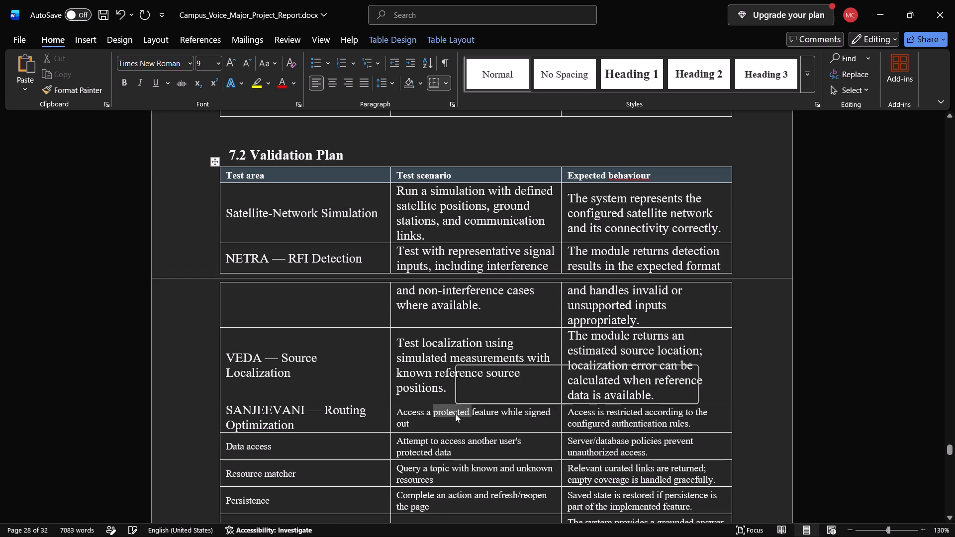
key("ctrl+v")
key("BackSpace")
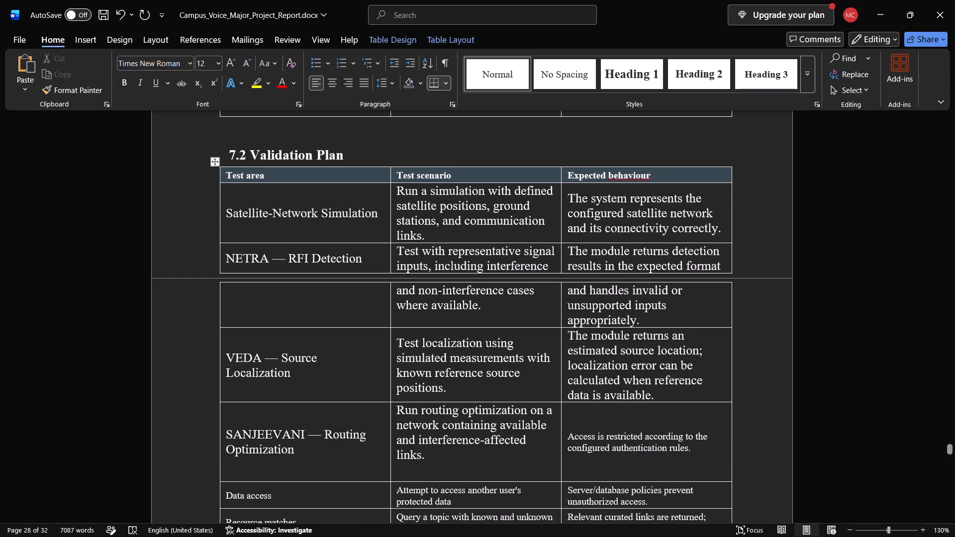
Replace the SANJEEVANI row's expected behaviour in Word with ChatGPT's "The module produces candidate routes that satisfy the defined network constraints…" text, without a trailing line.
key("alt+Tab")
triple_click(662, 364)
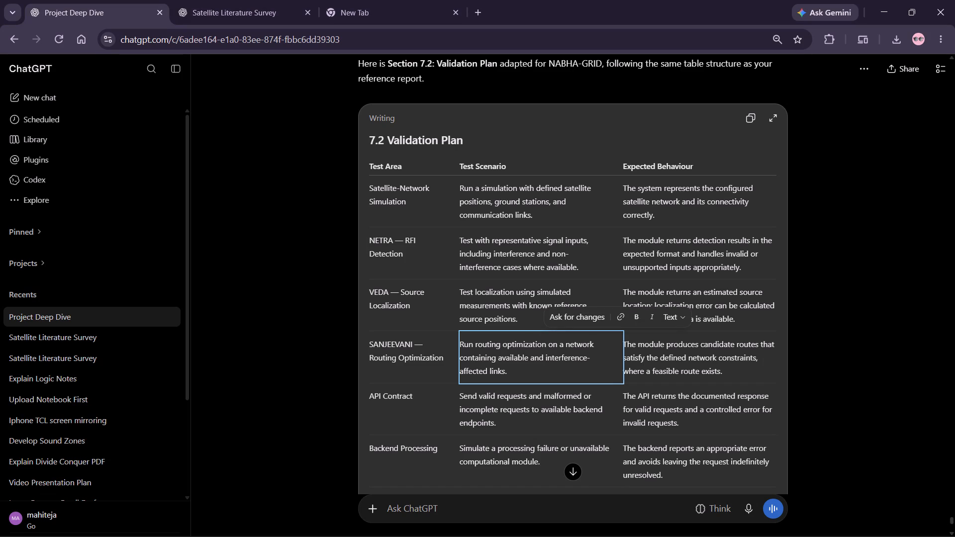
key("ctrl+c")
key("alt+Tab")
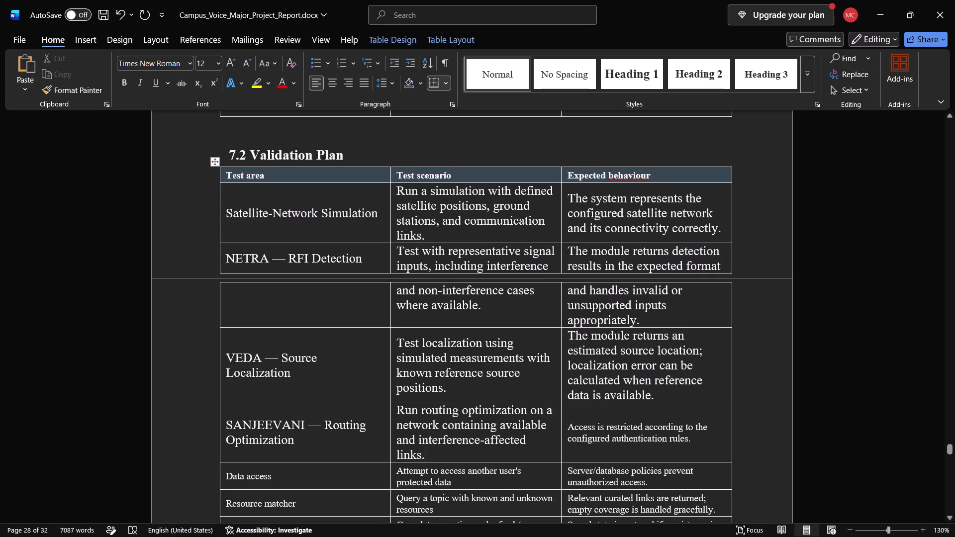
scroll(608, 417, "down", 1)
triple_click(610, 406)
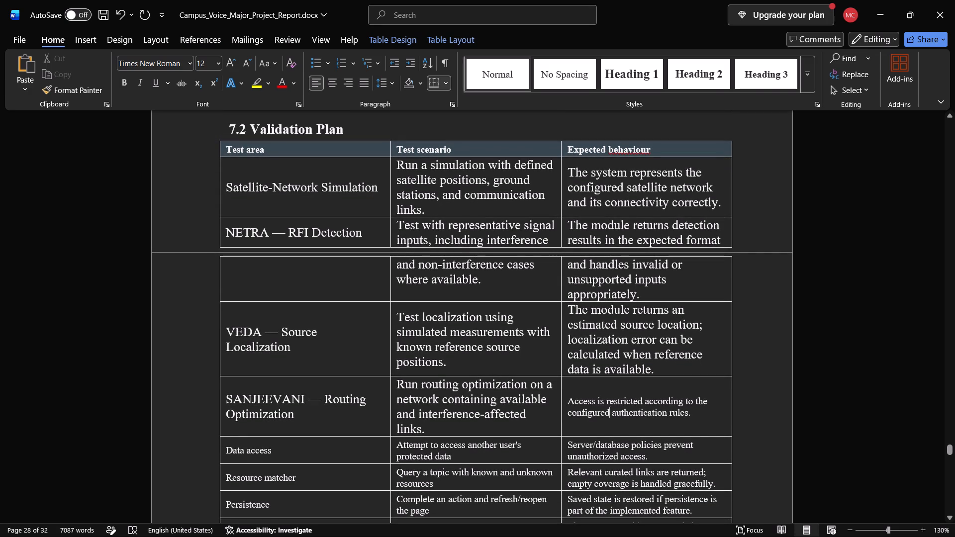
key("ctrl+c")
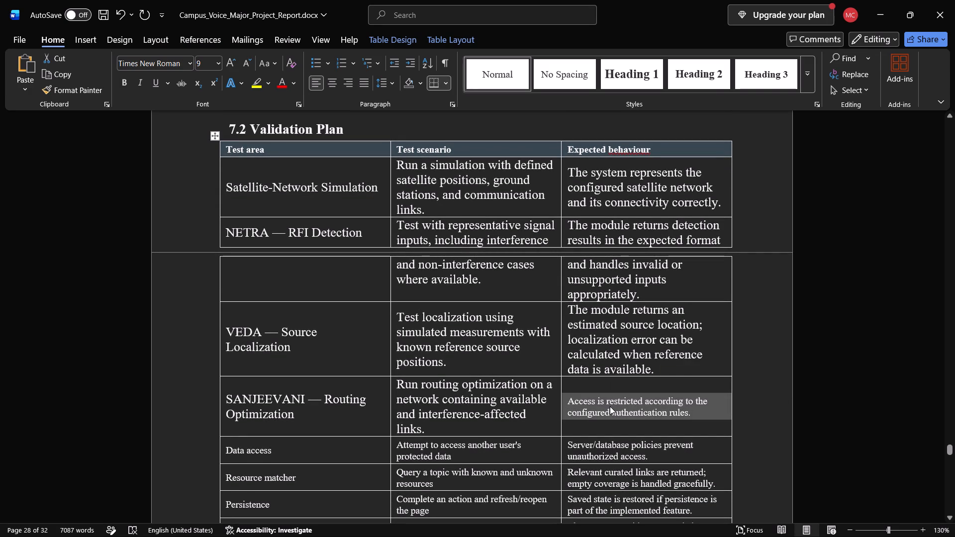
key("alt+Tab")
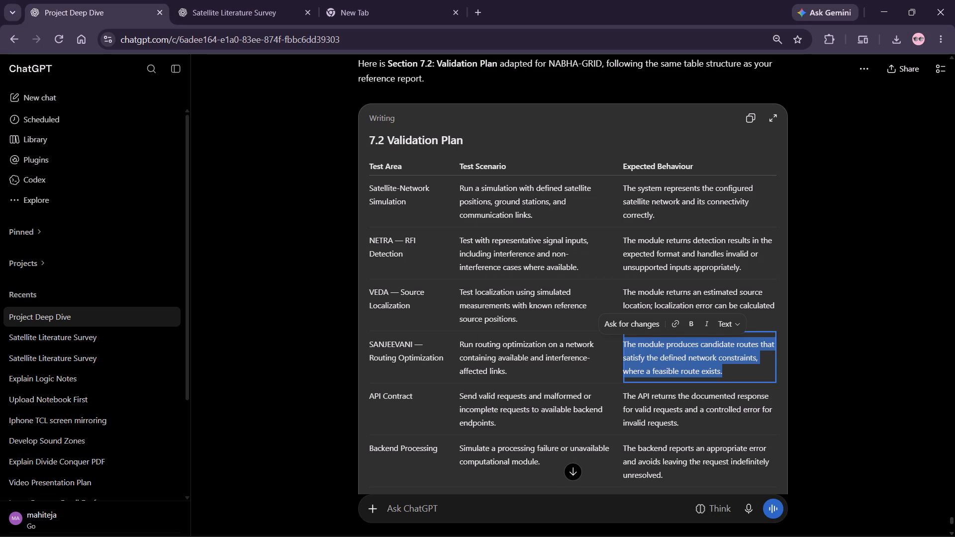
key("ctrl+c")
key("ctrl+c")
key("alt+Tab")
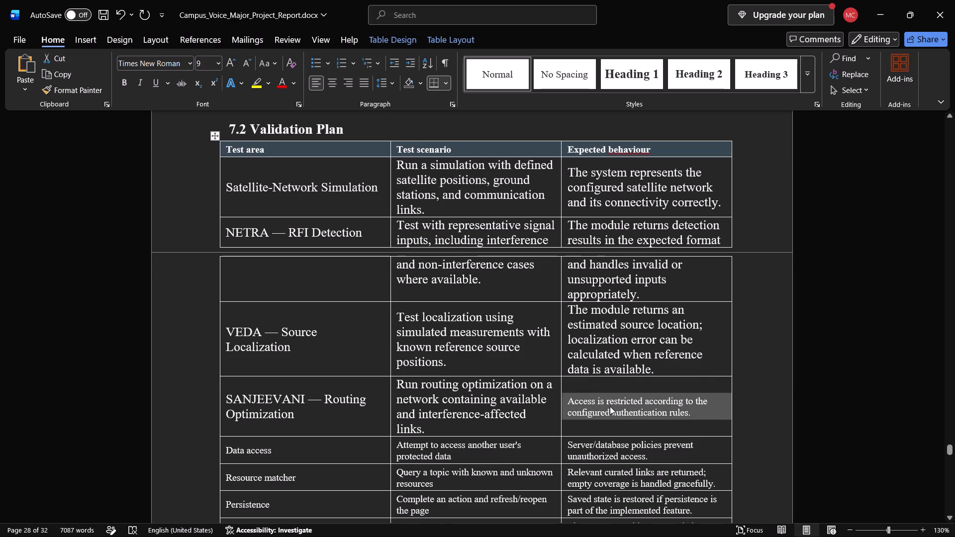
key("ctrl+v")
key("BackSpace")
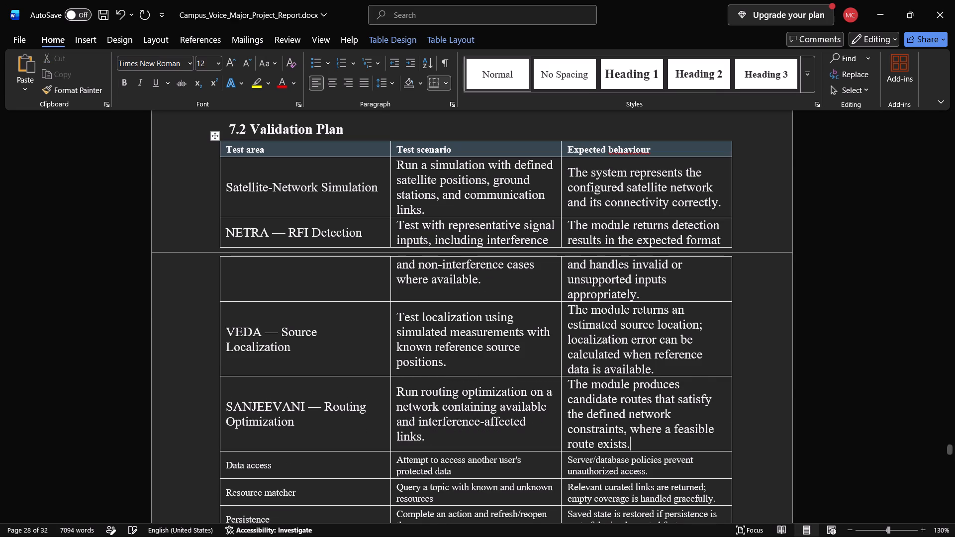
Replace "Data access" in Word's 7.2 table with ChatGPT's test area "API Contract", without a trailing line.
key("alt+Tab")
scroll(578, 362, "down", 1)
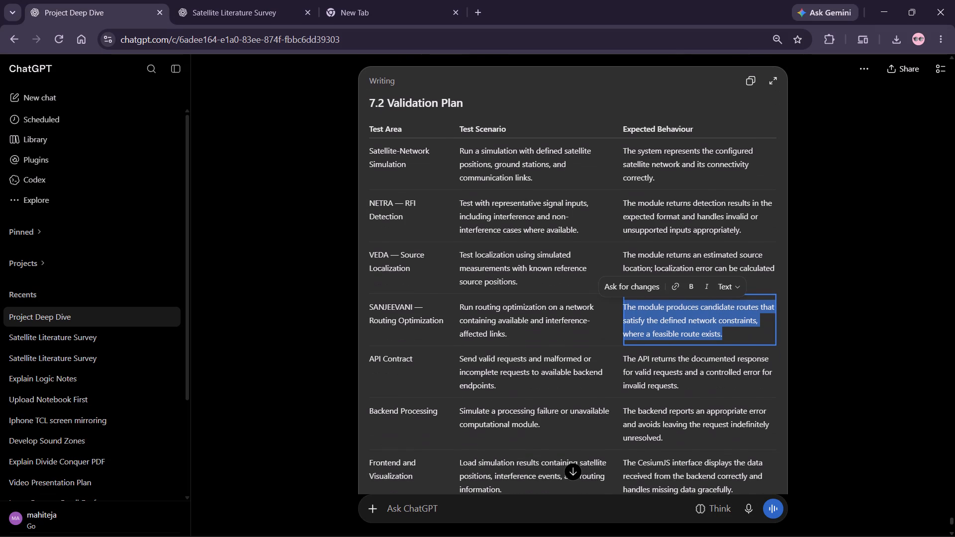
triple_click(389, 367)
key("ctrl+c")
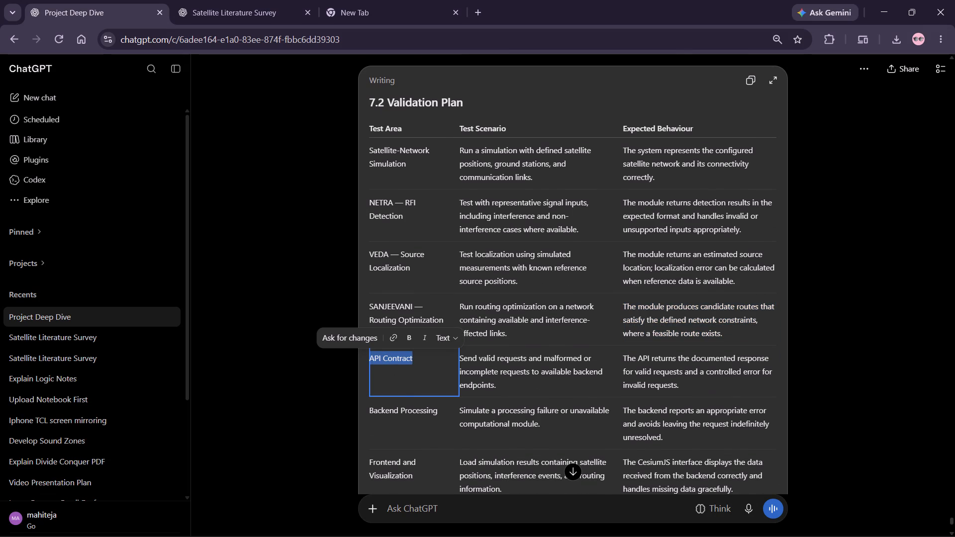
key("alt+Tab")
triple_click(282, 404)
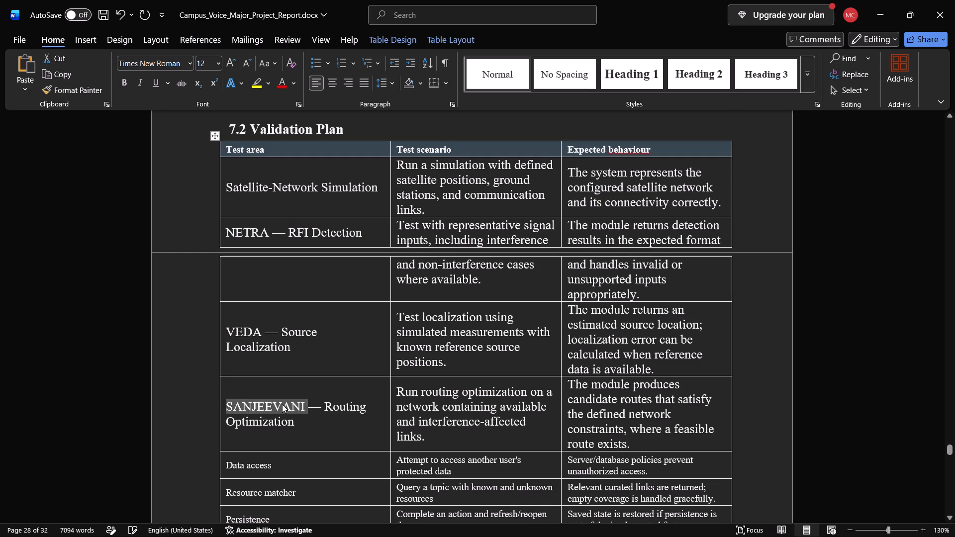
scroll(282, 404, "down", 1)
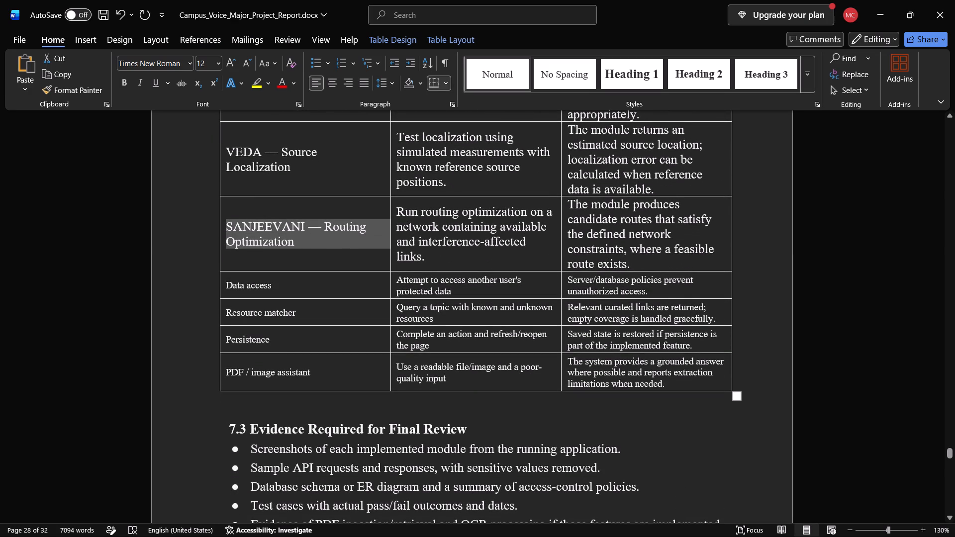
left_click(270, 282)
key("alt+Tab")
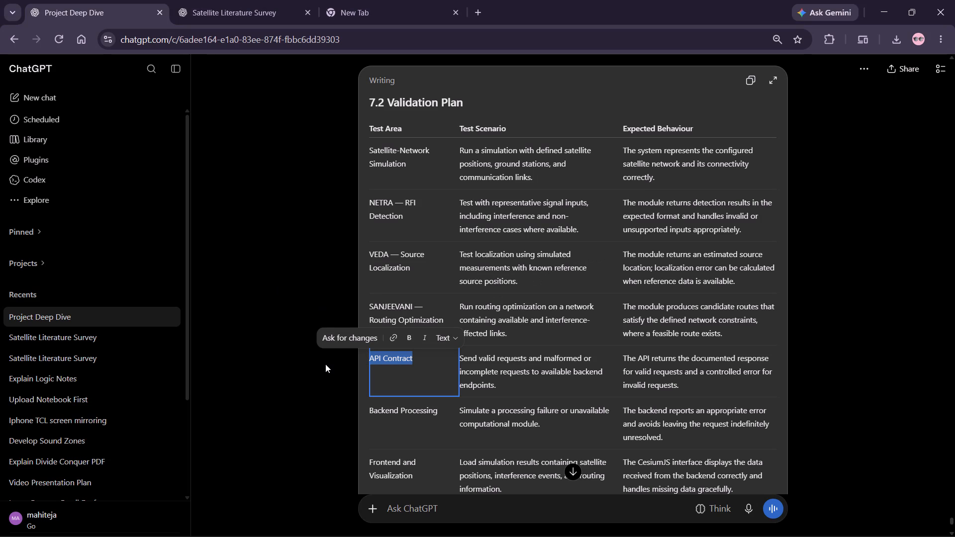
left_click(413, 275)
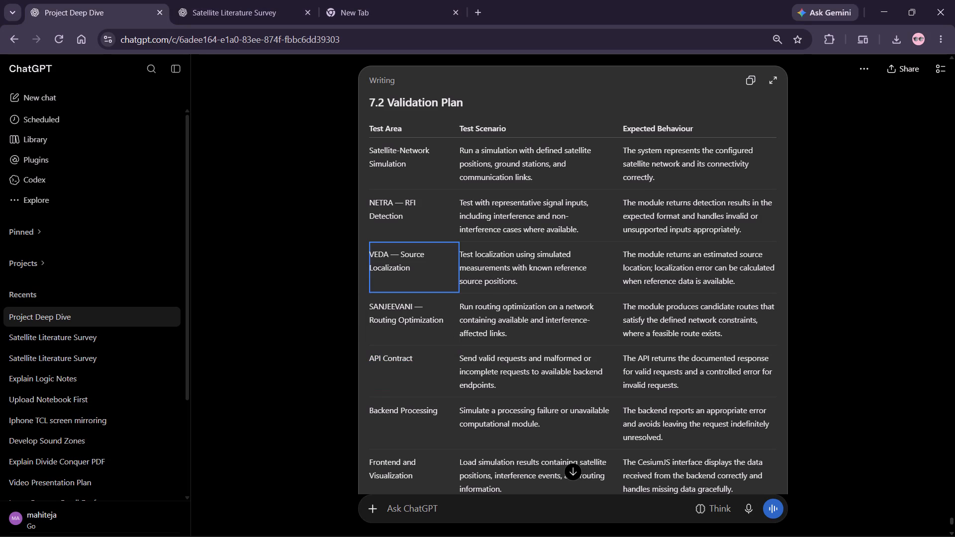
triple_click(396, 355)
key("ctrl+c")
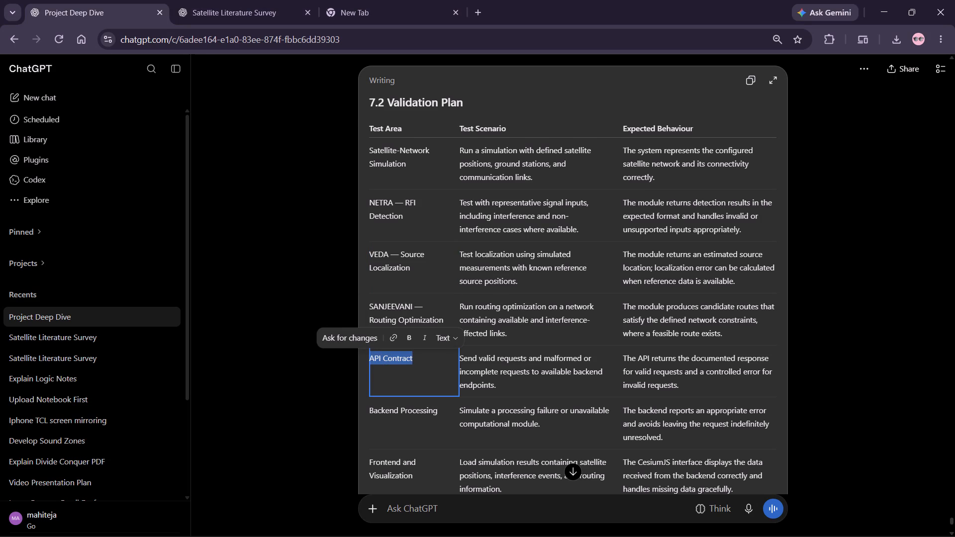
key("alt+Tab")
triple_click(273, 285)
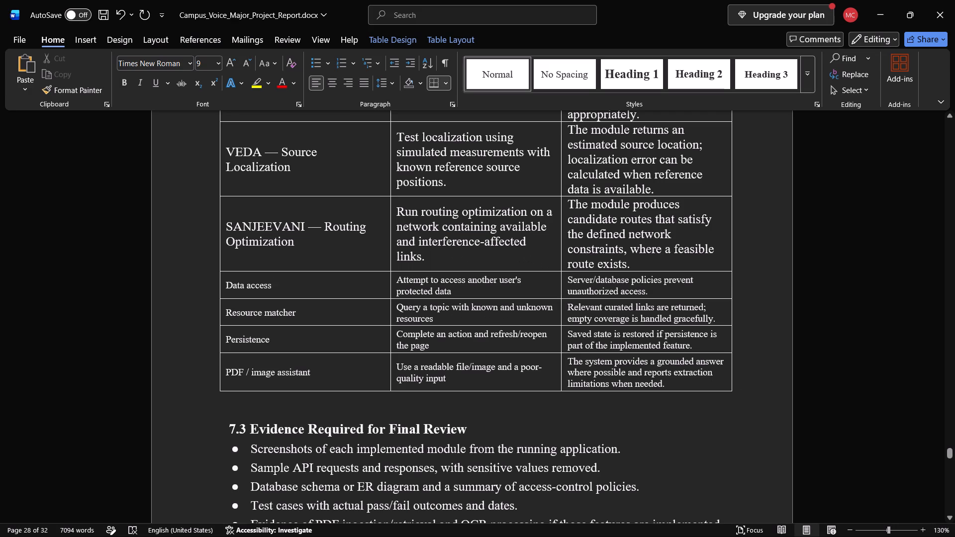
key("ctrl+v")
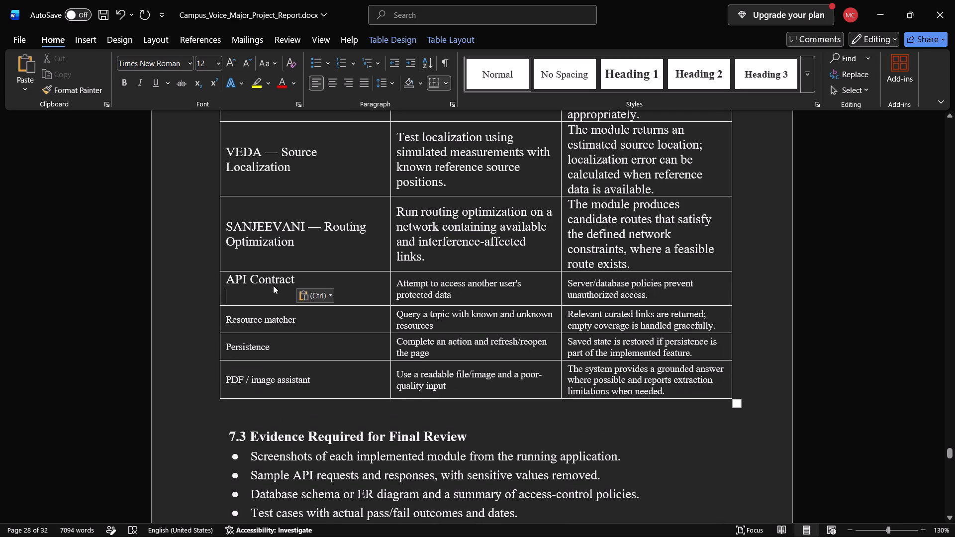
key("BackSpace")
key("alt+Tab")
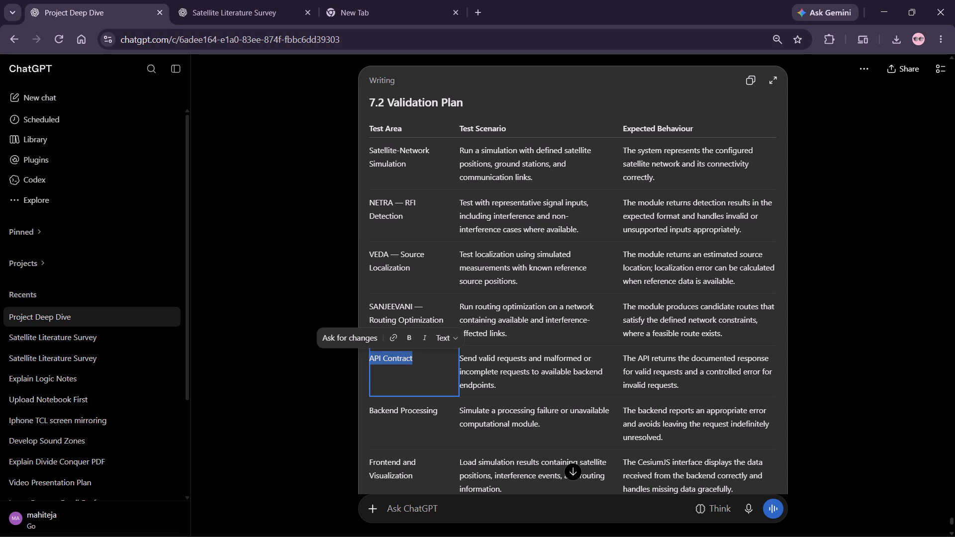
triple_click(509, 350)
key("ctrl+c")
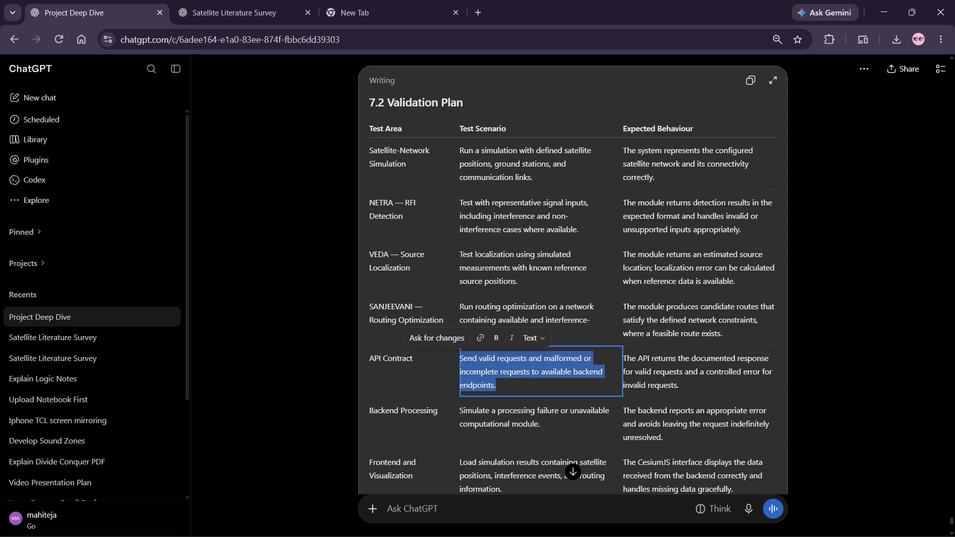
key("alt+Tab")
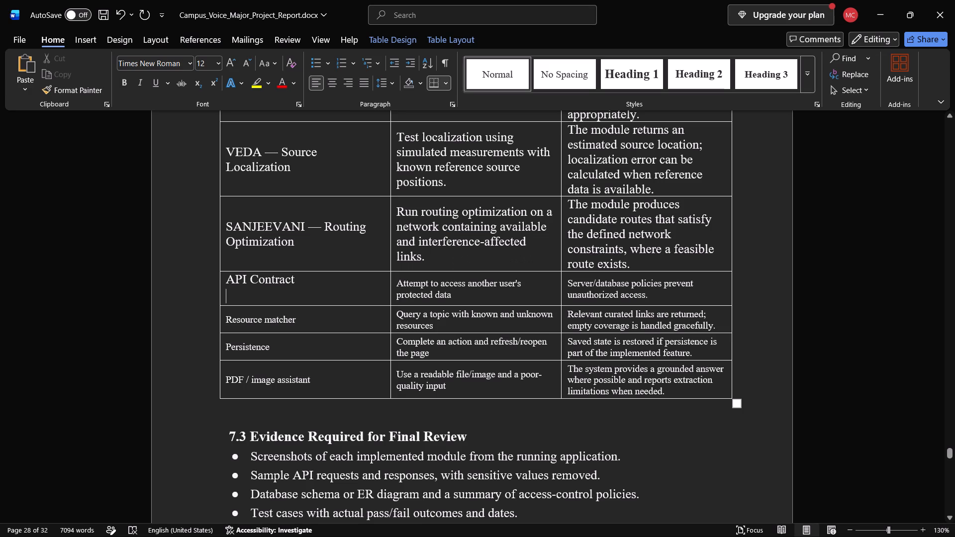
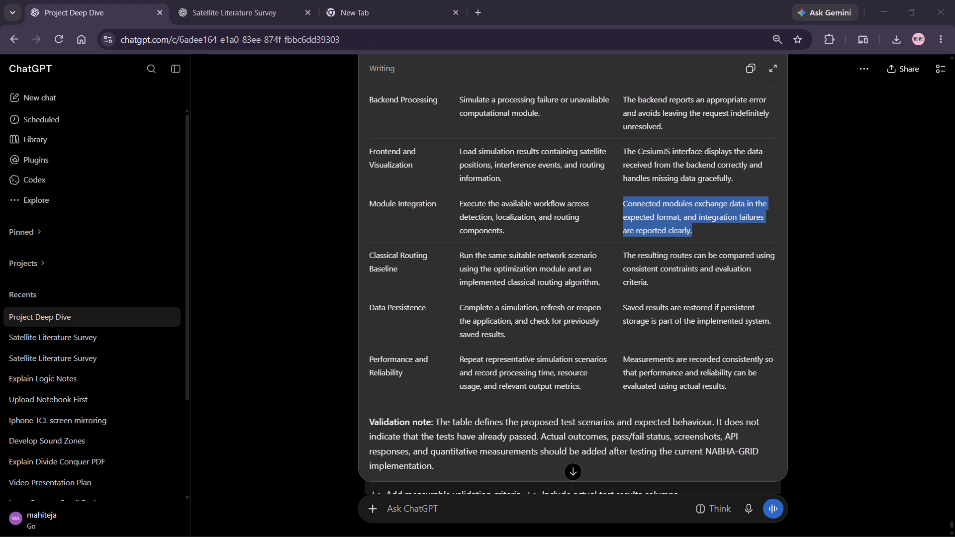
key("ctrl+c")
key("alt+Tab")
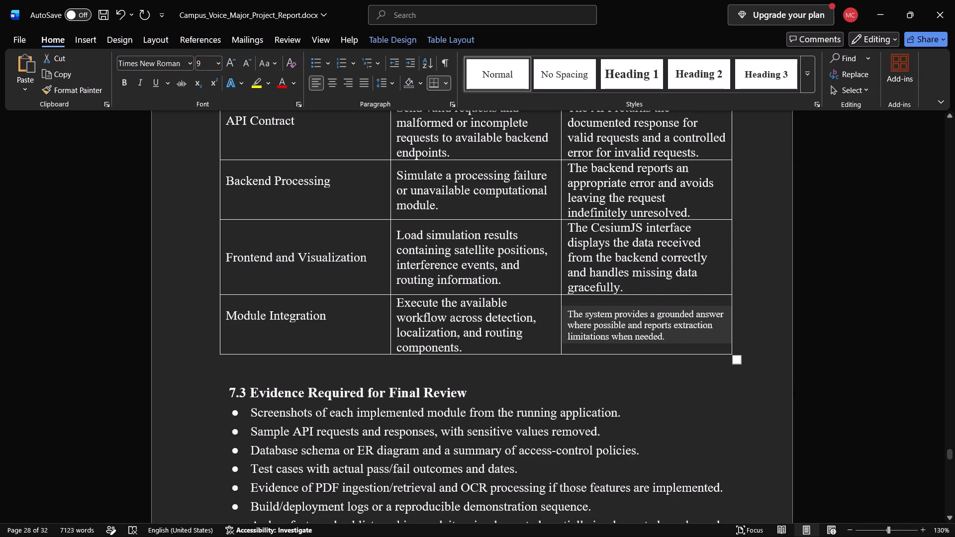
key("ctrl+v")
key("BackSpace")
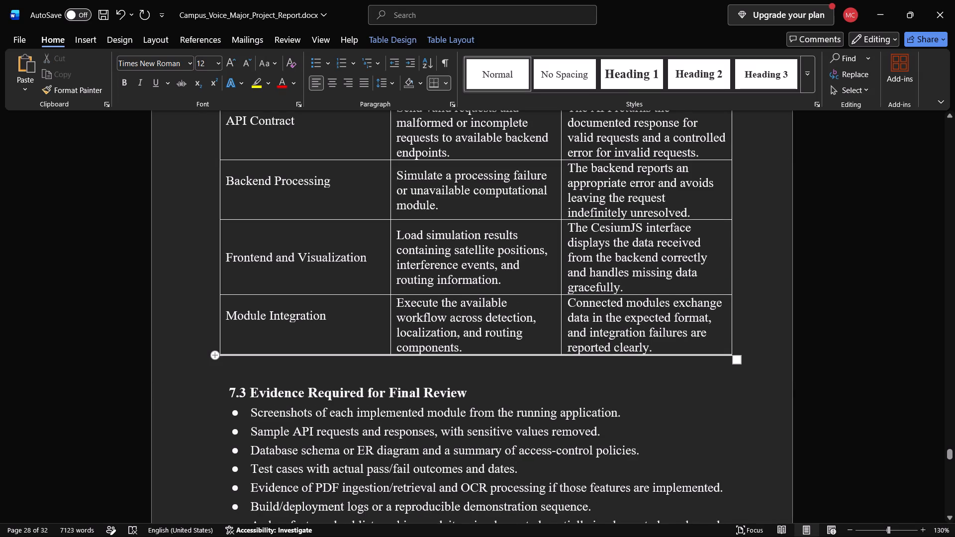
Add two empty rows below the Module Integration row of the 7.2 table.
left_click(212, 353)
left_click(212, 353)
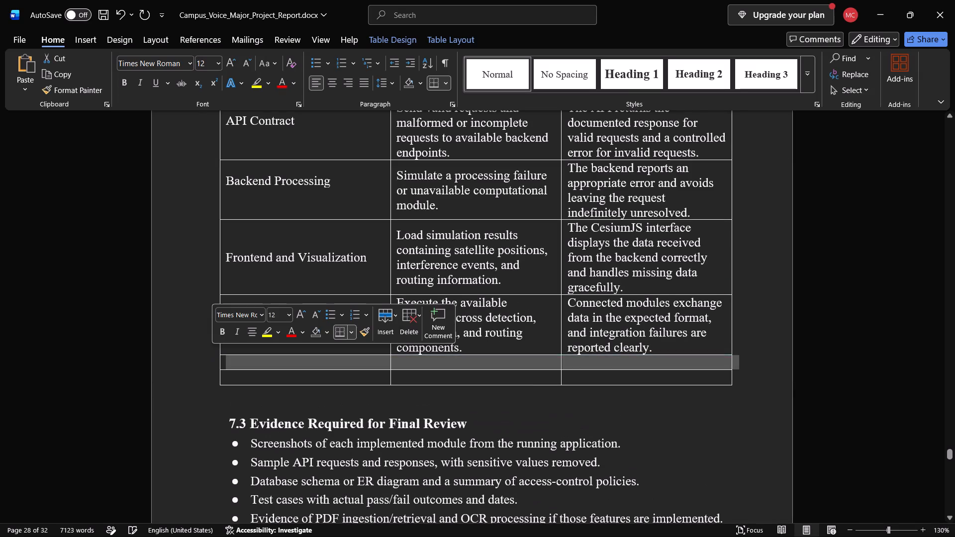
Copy ChatGPT's test area "Classical Routing Baseline" into the first empty row of Word's 7.2 table, without a trailing line.
key("alt+Tab")
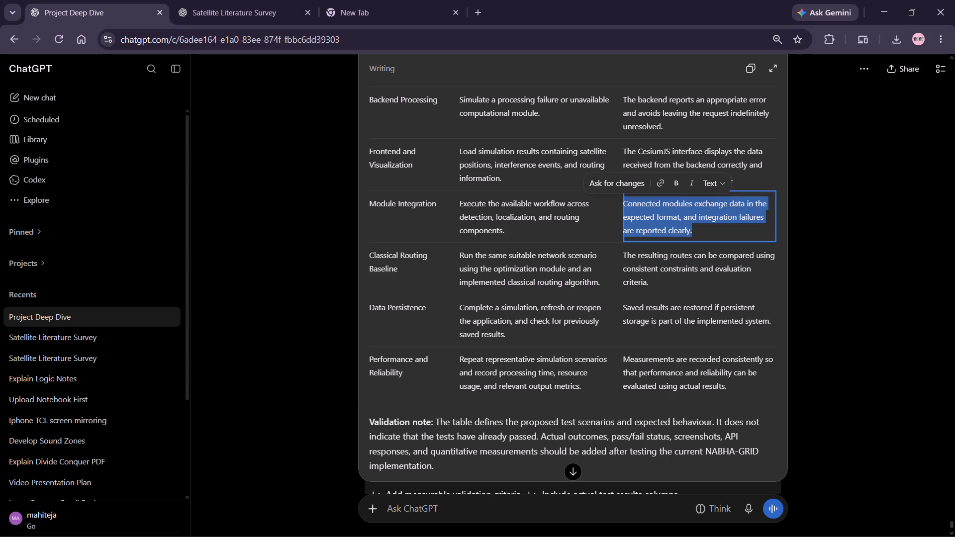
triple_click(396, 255)
key("ctrl+c")
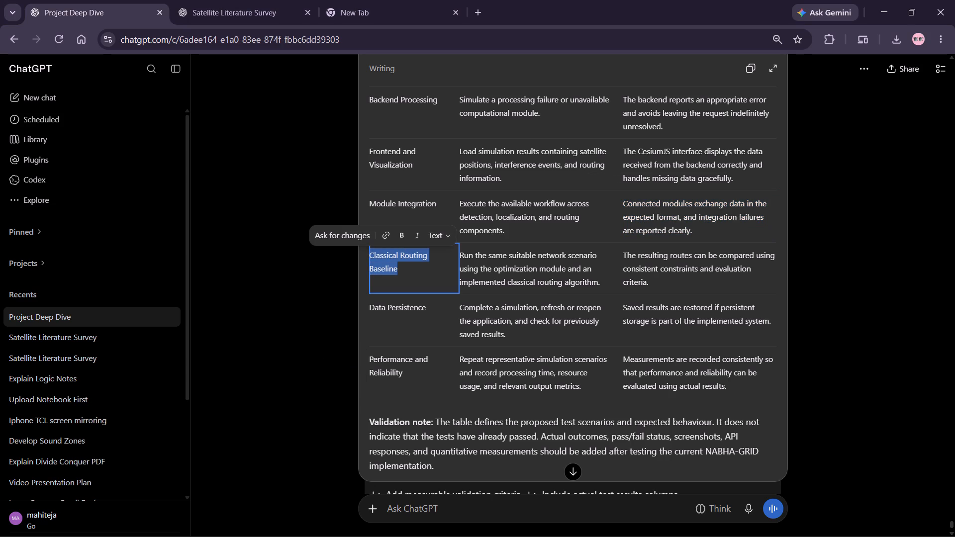
key("alt+Tab")
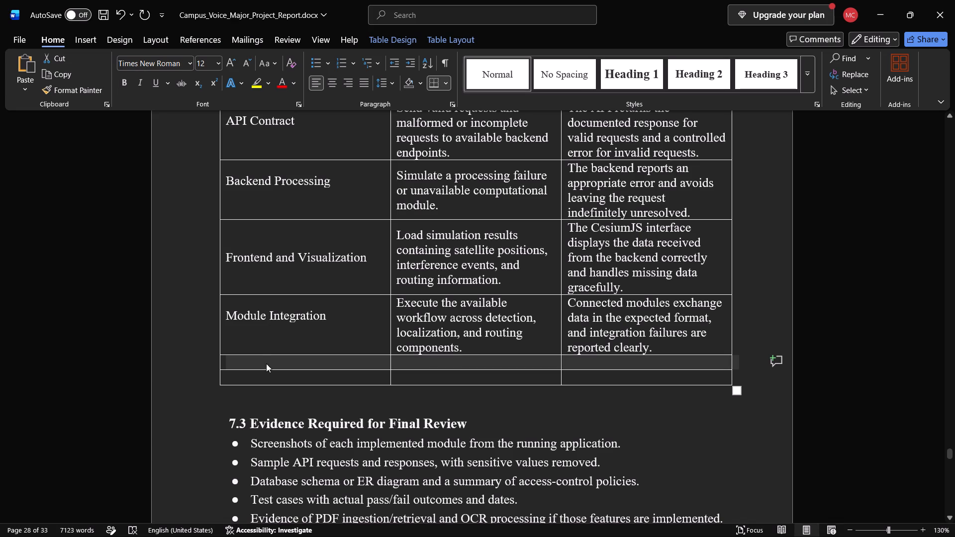
left_click(266, 363)
key("ctrl+v")
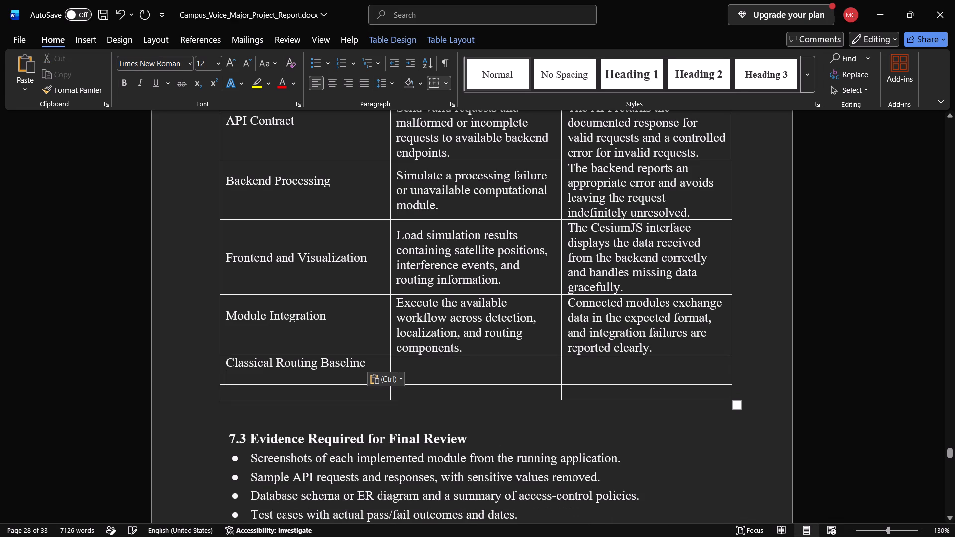
key("BackSpace")
Add one more empty row at the end of Word's 7.2 table.
key("alt+Tab")
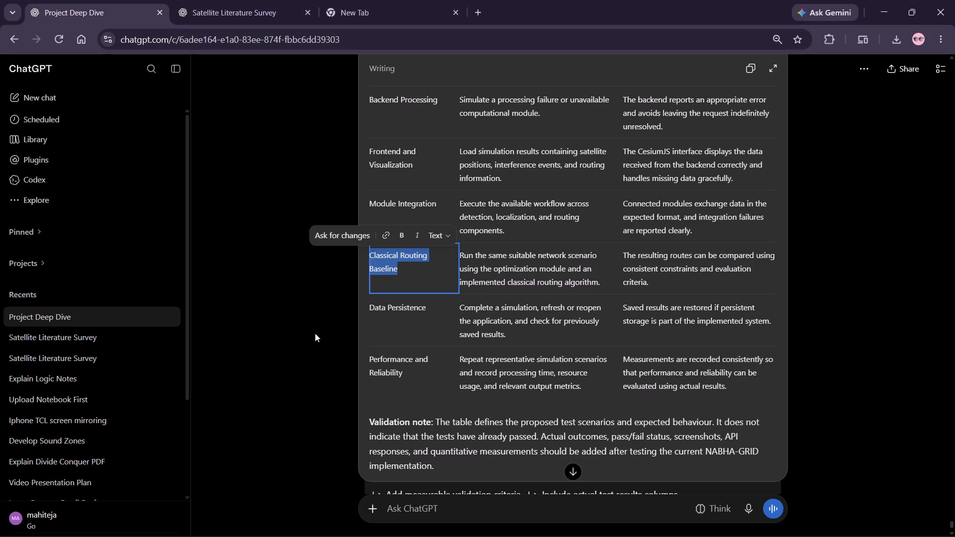
key("alt+Tab")
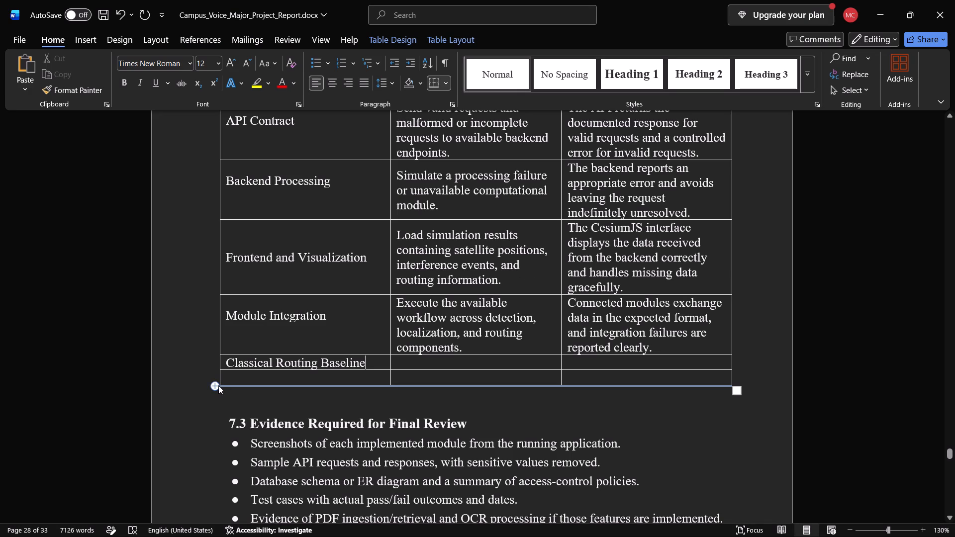
left_click(216, 385)
key("alt+Tab")
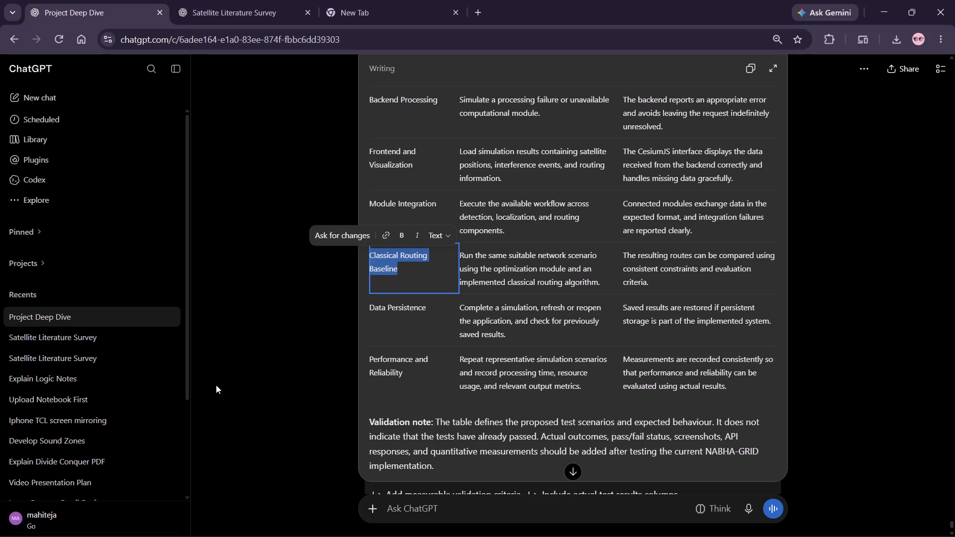
key("alt+Tab")
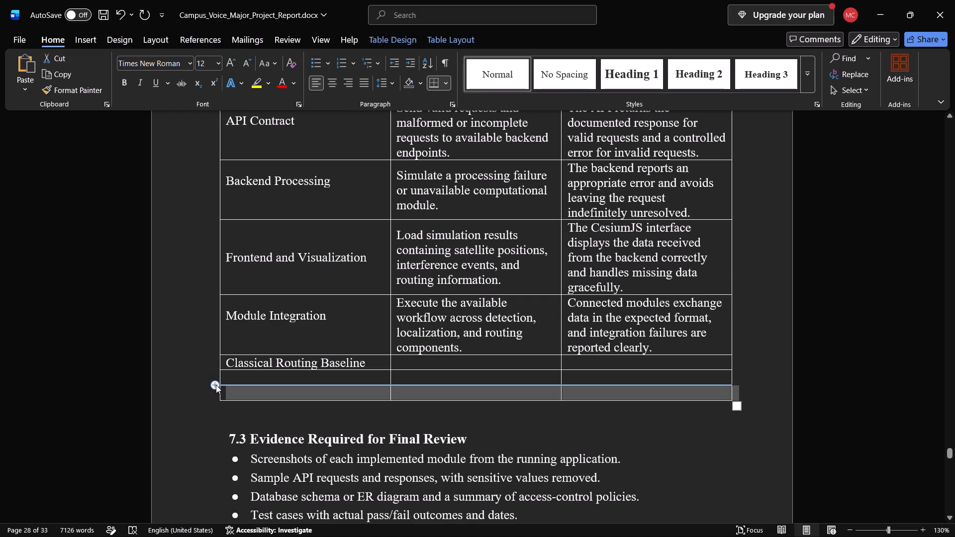
Fill the Classical Routing Baseline row's test scenario in Word with ChatGPT's "Run the same suitable network scenario…" text, without a trailing line.
left_click(421, 365)
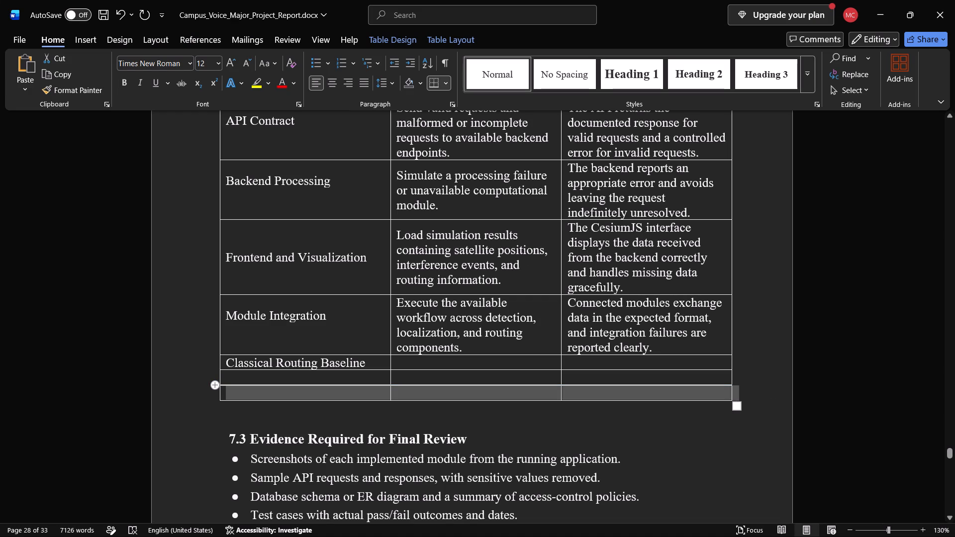
key("alt+Tab")
triple_click(498, 276)
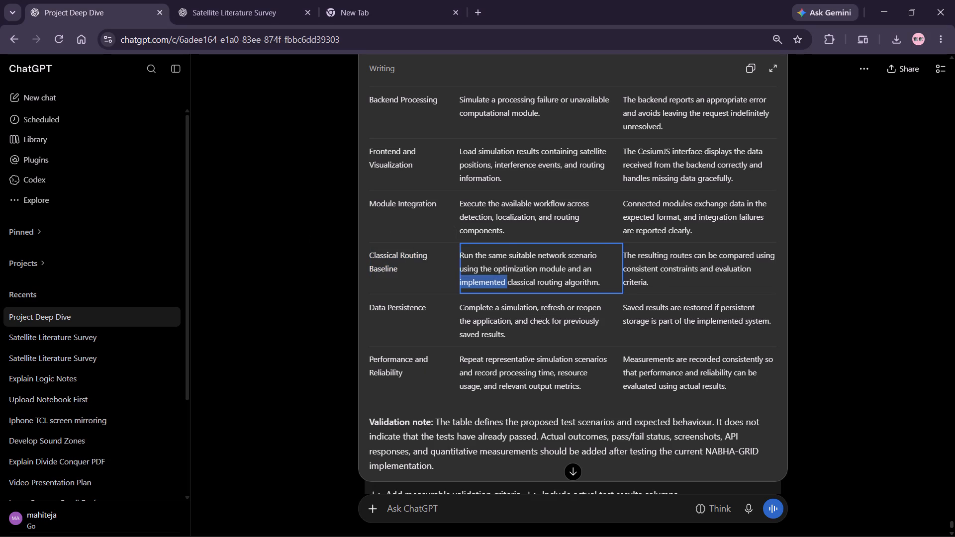
key("ctrl+c")
key("alt+Tab")
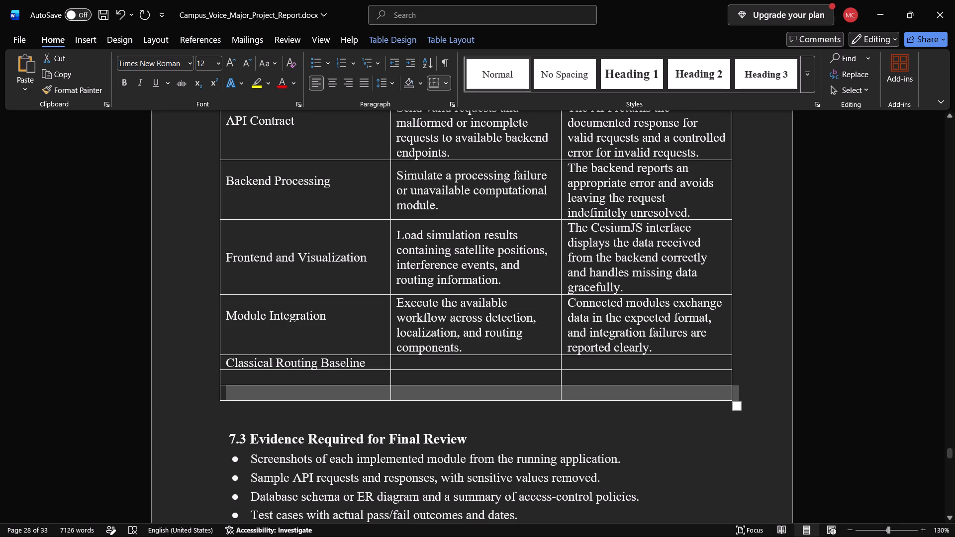
left_click(422, 362)
key("ctrl+v")
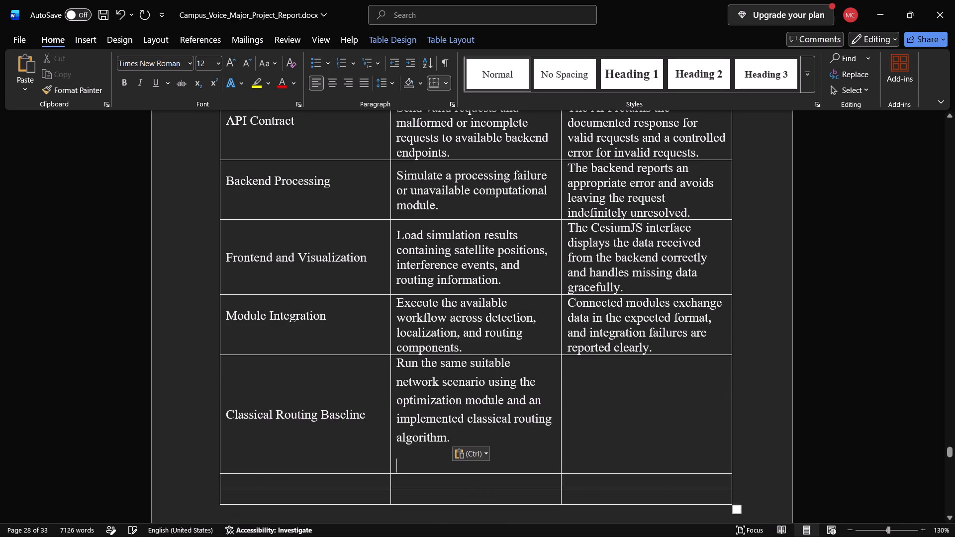
key("BackSpace")
Fill the Classical Routing Baseline row's expected behaviour in Word with ChatGPT's "The resulting routes can be compared…" text, without a trailing line.
key("alt+Tab")
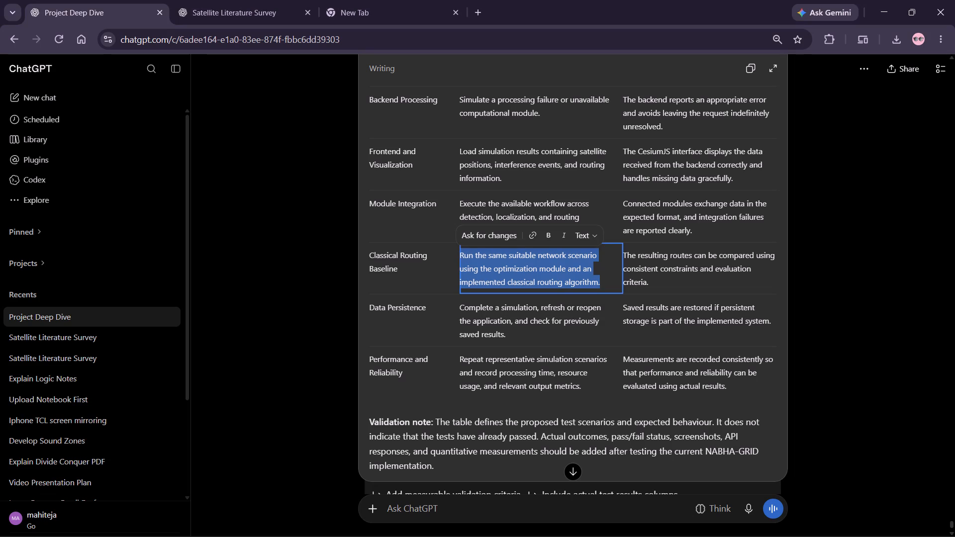
triple_click(652, 276)
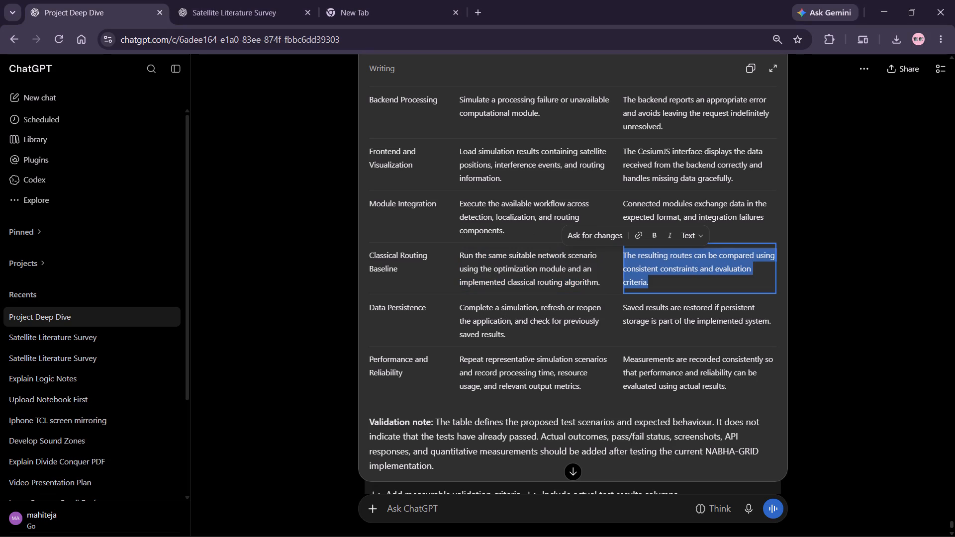
key("ctrl+c")
key("alt+Tab")
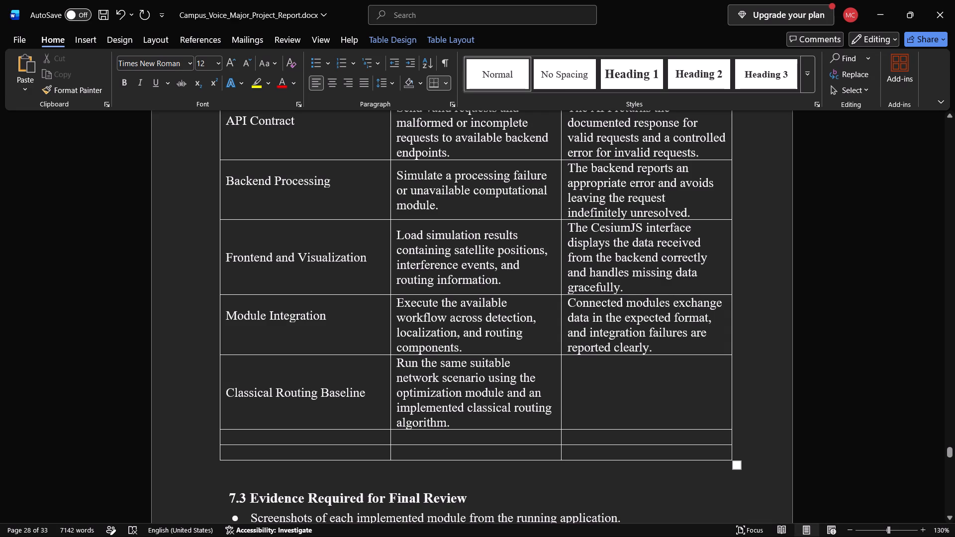
left_click(595, 392)
key("ctrl+v")
key("BackSpace")
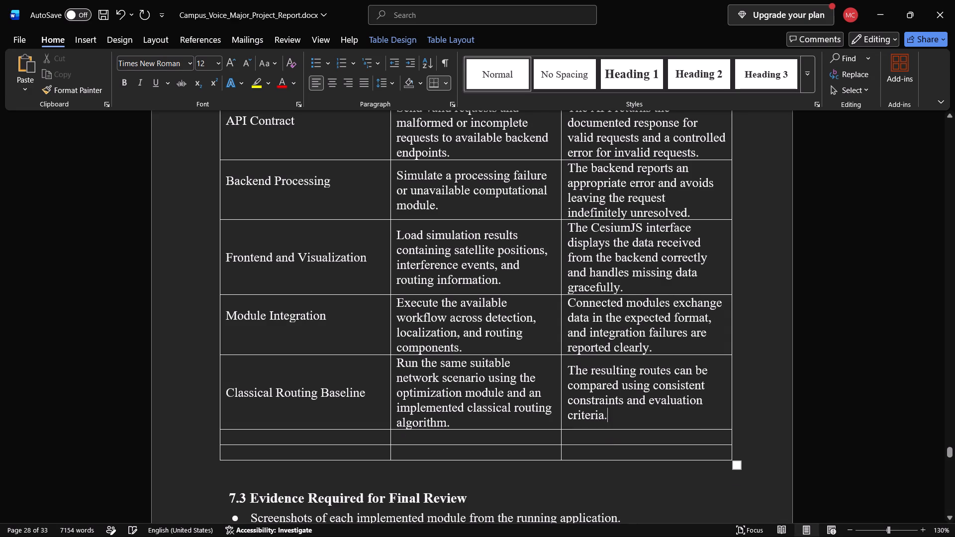
Copy ChatGPT's test area "Data Persistence" into the row below Classical Routing Baseline in Word's 7.2 table, without a trailing line.
key("alt+Tab")
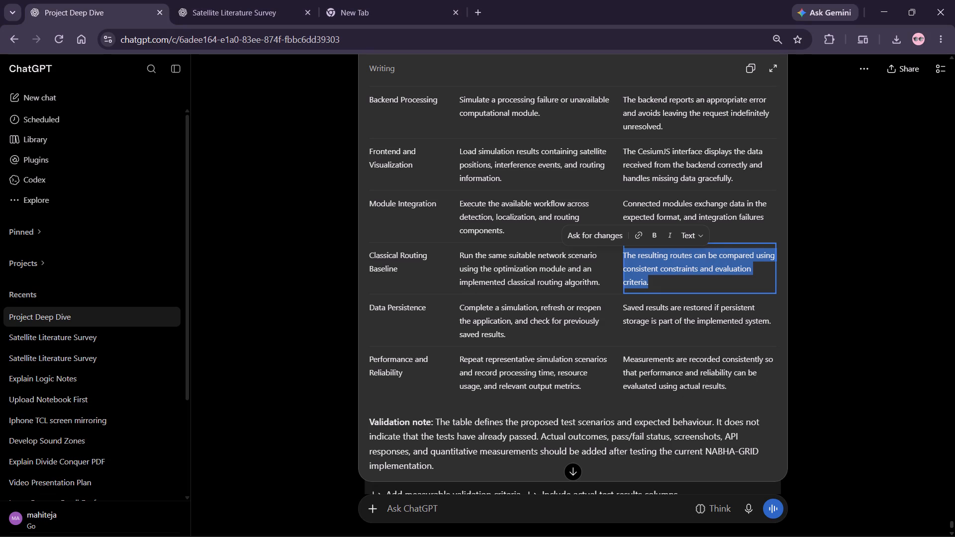
triple_click(408, 310)
key("ctrl+c")
key("alt+Tab")
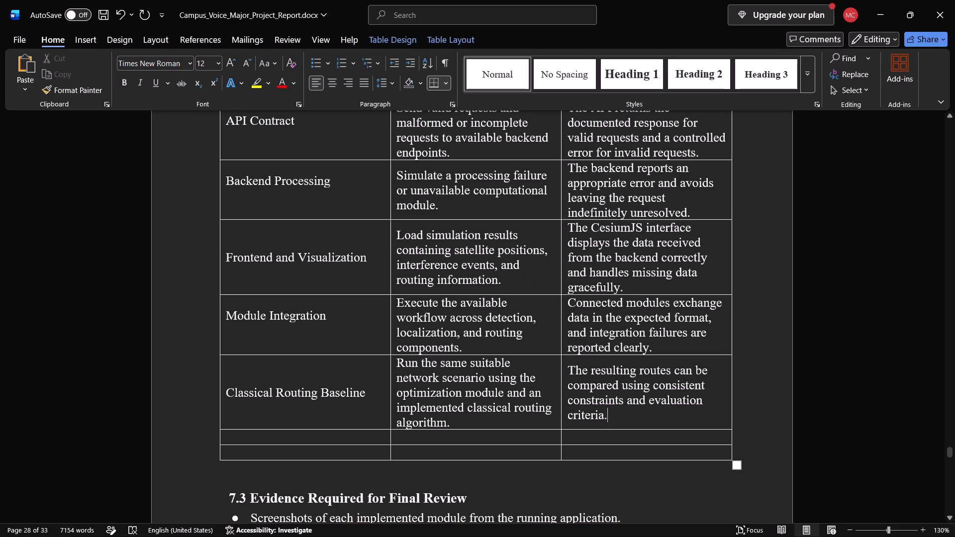
left_click(240, 436)
key("ctrl+v")
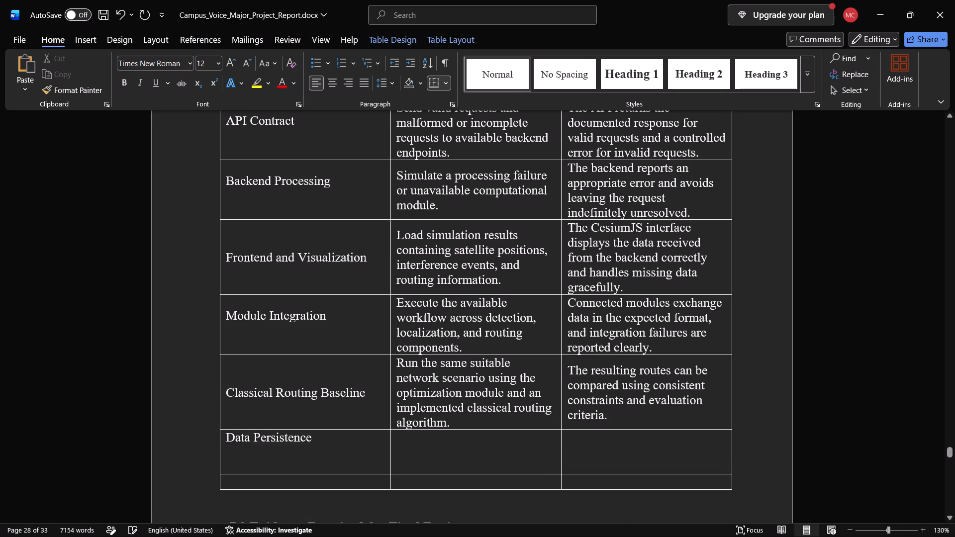
key("BackSpace")
Fill the Data Persistence row's test scenario in Word with ChatGPT's "Complete a simulation, refresh or reopen the application…" text, without a trailing line.
key("alt+Tab")
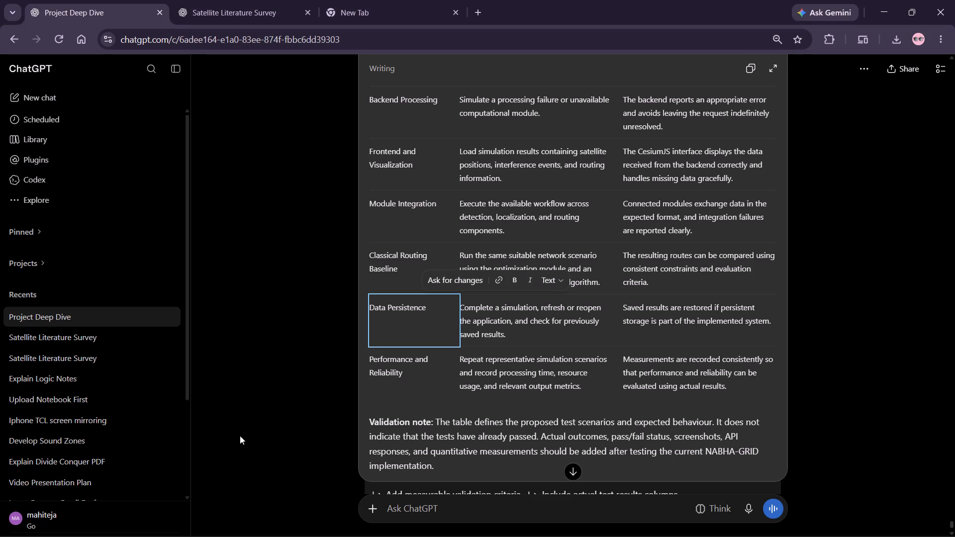
double_click(489, 332)
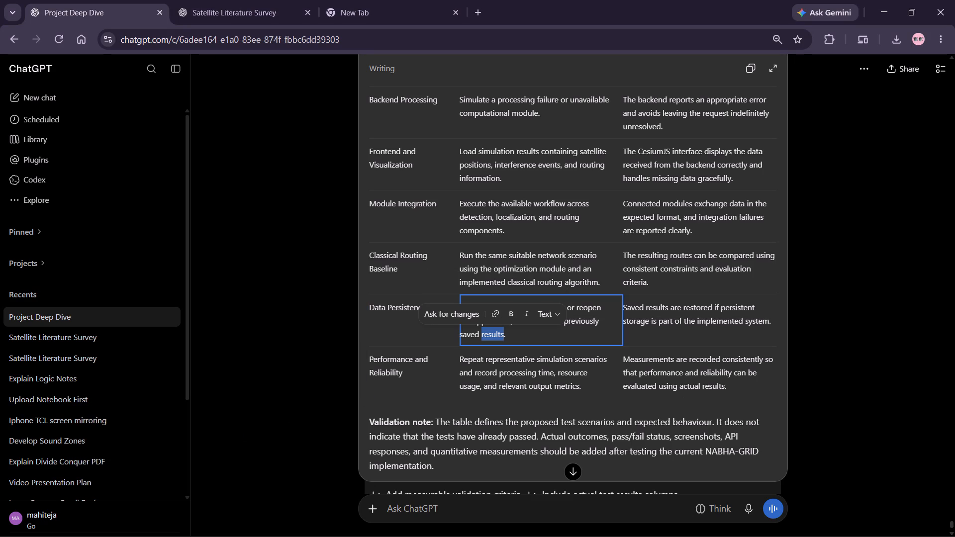
triple_click(489, 332)
left_click(489, 332)
key("ctrl+c")
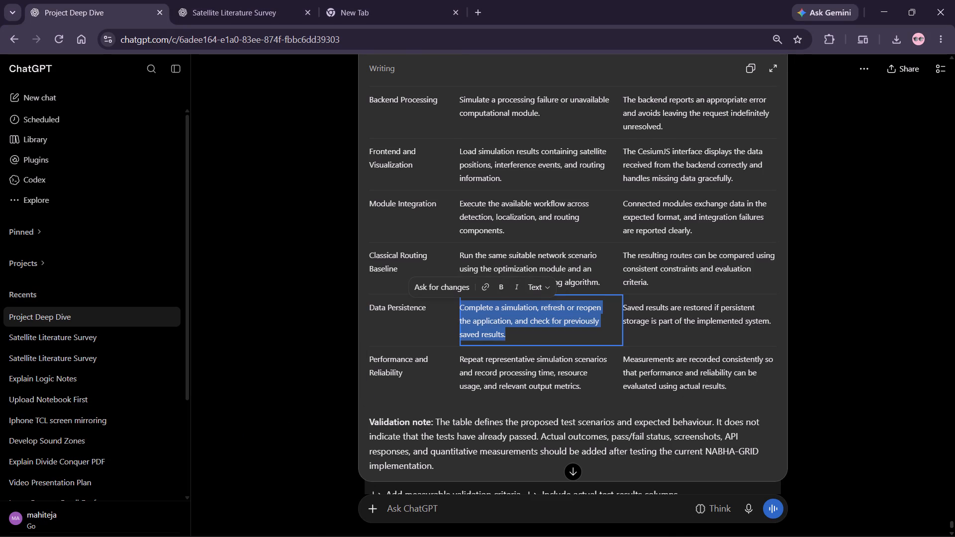
key("alt+Tab")
left_click(422, 448)
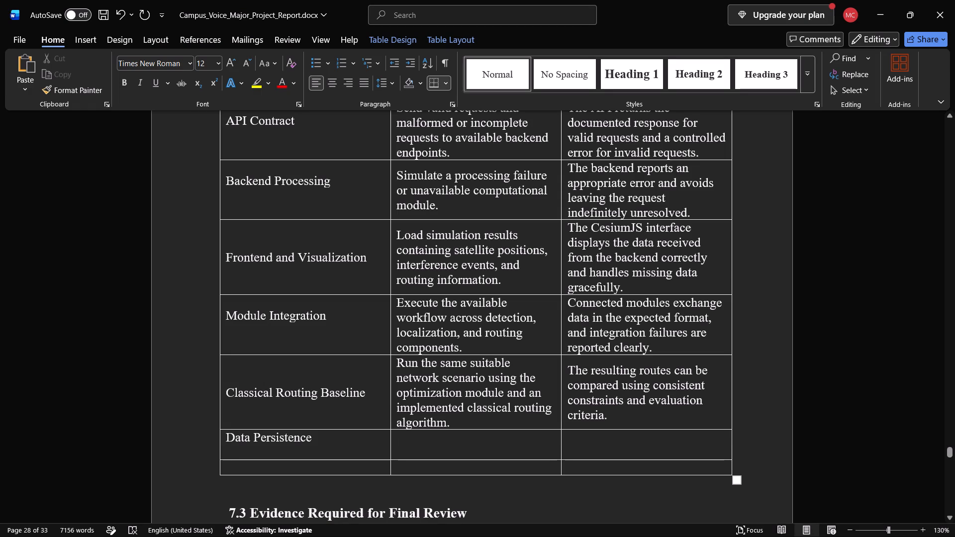
key("ctrl+v")
key("BackSpace")
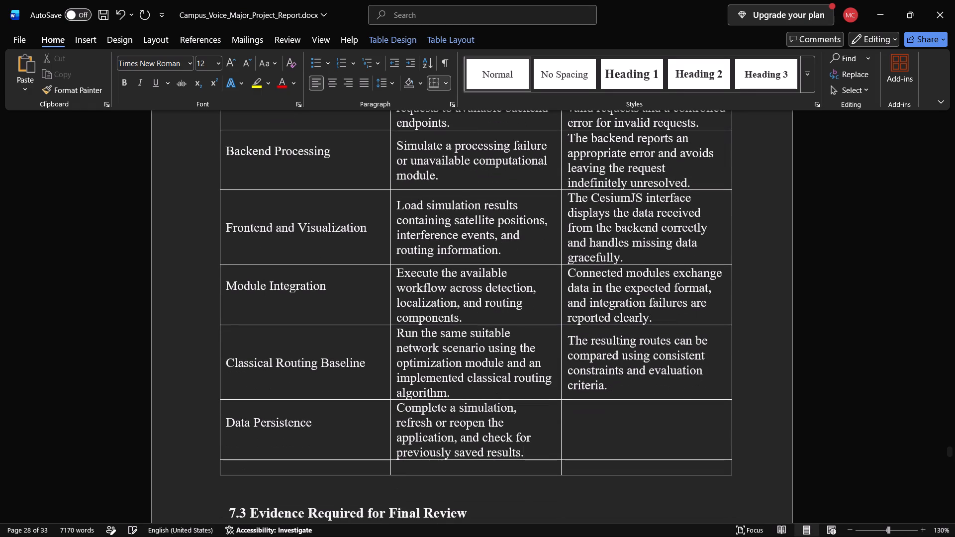
Fill the Data Persistence row's expected behaviour in Word with ChatGPT's "Saved results are restored if persistent storage…" text.
key("alt+Tab")
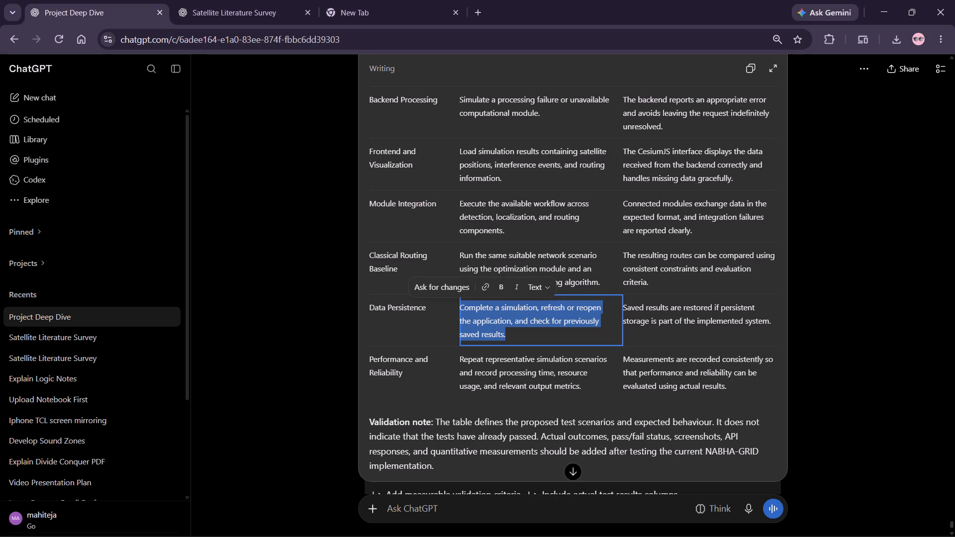
triple_click(654, 316)
triple_click(654, 316)
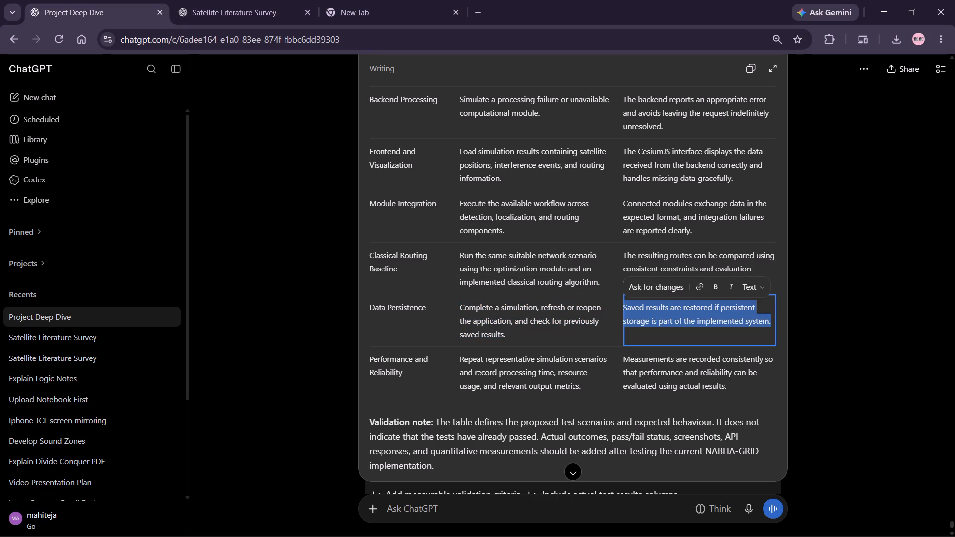
key("ctrl+c")
key("alt+Tab")
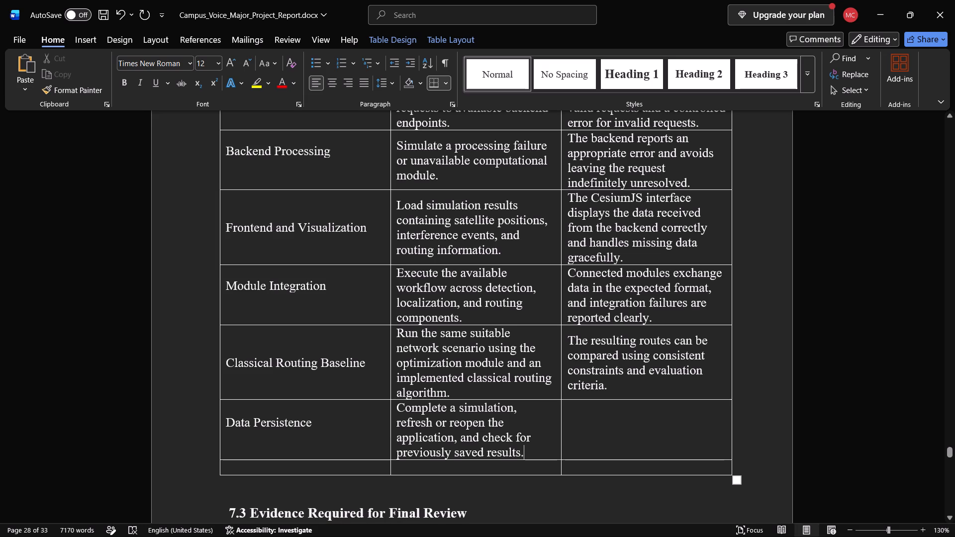
left_click(597, 413)
key("ctrl+v")
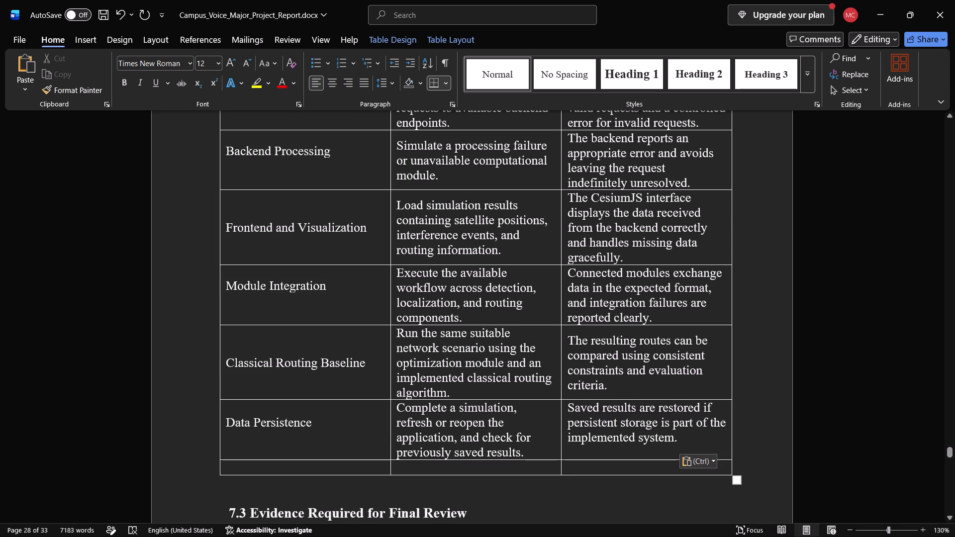
Copy ChatGPT's test area "Performance and Reliability" into the row below Data Persistence in Word's 7.2 table, without a trailing line.
scroll(541, 401, "down", 1)
key("alt+Tab")
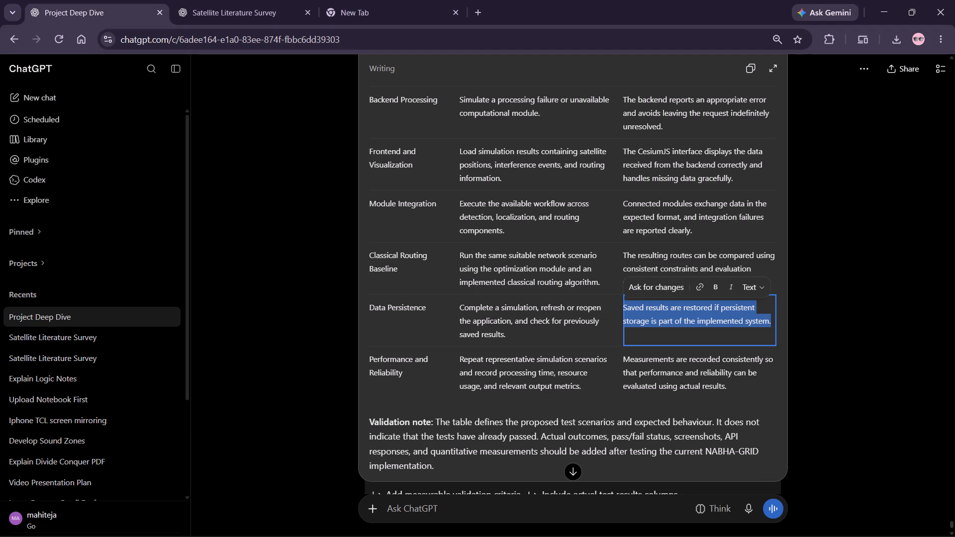
triple_click(398, 378)
key("ctrl+c")
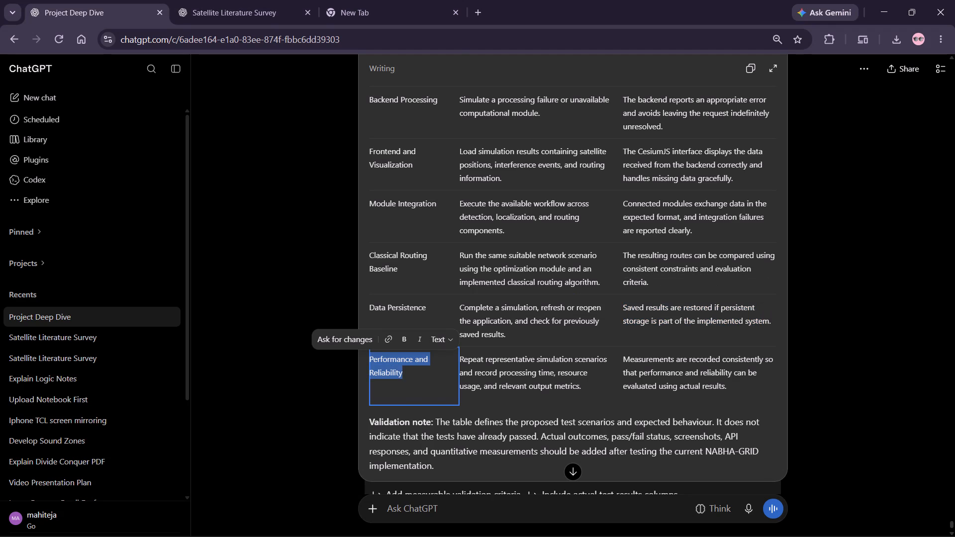
key("alt+Tab")
left_click(254, 299)
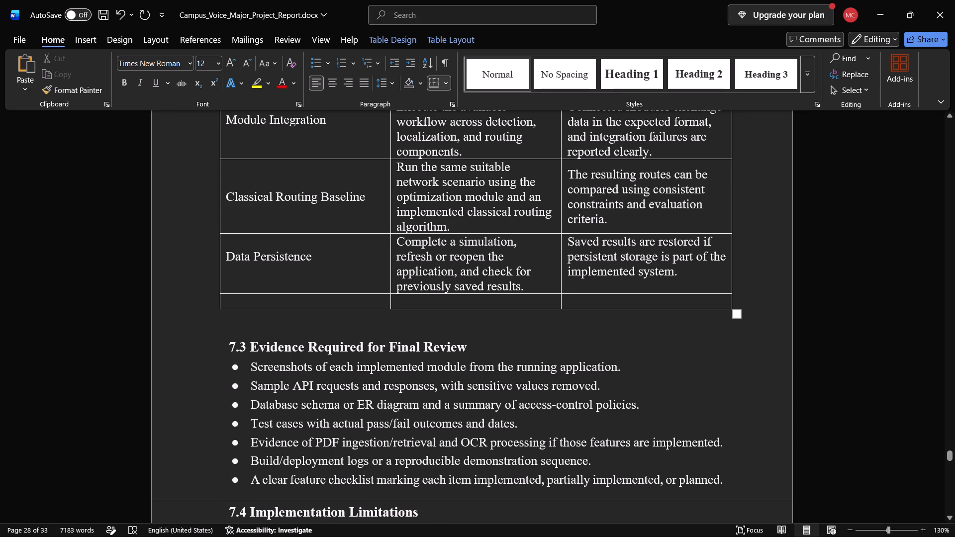
key("ctrl+v")
key("BackSpace")
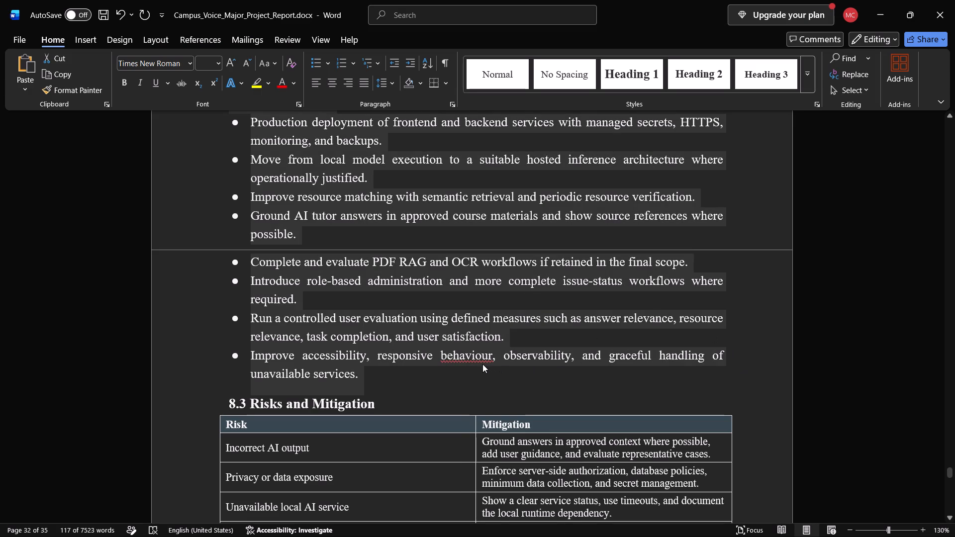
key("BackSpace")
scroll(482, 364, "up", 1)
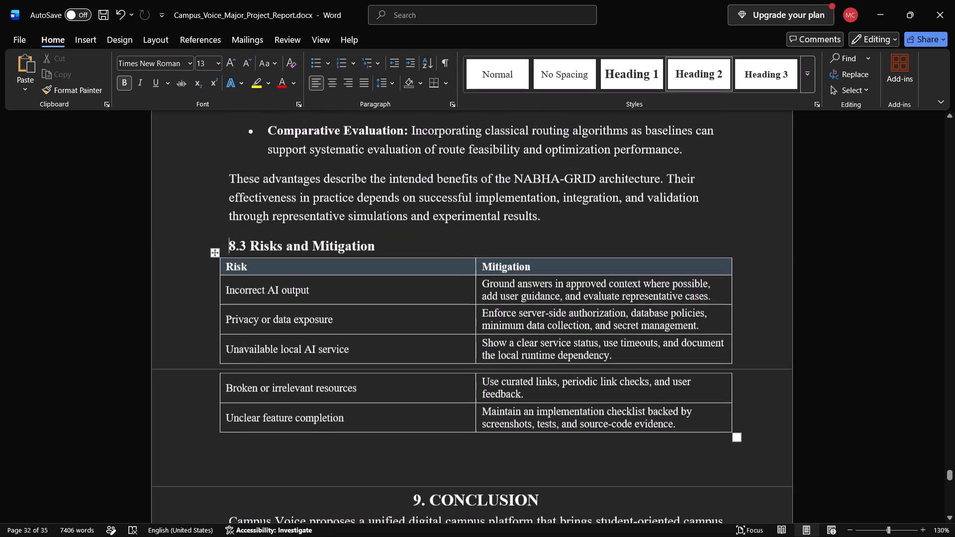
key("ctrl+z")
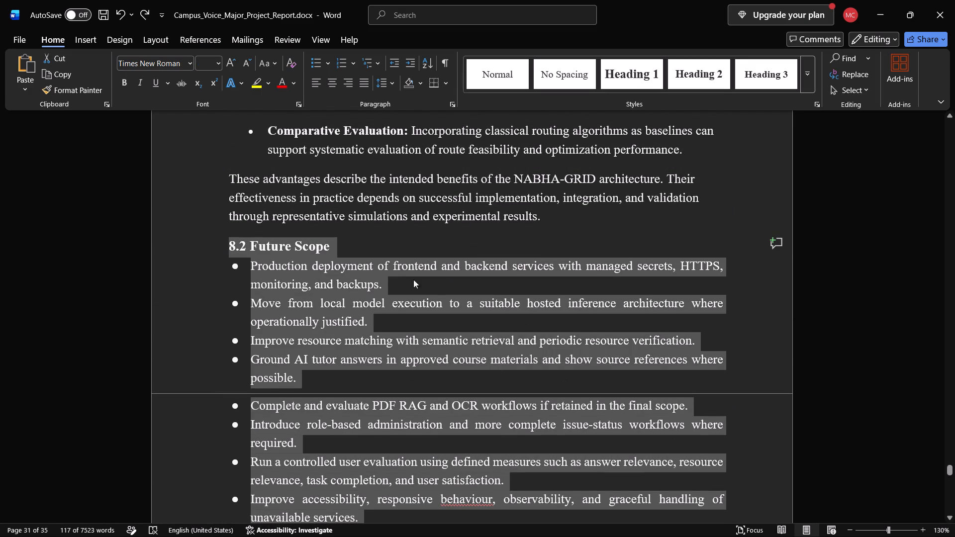
Delete all the old bullets under the 8.2 Future Scope heading, keeping the heading and section 8.3.
left_click(259, 261)
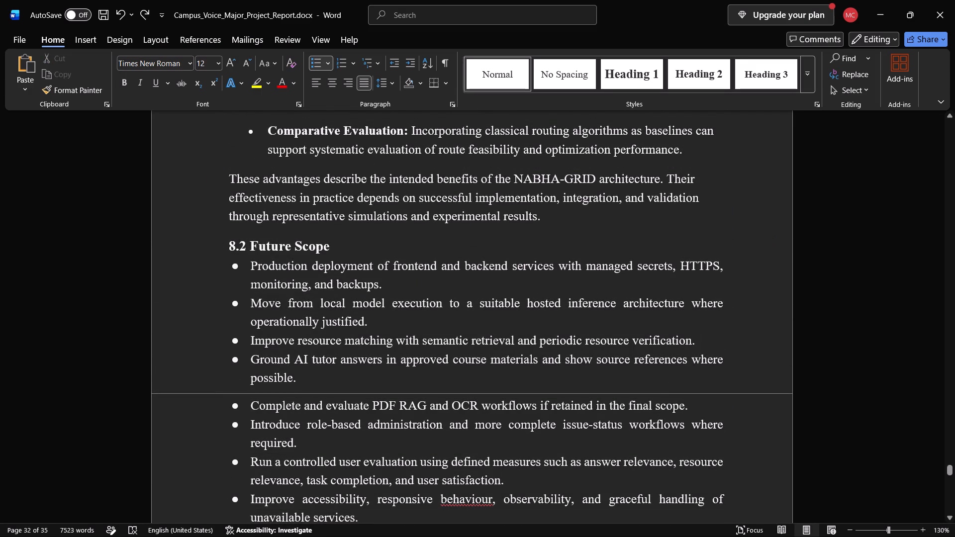
left_click_drag(249, 264, 414, 536)
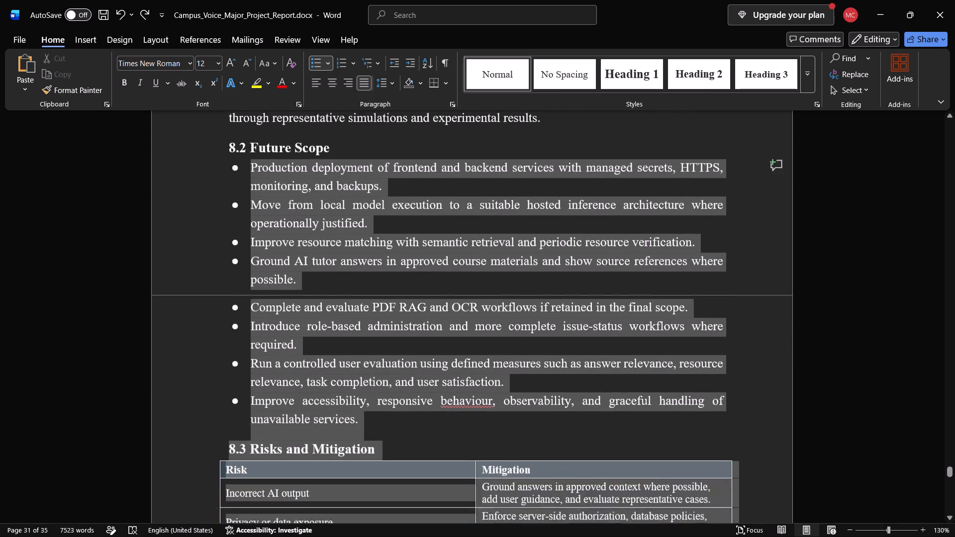
left_click_drag(414, 536, 371, 344)
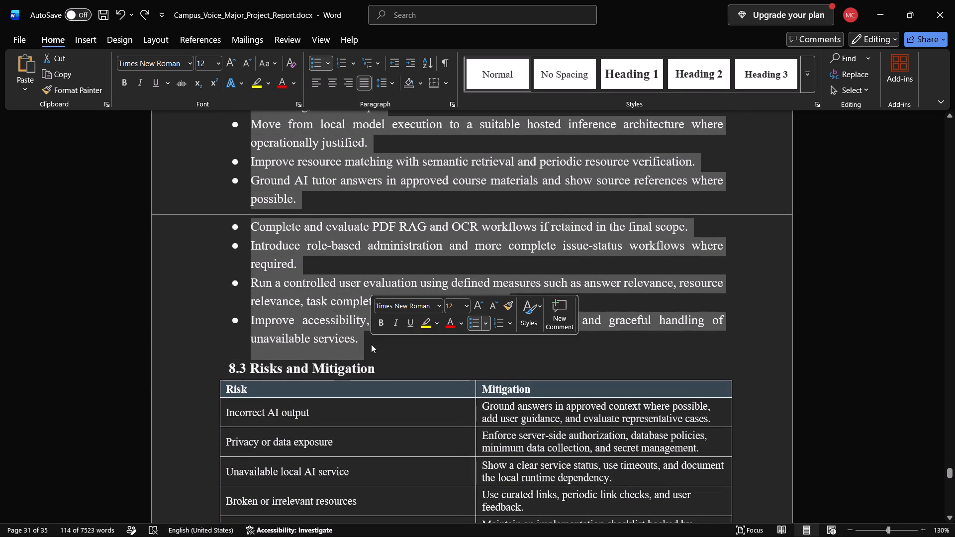
key("BackSpace")
Insert empty lines above 8.3 Risks and Mitigation and paste the copied future scope text directly under the 8.2 heading.
scroll(371, 344, "up", 1)
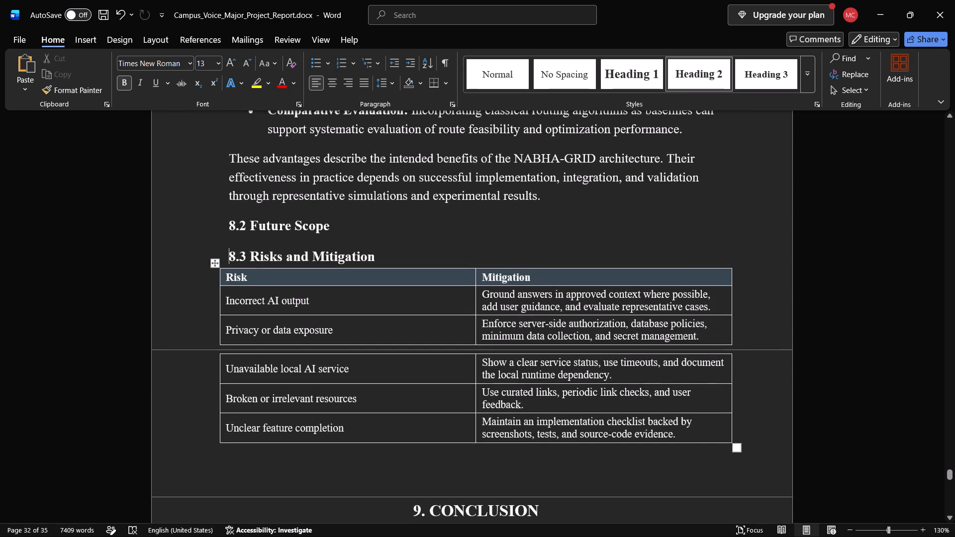
key("Return")
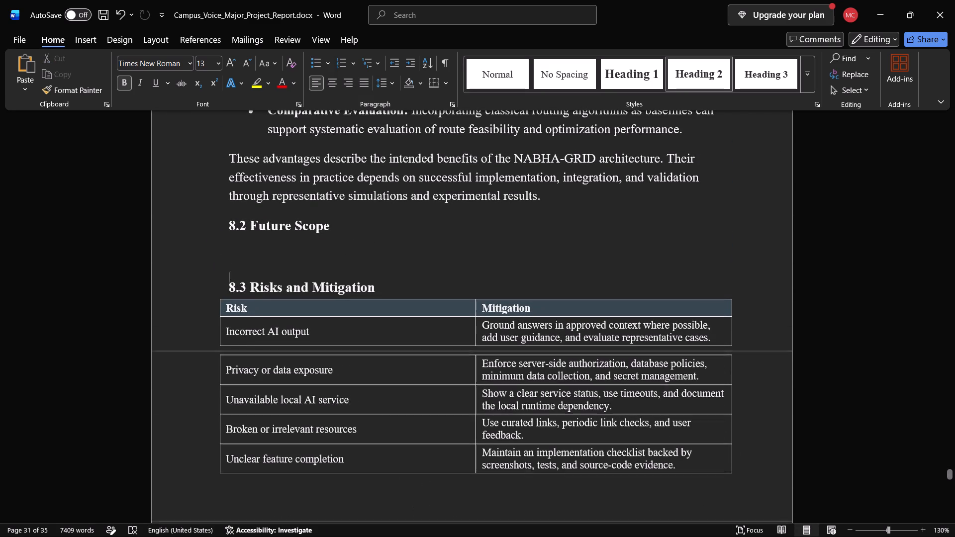
key("Return")
key("Return")
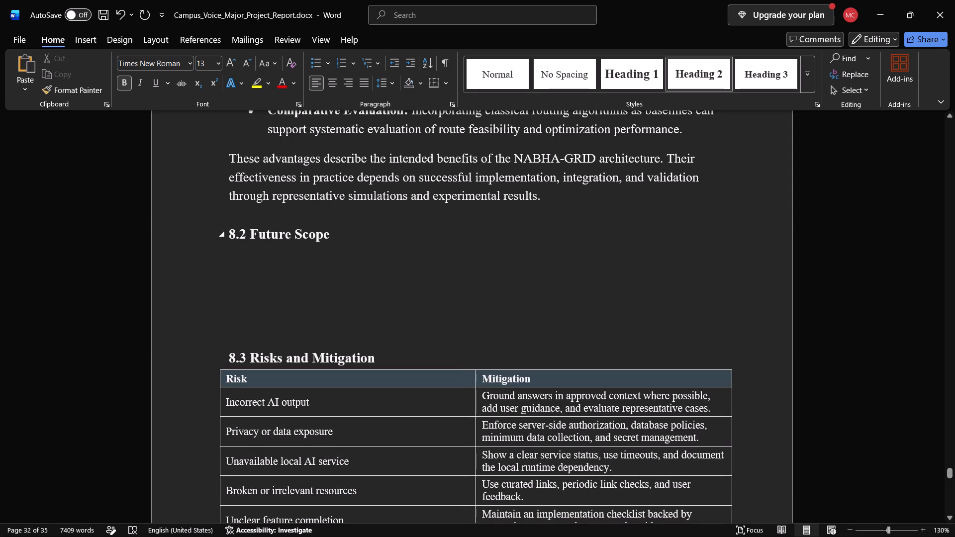
scroll(252, 240, "up", 2)
scroll(252, 240, "down", 1)
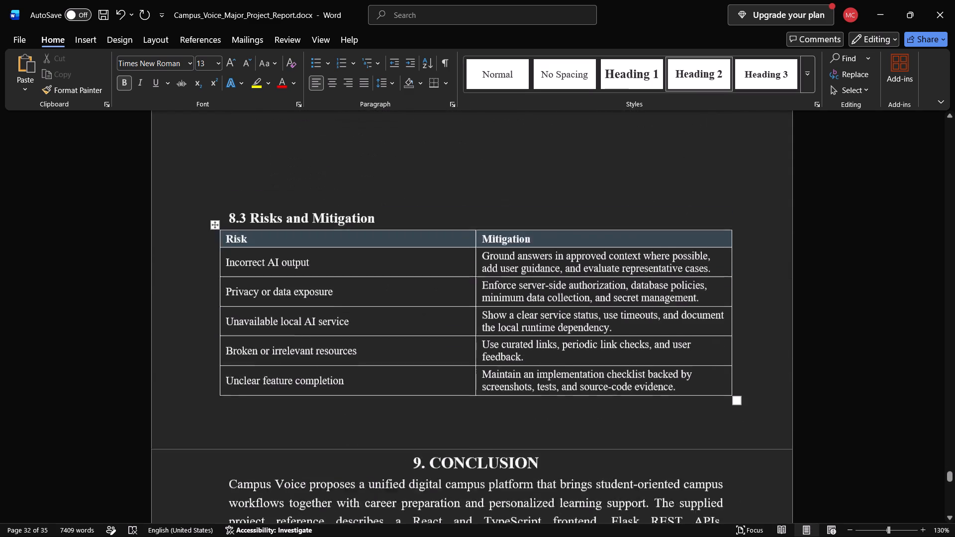
scroll(252, 240, "down", 1)
scroll(257, 157, "up", 1)
scroll(257, 157, "down", 1)
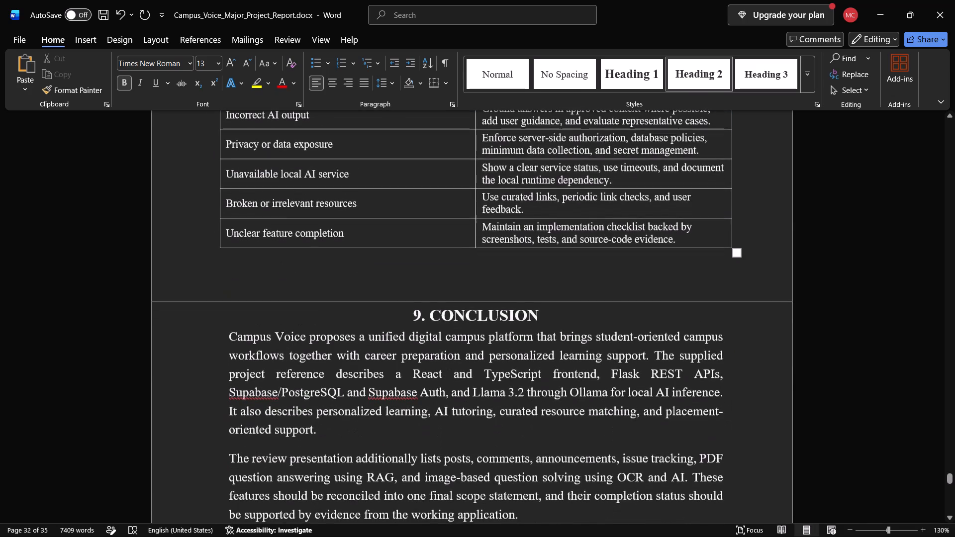
scroll(257, 157, "up", 2)
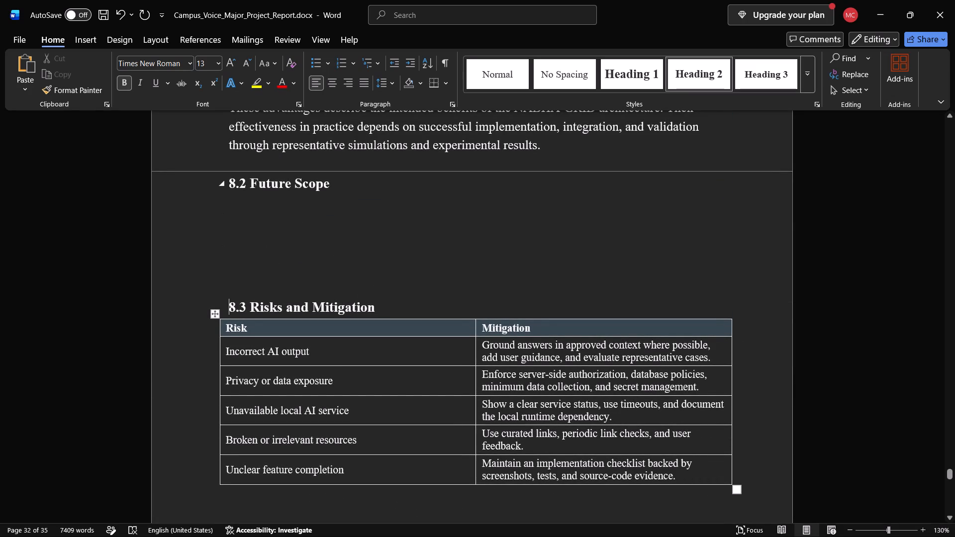
left_click(234, 200)
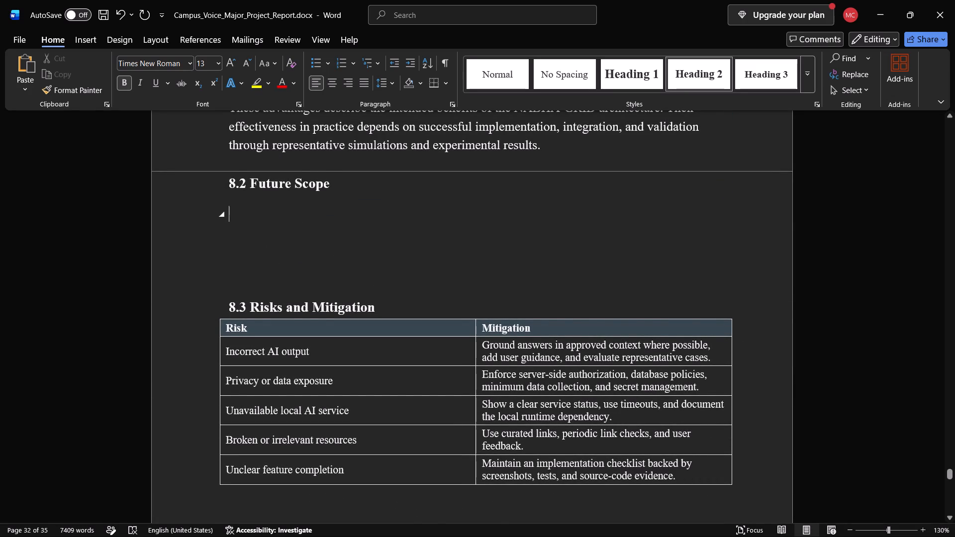
key("BackSpace")
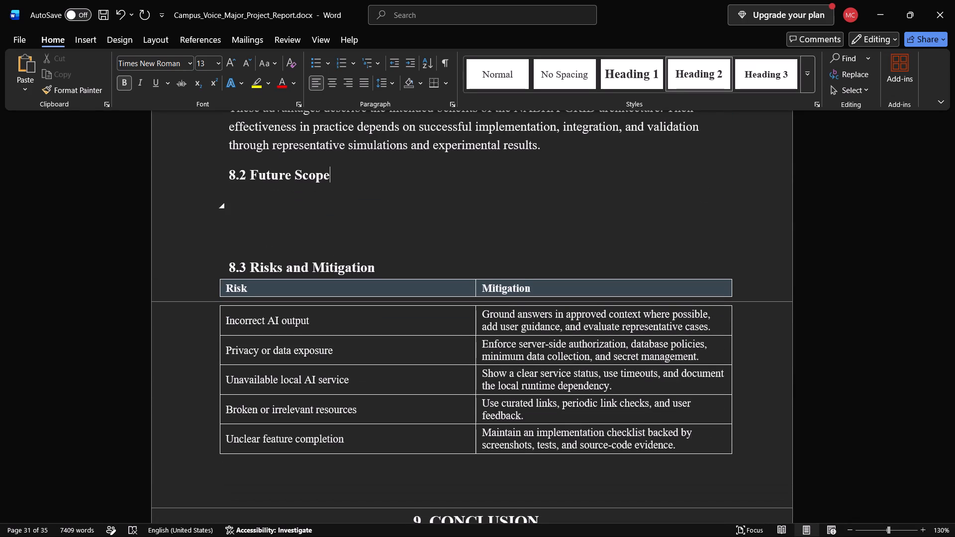
key("Return")
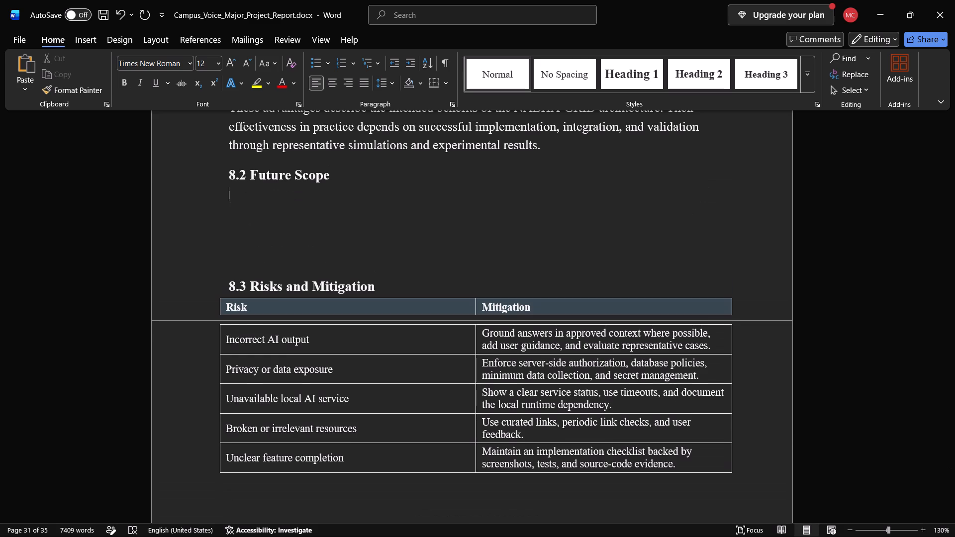
key("BackSpace")
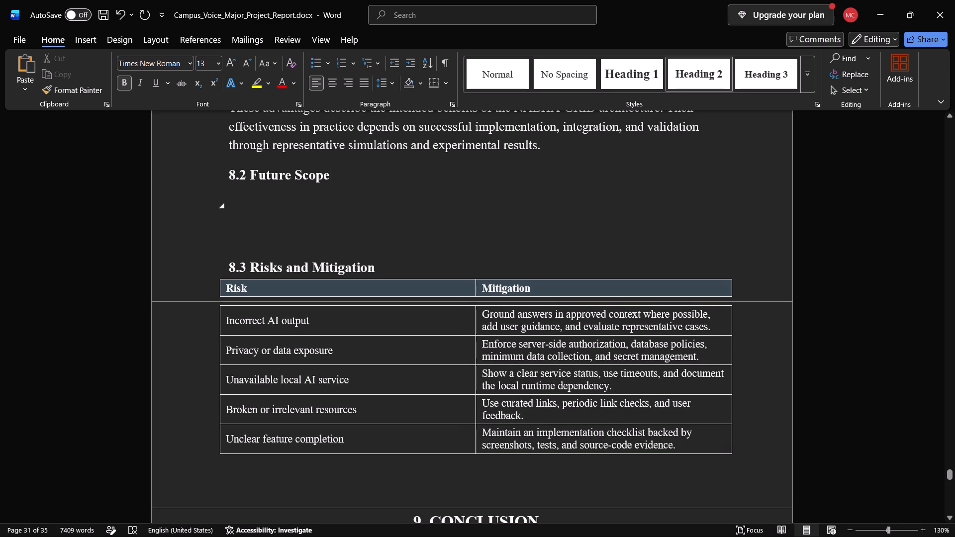
left_click(242, 203)
key("ctrl+v")
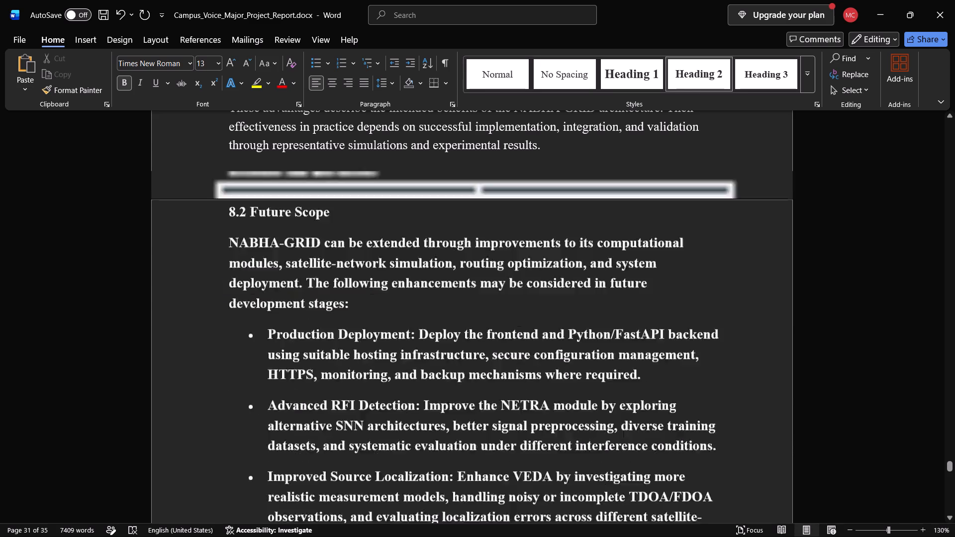
Remove the bold from all the pasted 8.2 text below the heading and set its font size to 12.
scroll(242, 203, "up", 6)
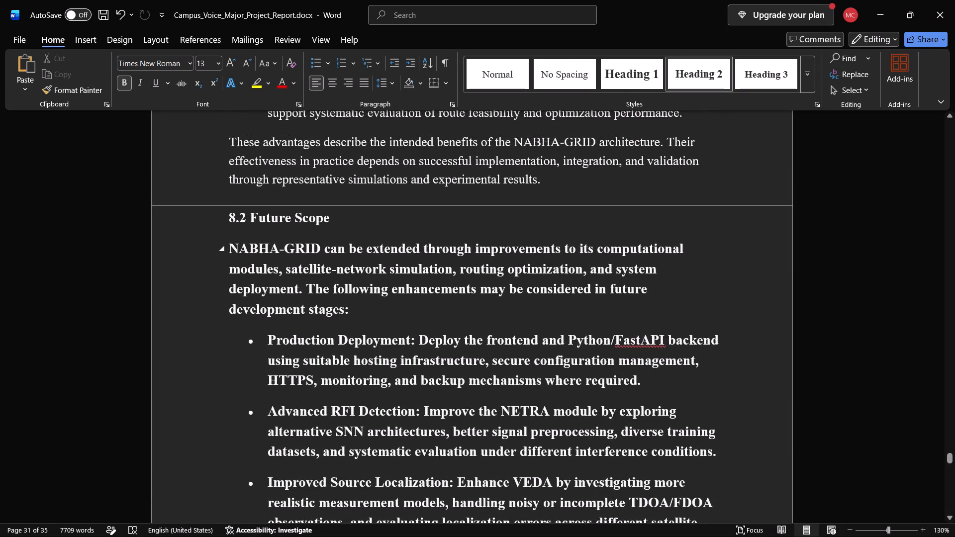
left_click_drag(233, 247, 261, 259)
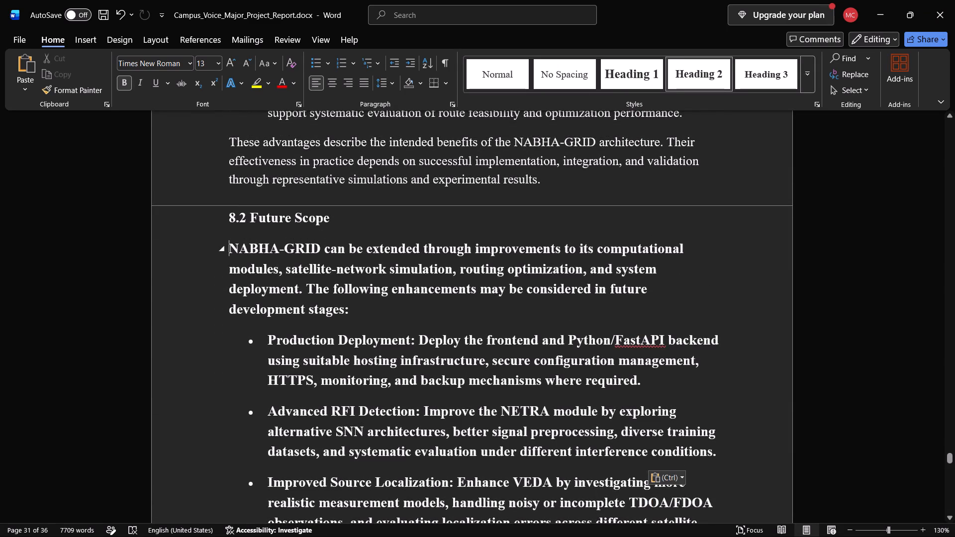
left_click_drag(261, 259, 449, 536)
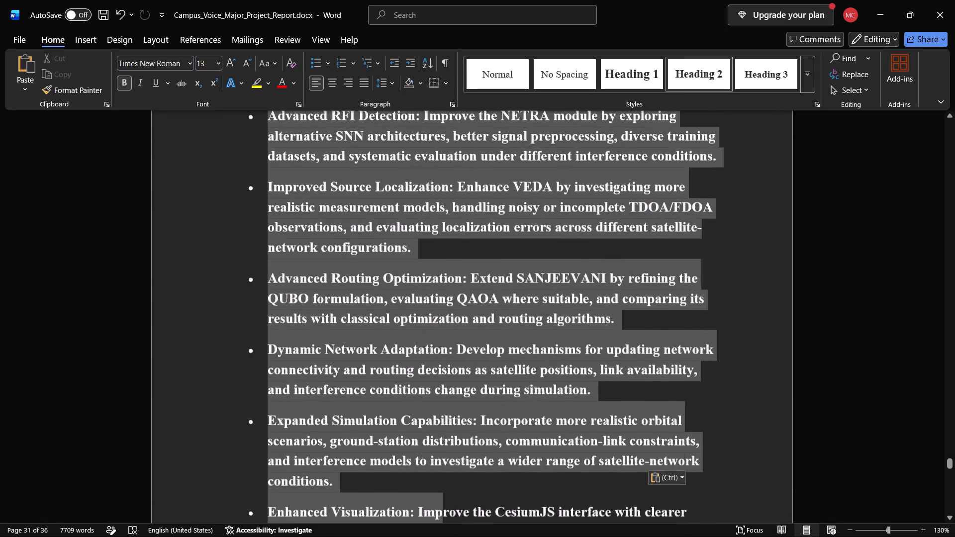
left_click_drag(449, 536, 511, 375)
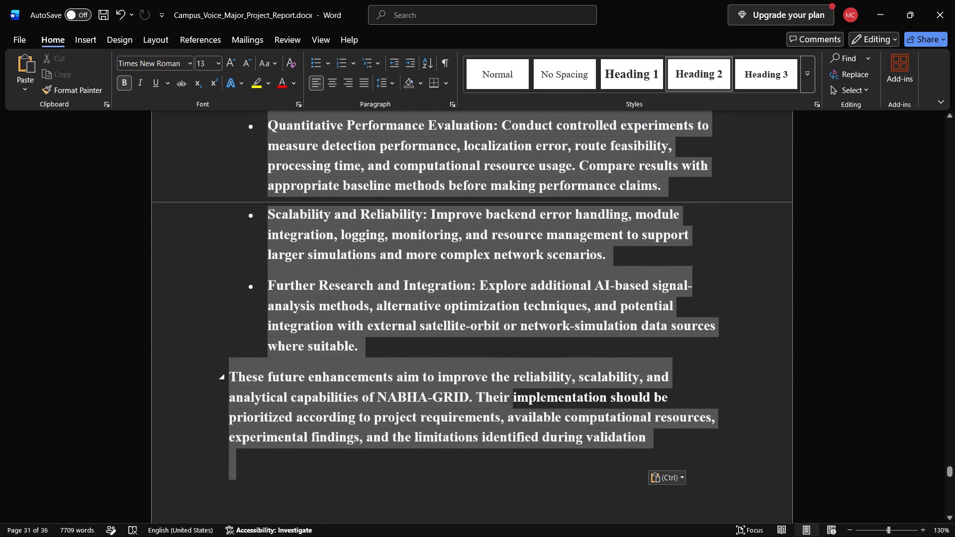
left_click_drag(511, 375, 639, 445)
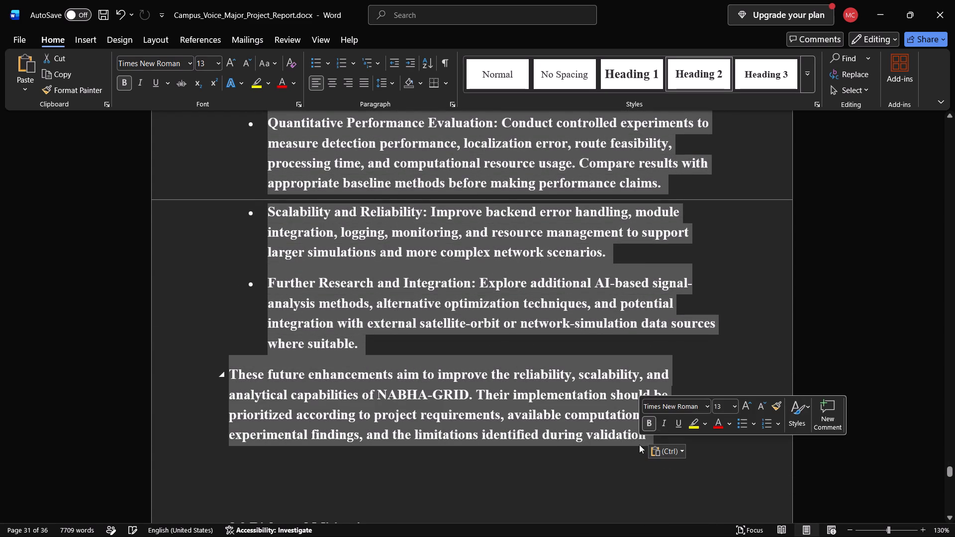
left_click(653, 425)
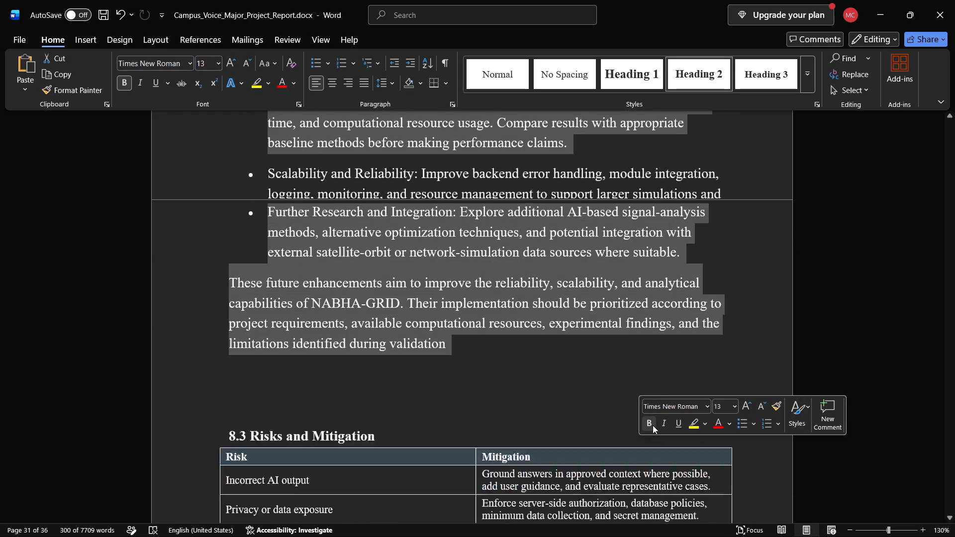
left_click(720, 408)
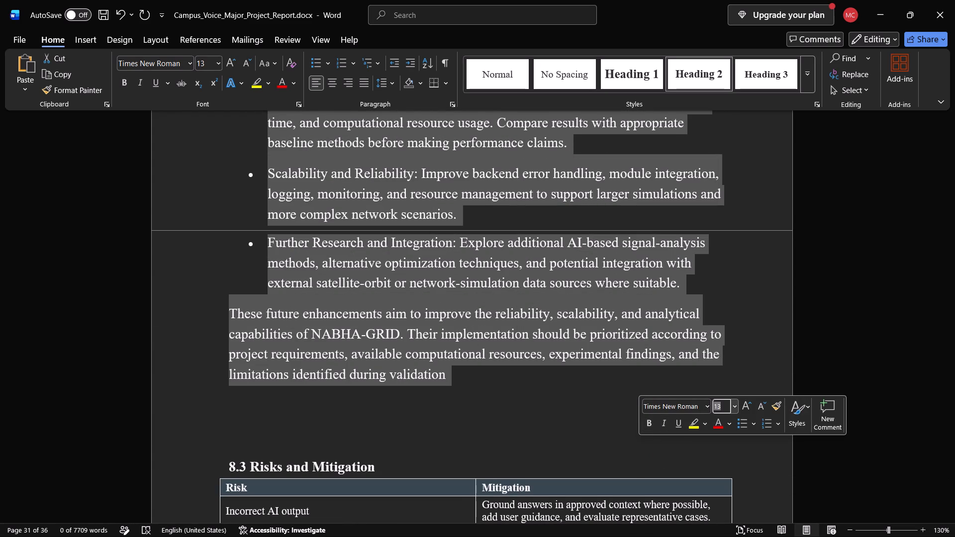
type("12")
key("Return")
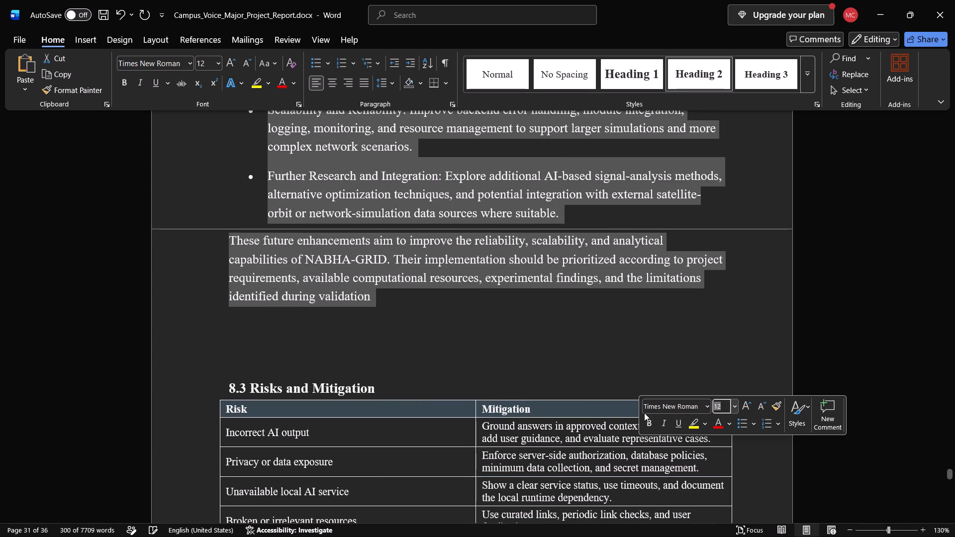
Delete one surplus empty line between the end of the 8.2 text and the 8.3 Risks and Mitigation heading.
scroll(751, 337, "up", 3)
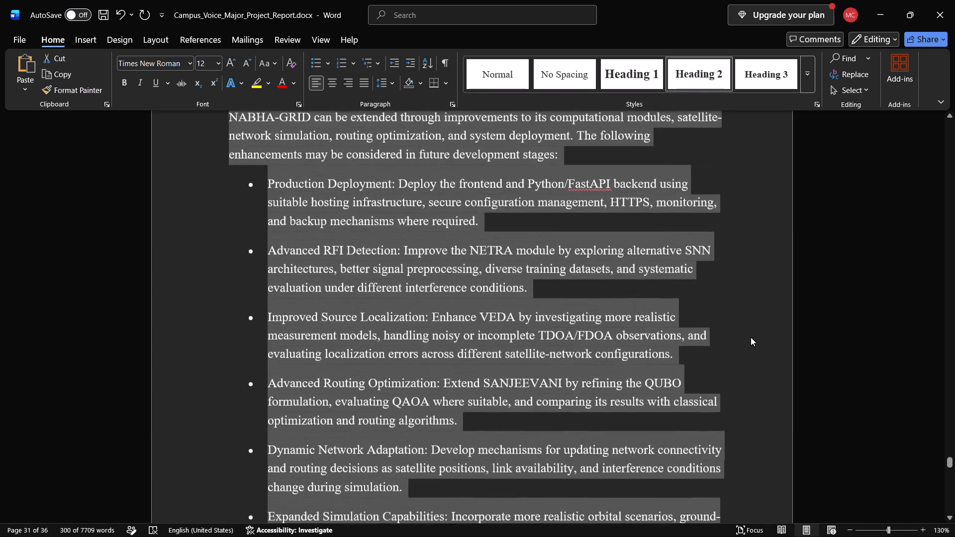
scroll(751, 337, "up", 2)
scroll(751, 337, "down", 1)
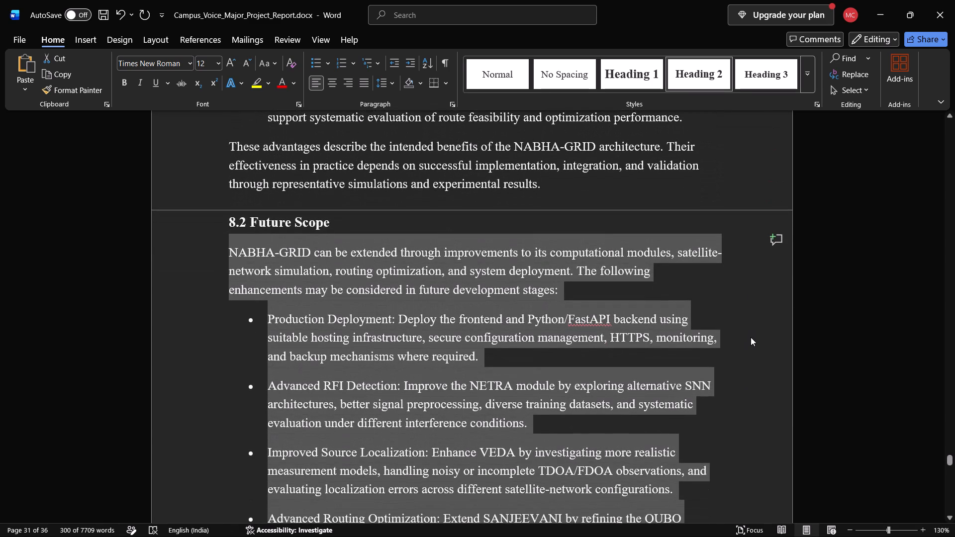
scroll(751, 337, "down", 2)
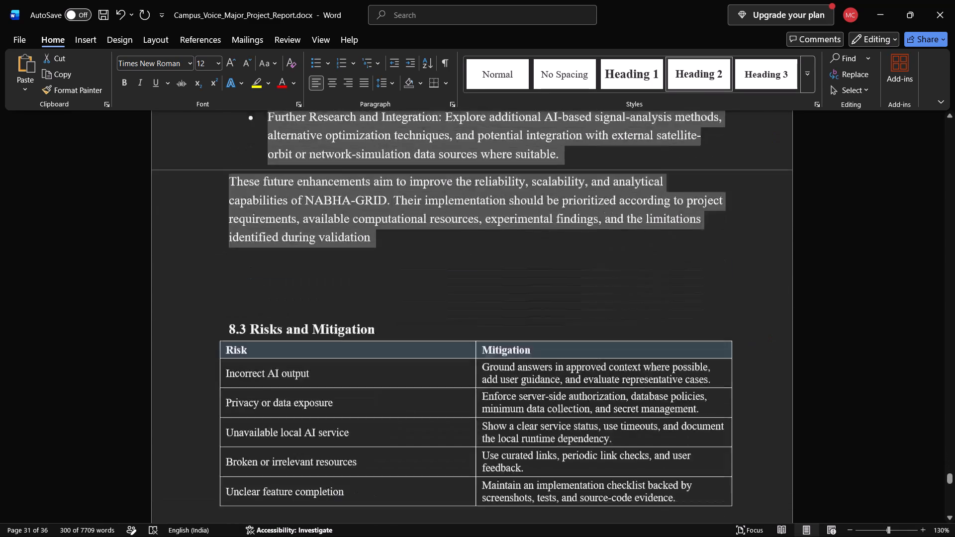
scroll(751, 337, "right", 1)
scroll(751, 337, "up", 1)
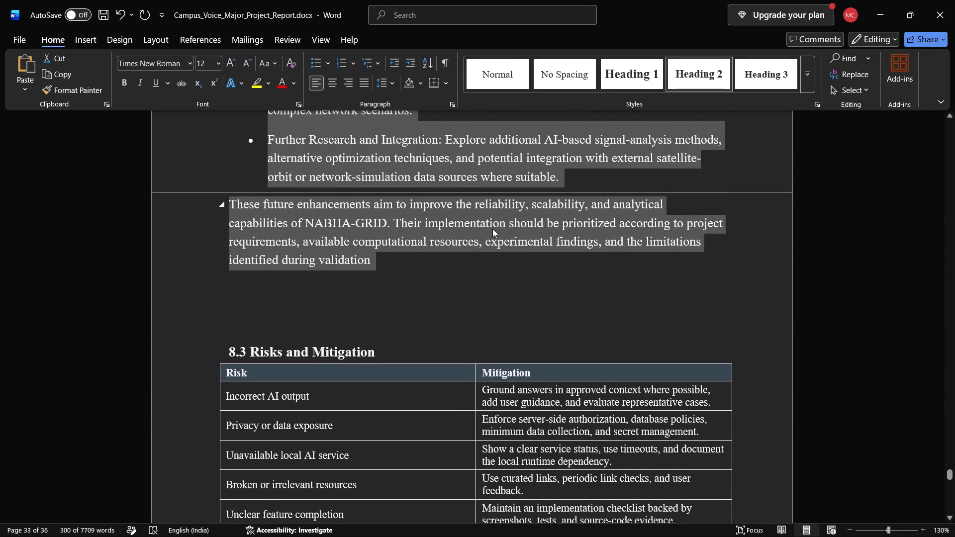
left_click(264, 313)
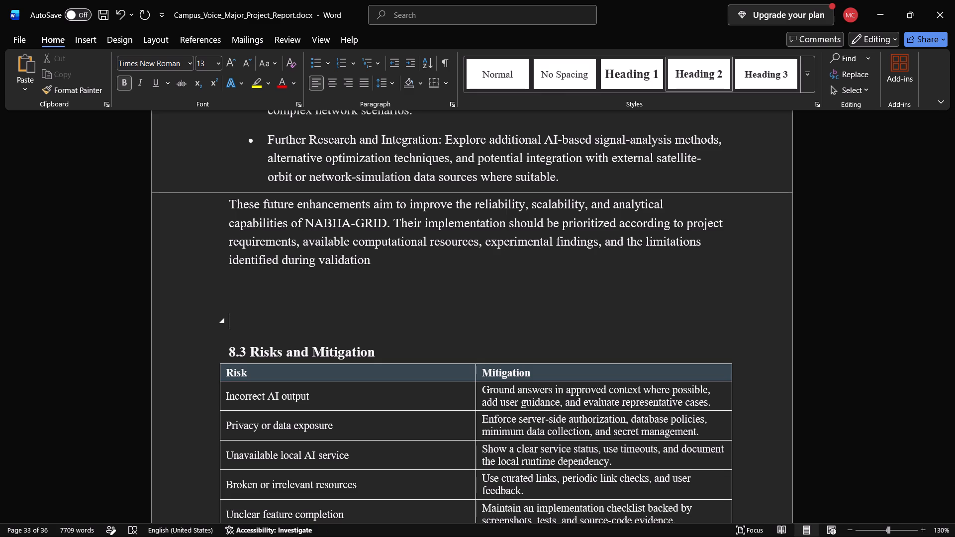
key("BackSpace")
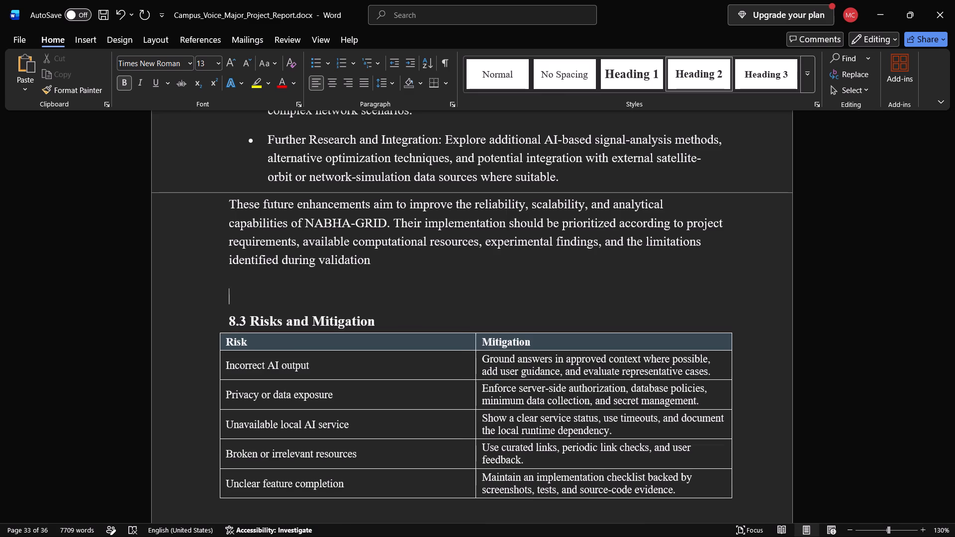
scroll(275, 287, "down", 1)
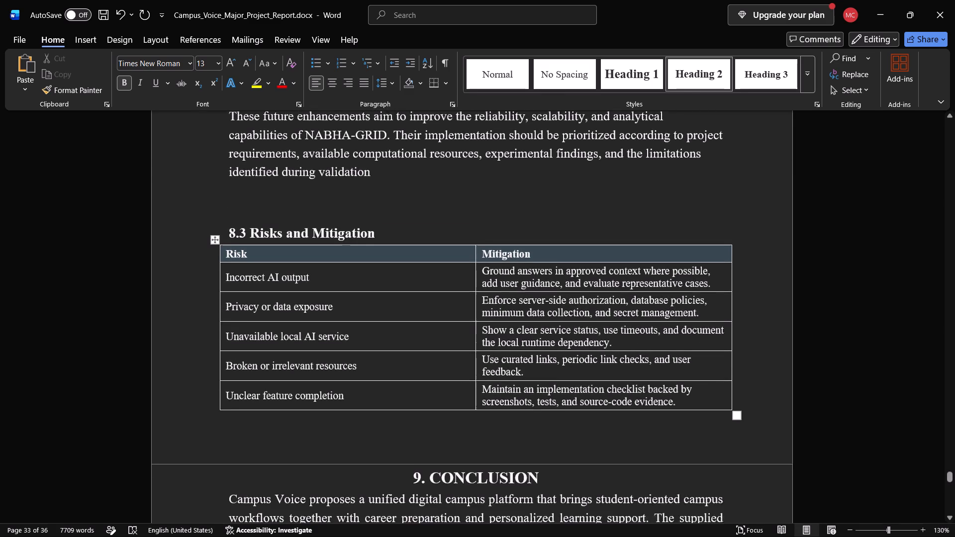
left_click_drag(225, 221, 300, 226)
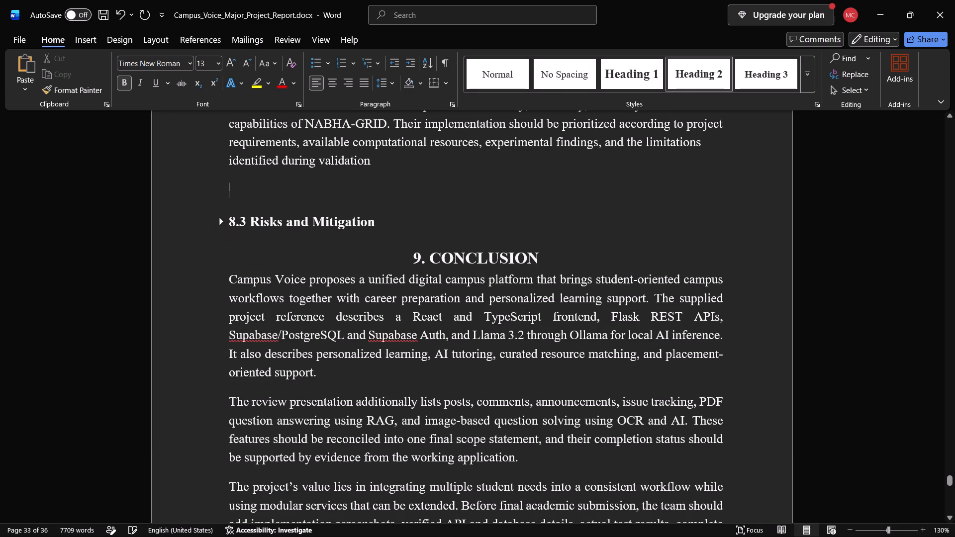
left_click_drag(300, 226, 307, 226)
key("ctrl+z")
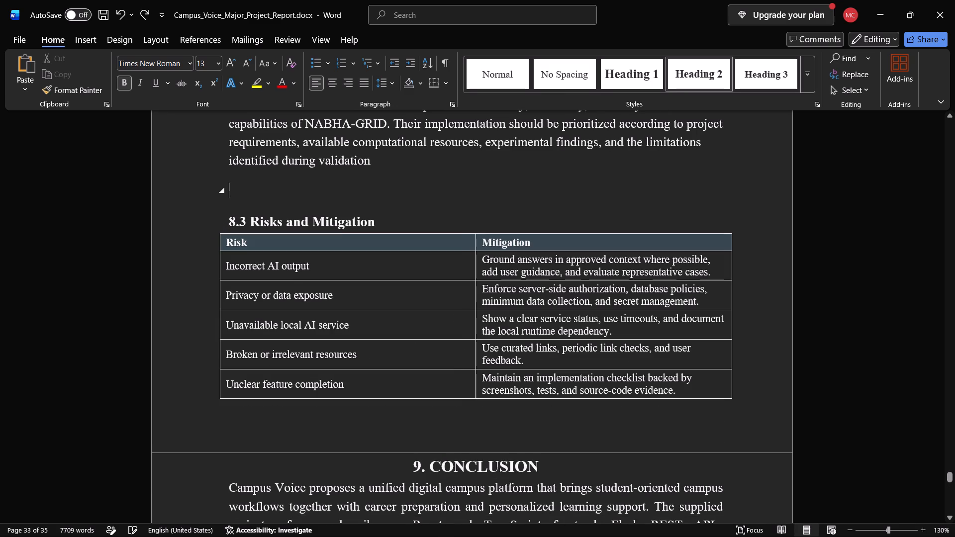
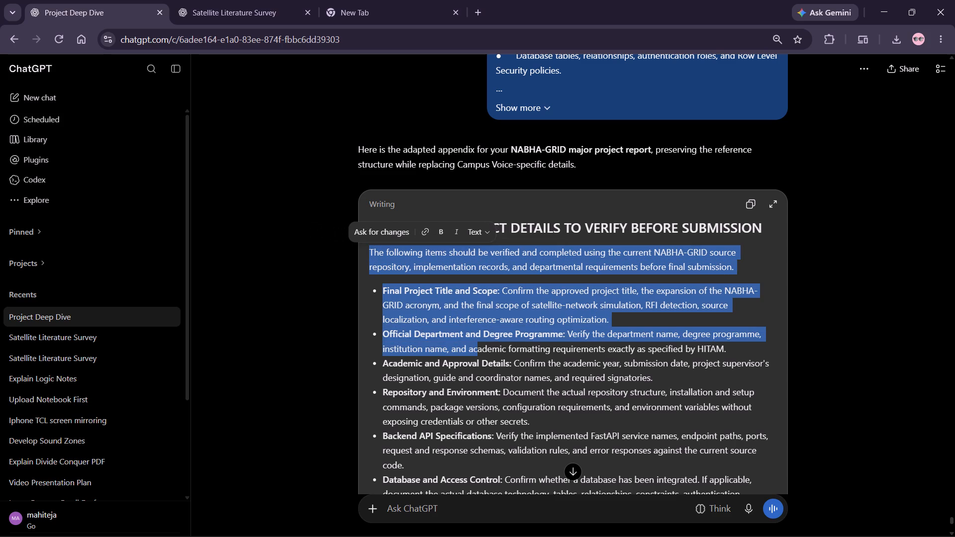
left_click_drag(477, 343, 580, 487)
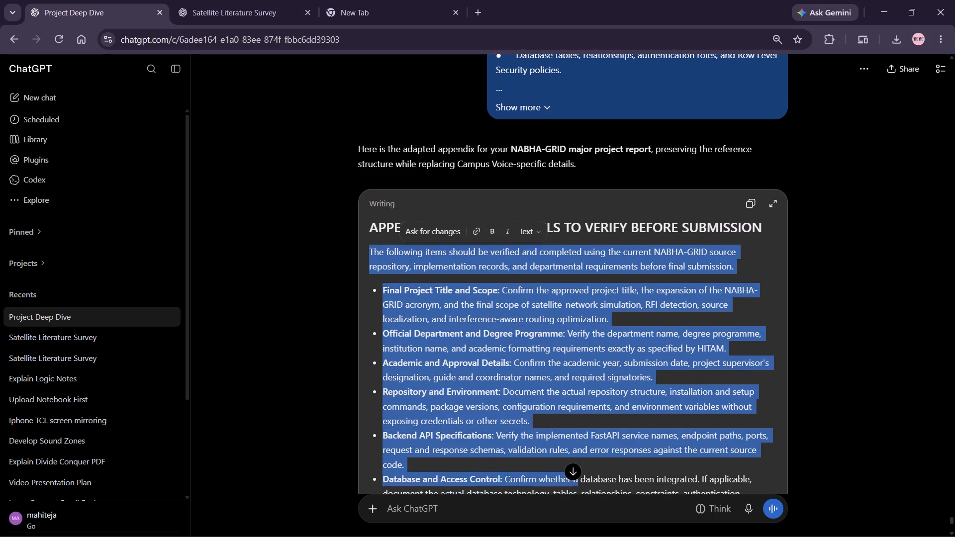
left_click_drag(580, 487, 637, 402)
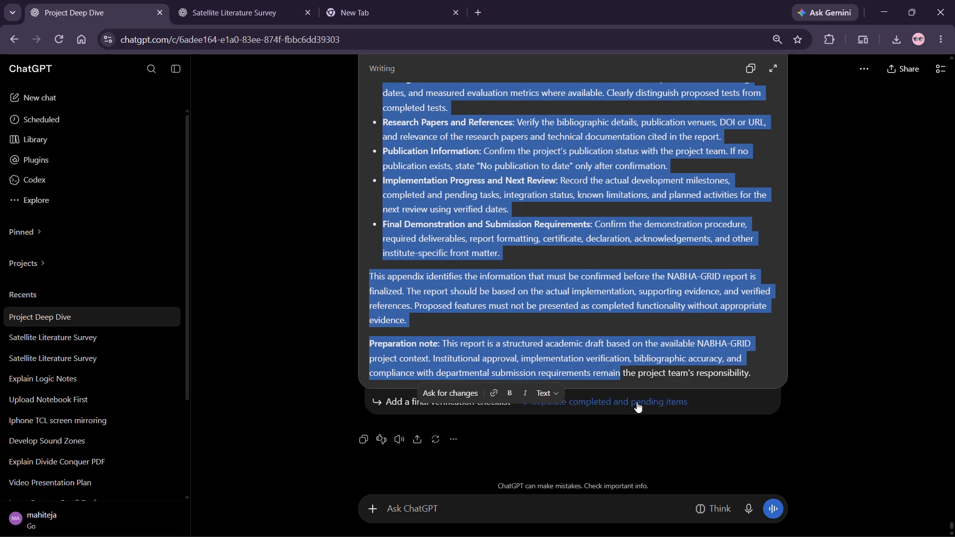
left_click_drag(637, 402, 761, 370)
scroll(761, 370, "up", 1)
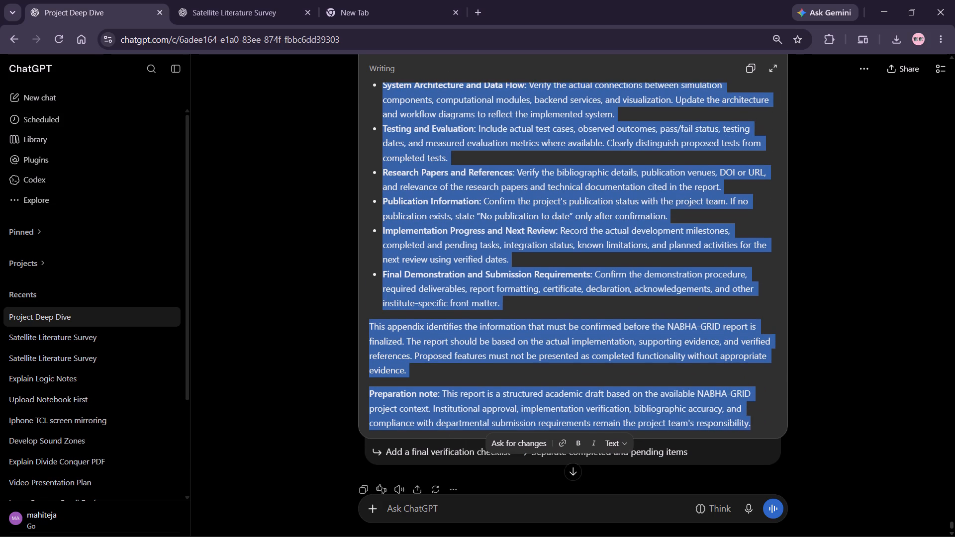
scroll(761, 370, "up", 2)
key("ctrl+c")
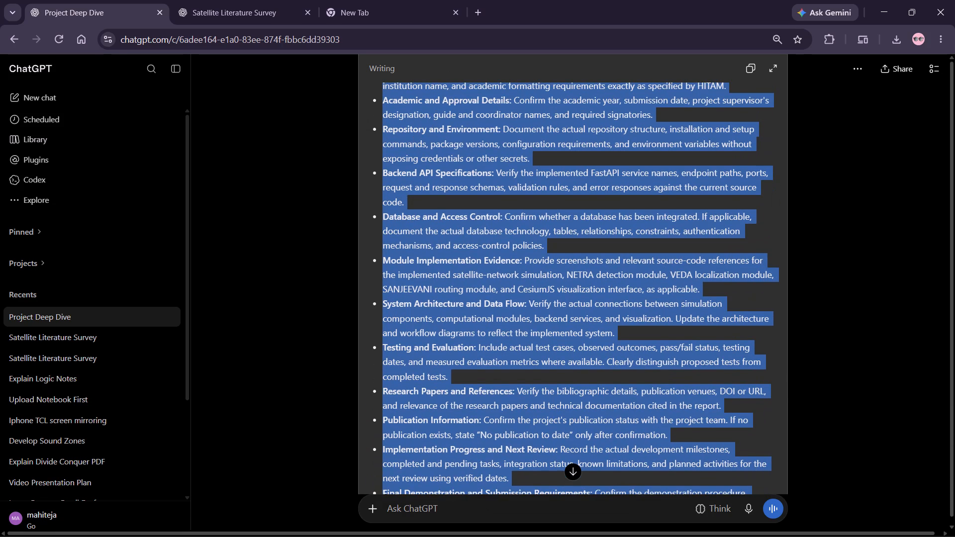
Switch to Word and replace the old Appendix A body text under its heading with the copied NABHA-GRID version.
key("alt+Tab")
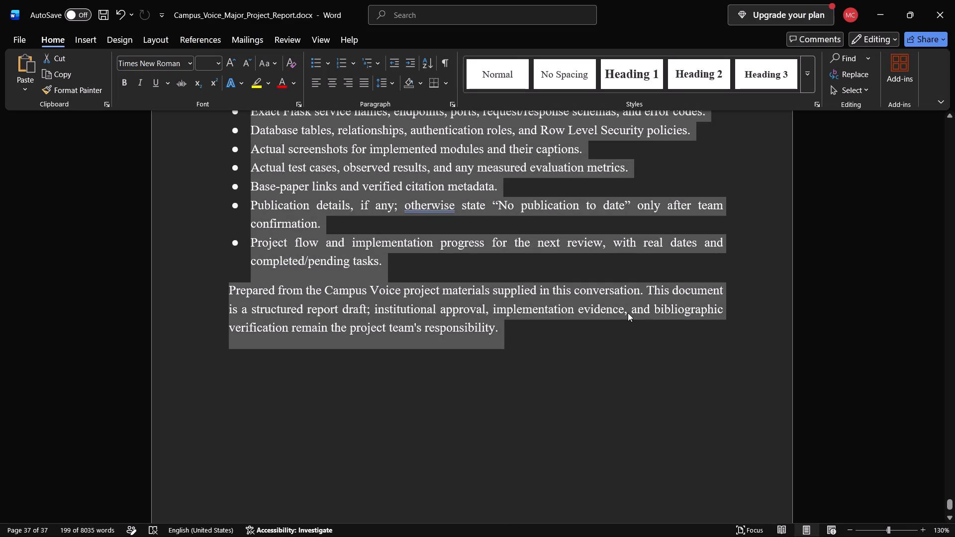
scroll(532, 301, "up", 2)
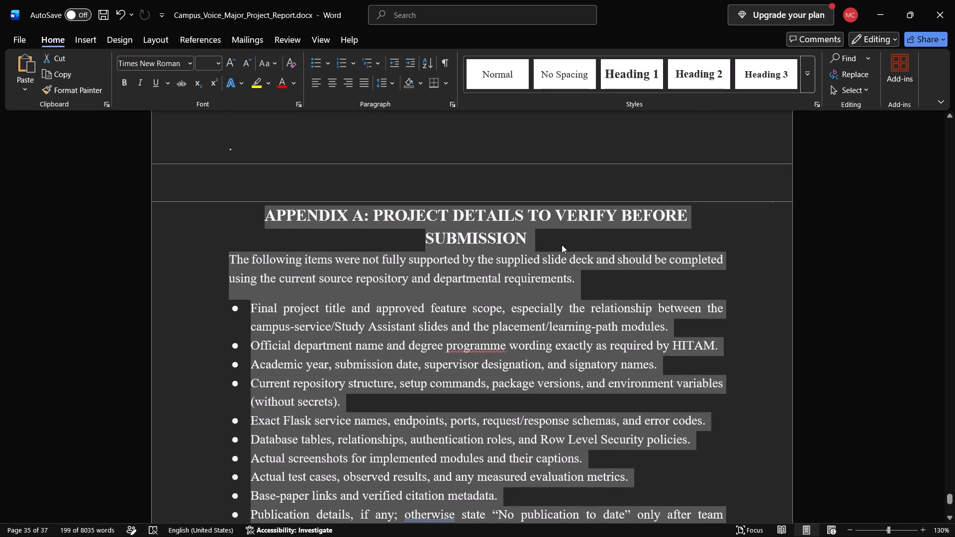
left_click(340, 249)
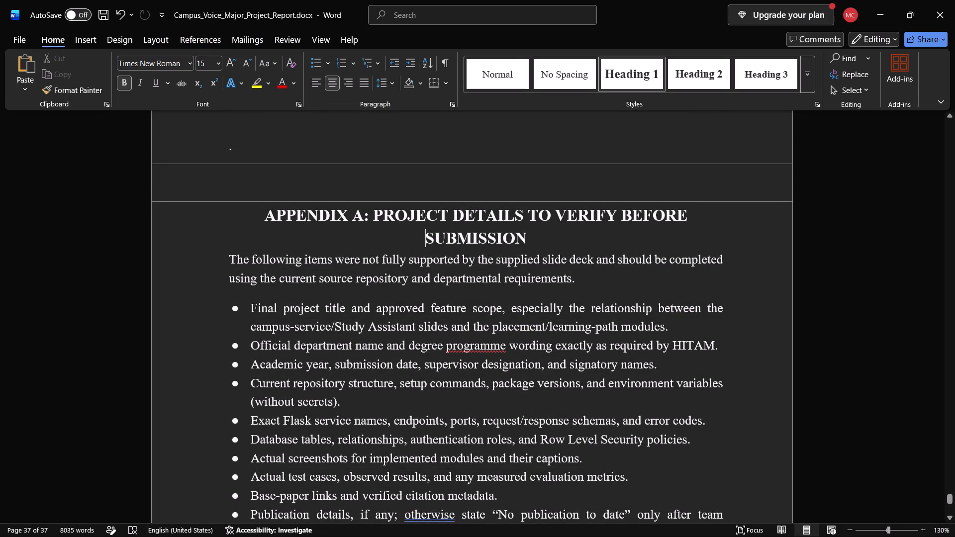
left_click_drag(254, 257, 445, 506)
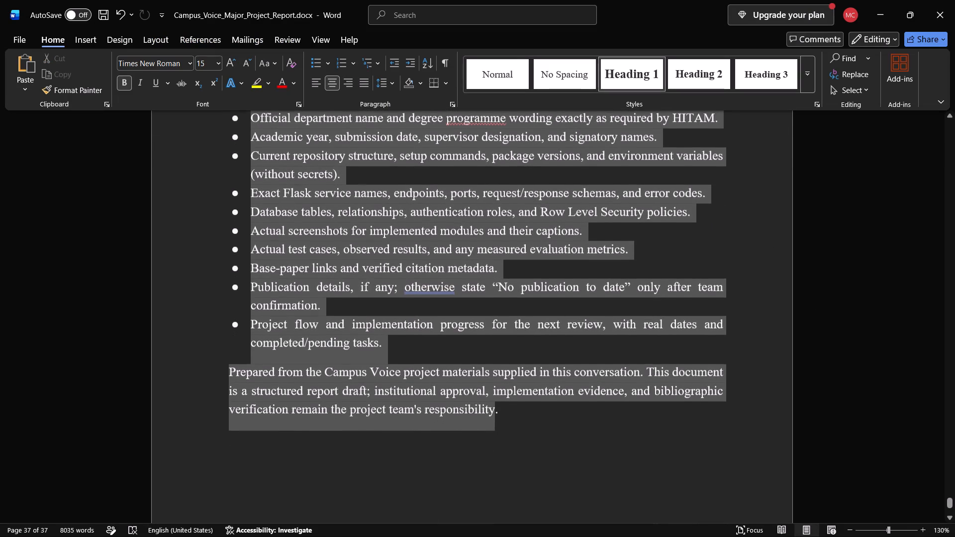
left_click_drag(445, 506, 461, 504)
key("BackSpace")
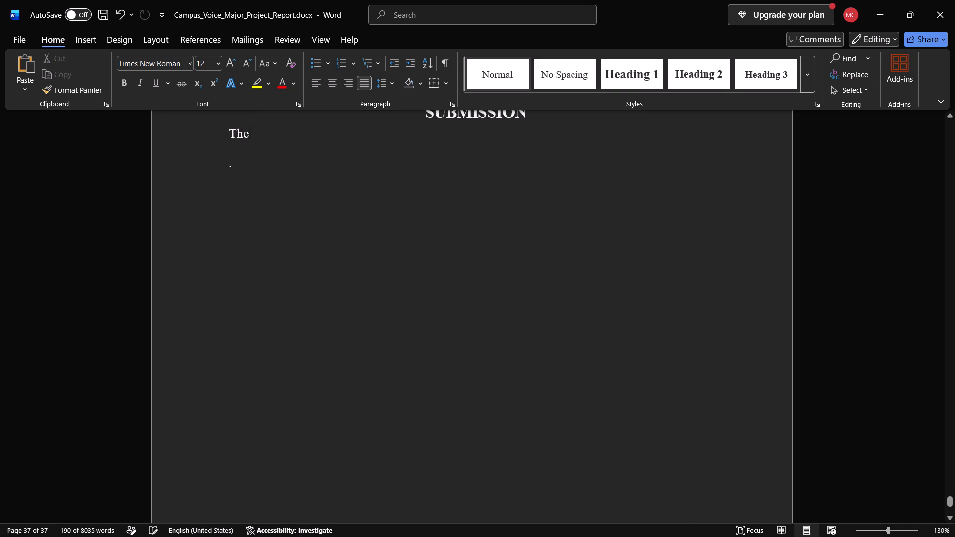
scroll(461, 504, "up", 1)
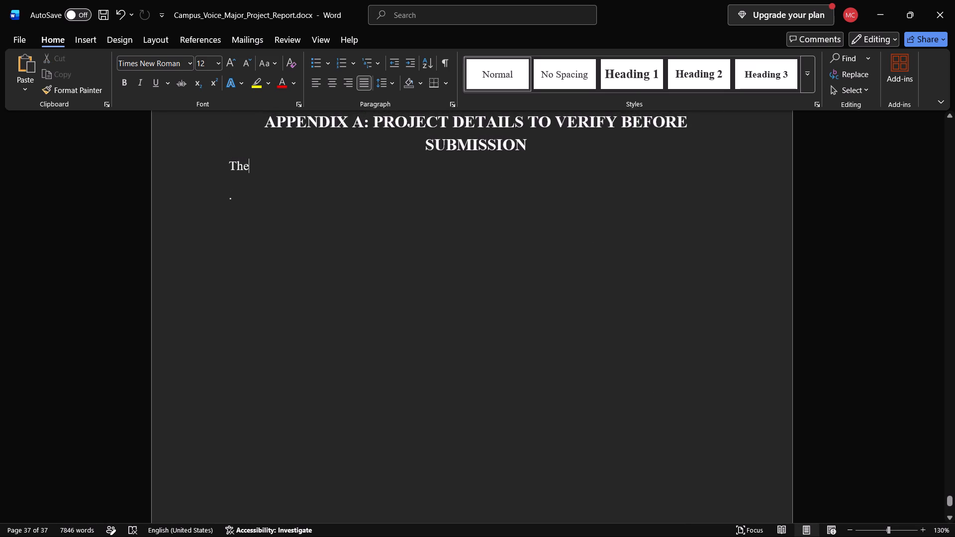
key("ctrl+v")
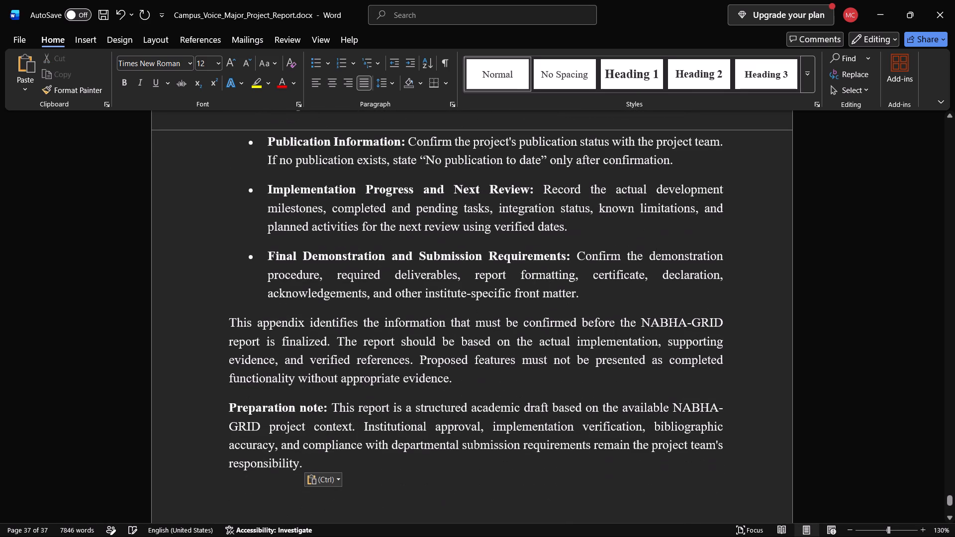
Remove the duplicated "The" at the start of the Appendix A introduction so it begins "The following items".
scroll(342, 465, "up", 2)
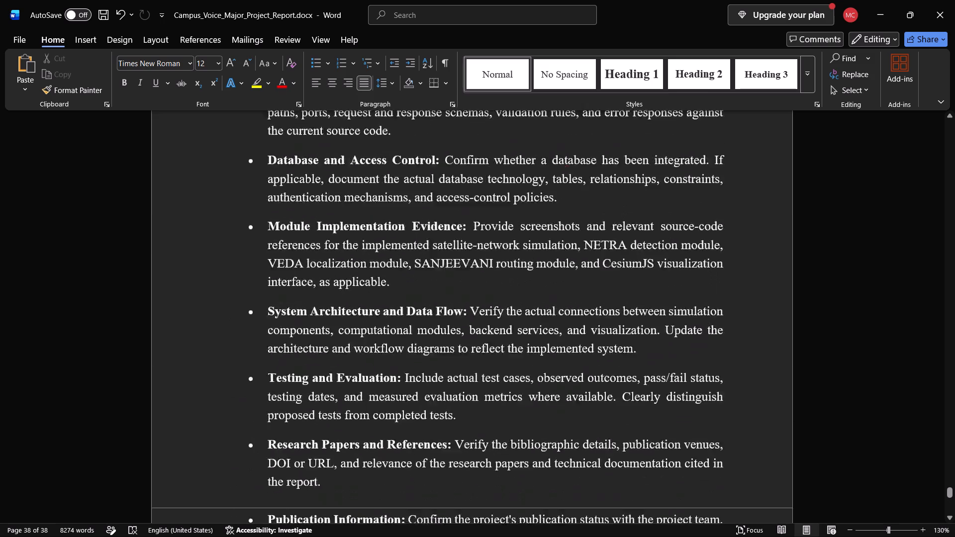
scroll(342, 465, "up", 2)
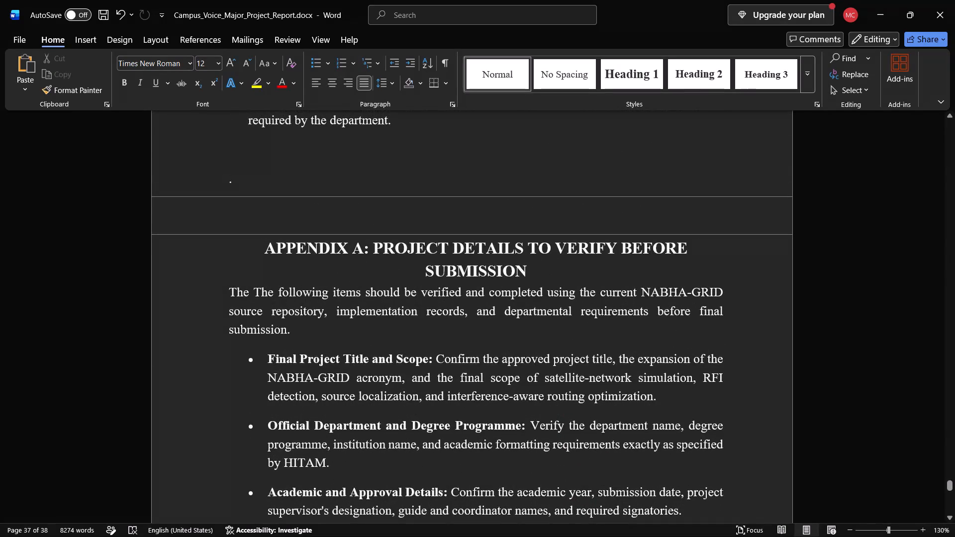
left_click(277, 288)
key("BackSpace")
key("BackSpace")
key("BackSpace")
key("BackSpace")
key("BackSpace")
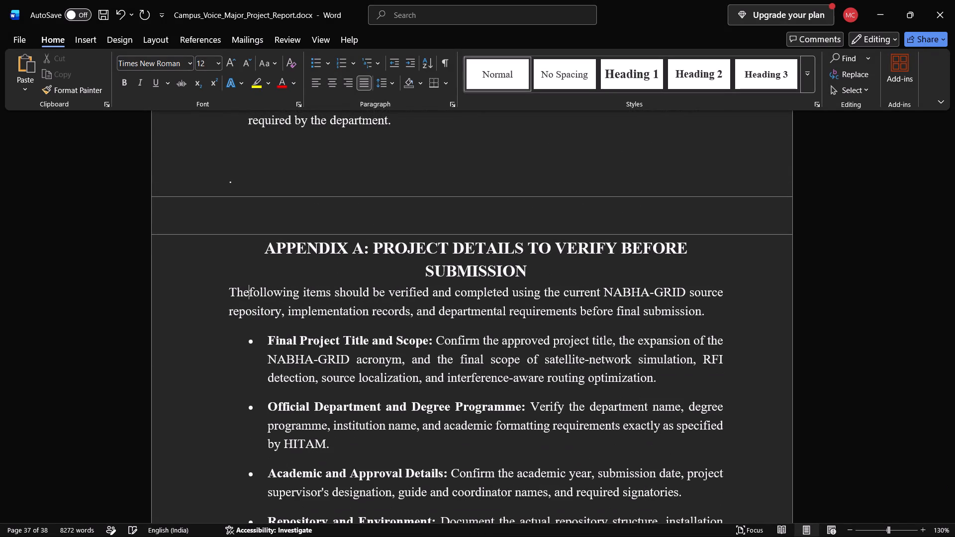
key("space")
Go back to the start of the report and review the title page and certificate page details.
scroll(277, 288, "up", 4)
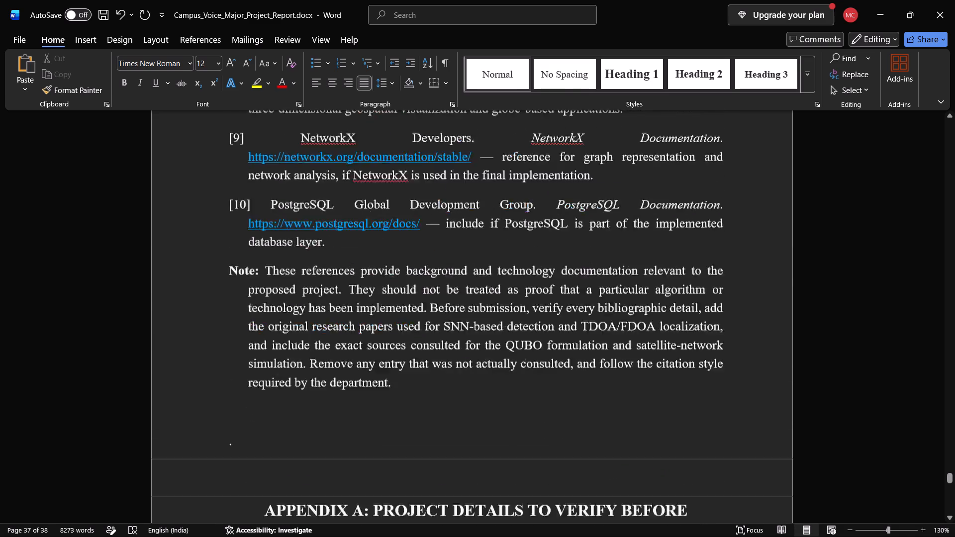
scroll(277, 288, "up", 17)
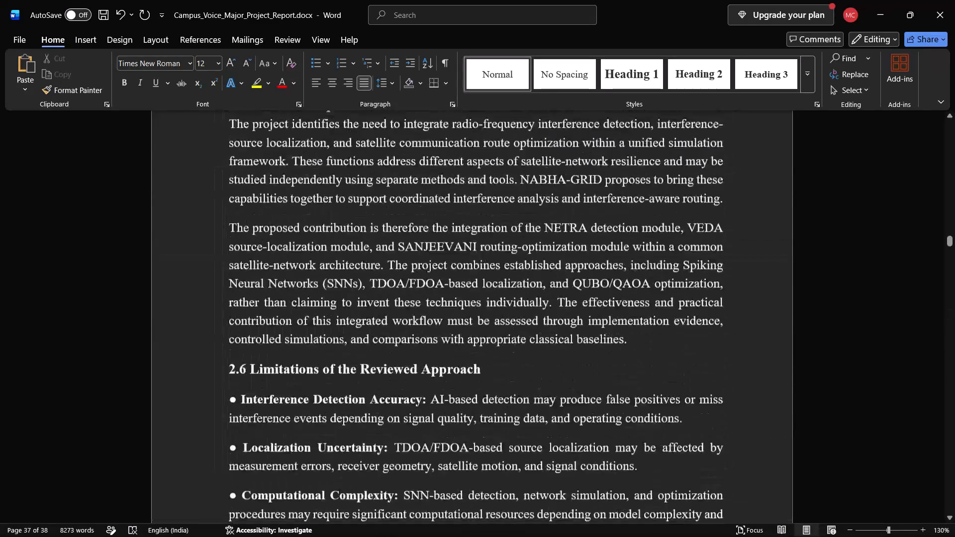
scroll(277, 288, "up", 10)
scroll(277, 288, "down", 2)
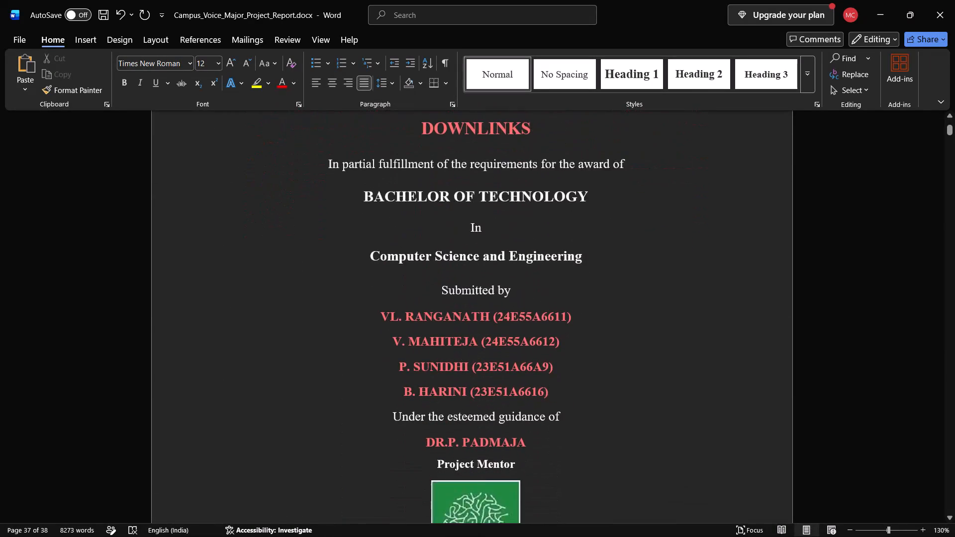
scroll(277, 288, "down", 1)
scroll(277, 288, "up", 2)
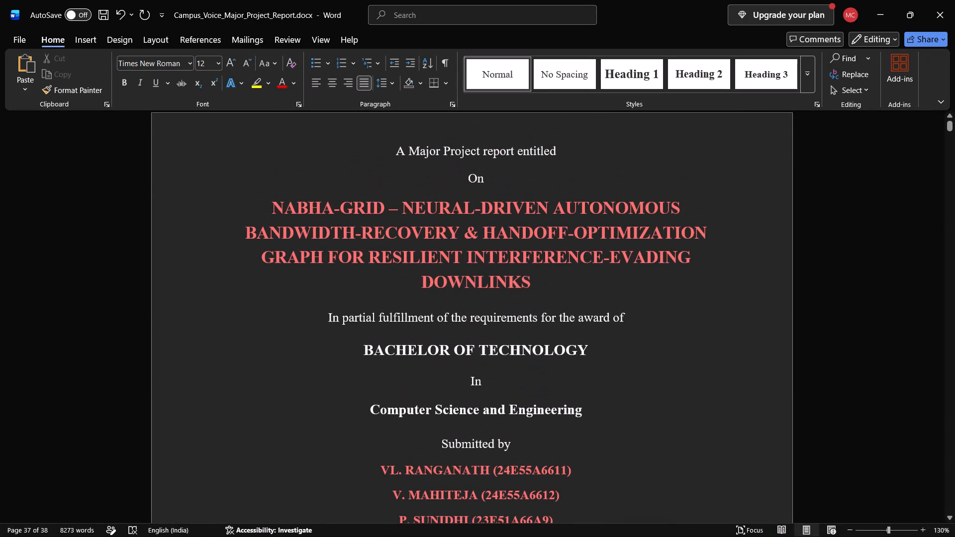
scroll(277, 288, "down", 7)
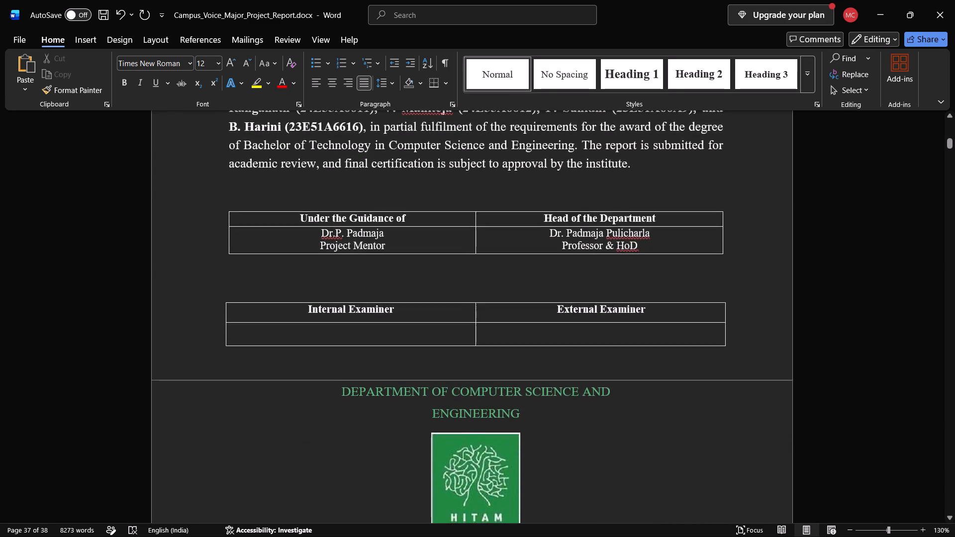
scroll(277, 288, "down", 2)
scroll(277, 288, "up", 8)
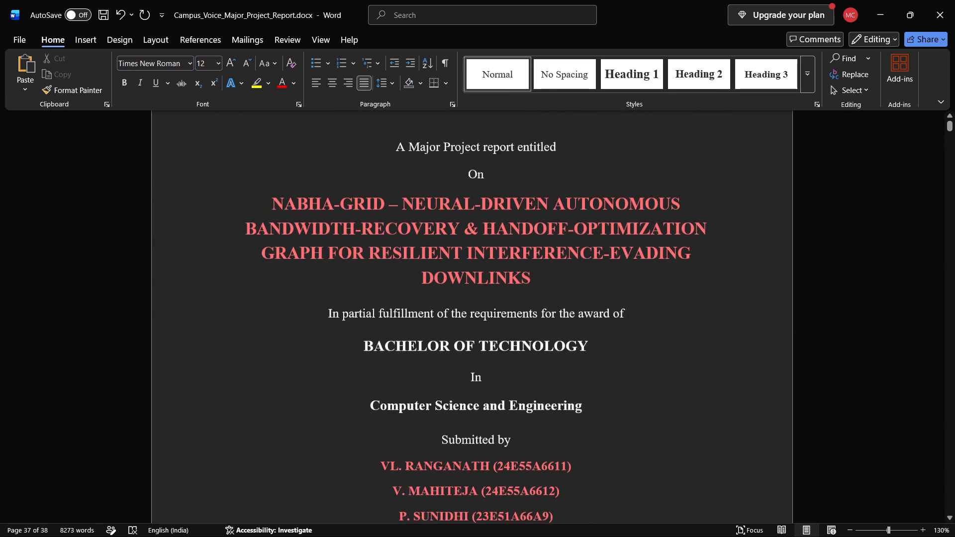
scroll(277, 288, "up", 1)
scroll(277, 288, "down", 2)
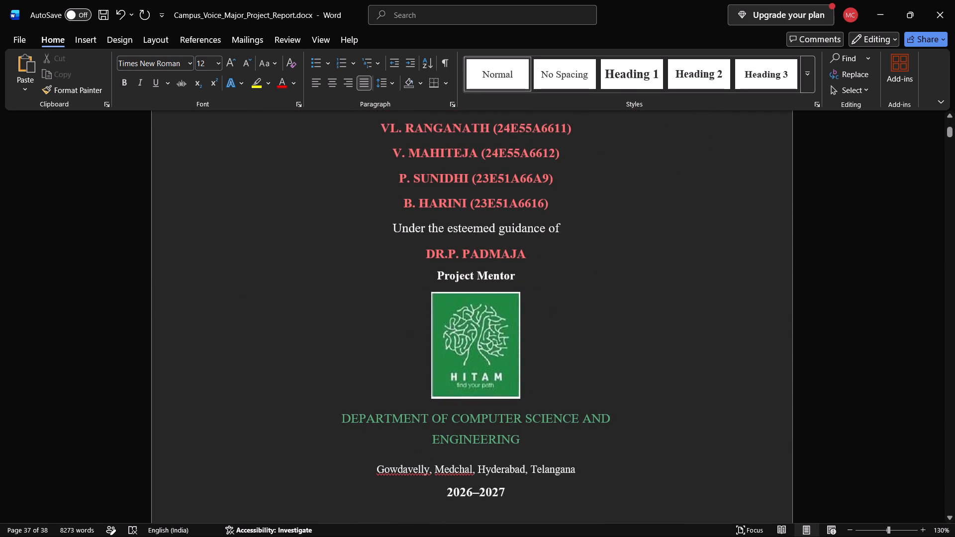
scroll(277, 288, "down", 2)
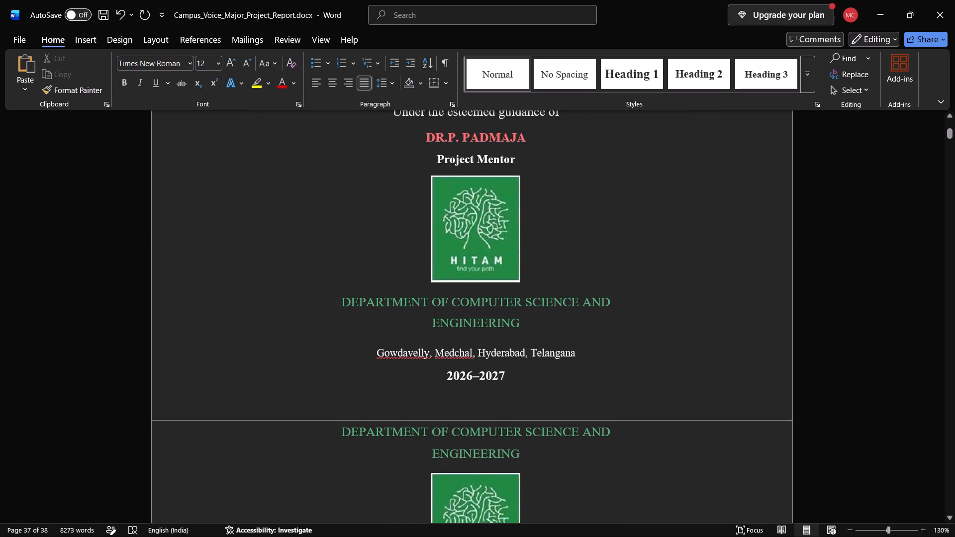
scroll(277, 288, "down", 2)
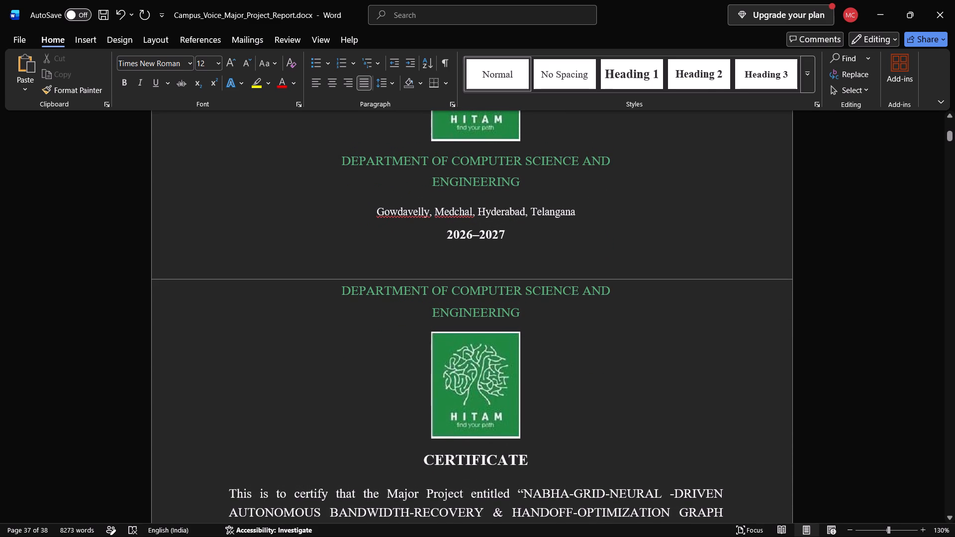
Review the certificate, declaration and acknowledgement pages for NABHA-GRID wording, team details and signatory tables.
scroll(277, 288, "down", 3)
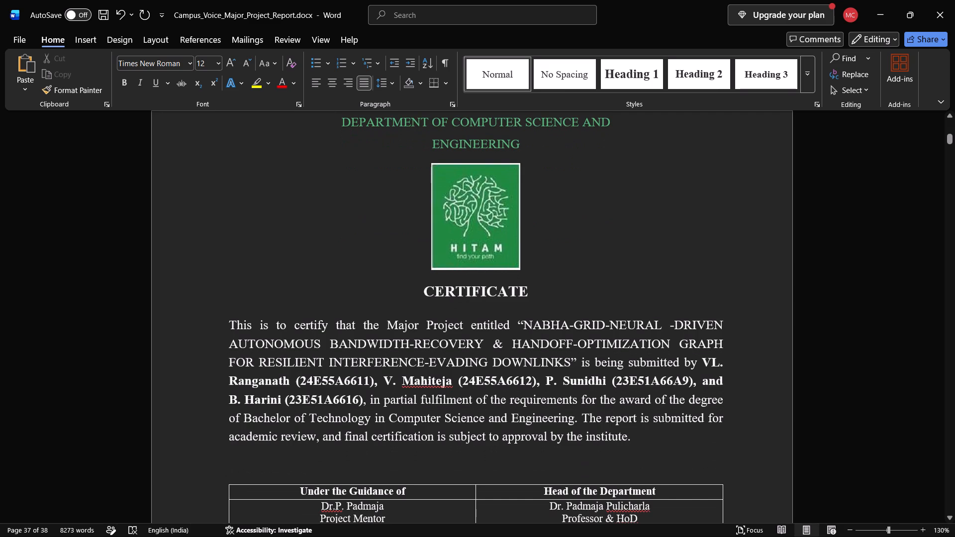
scroll(277, 288, "down", 3)
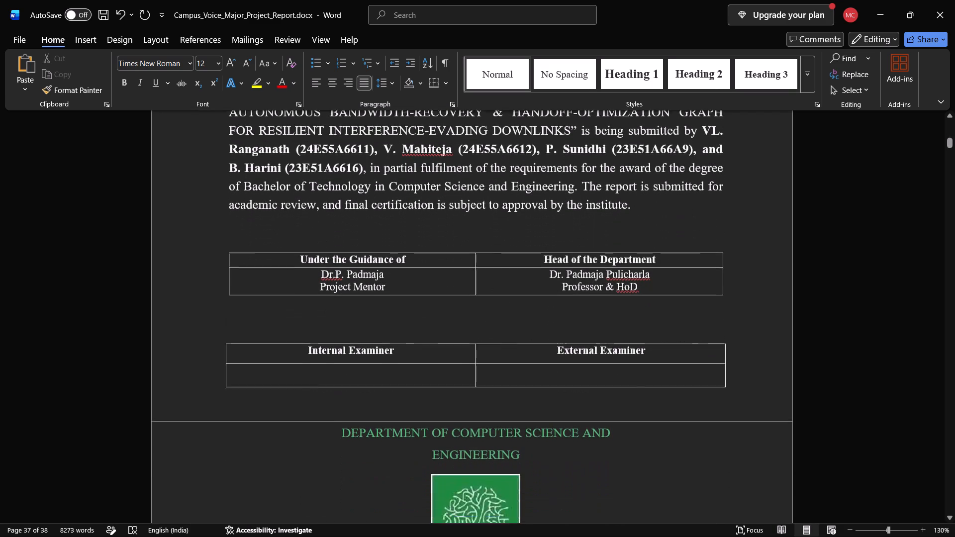
scroll(277, 288, "down", 2)
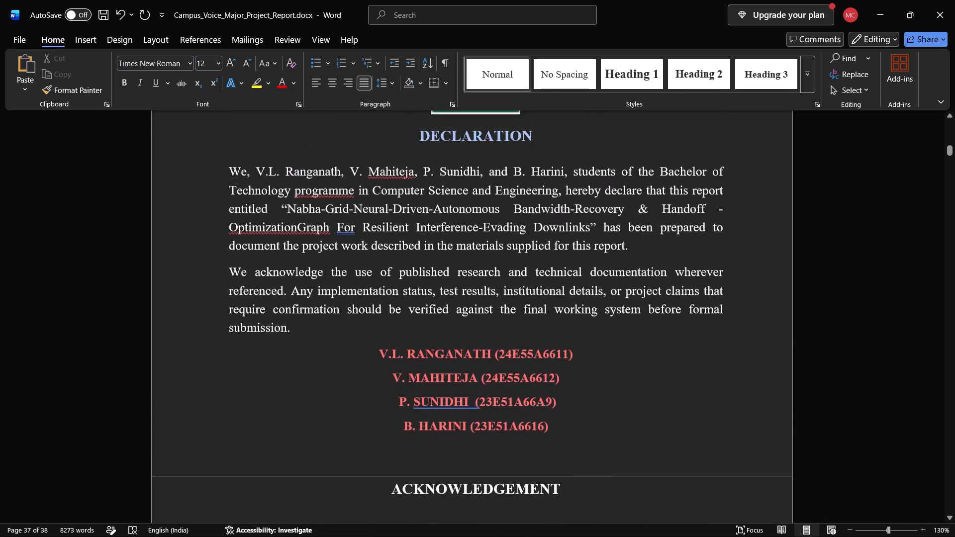
scroll(277, 288, "down", 2)
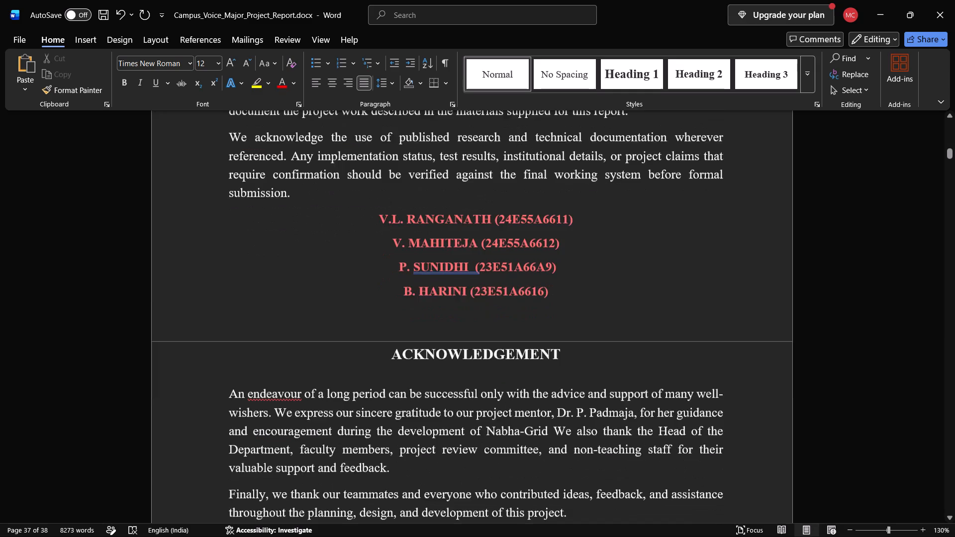
scroll(277, 288, "down", 1)
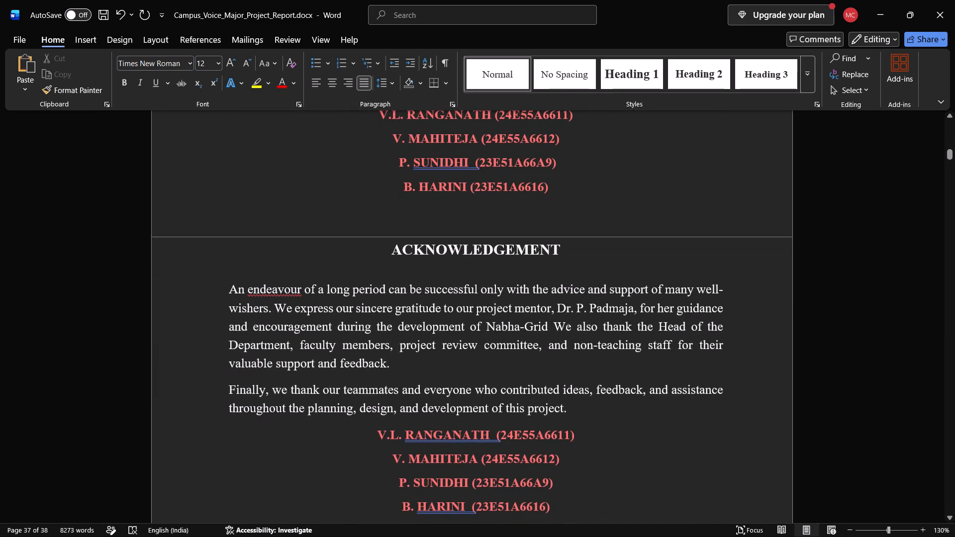
scroll(277, 288, "down", 3)
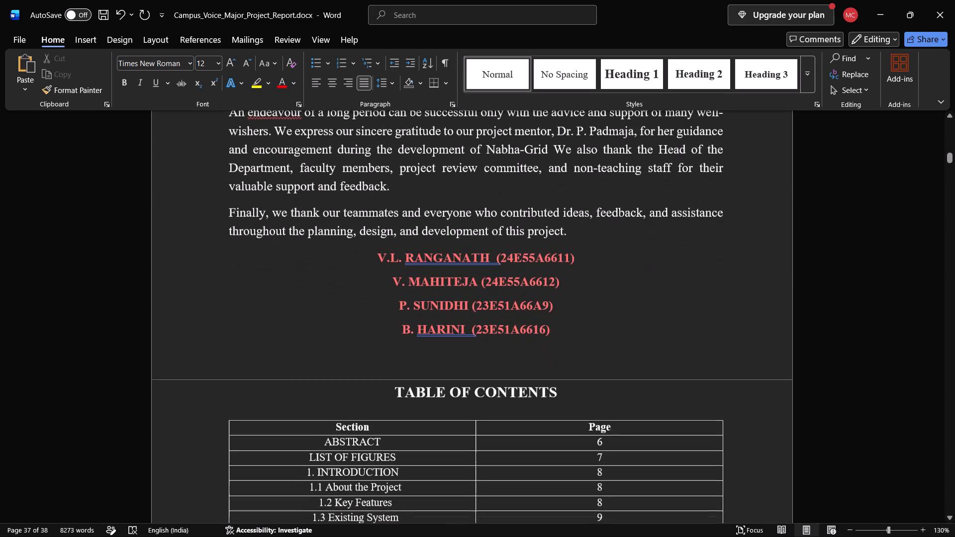
Review the table of contents, abstract, list of figures and the first introduction sections of the report.
scroll(277, 288, "down", 2)
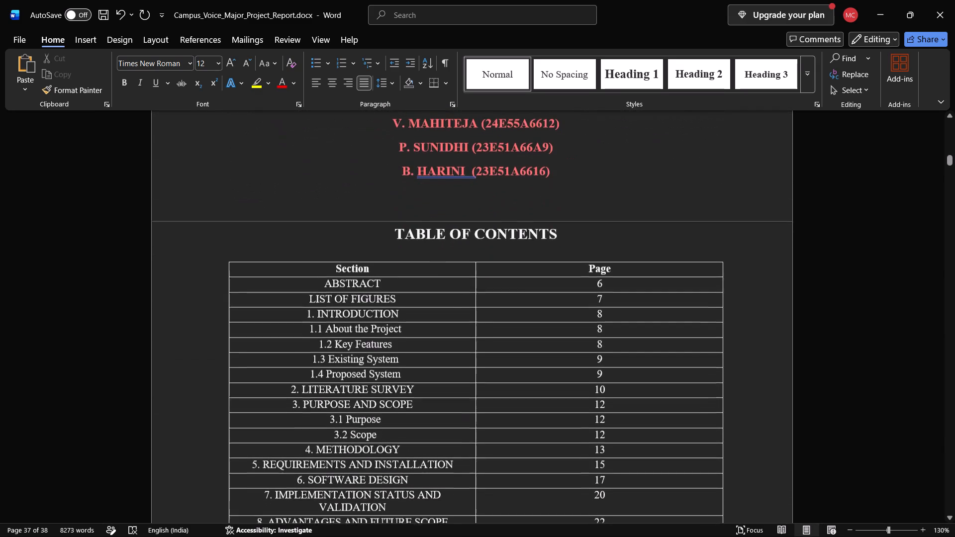
scroll(277, 288, "down", 3)
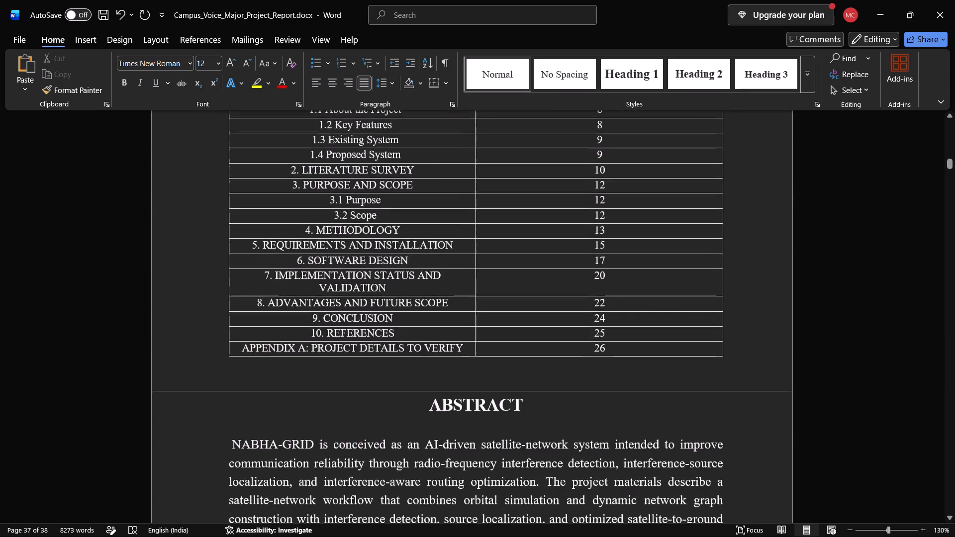
scroll(277, 288, "down", 5)
scroll(277, 288, "up", 1)
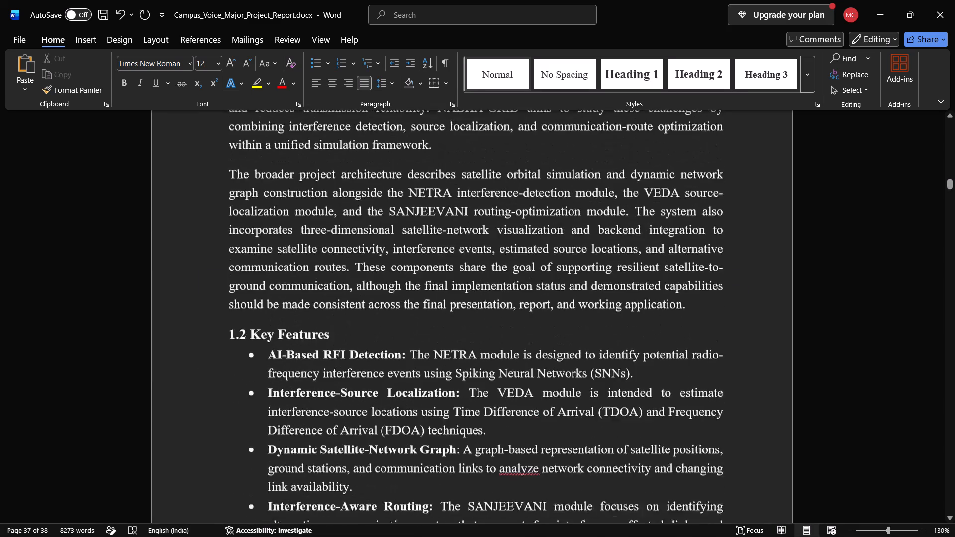
scroll(277, 288, "up", 2)
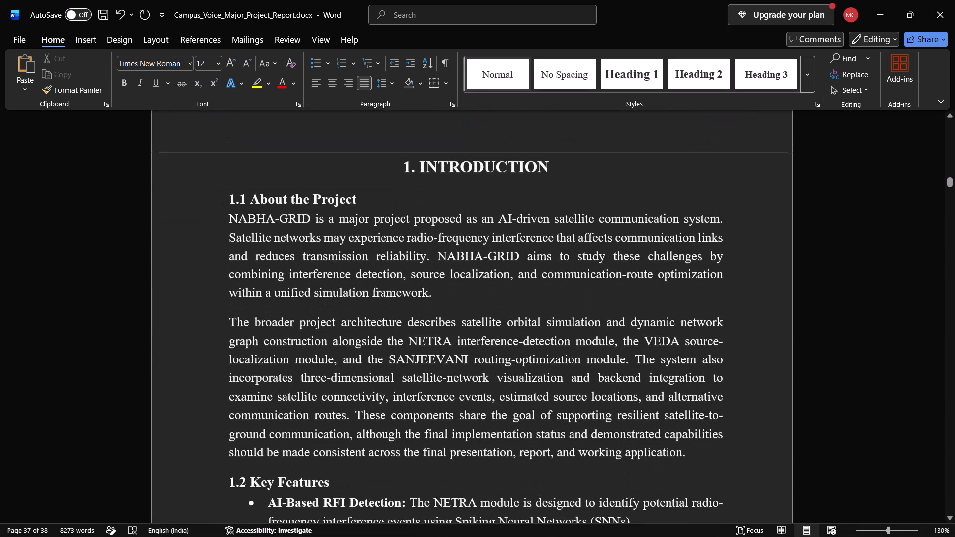
scroll(277, 288, "up", 3)
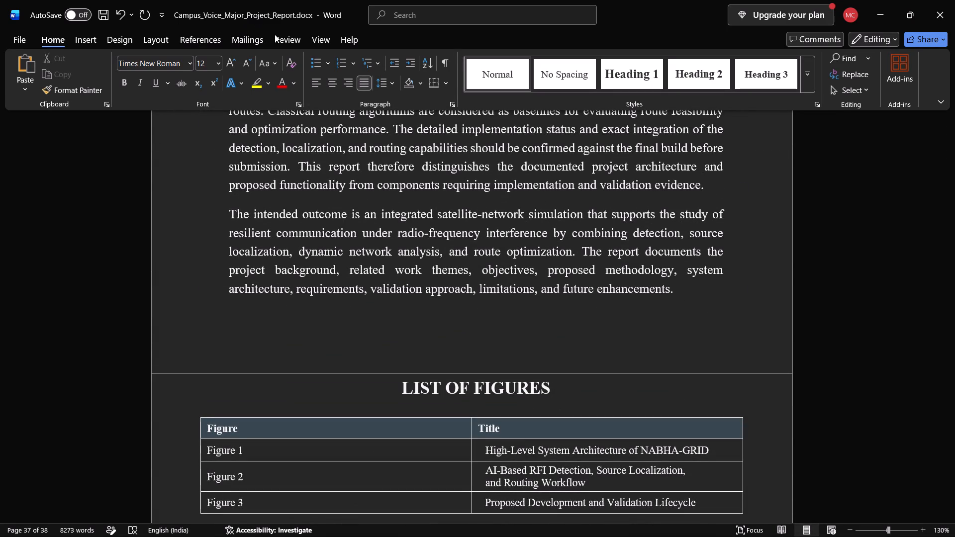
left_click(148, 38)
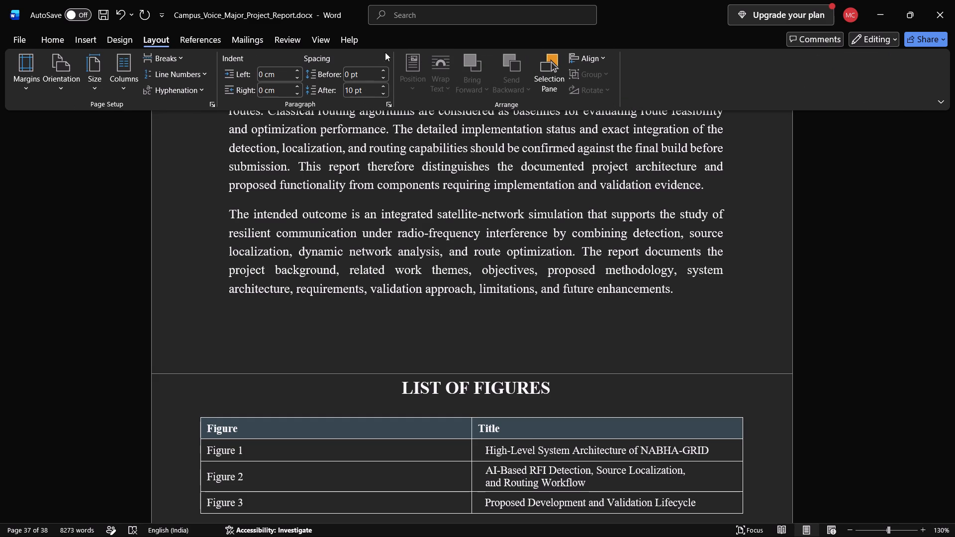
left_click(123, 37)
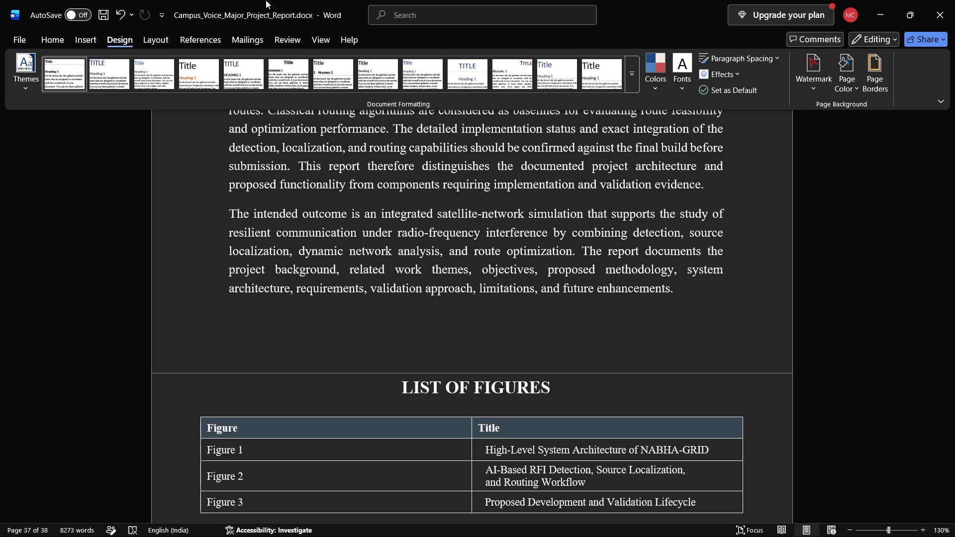
Recheck the front matter from the certificate tables through the declaration, acknowledgement, table of contents and abstract, ending back at the title page.
scroll(292, 128, "up", 4)
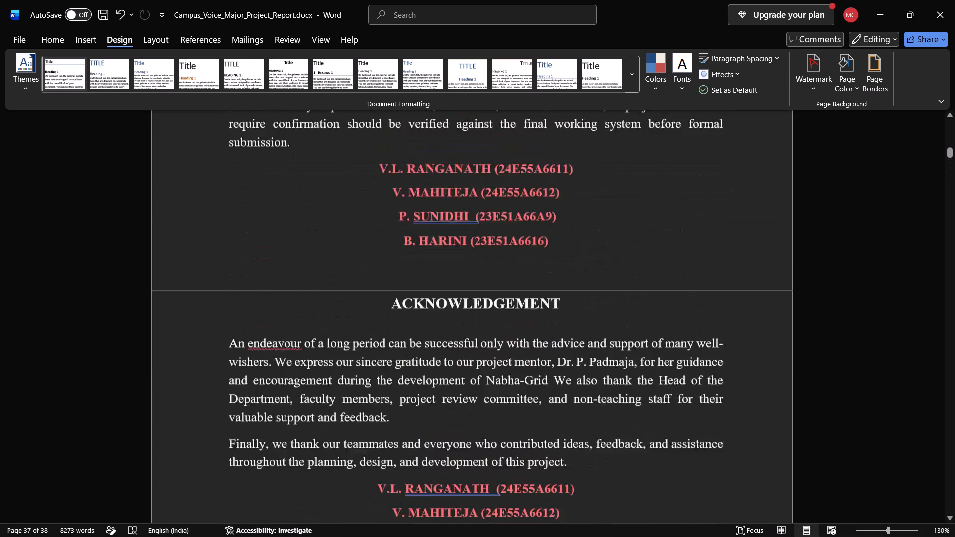
scroll(292, 128, "up", 2)
scroll(292, 128, "down", 3)
scroll(292, 128, "up", 2)
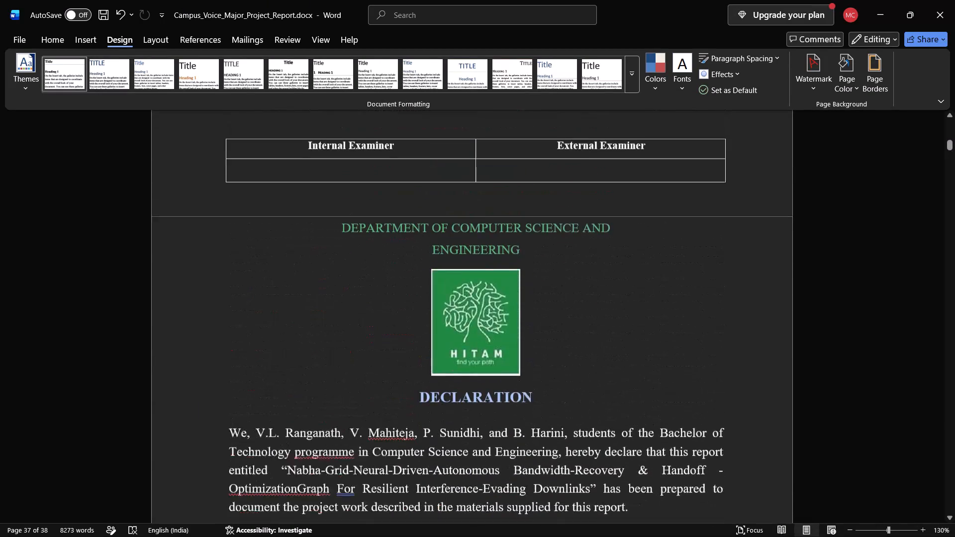
scroll(292, 128, "up", 1)
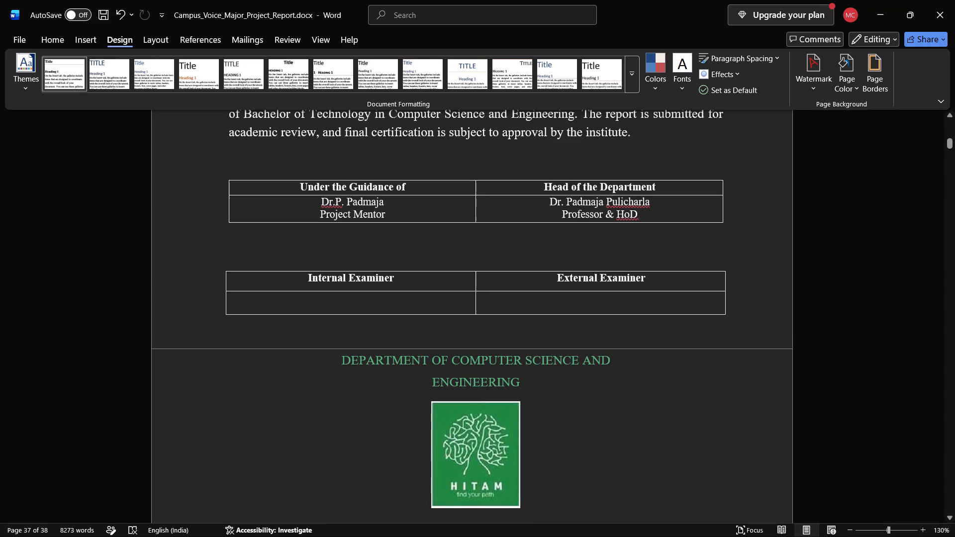
scroll(292, 128, "down", 4)
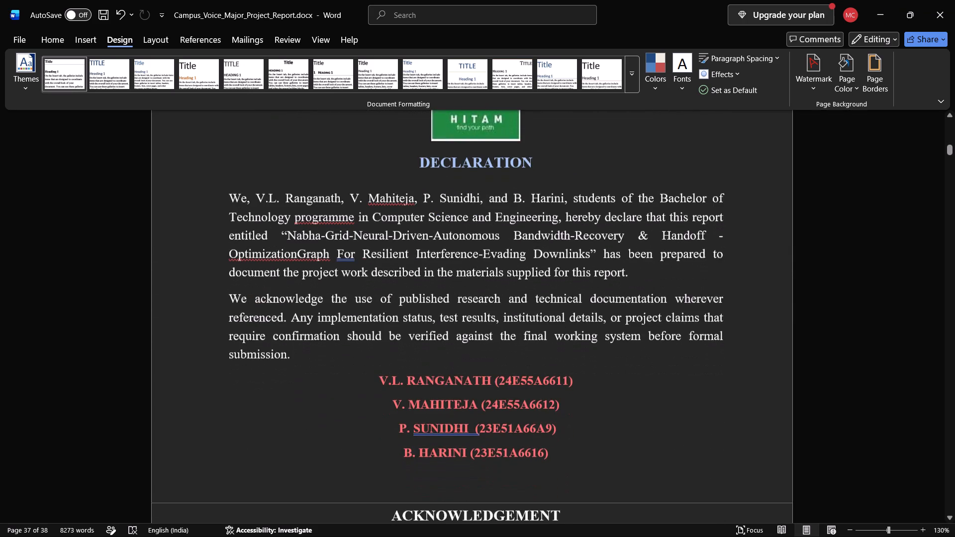
scroll(409, 206, "down", 3)
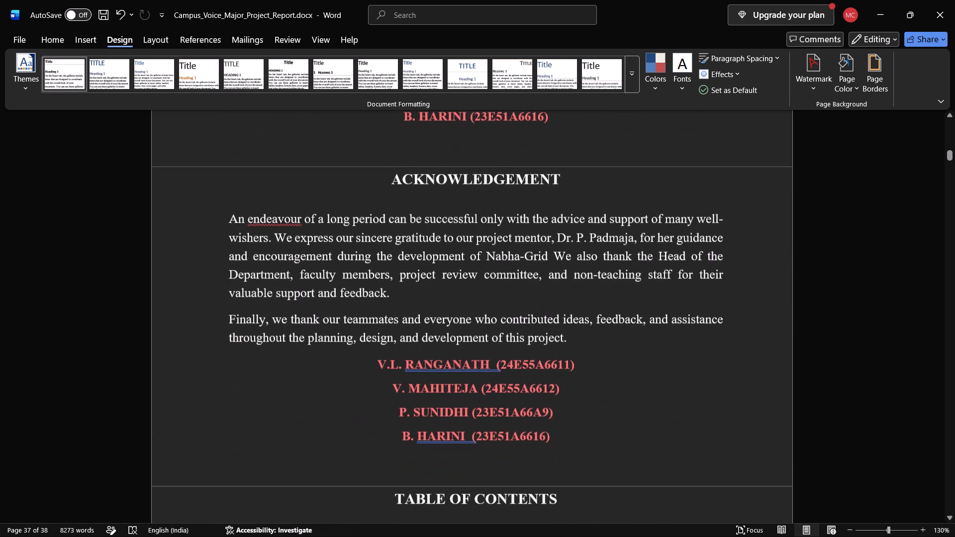
scroll(409, 206, "down", 1)
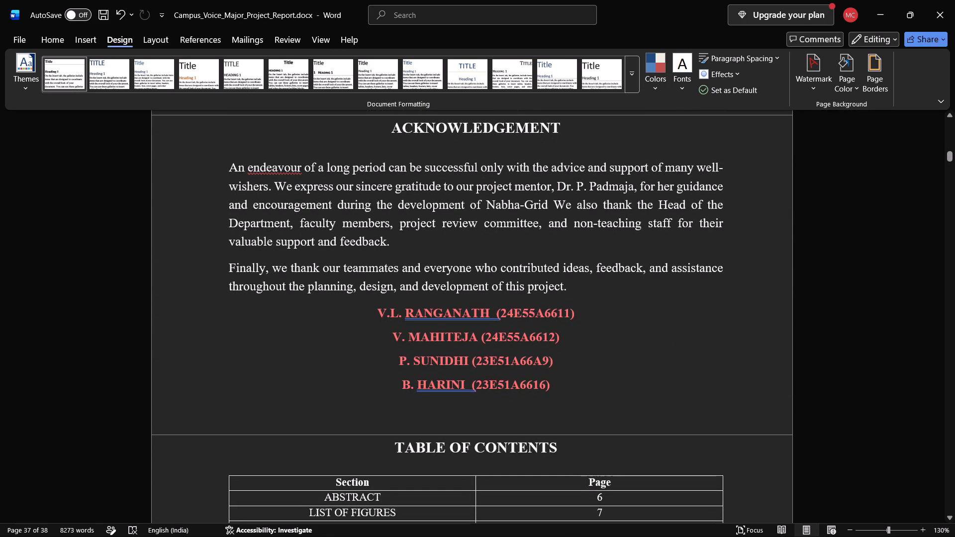
scroll(409, 206, "down", 1)
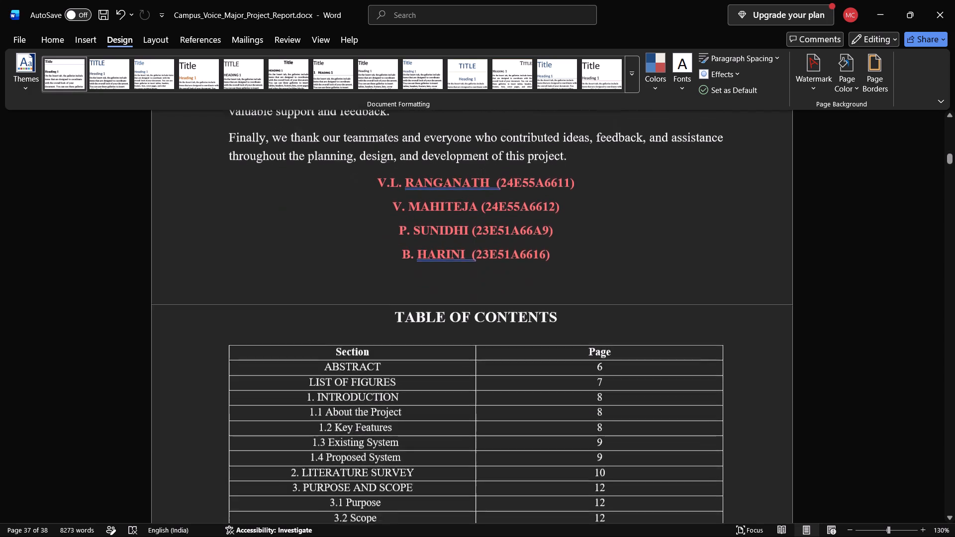
scroll(409, 206, "down", 3)
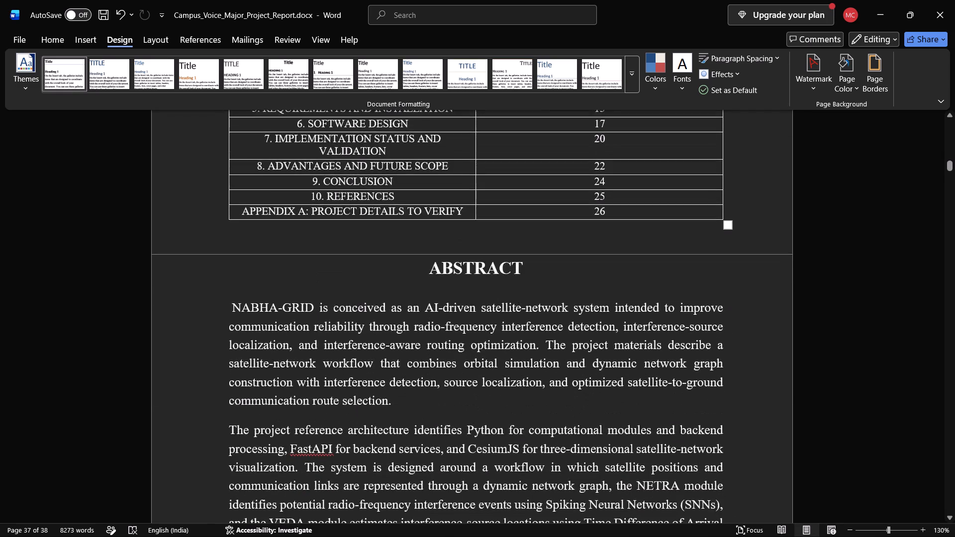
scroll(409, 206, "down", 1)
scroll(409, 206, "up", 14)
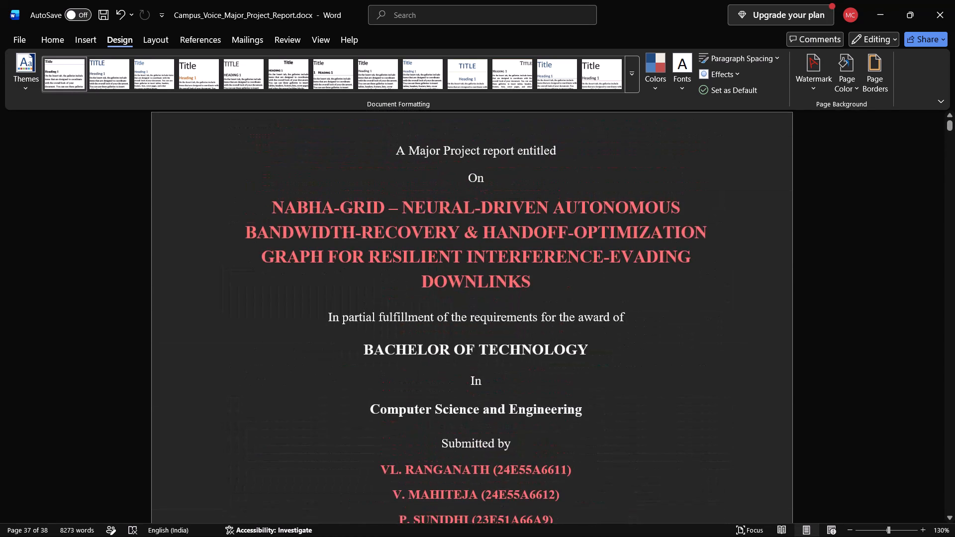
Save a copy of the report to the Desktop as a Word document named Nabha_Major_Report.
left_click(13, 35)
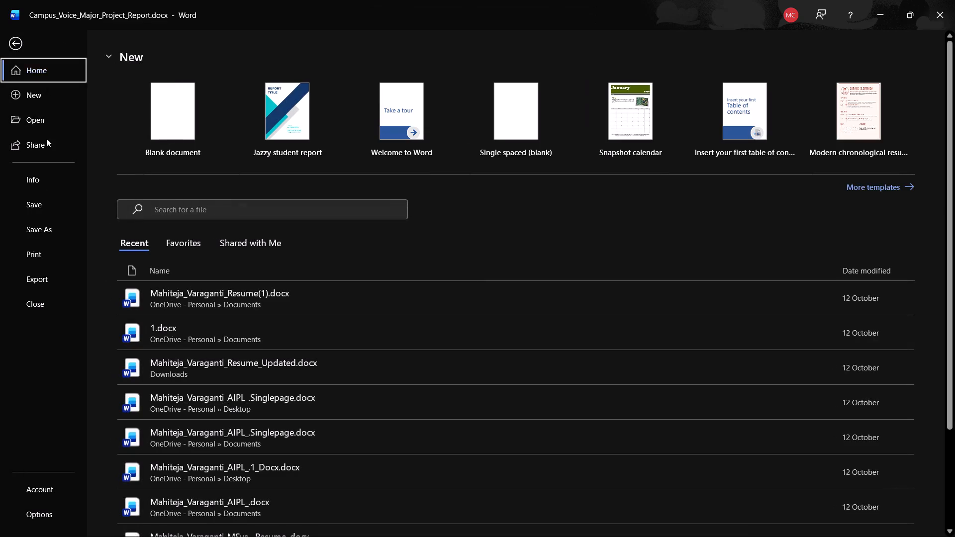
left_click(42, 227)
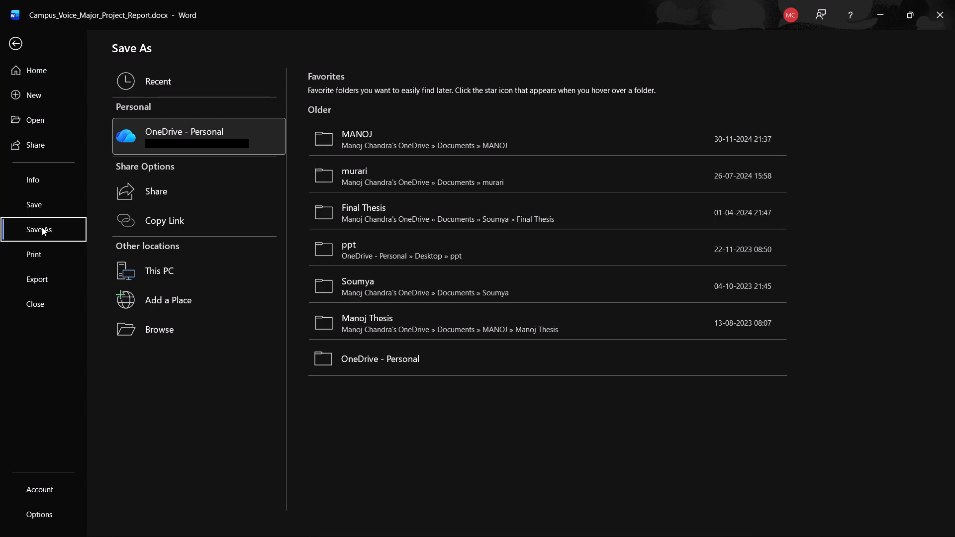
double_click(135, 261)
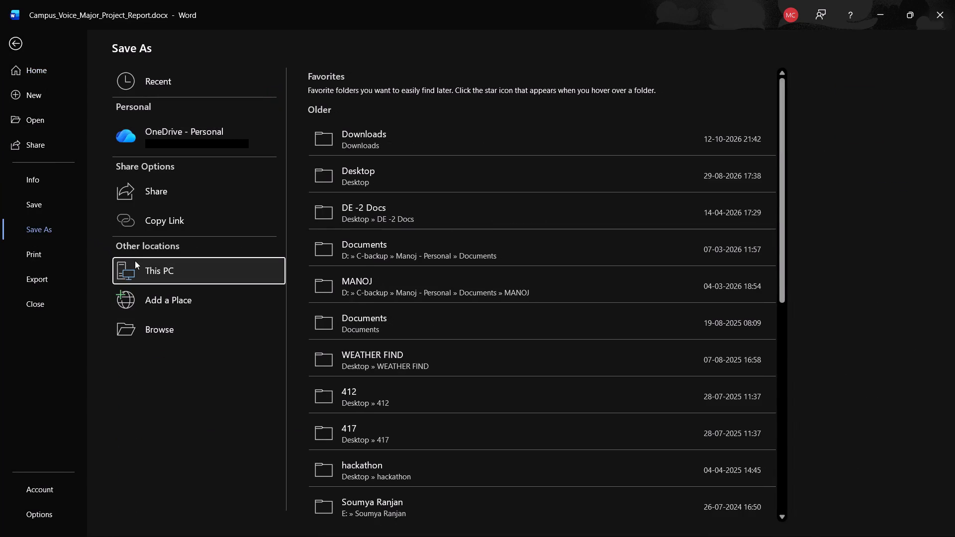
double_click(135, 261)
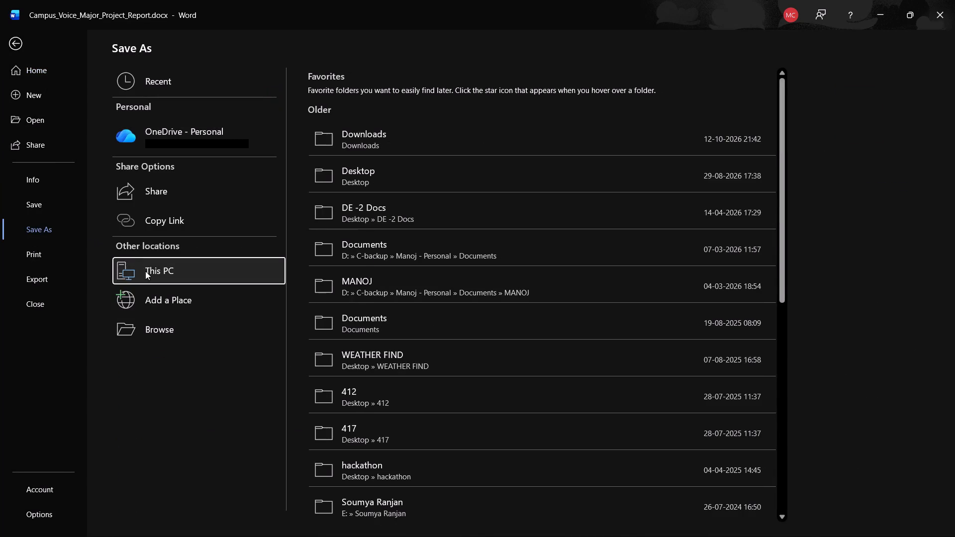
triple_click(145, 271)
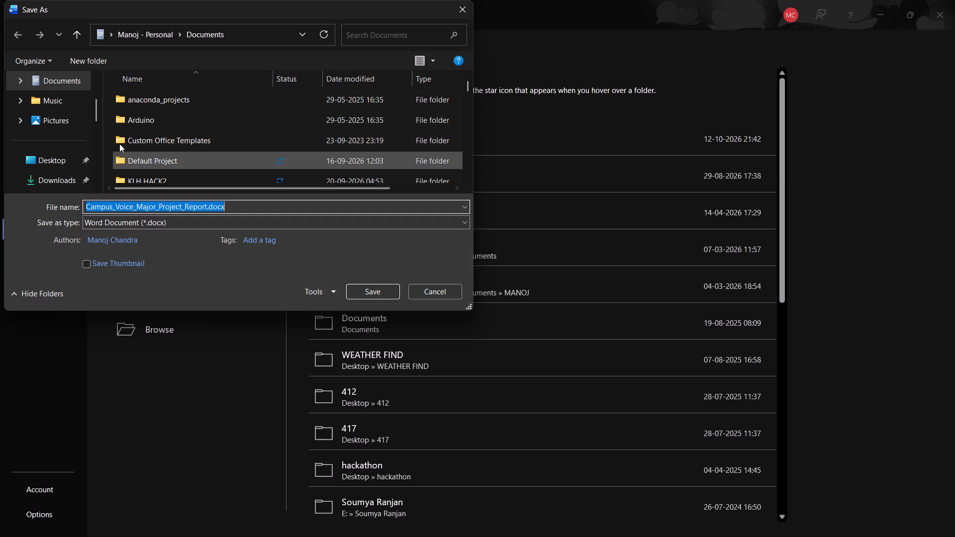
double_click(50, 153)
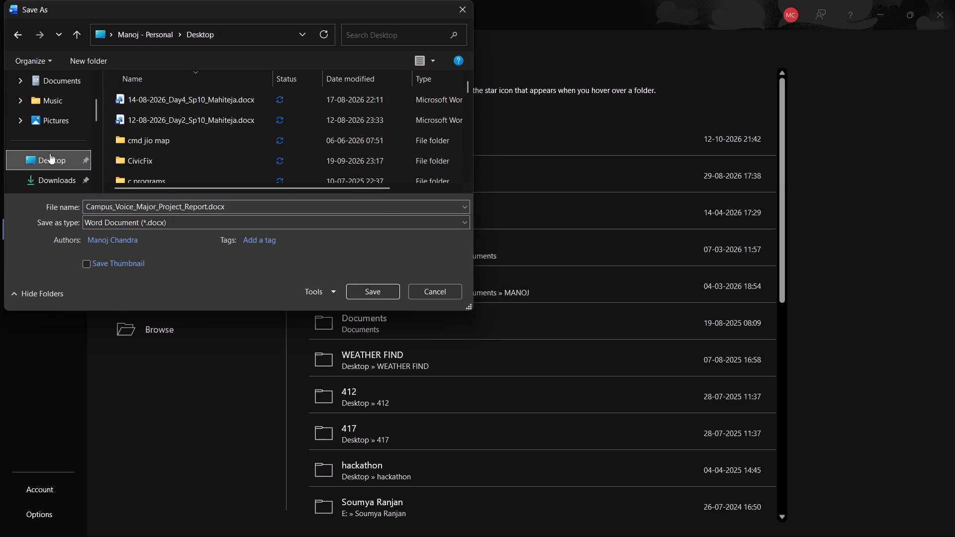
left_click(197, 214)
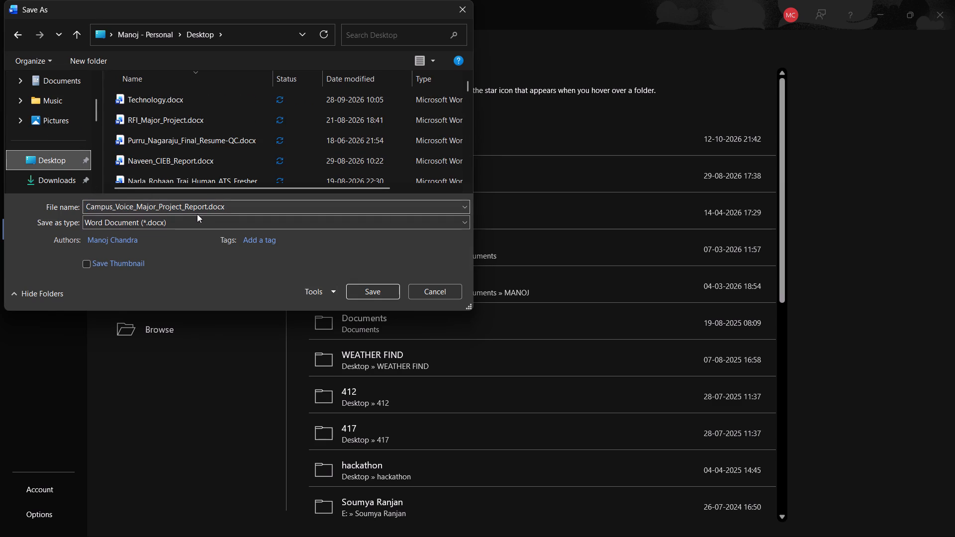
left_click(202, 209)
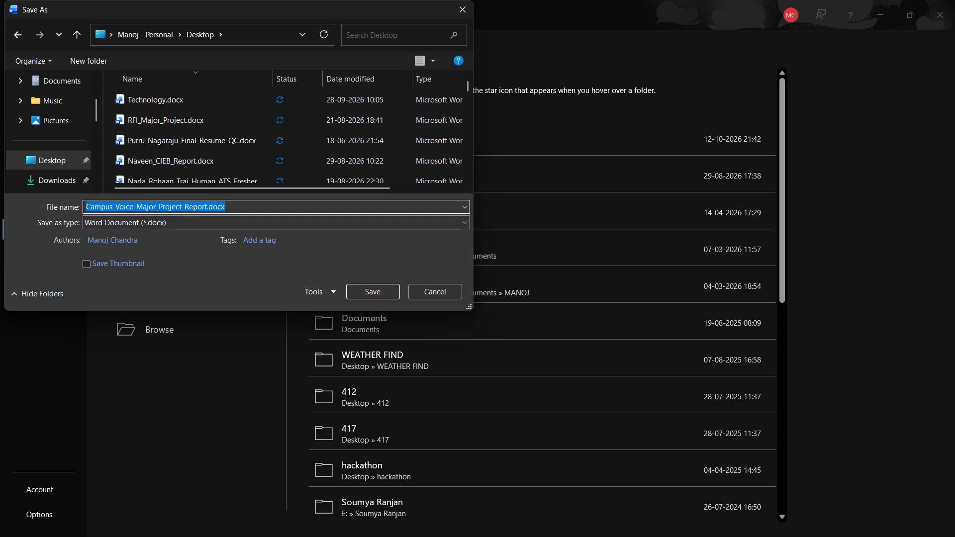
key("BackSpace")
type("Nabha")
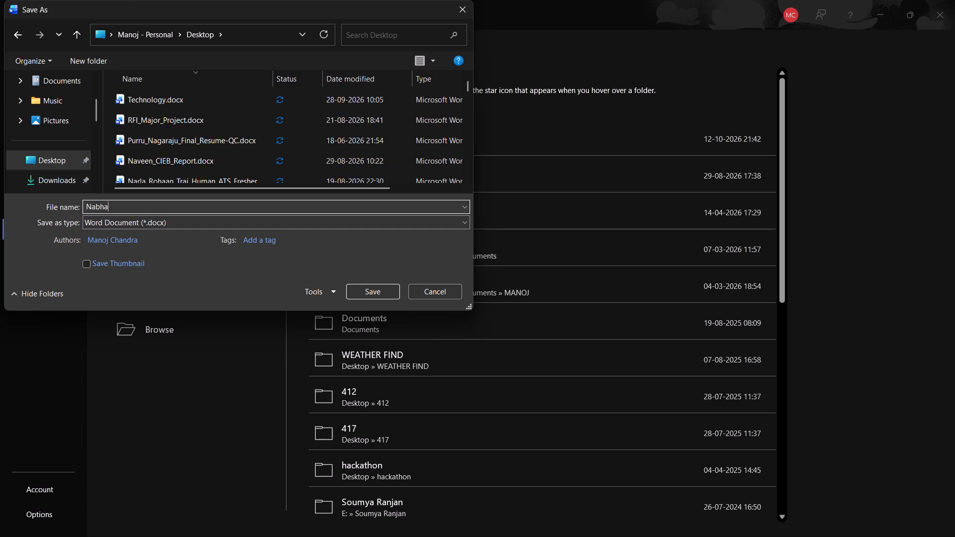
key("shift+underscore")
type("Major")
type("_R")
type("port")
key("BackSpace")
key("BackSpace")
key("BackSpace")
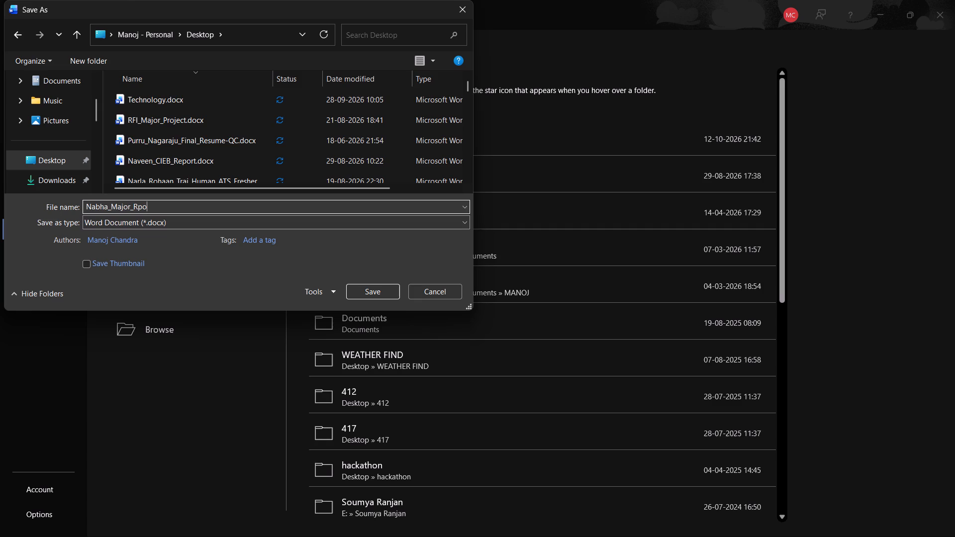
key("BackSpace")
type("eport")
left_click(369, 290)
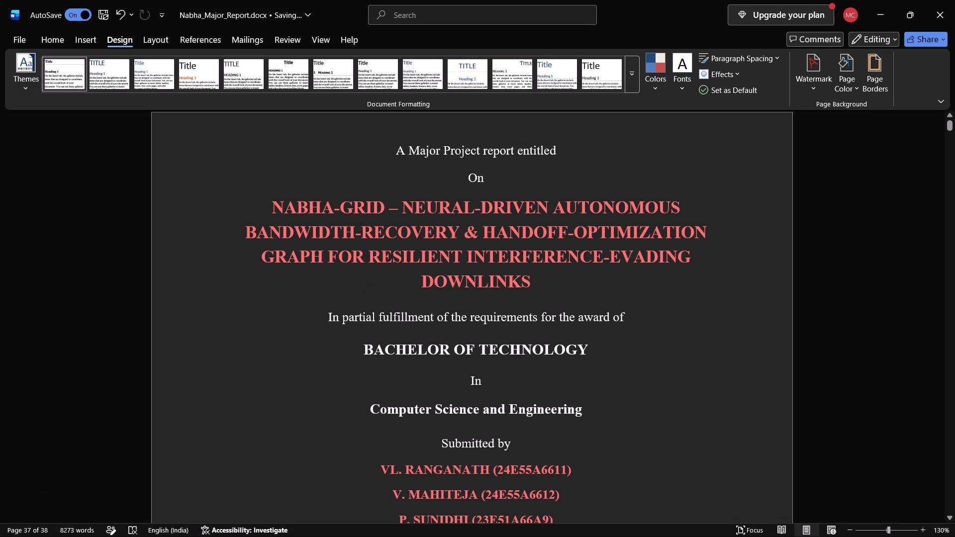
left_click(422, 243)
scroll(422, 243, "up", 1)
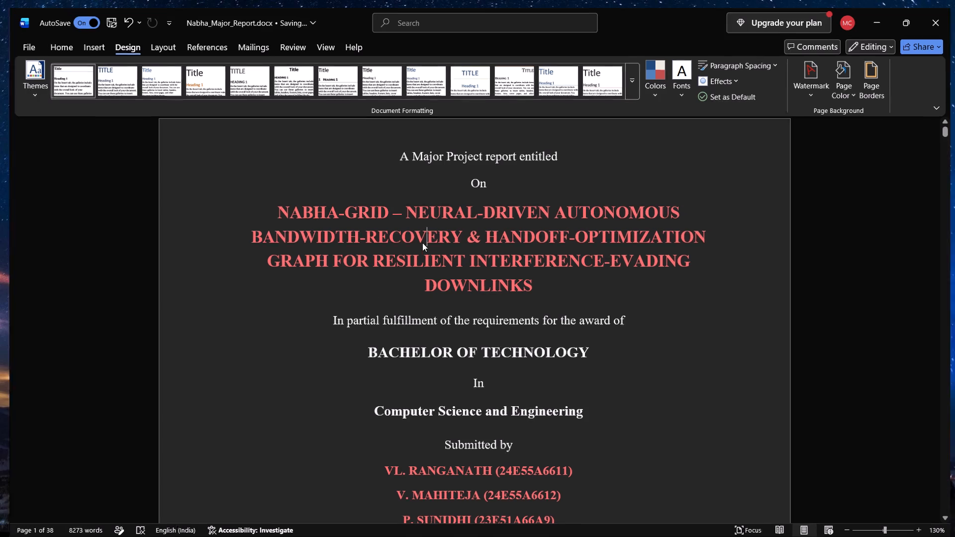